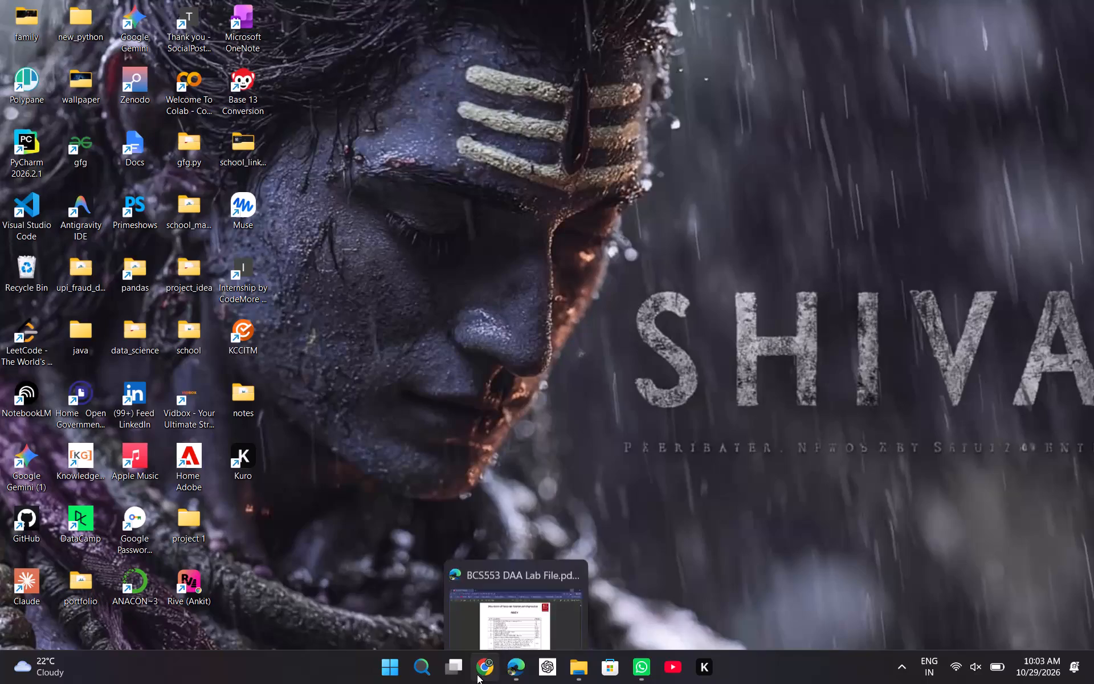
Launch Word from the recent desktop searches and maximize its window.
left_click(424, 673)
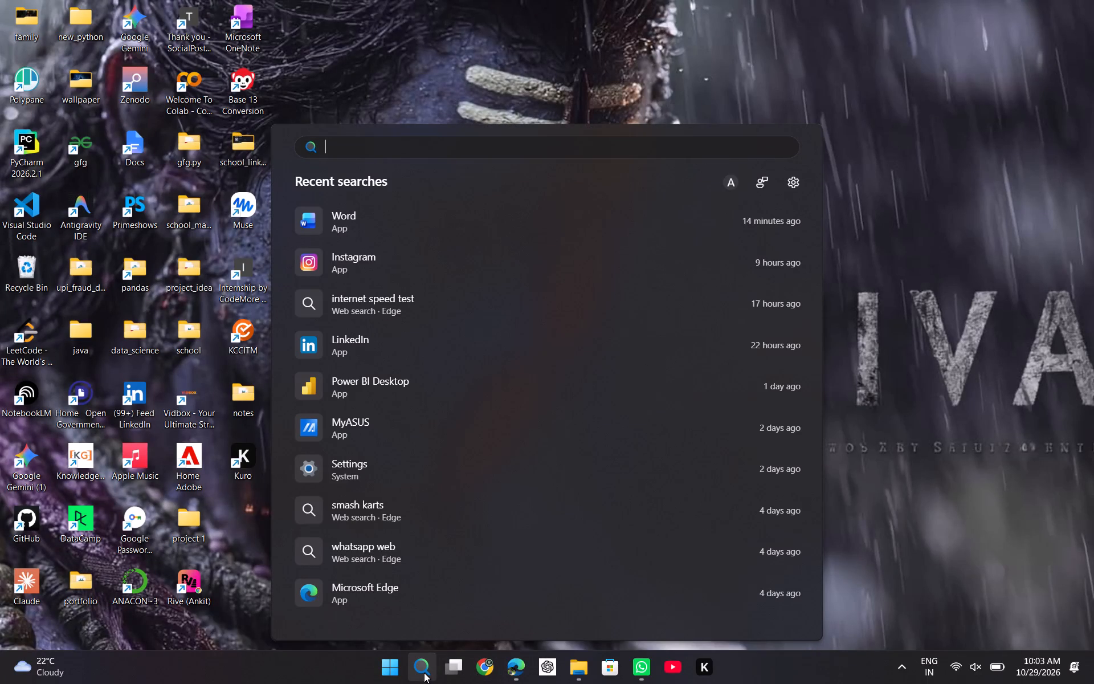
left_click(345, 231)
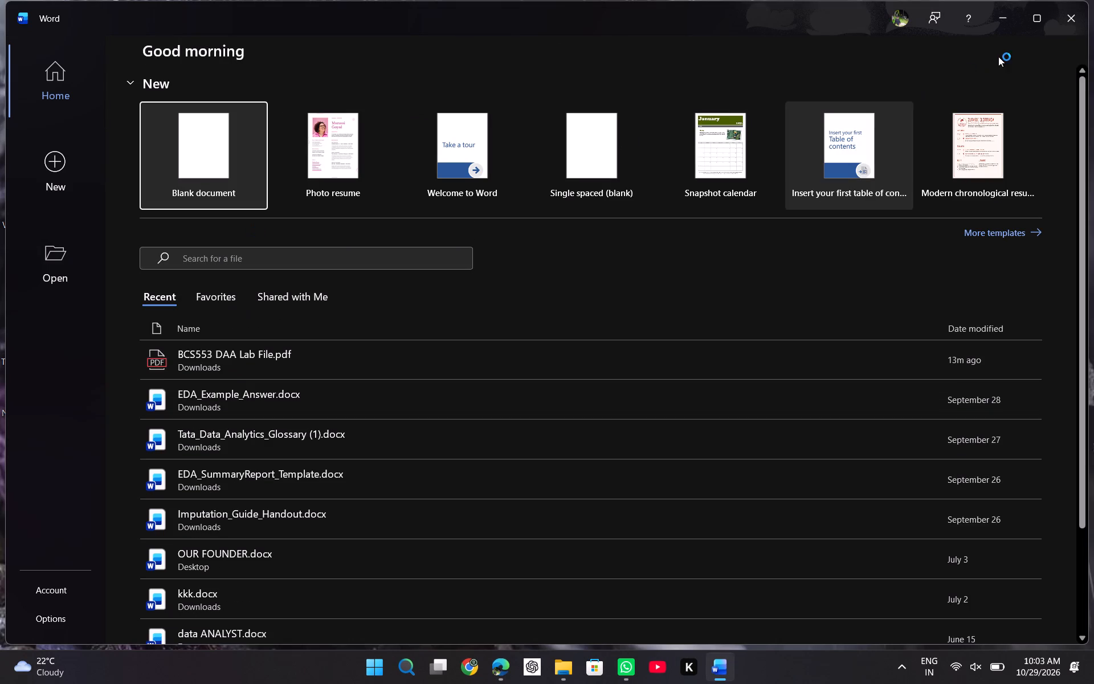
left_click(1031, 28)
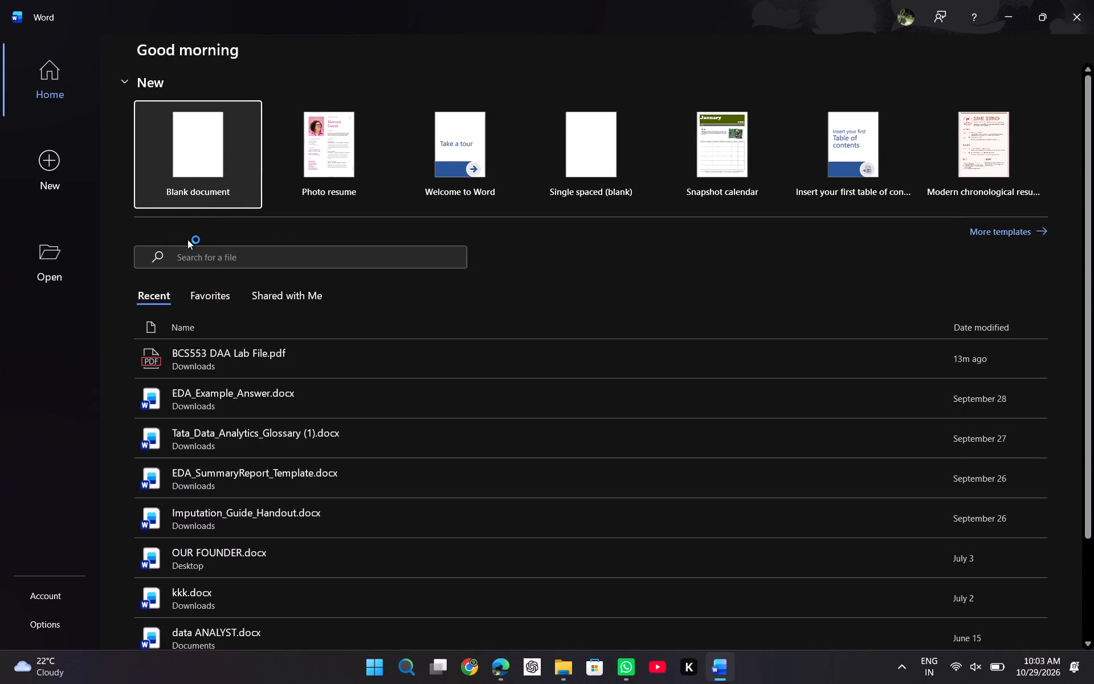
Start a search for a file on the Word start page.
left_click(214, 255)
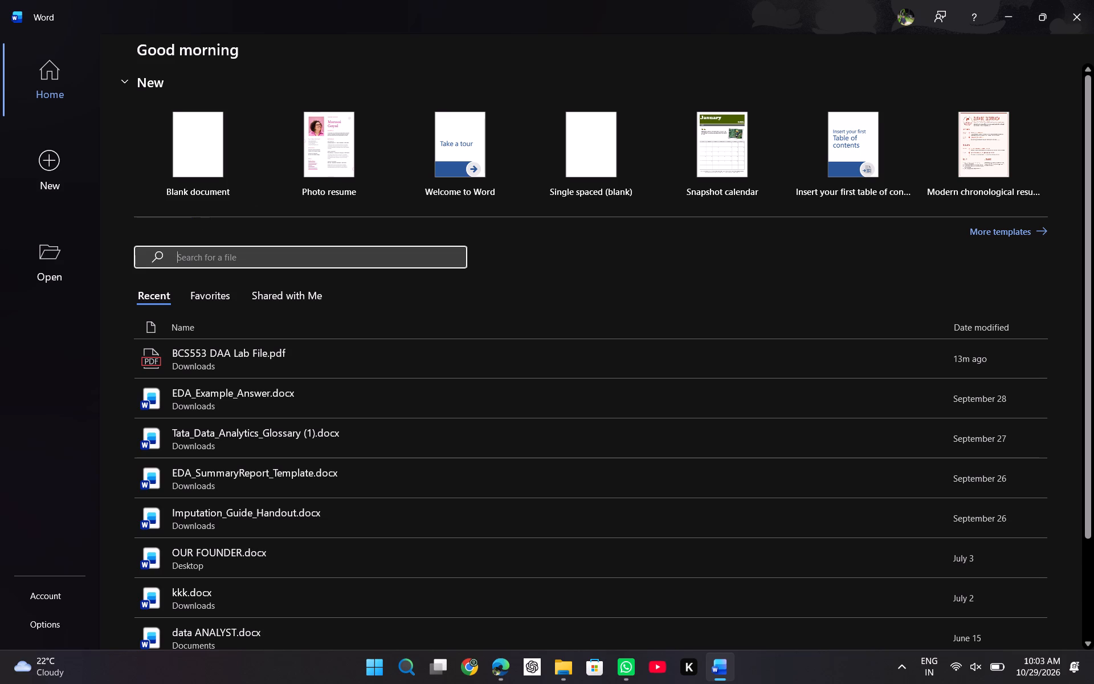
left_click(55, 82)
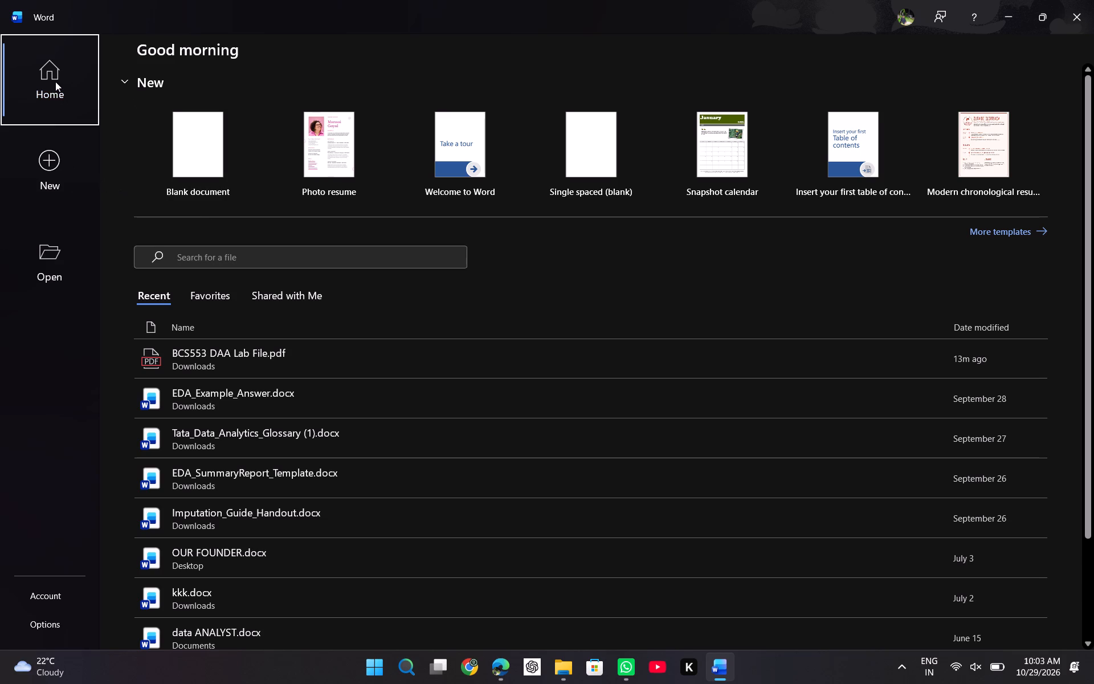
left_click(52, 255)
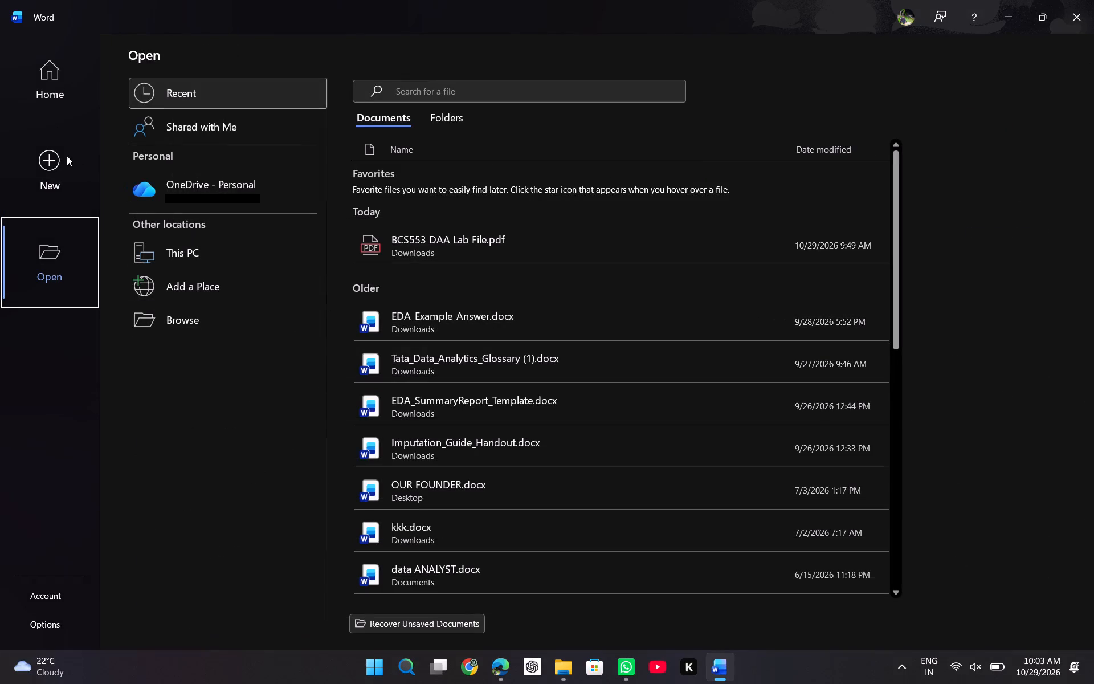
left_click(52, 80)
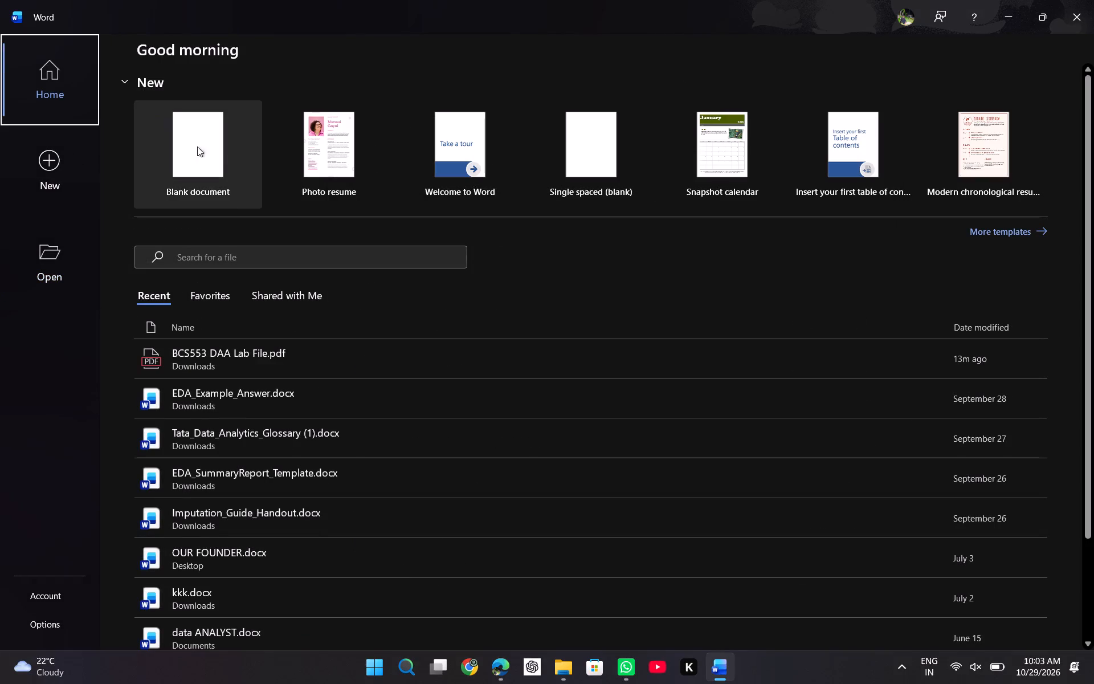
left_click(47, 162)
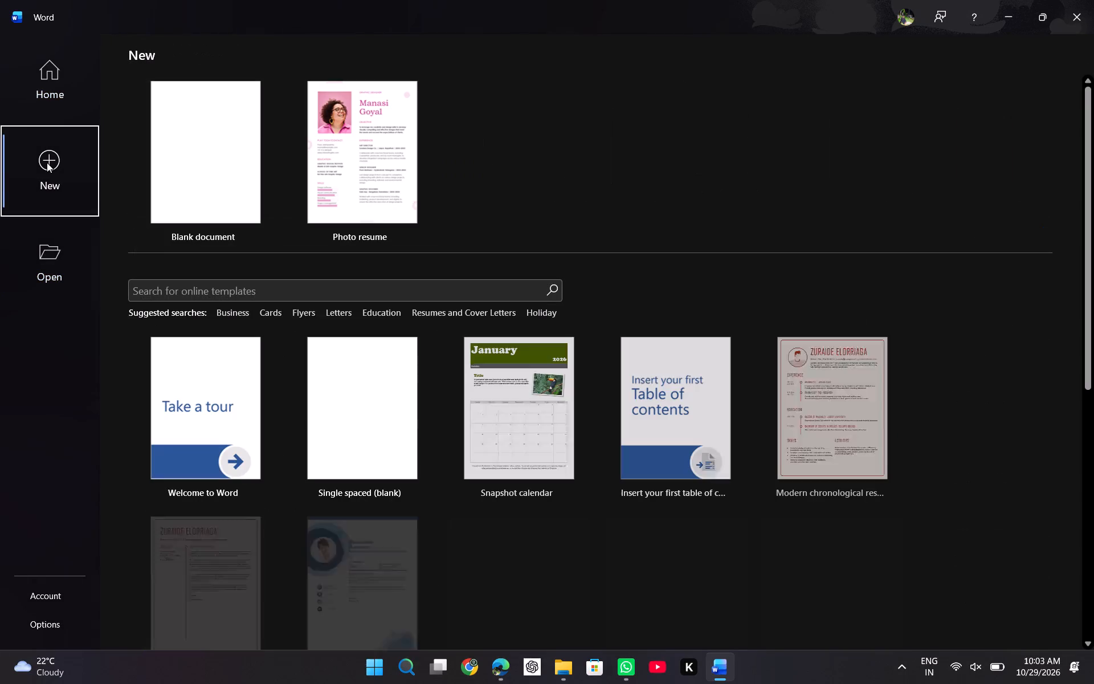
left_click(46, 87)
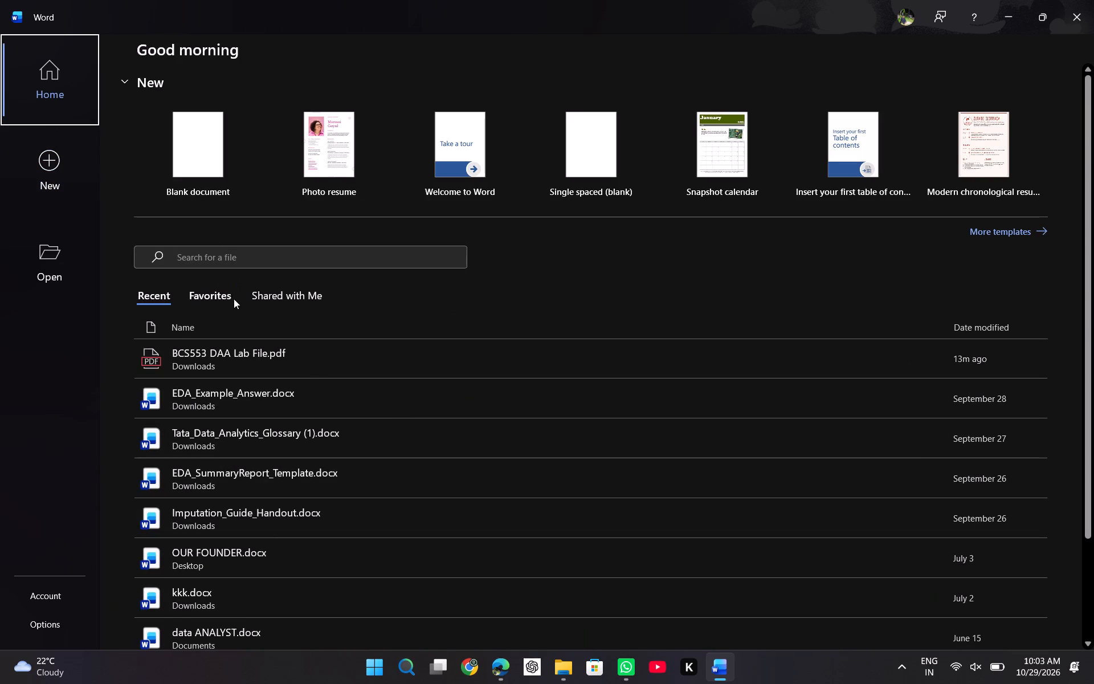
Open DAV Lab Manual.pdf from File Explorer's recent files in Word and enable editing.
left_click(1003, 23)
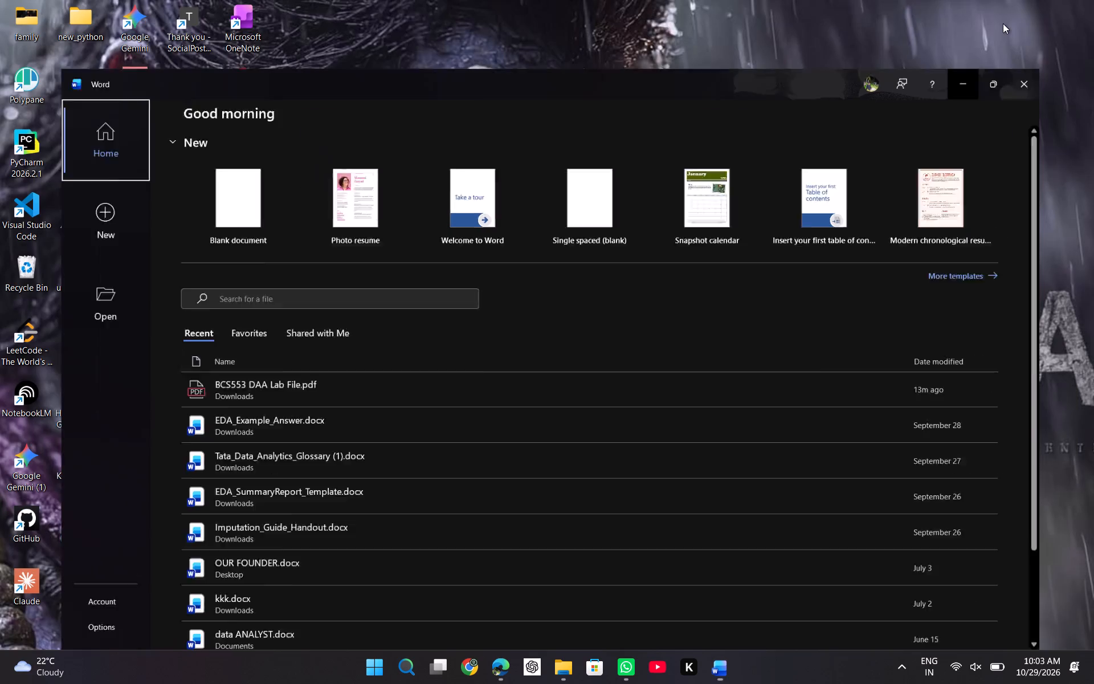
left_click(558, 679)
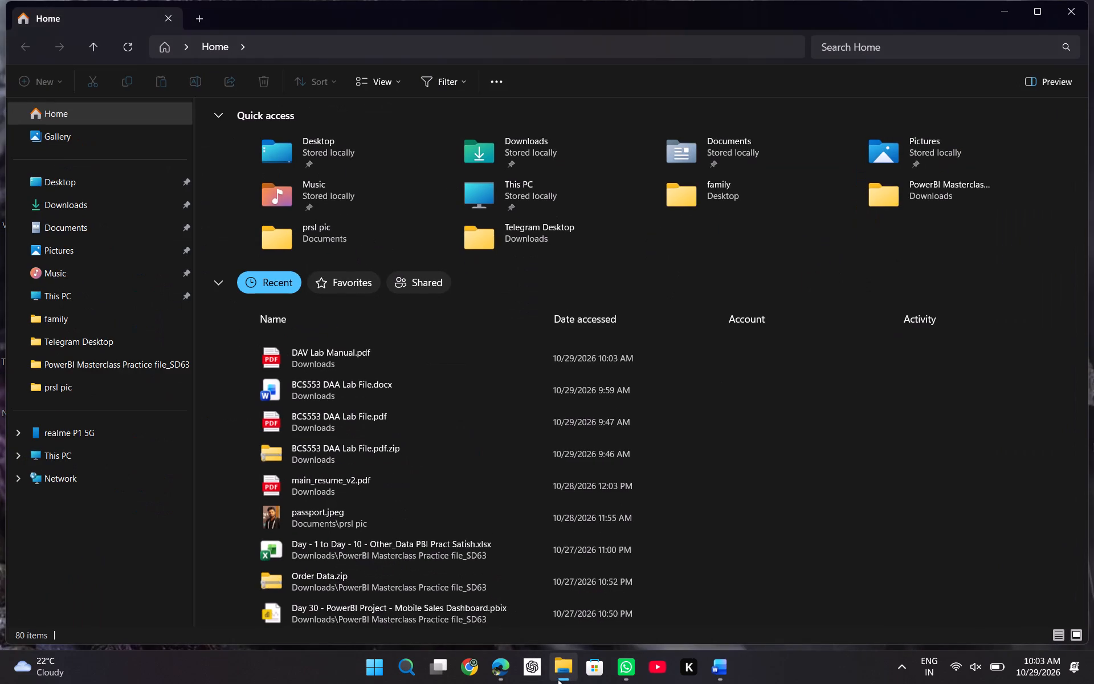
left_click(531, 361)
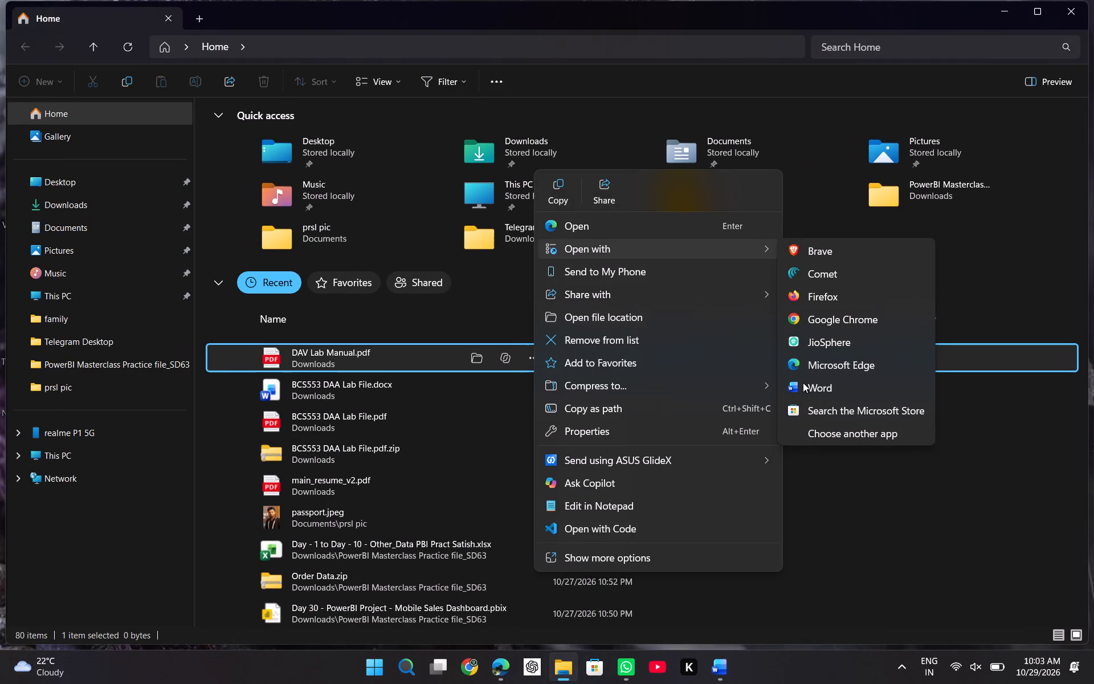
left_click(803, 382)
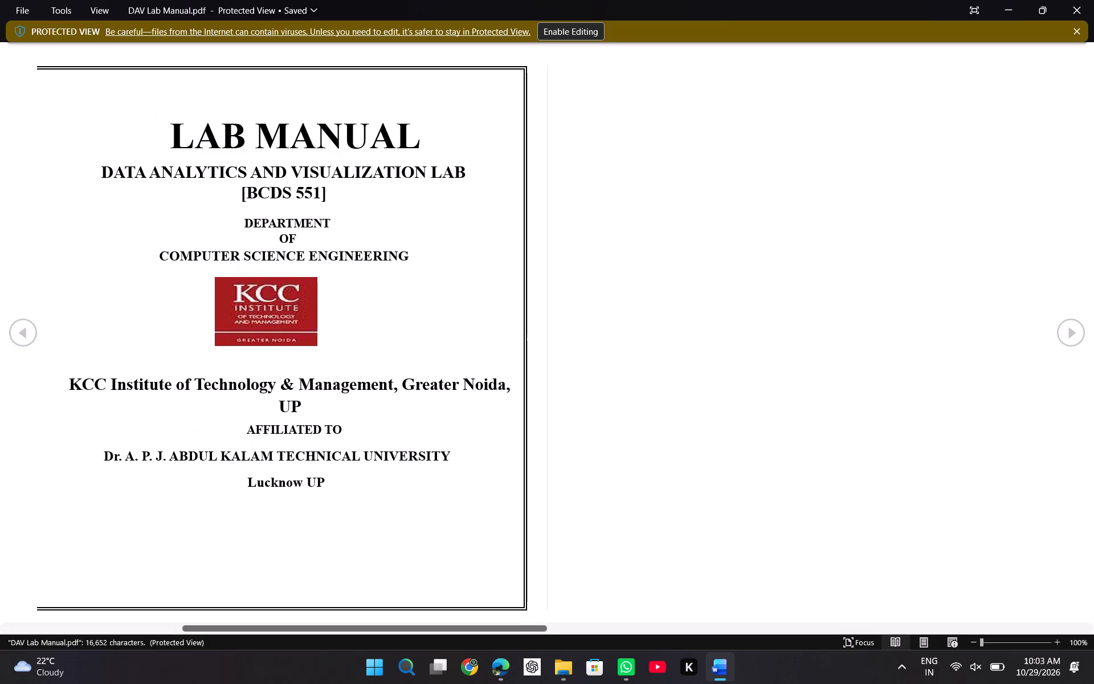
left_click(580, 34)
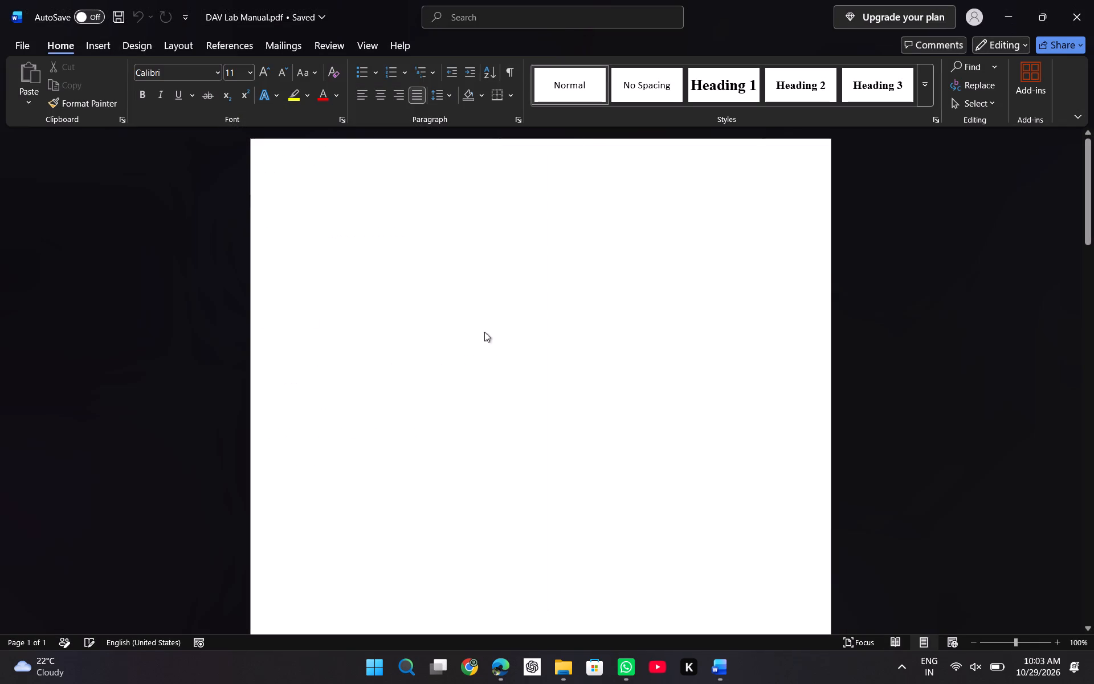
Examine the blank first page and the LAB MANUAL cover page that follows it.
scroll(380, 431, "up", 5)
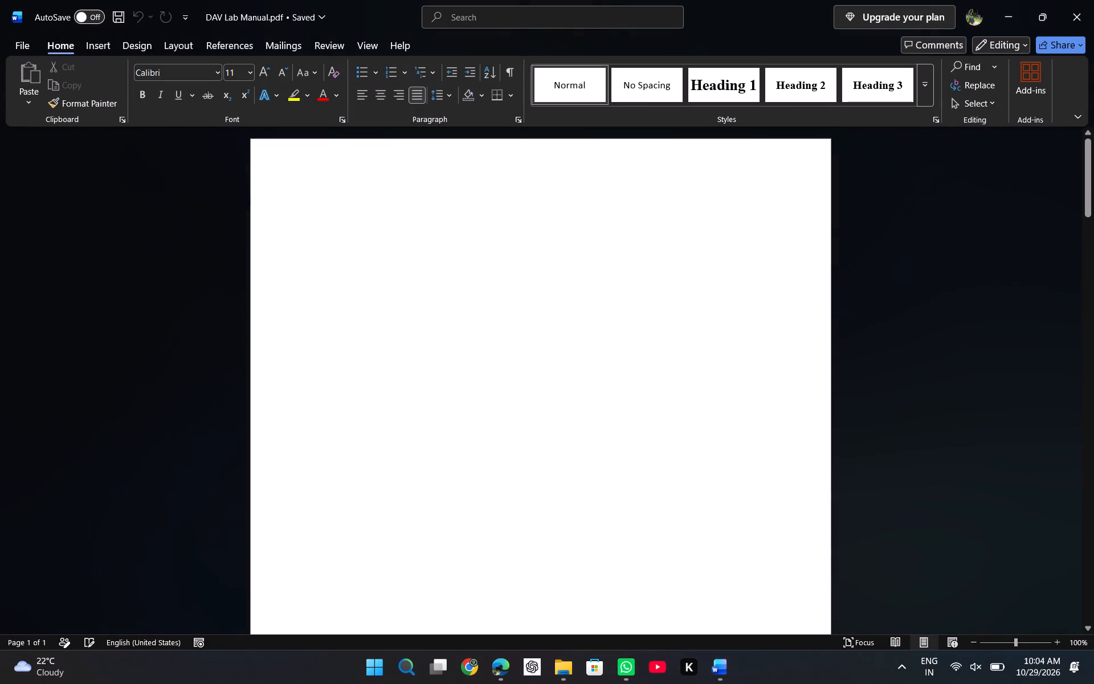
scroll(380, 431, "down", 5)
scroll(380, 431, "up", 1)
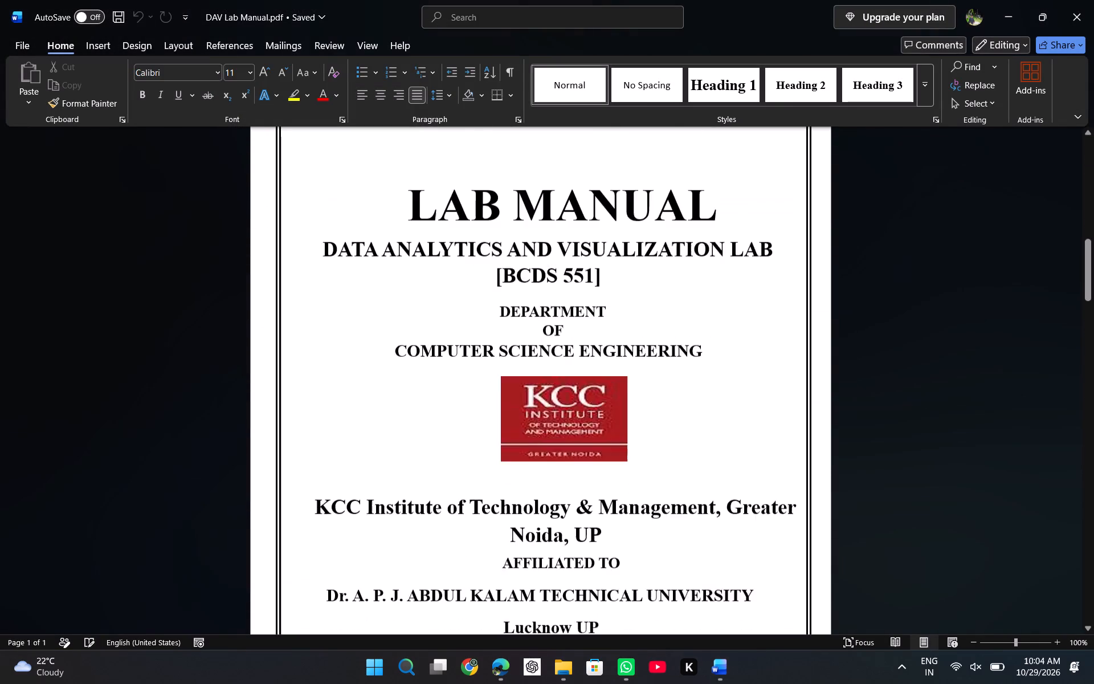
scroll(380, 431, "up", 2)
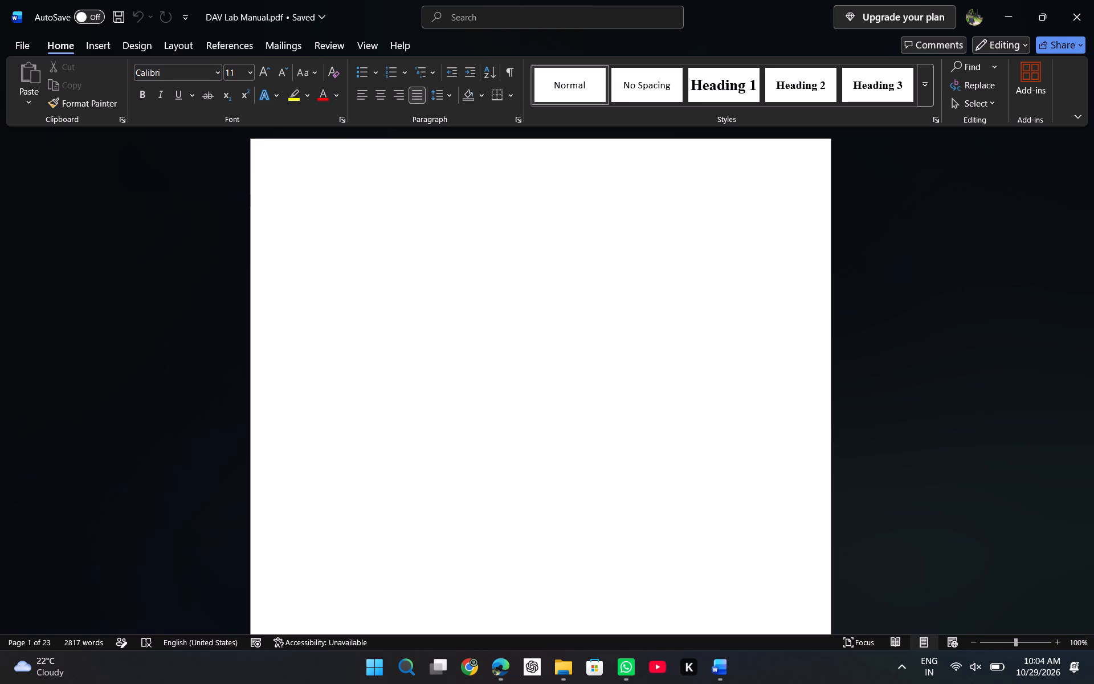
scroll(380, 431, "down", 1)
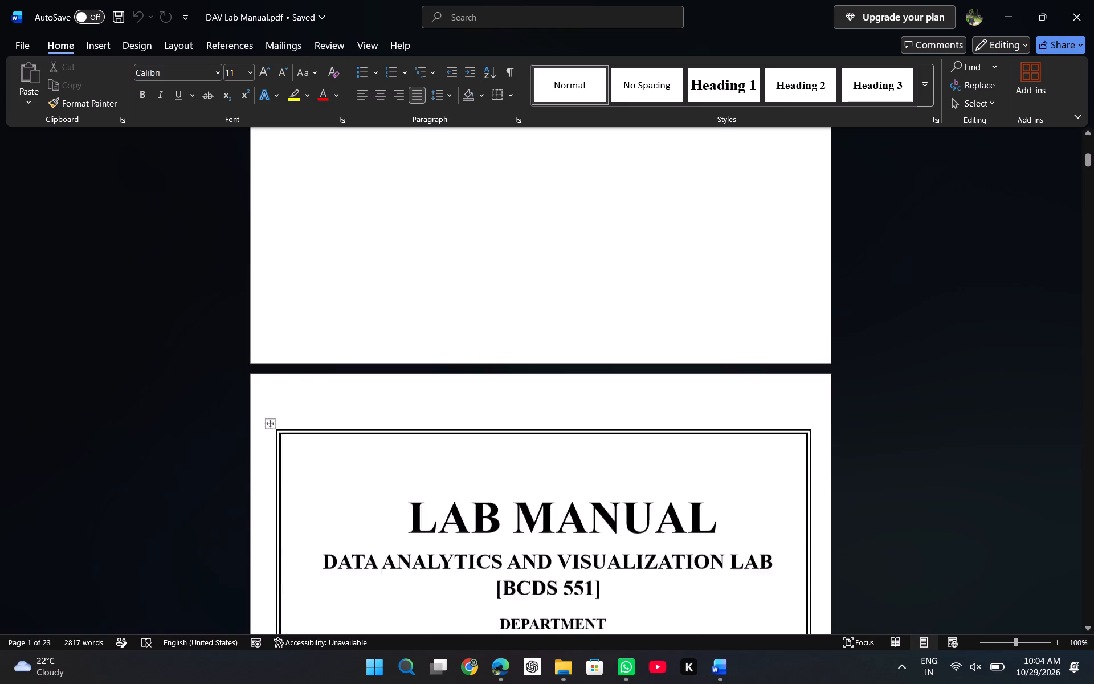
scroll(380, 431, "down", 1)
left_click(380, 431)
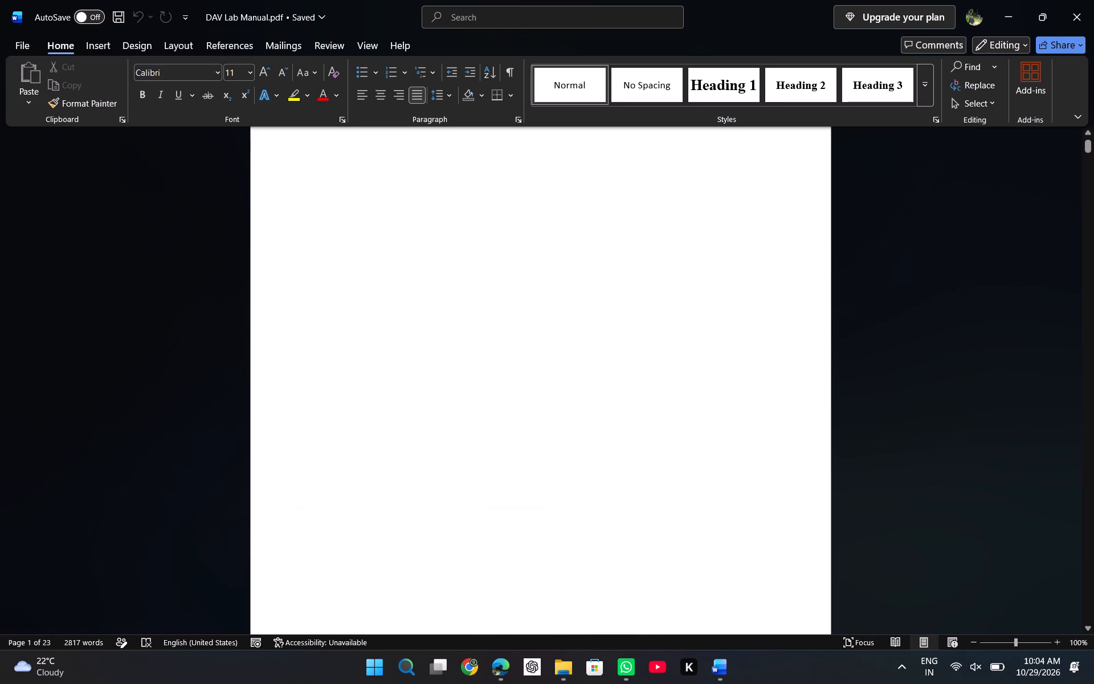
scroll(380, 431, "up", 7)
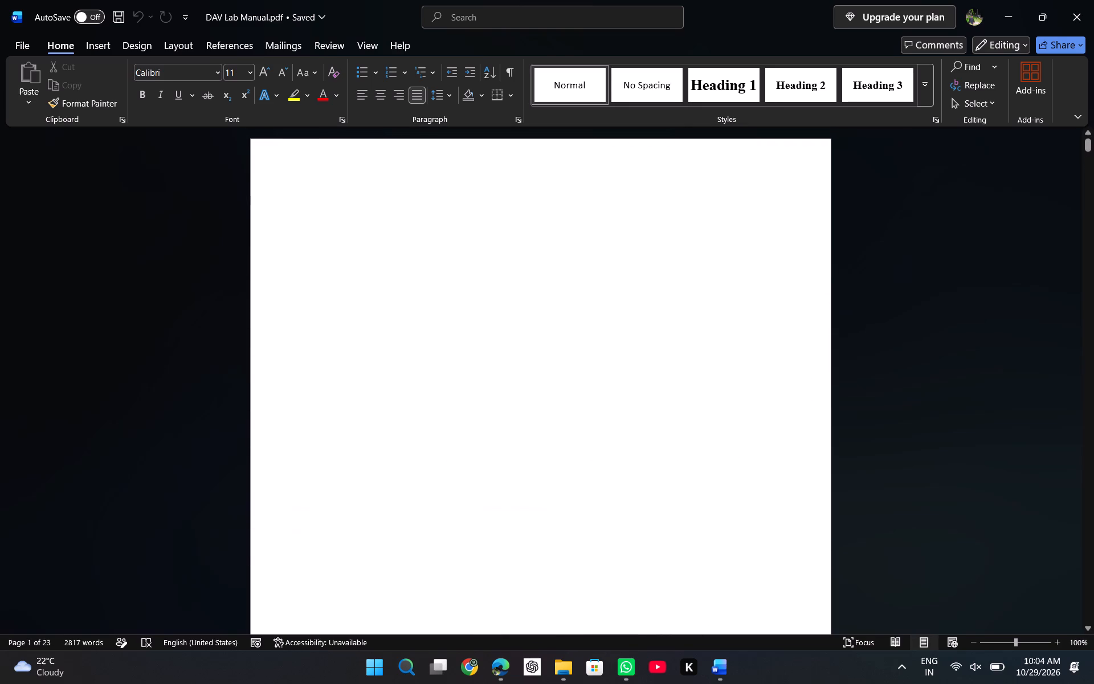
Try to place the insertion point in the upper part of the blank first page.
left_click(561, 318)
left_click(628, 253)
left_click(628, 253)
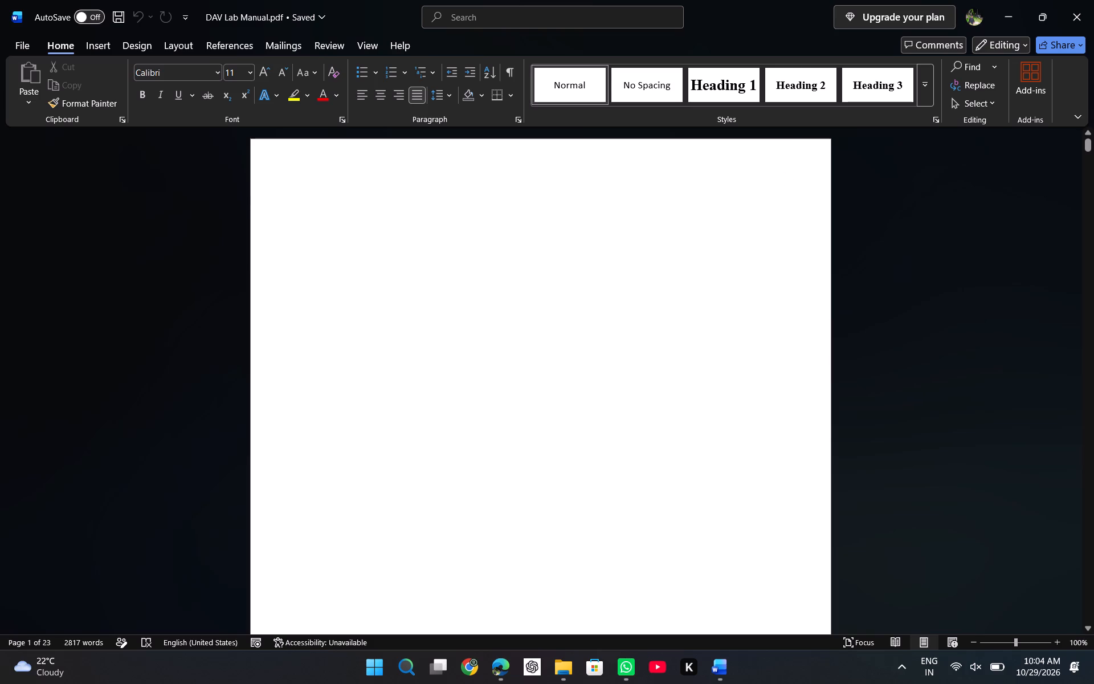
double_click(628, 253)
Look through the manual's cover, experiment index and experiment pages, and return to the beginning of the document.
scroll(628, 253, "down", 4)
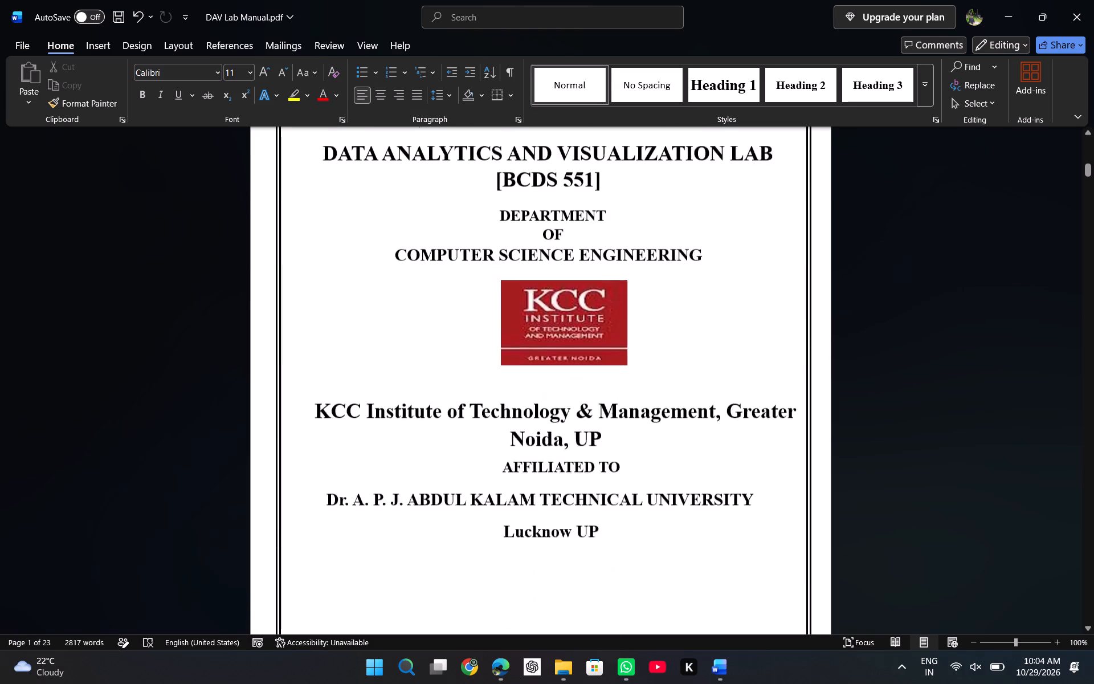
scroll(628, 253, "right", 4)
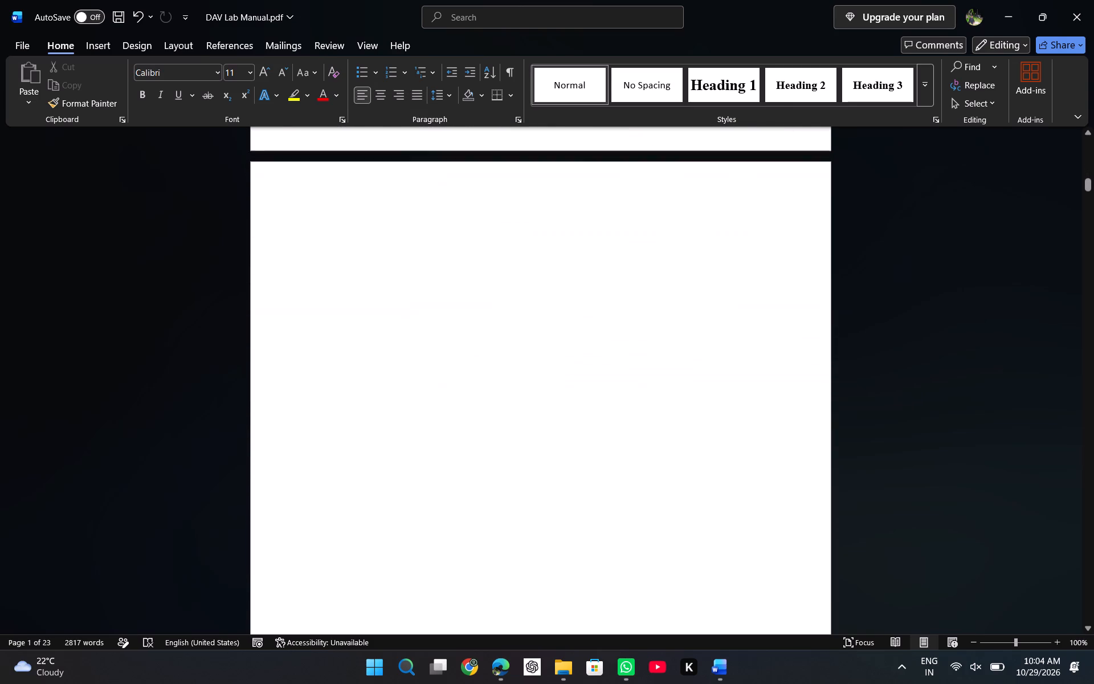
scroll(628, 253, "right", 2)
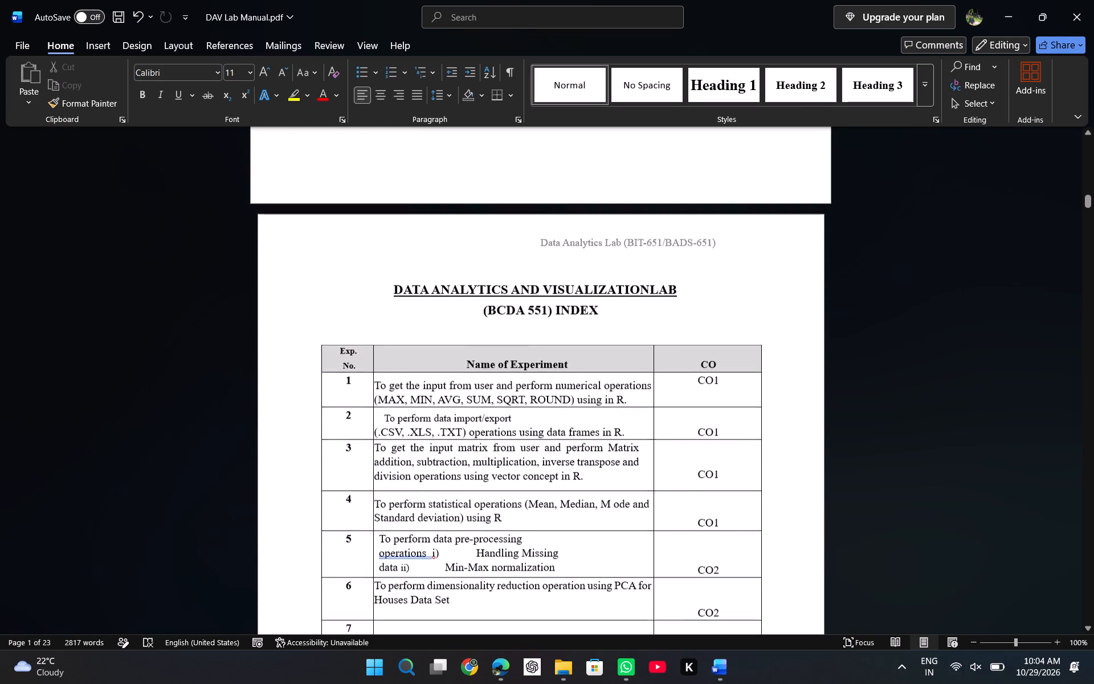
scroll(628, 253, "right", 1)
triple_click(628, 253)
double_click(628, 253)
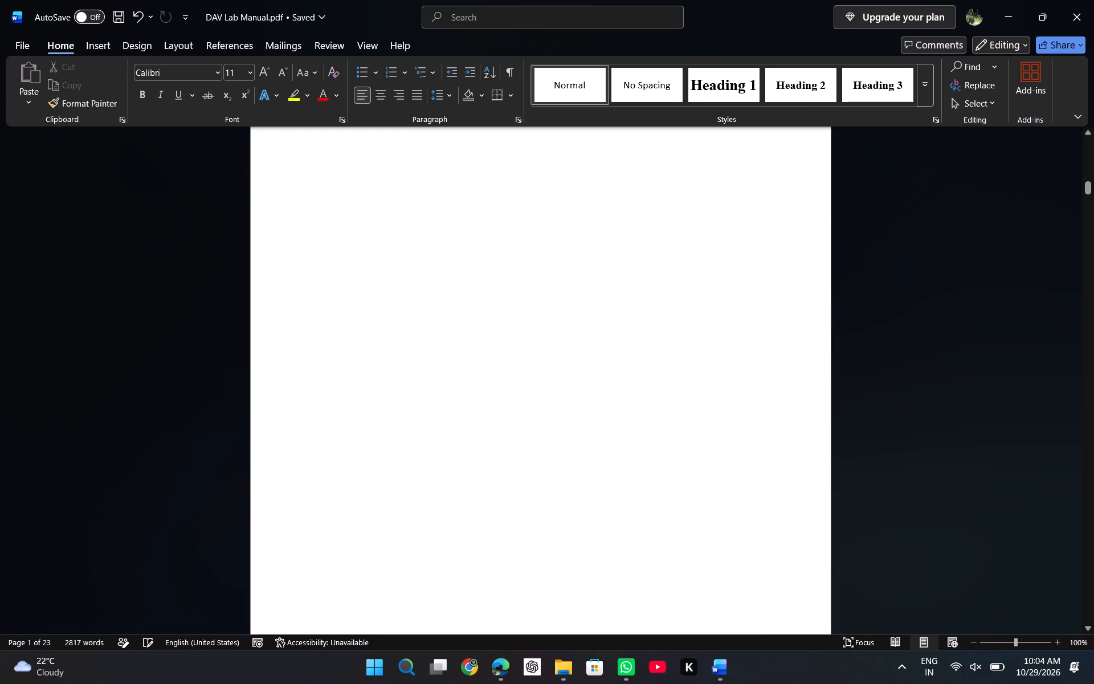
scroll(628, 253, "right", 2)
scroll(628, 253, "up", 1)
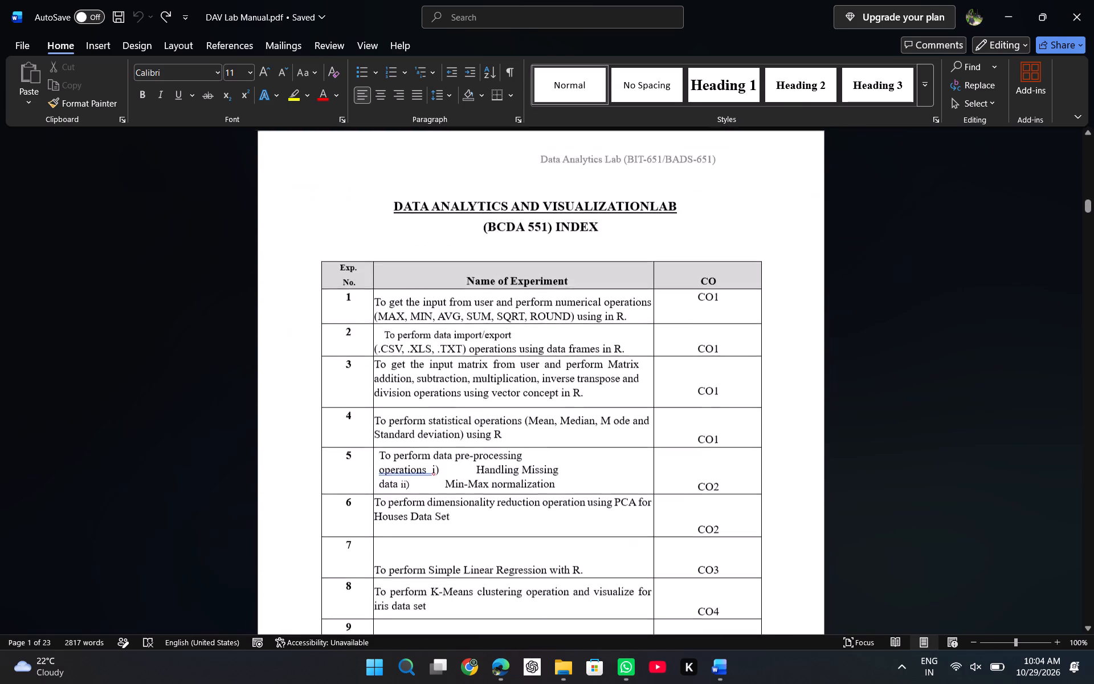
scroll(628, 253, "up", 1)
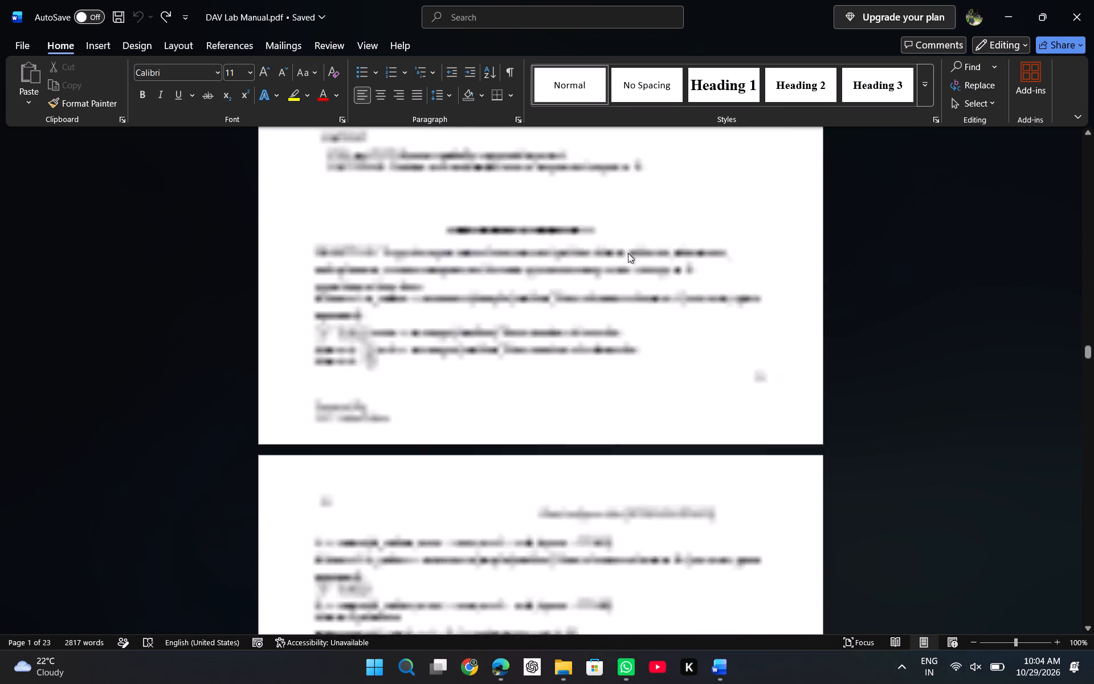
scroll(628, 253, "up", 1)
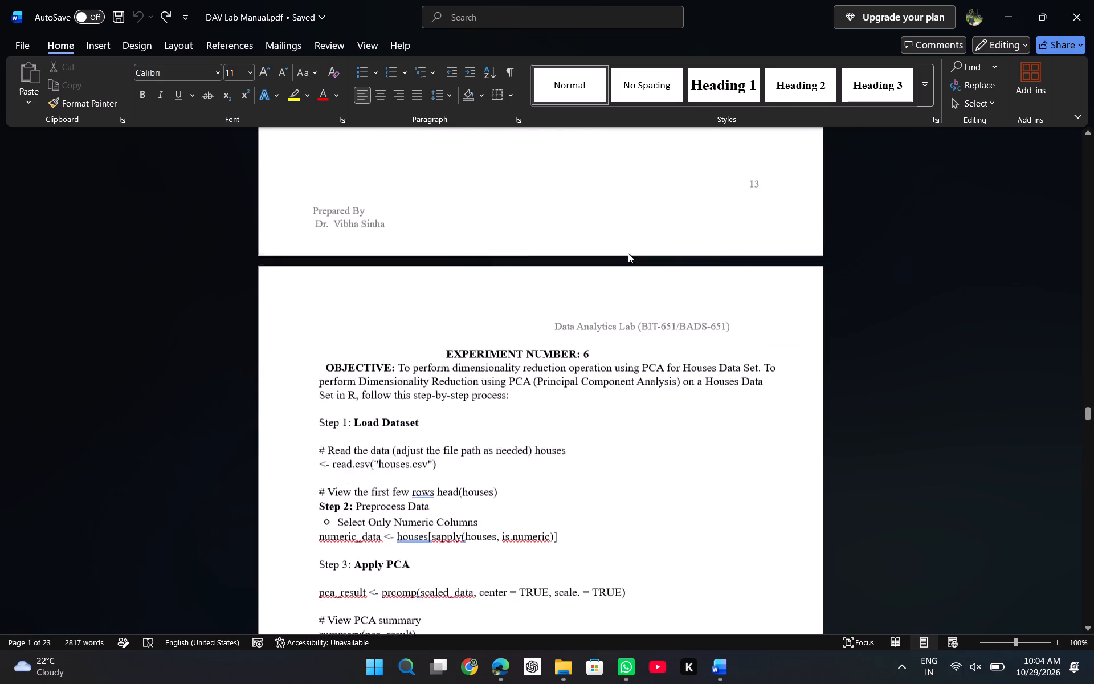
scroll(628, 253, "up", 13)
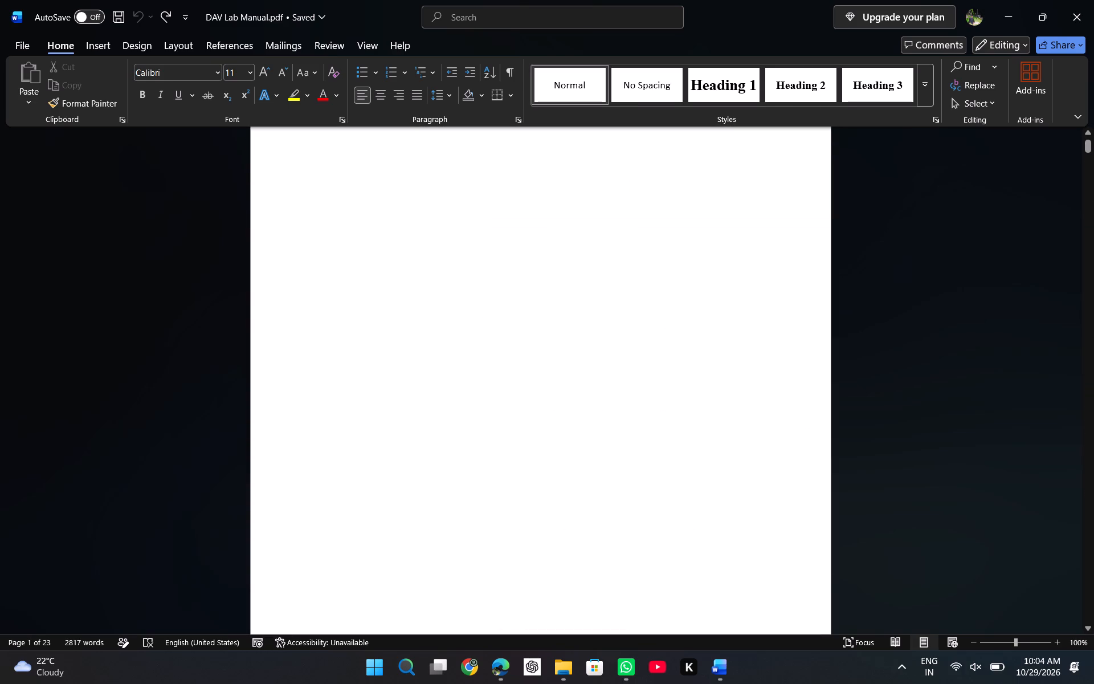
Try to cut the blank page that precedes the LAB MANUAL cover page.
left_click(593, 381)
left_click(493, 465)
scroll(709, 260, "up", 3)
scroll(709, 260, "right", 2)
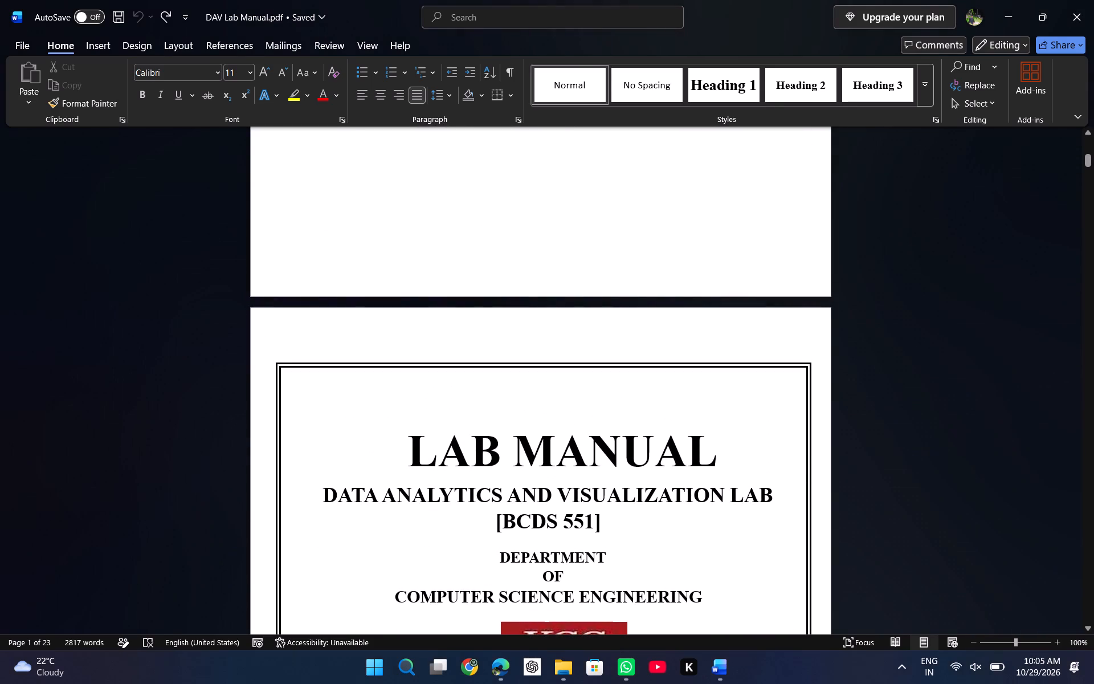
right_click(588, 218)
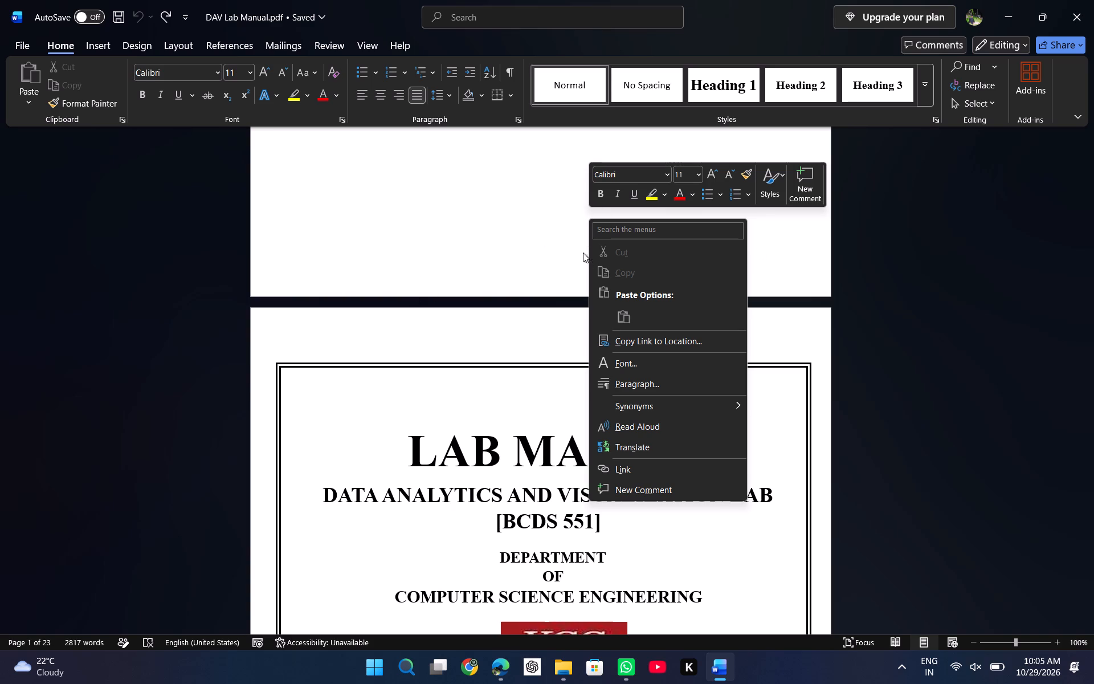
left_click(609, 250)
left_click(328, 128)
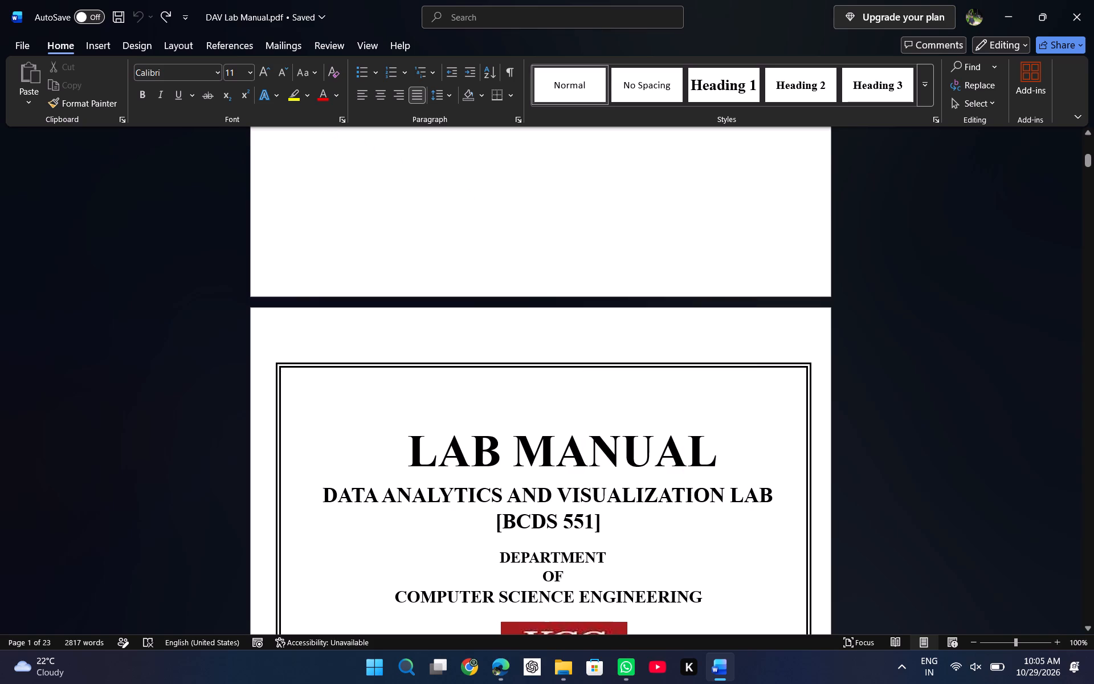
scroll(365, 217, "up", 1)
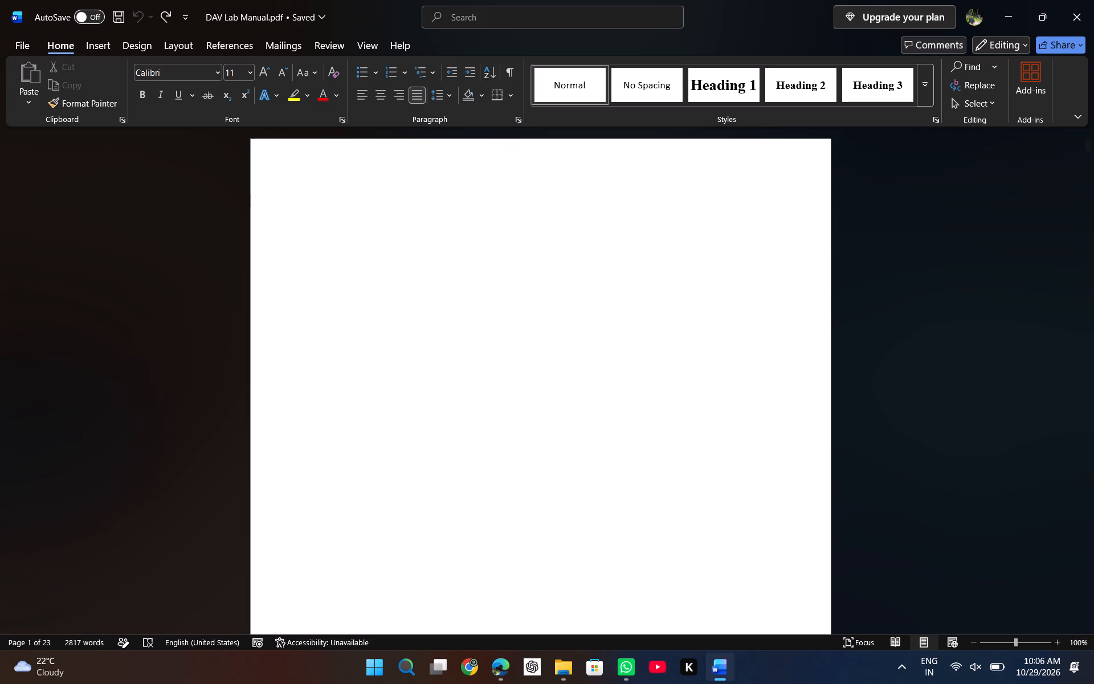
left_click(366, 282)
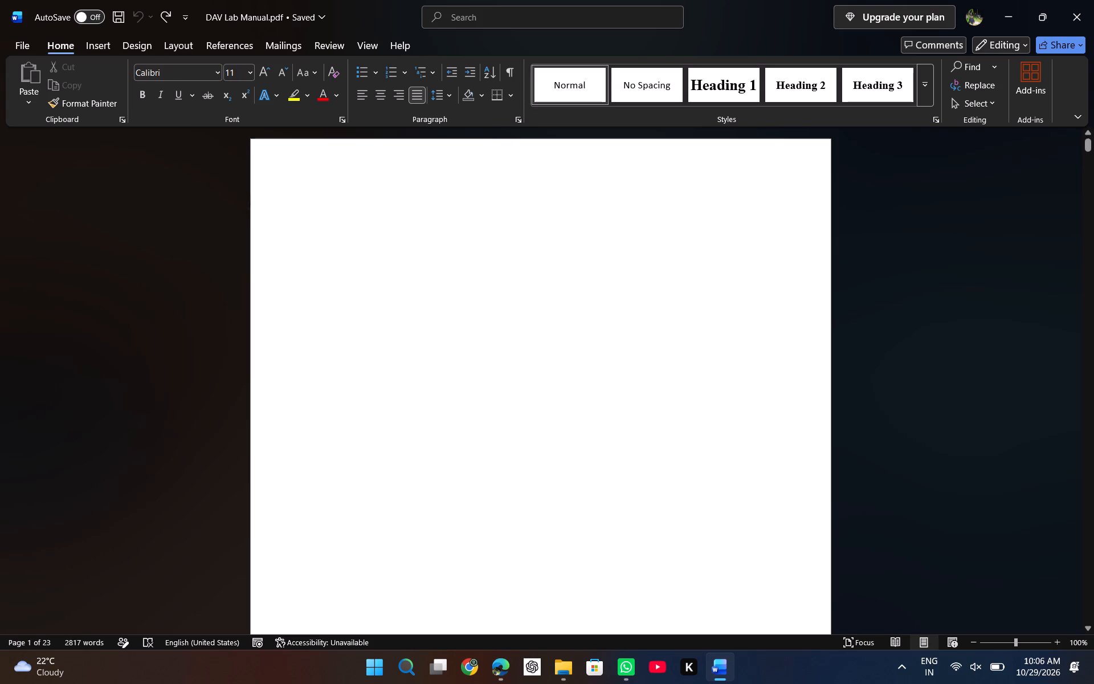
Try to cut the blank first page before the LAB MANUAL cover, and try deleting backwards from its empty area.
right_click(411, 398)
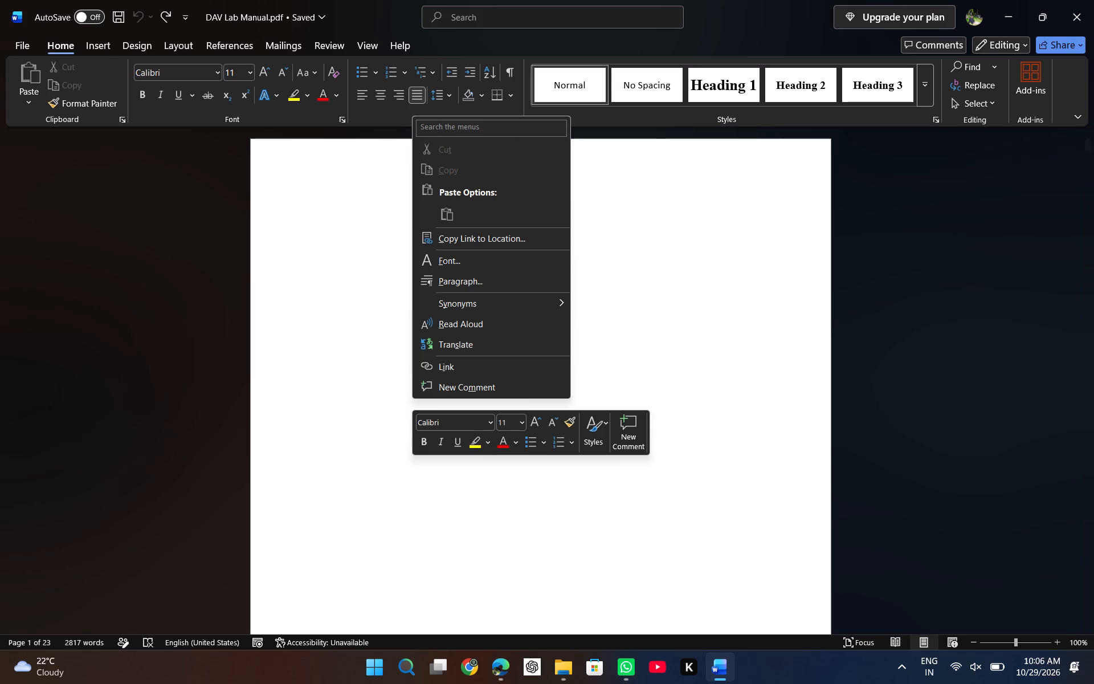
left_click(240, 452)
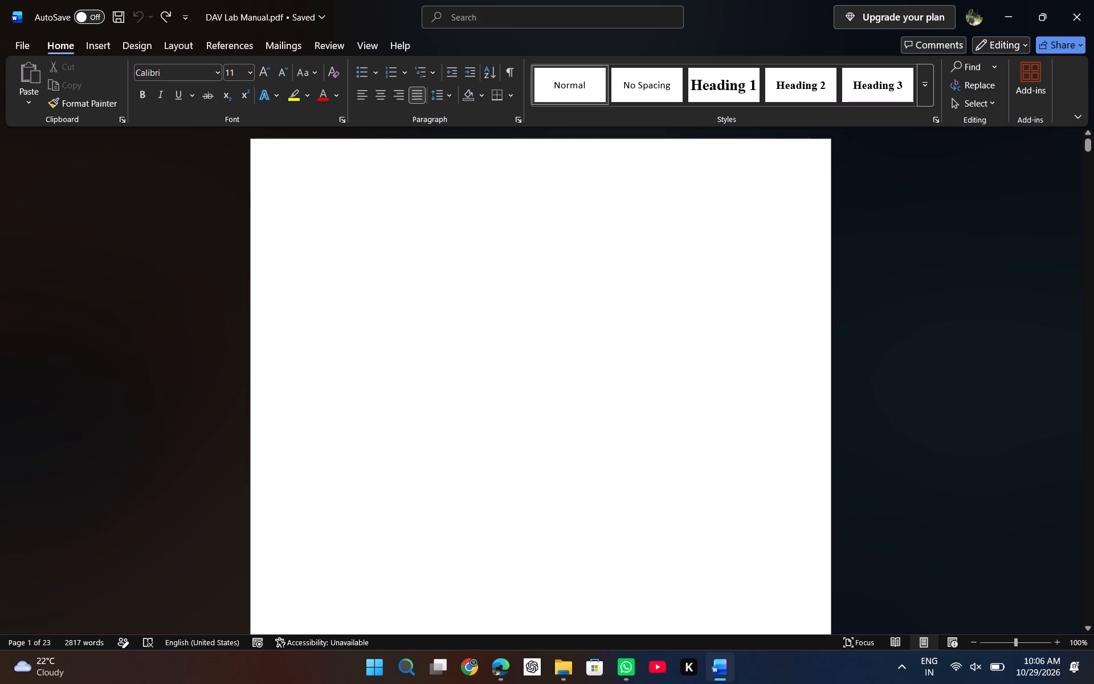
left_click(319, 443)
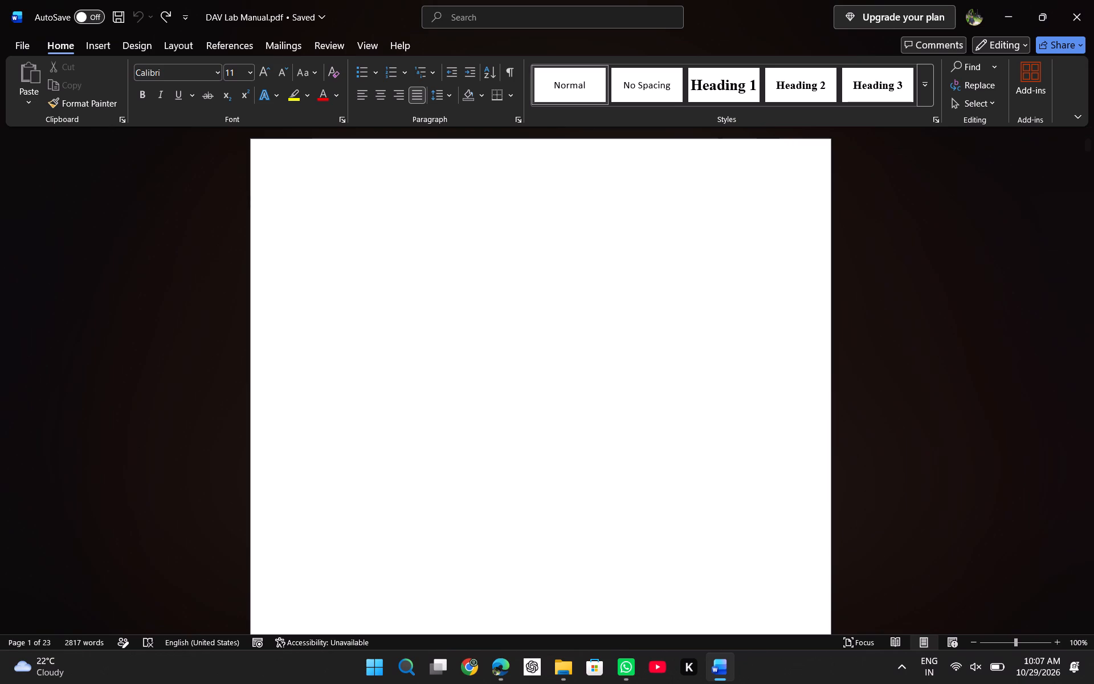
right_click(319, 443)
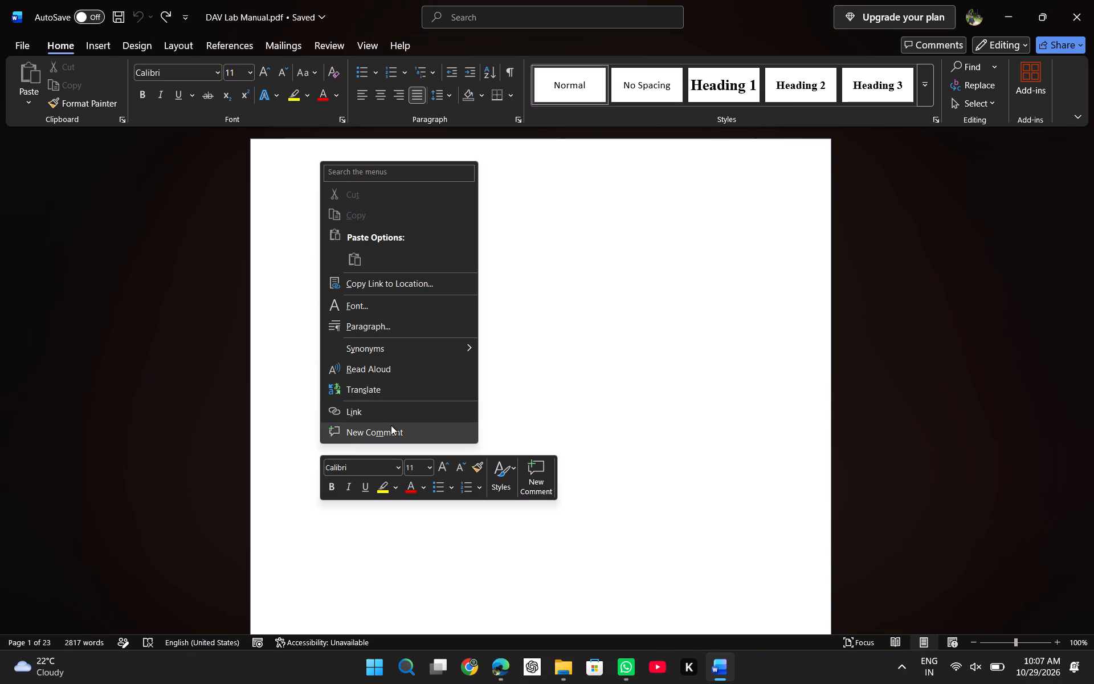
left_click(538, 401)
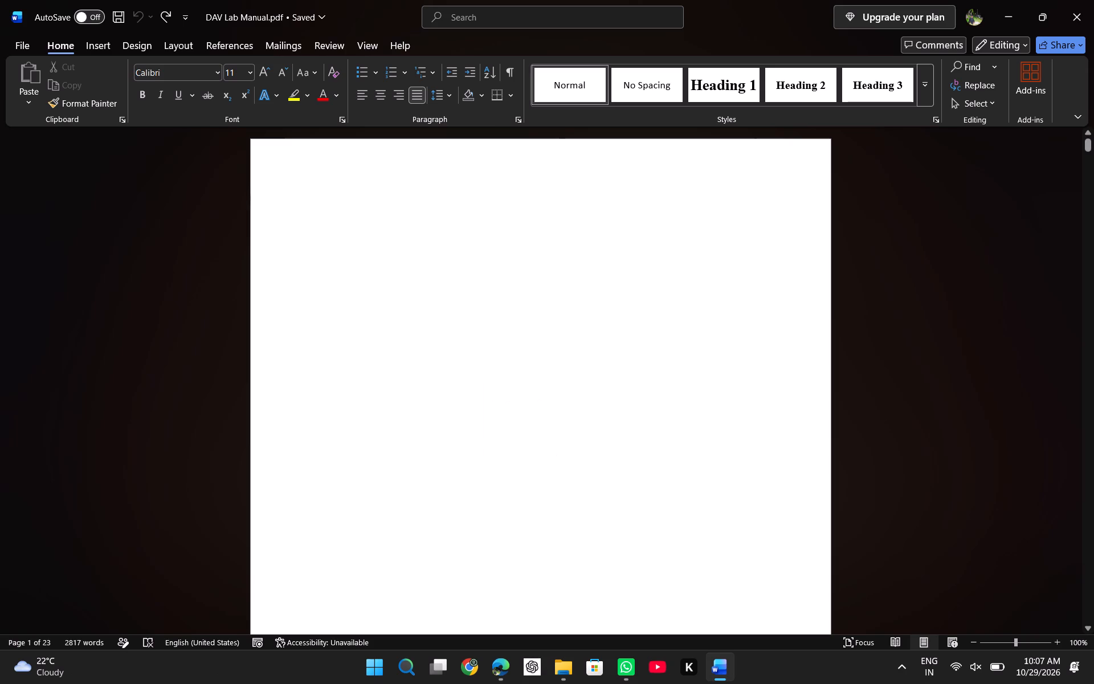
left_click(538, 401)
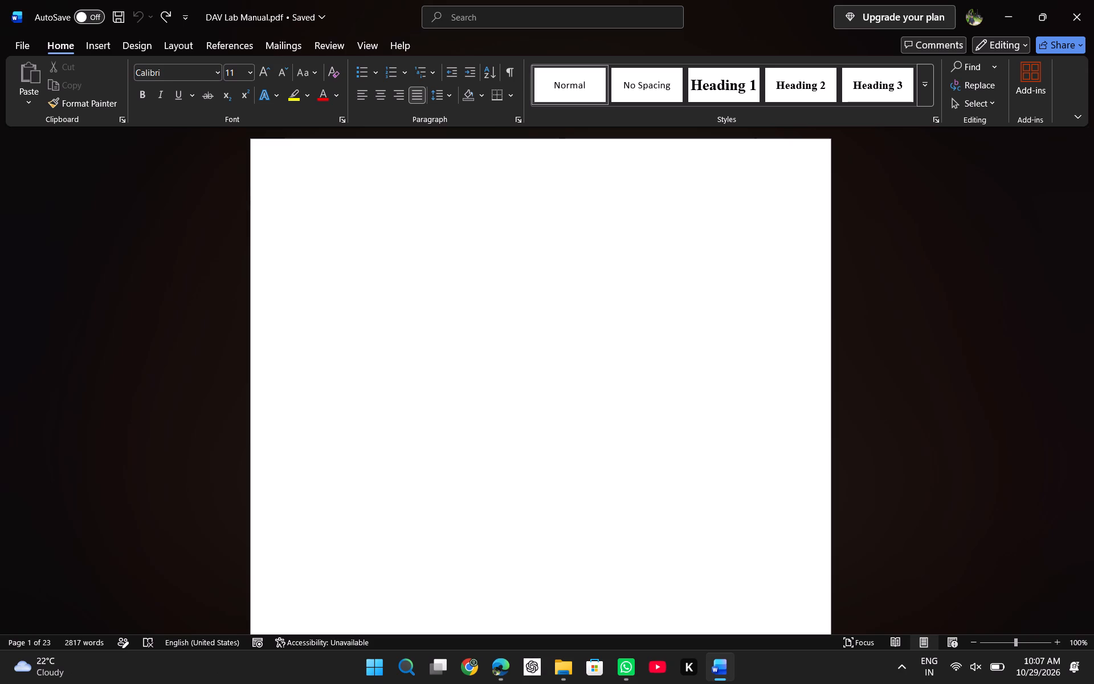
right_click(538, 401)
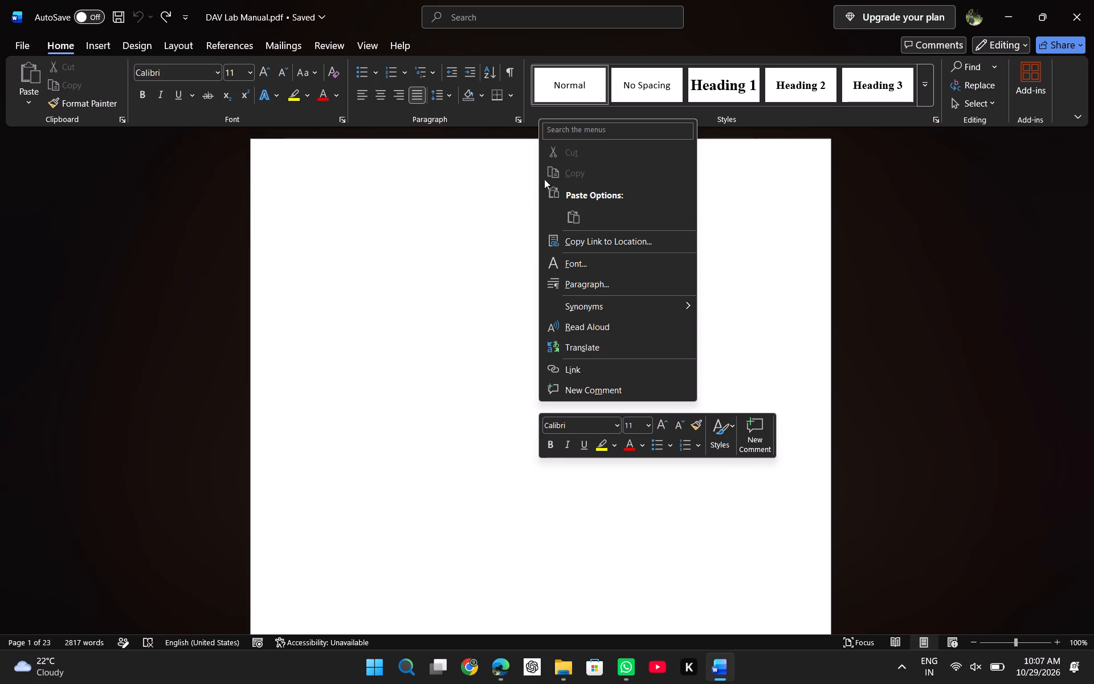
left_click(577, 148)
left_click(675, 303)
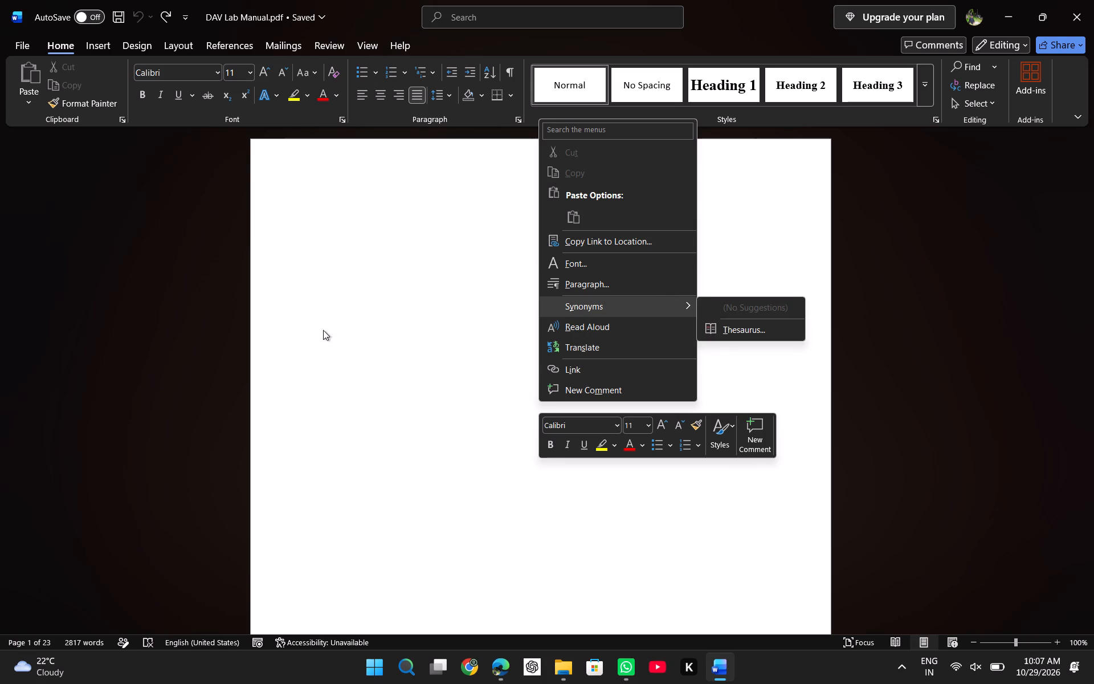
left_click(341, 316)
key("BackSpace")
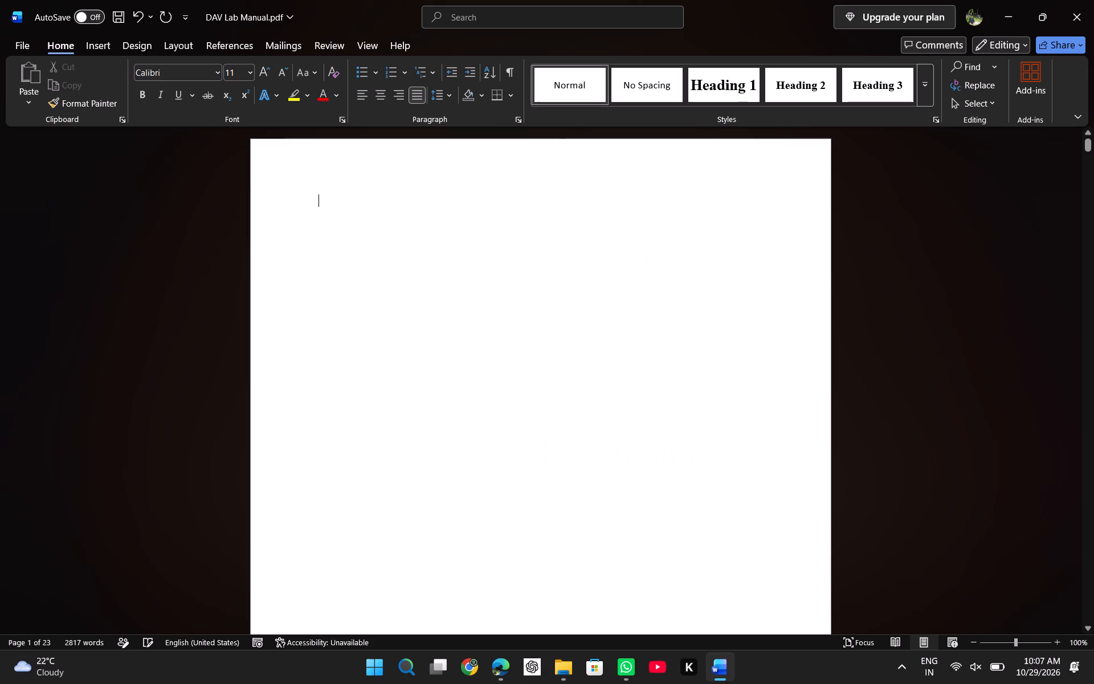
Look through the manual's experiment pages and return to the blank page before the BCDA 551 index.
scroll(341, 316, "up", 4)
scroll(341, 316, "down", 7)
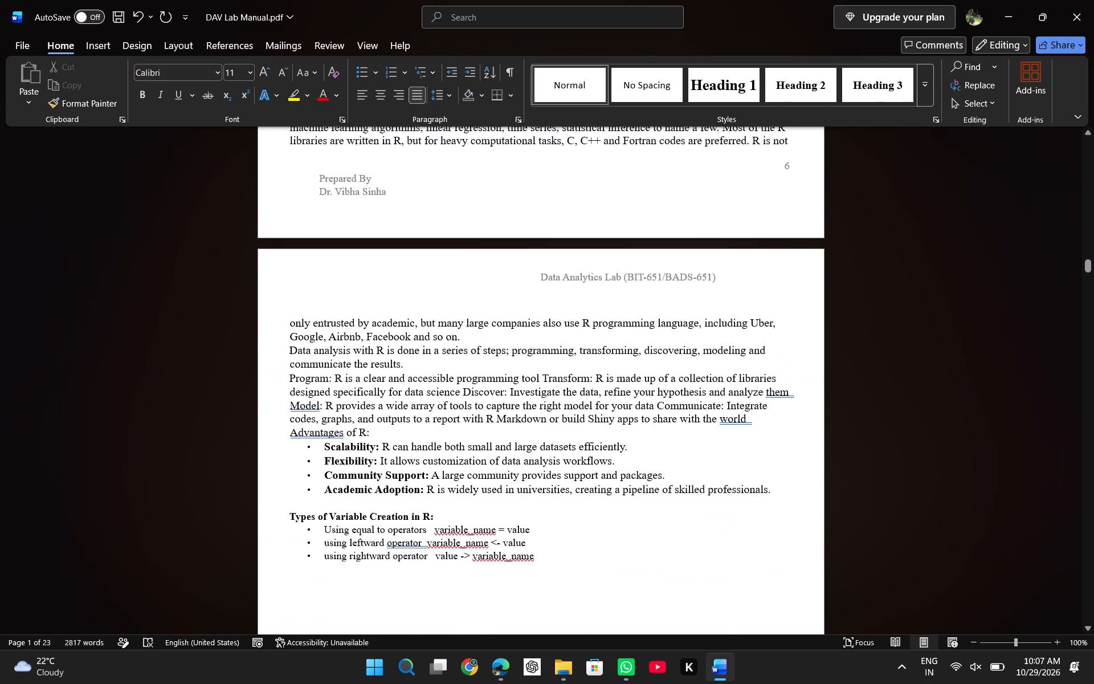
scroll(341, 316, "down", 8)
scroll(341, 316, "up", 4)
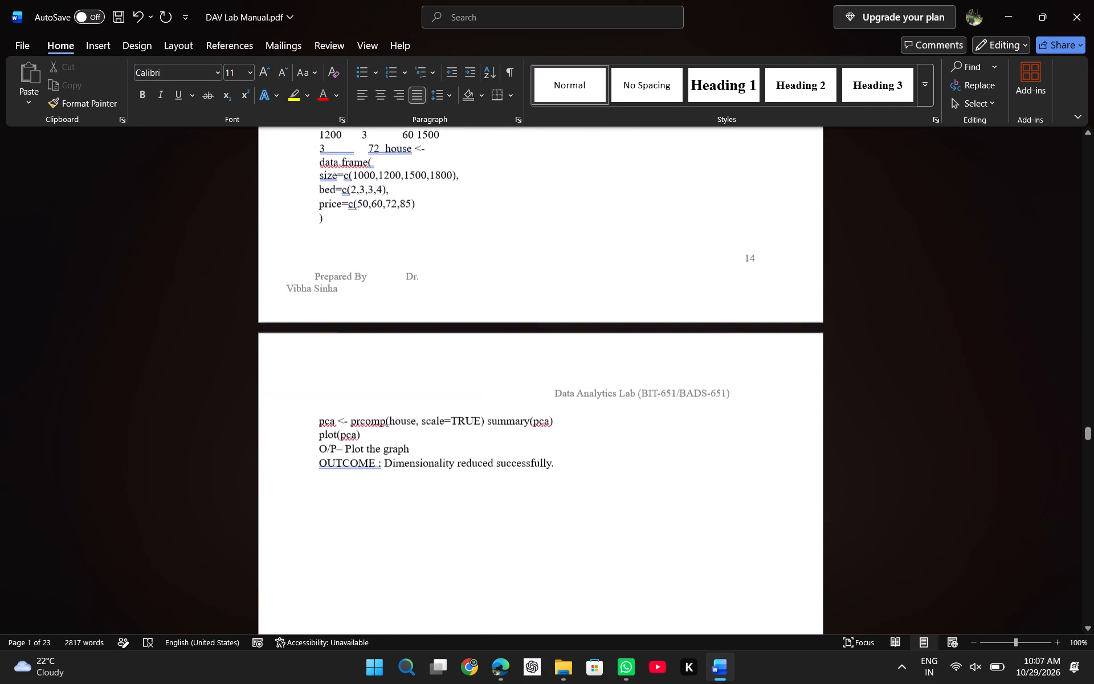
scroll(341, 316, "up", 4)
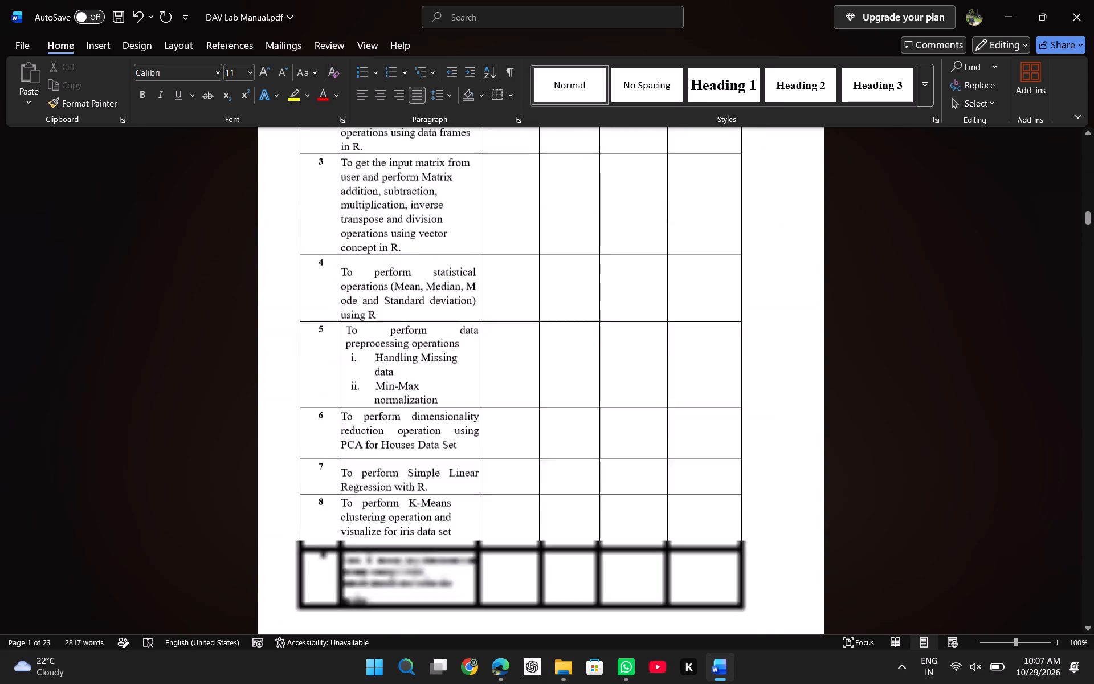
scroll(341, 316, "up", 2)
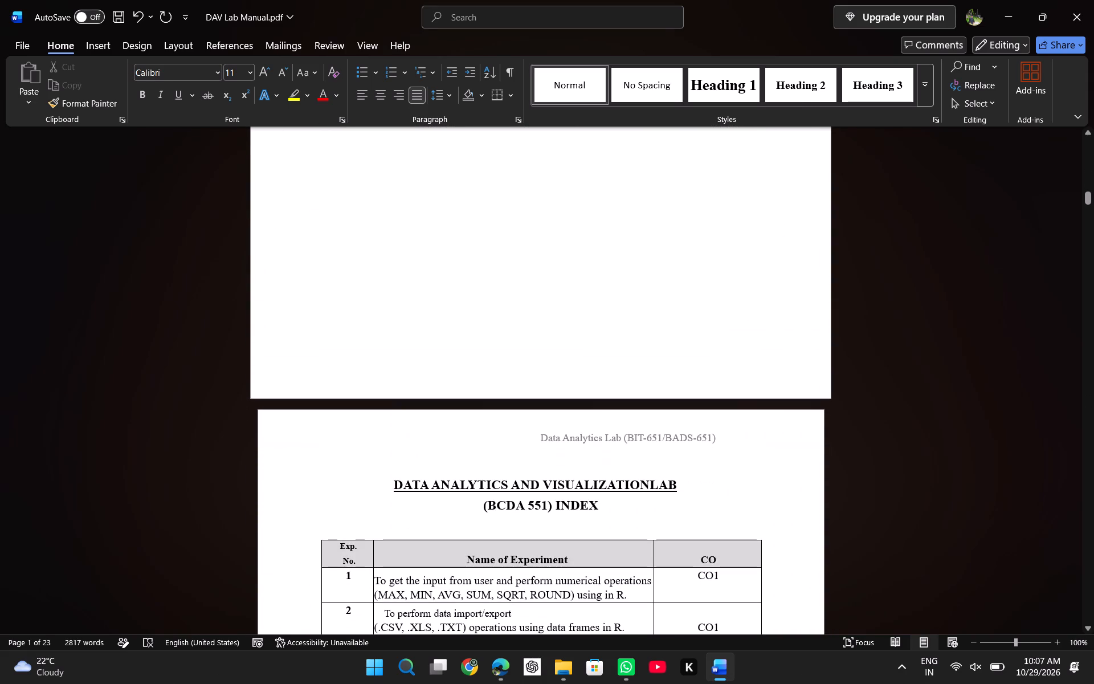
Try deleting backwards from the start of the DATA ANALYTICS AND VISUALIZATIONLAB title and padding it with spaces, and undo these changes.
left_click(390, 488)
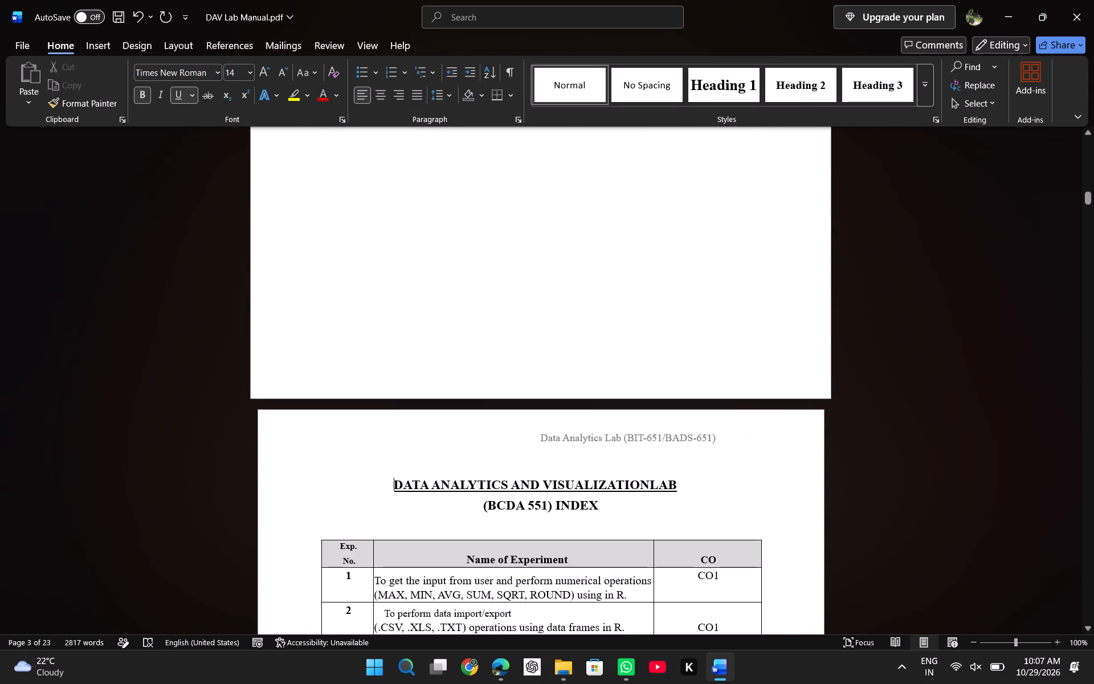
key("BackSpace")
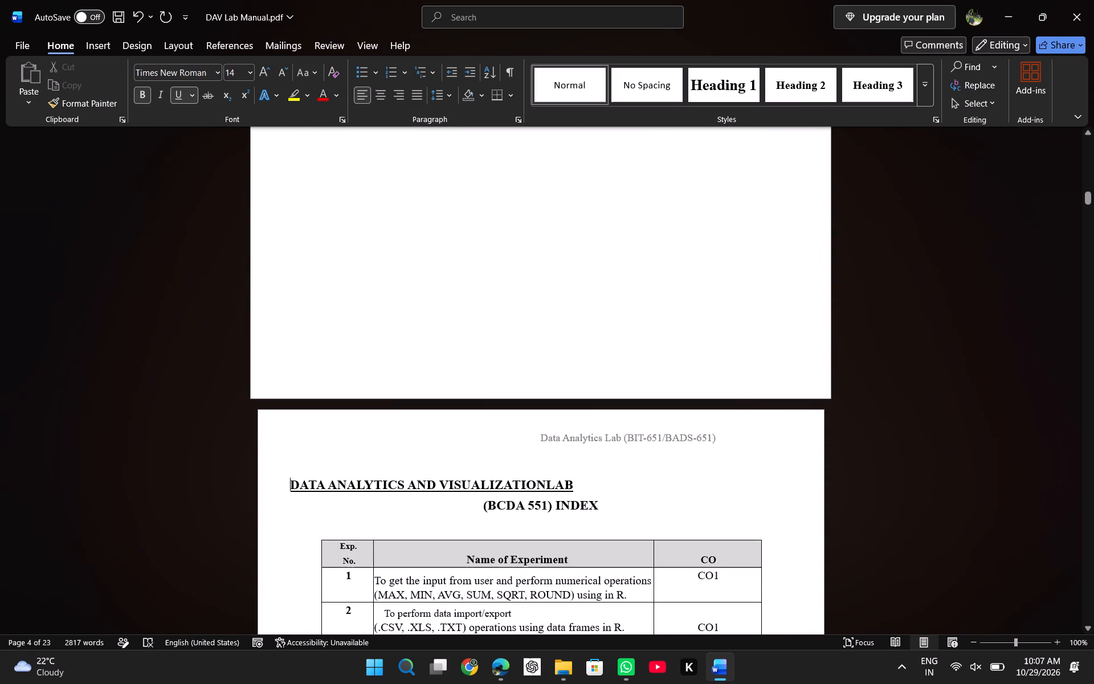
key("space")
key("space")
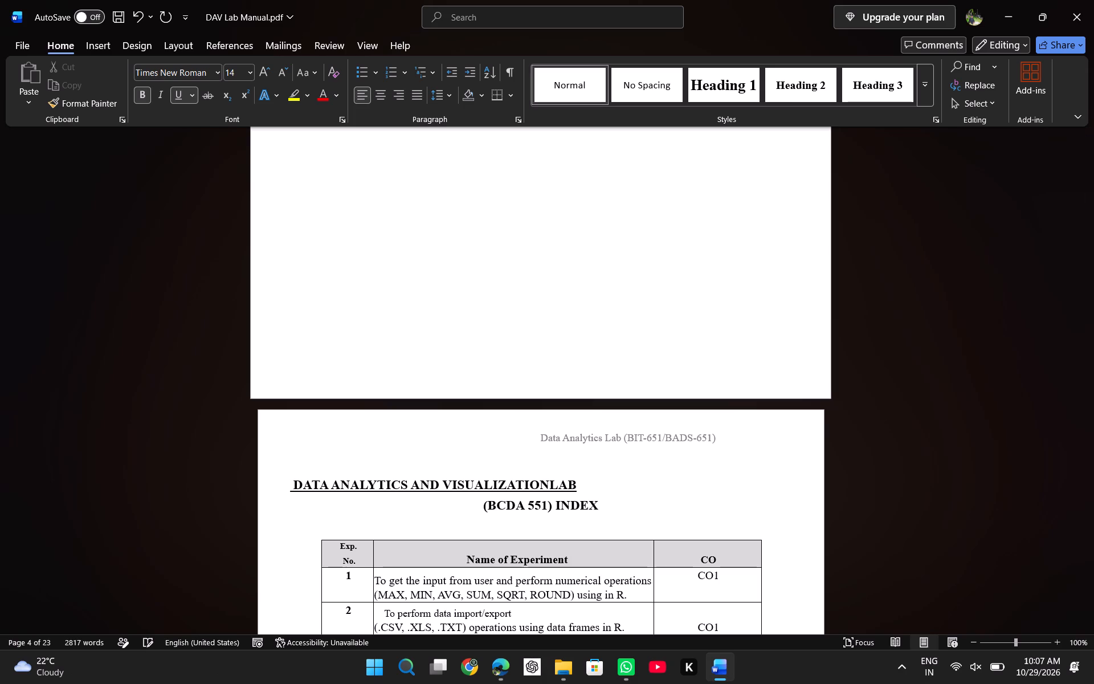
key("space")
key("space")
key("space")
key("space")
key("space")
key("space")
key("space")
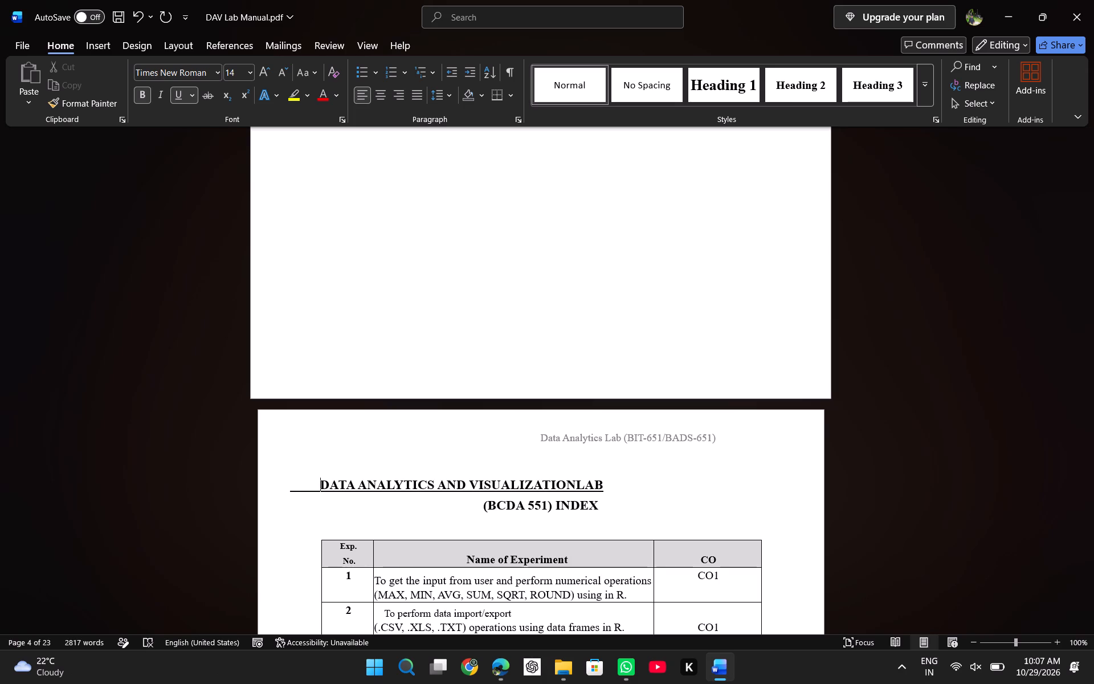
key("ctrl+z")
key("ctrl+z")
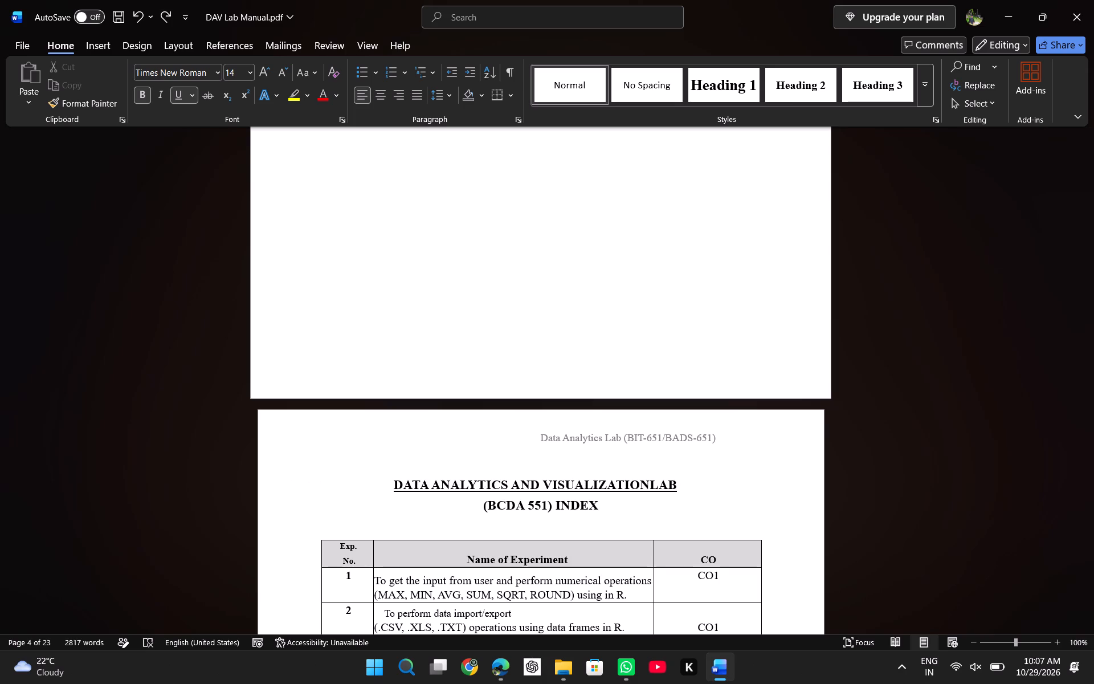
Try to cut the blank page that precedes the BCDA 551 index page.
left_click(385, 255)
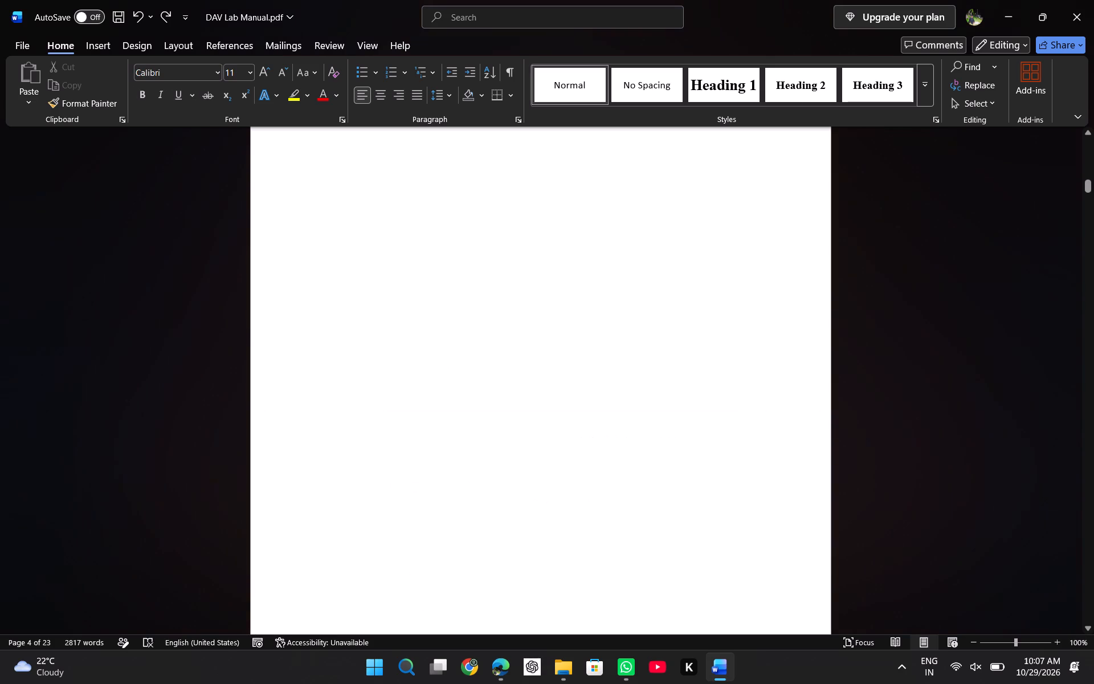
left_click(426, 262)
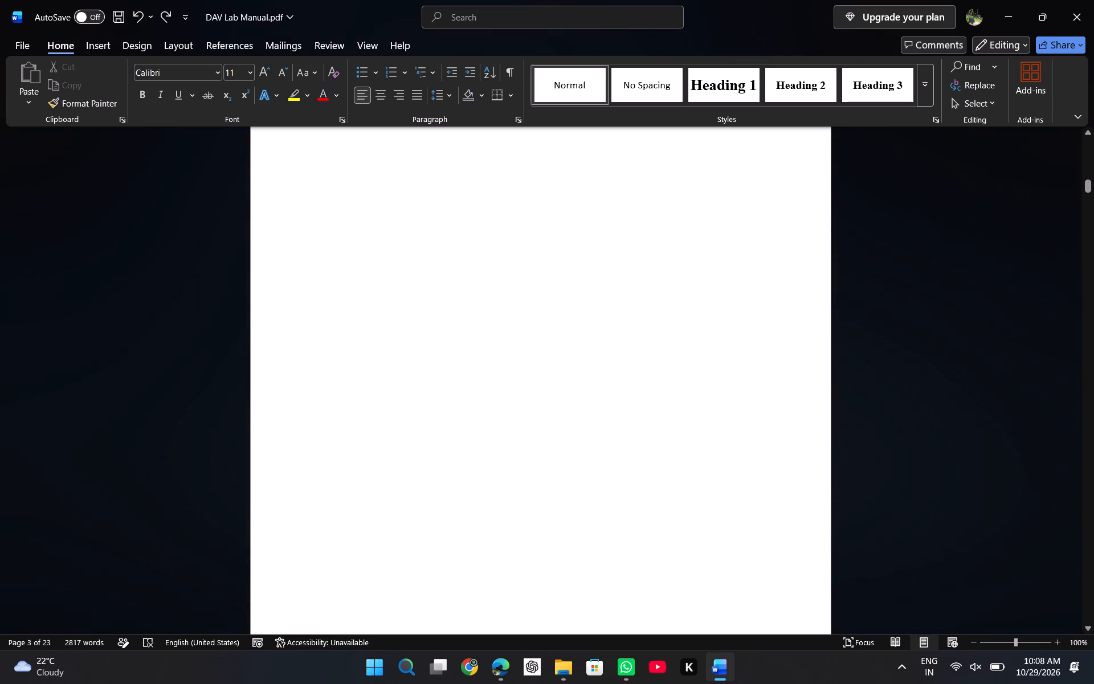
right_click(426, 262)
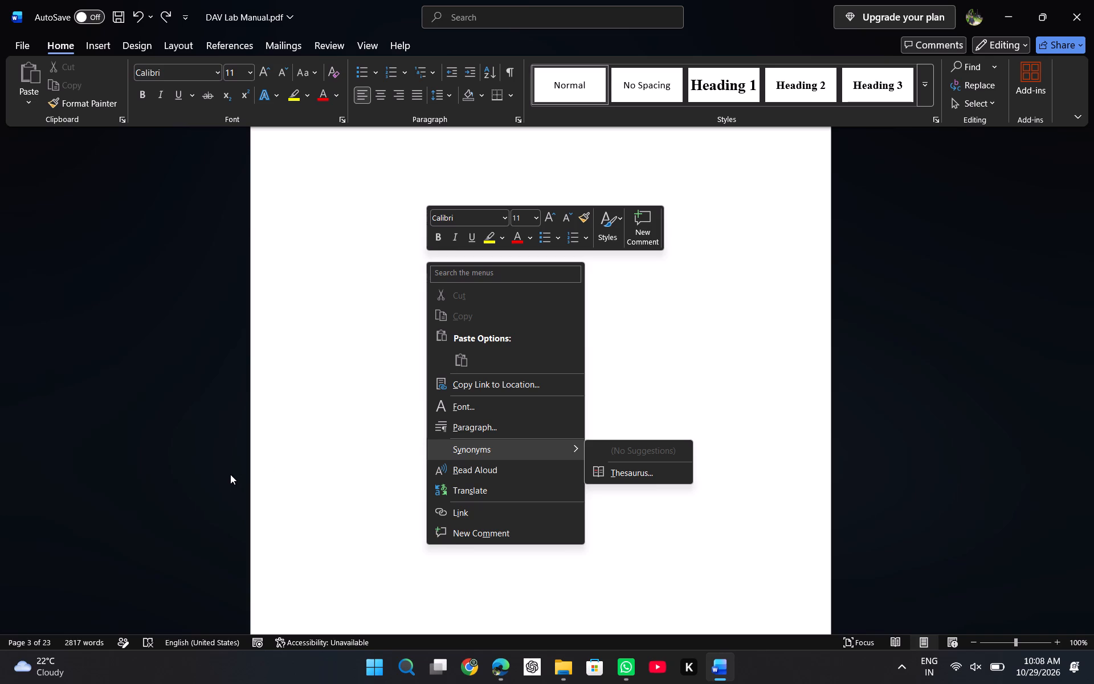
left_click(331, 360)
Return to the blank first page and show its hidden formatting marks.
scroll(451, 302, "up", 10)
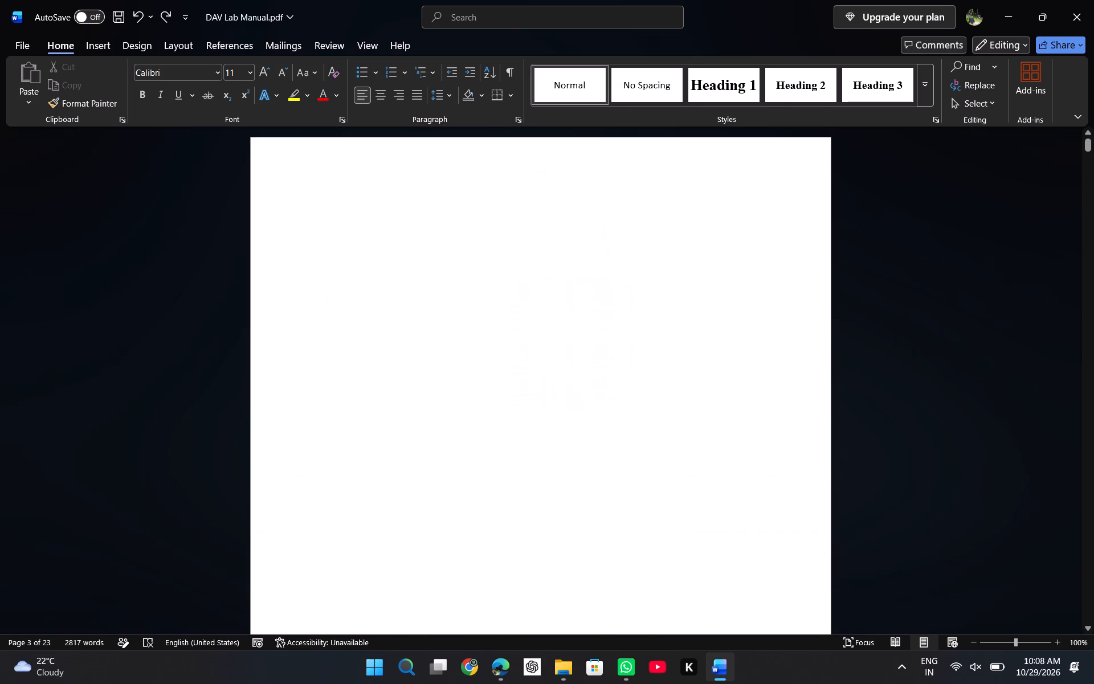
right_click_drag(451, 302, 453, 310)
right_click(453, 310)
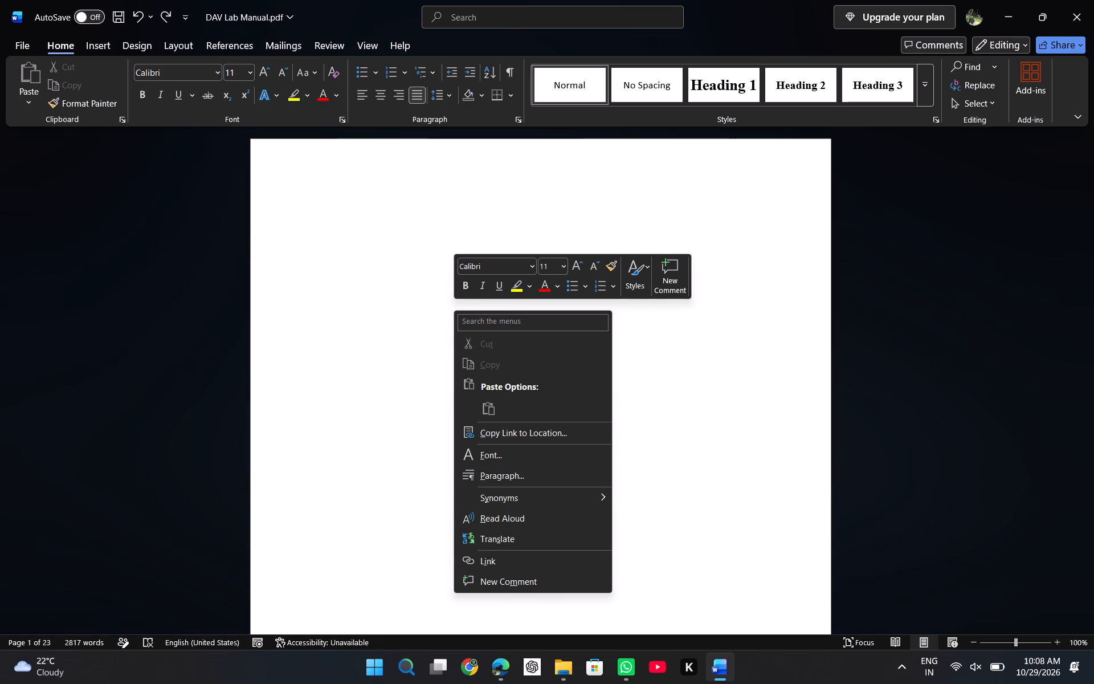
key("ctrl+shift+8")
key("ctrl+shift+8")
key("ctrl+shift+8")
key("ctrl+shift+8")
key("ctrl+shift+8")
left_click(336, 309)
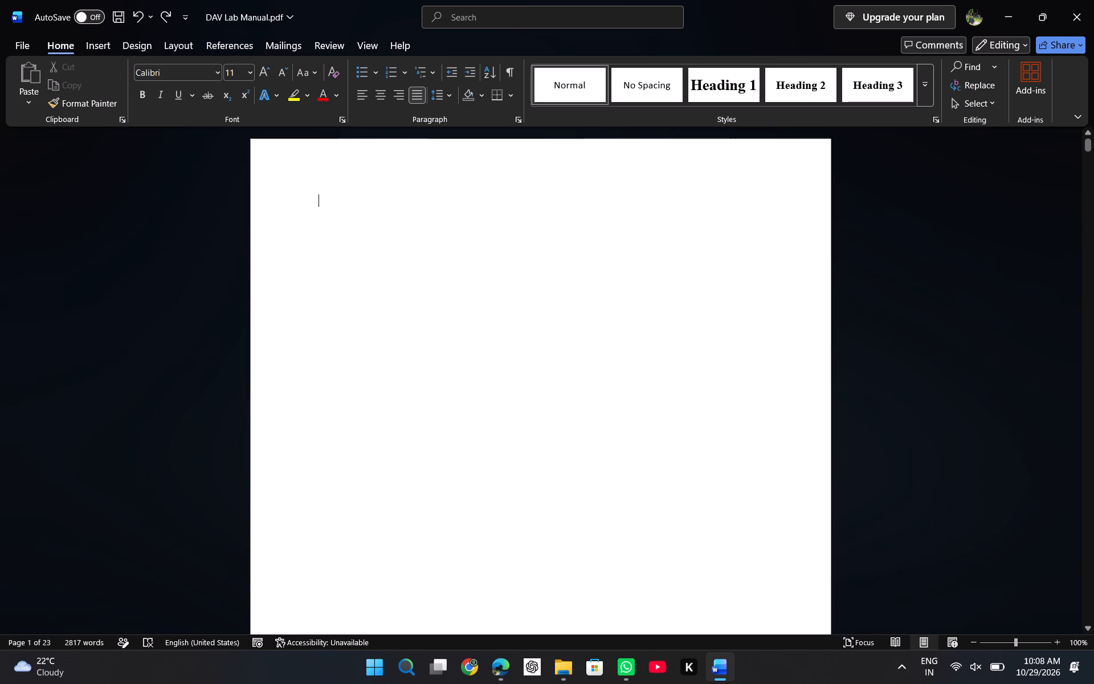
triple_click(336, 309)
left_click(336, 309)
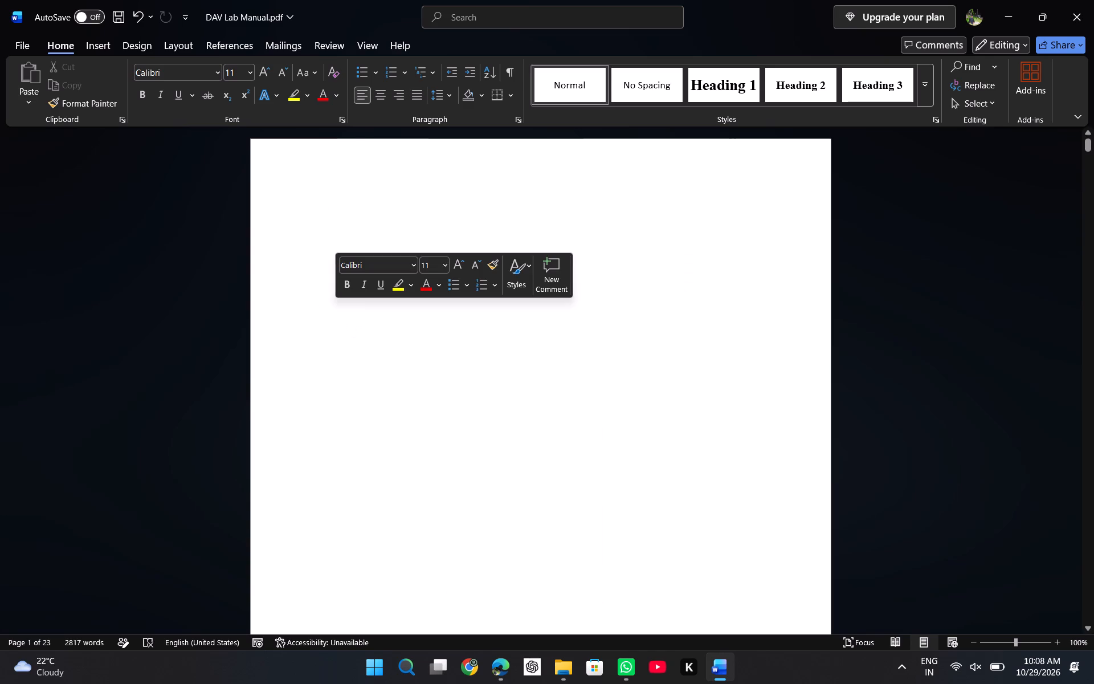
key("ctrl+shift+8")
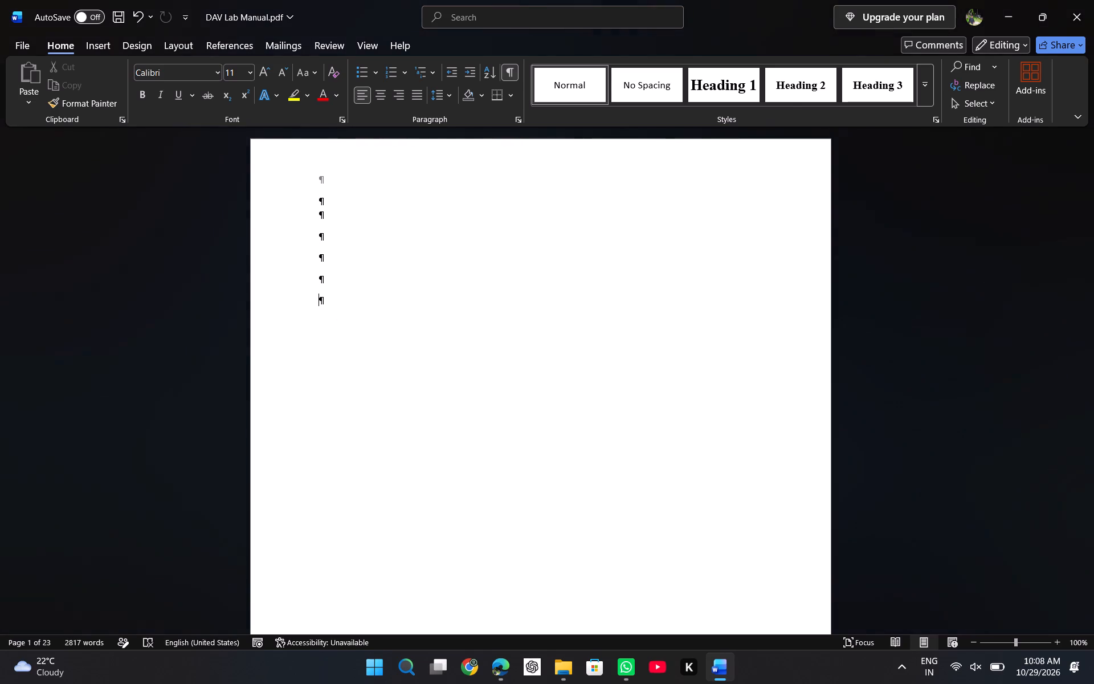
Delete all the empty body paragraphs on the blank first page before the LAB MANUAL cover.
left_click_drag(314, 174, 324, 253)
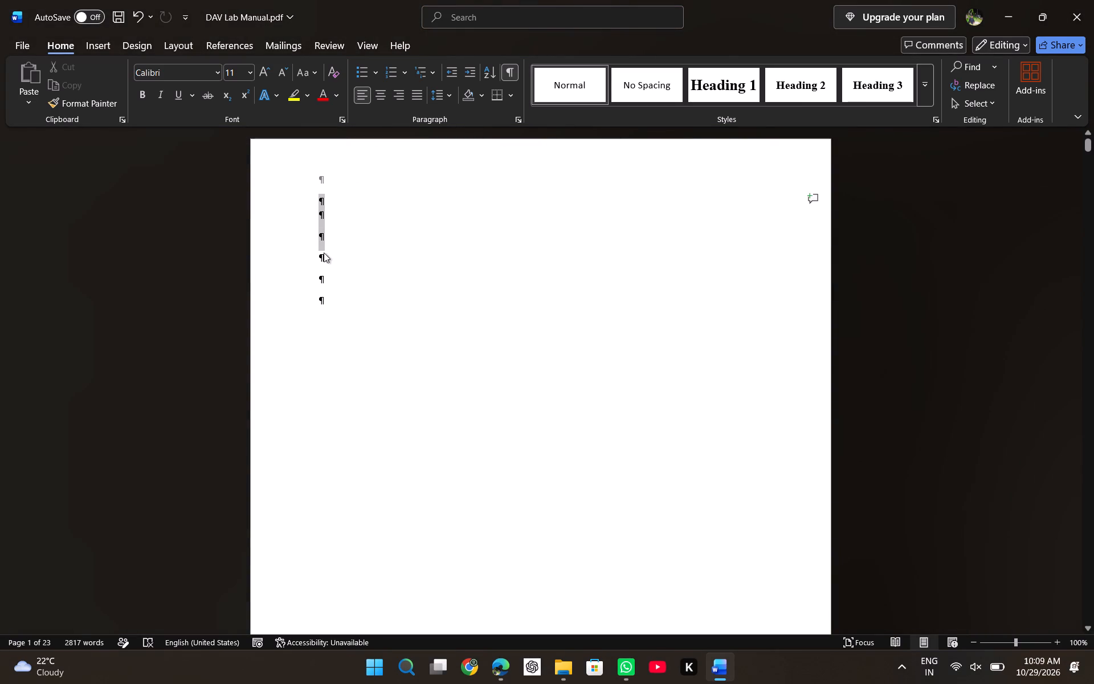
left_click_drag(324, 253, 327, 311)
key("Delete")
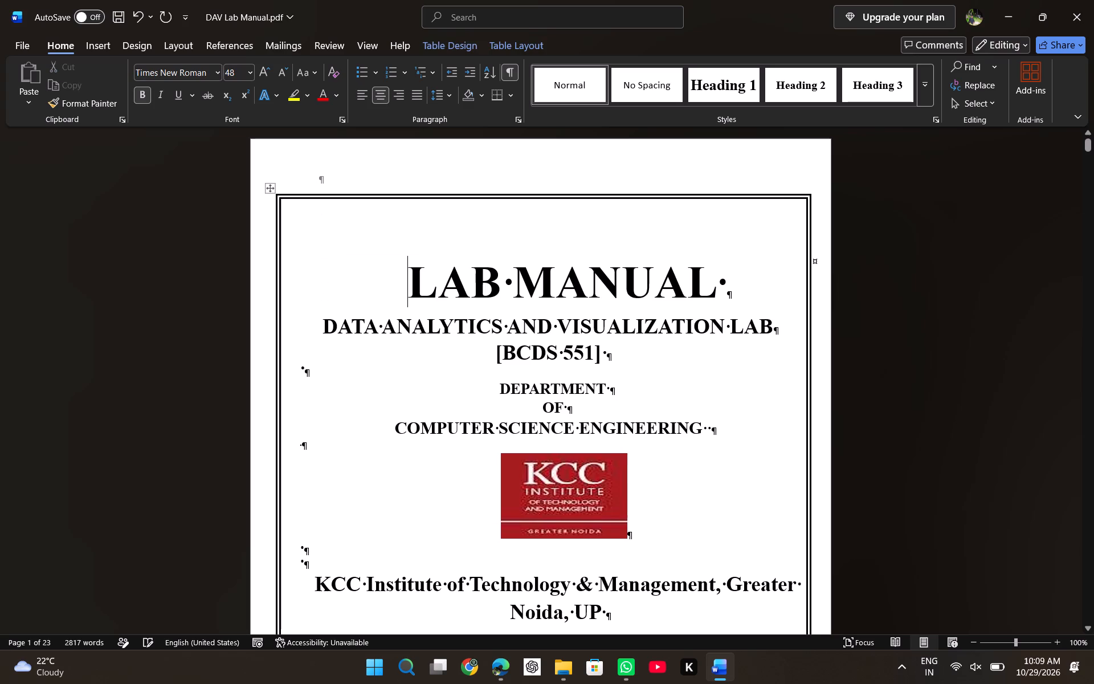
Look through the pages that follow the LAB MANUAL cover with the formatting marks shown.
scroll(327, 311, "up", 6)
scroll(327, 311, "down", 2)
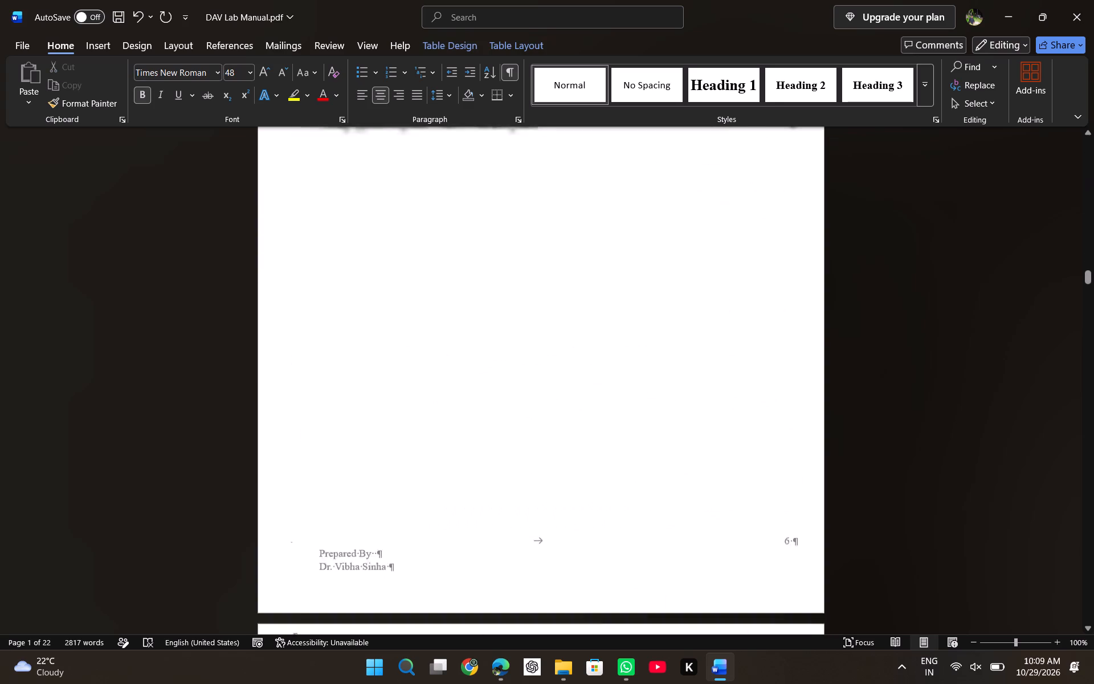
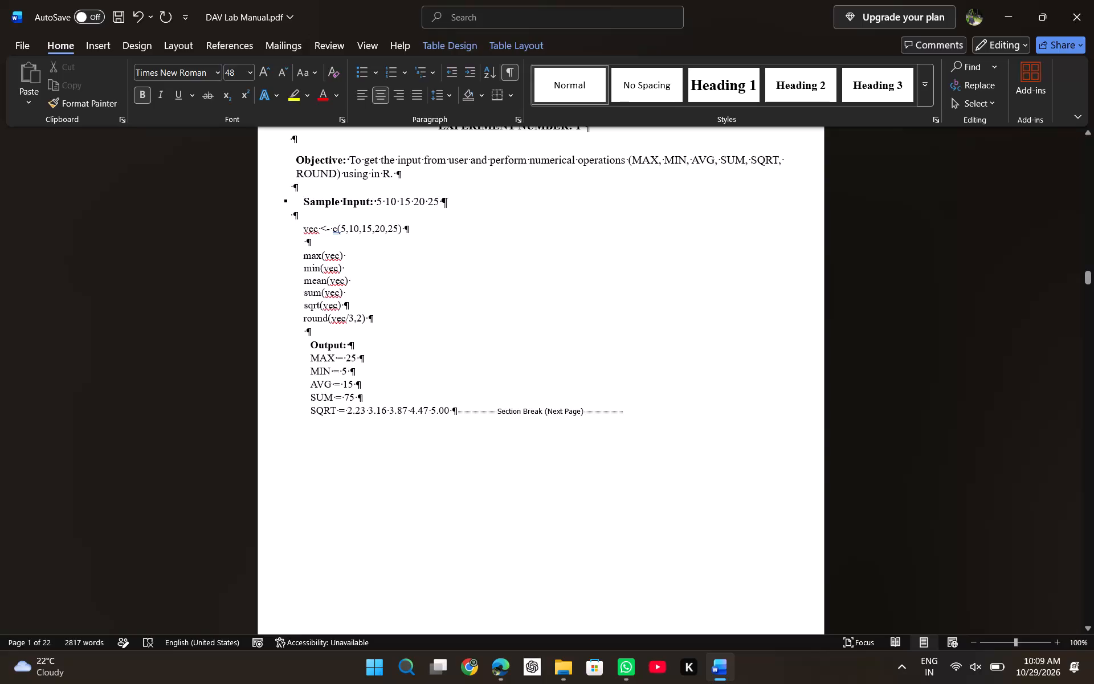
Delete the next-page section break on the blank page between the LAB MANUAL cover and the BCDA 551 index.
scroll(462, 454, "up", 1)
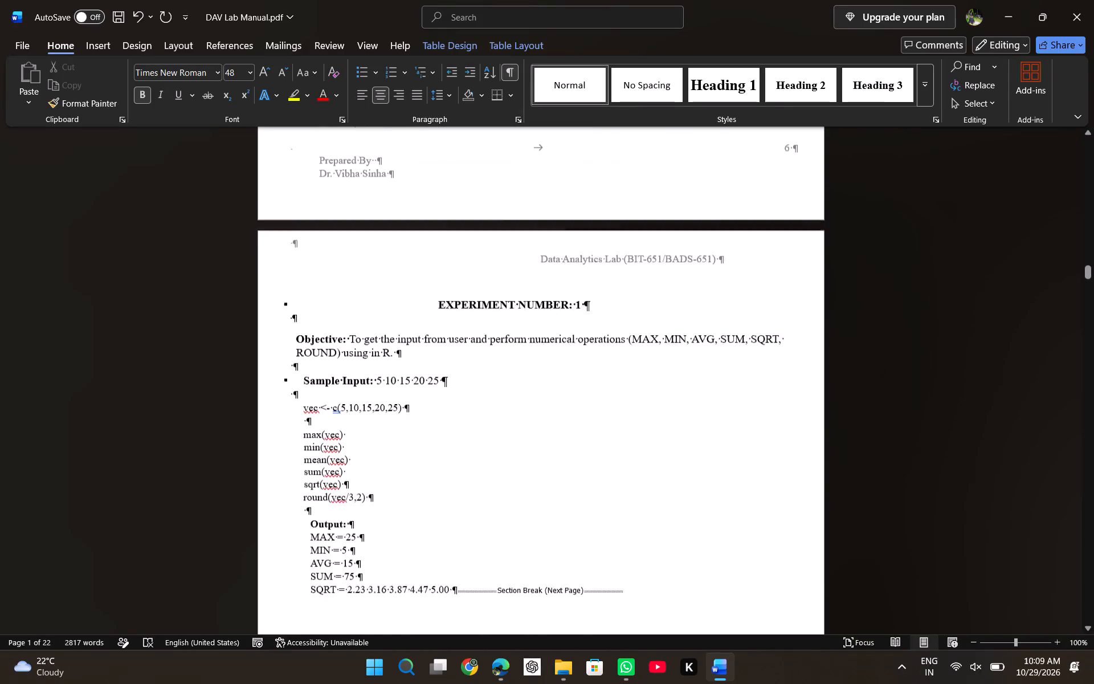
scroll(462, 454, "up", 2)
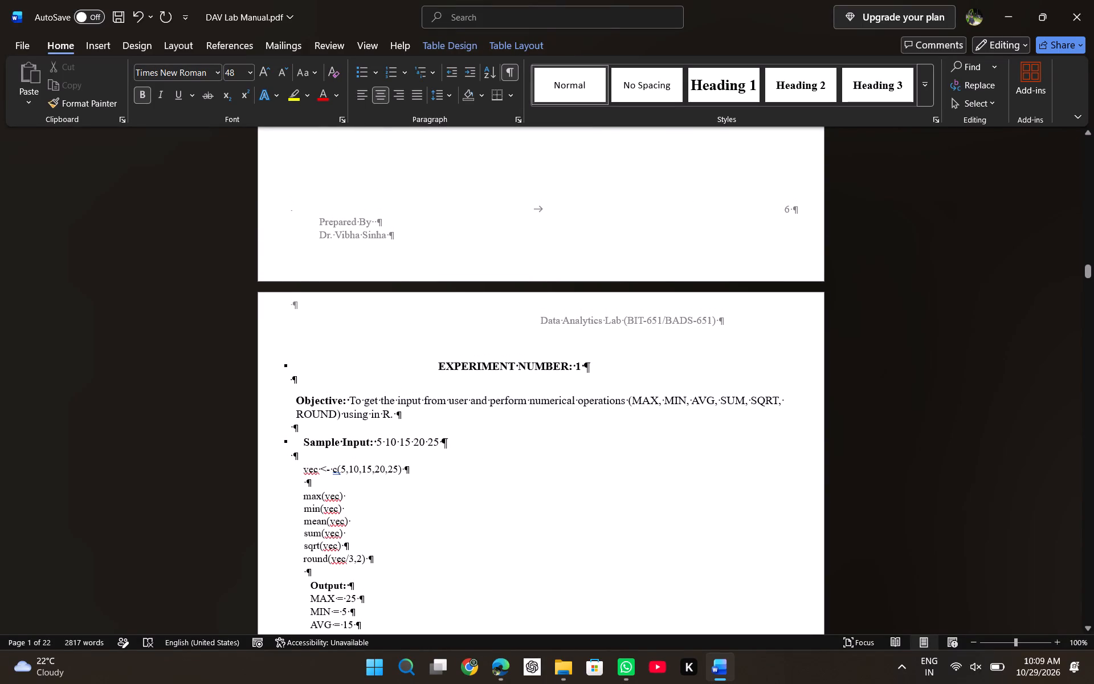
scroll(525, 568, "up", 2)
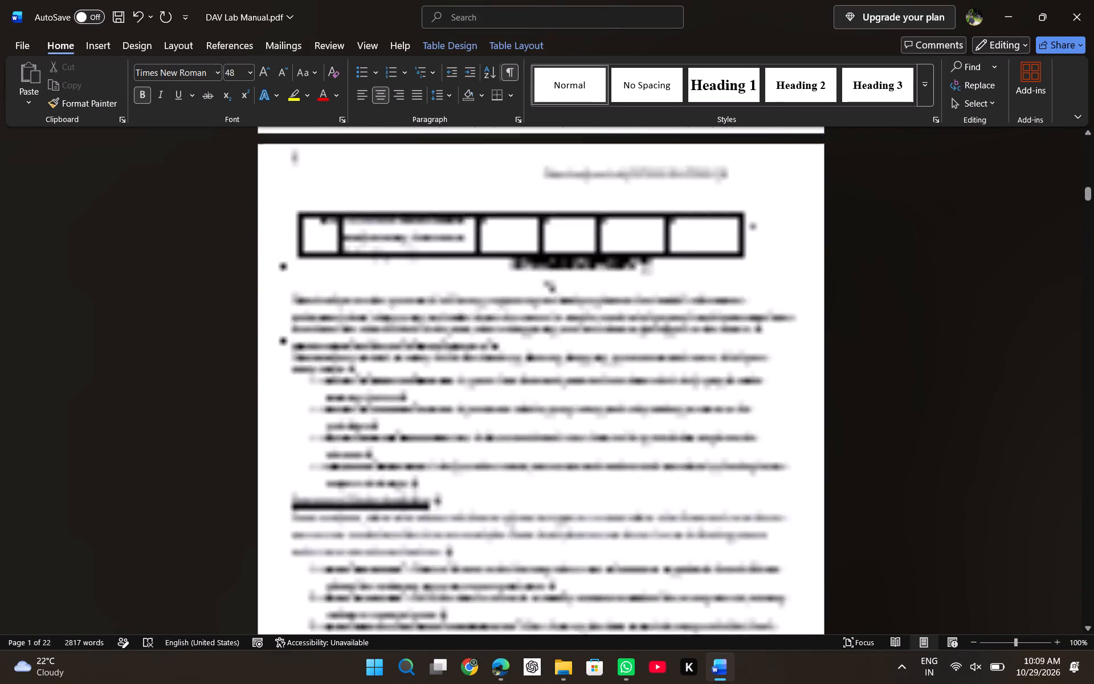
scroll(525, 568, "up", 6)
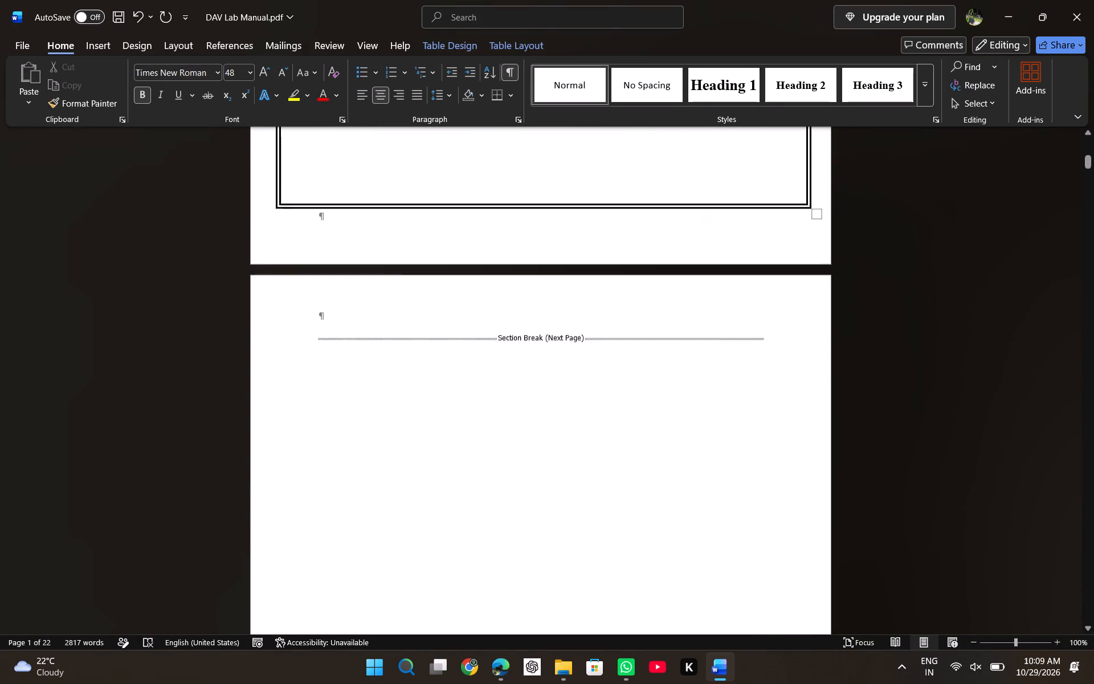
scroll(525, 568, "up", 1)
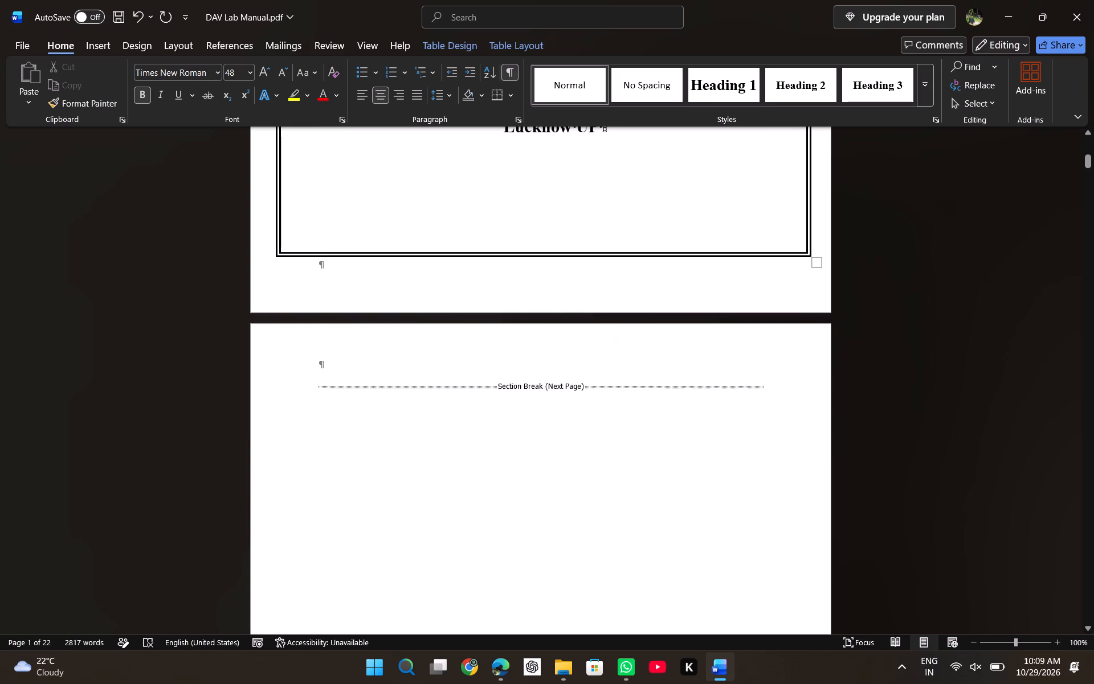
left_click_drag(308, 367, 377, 394)
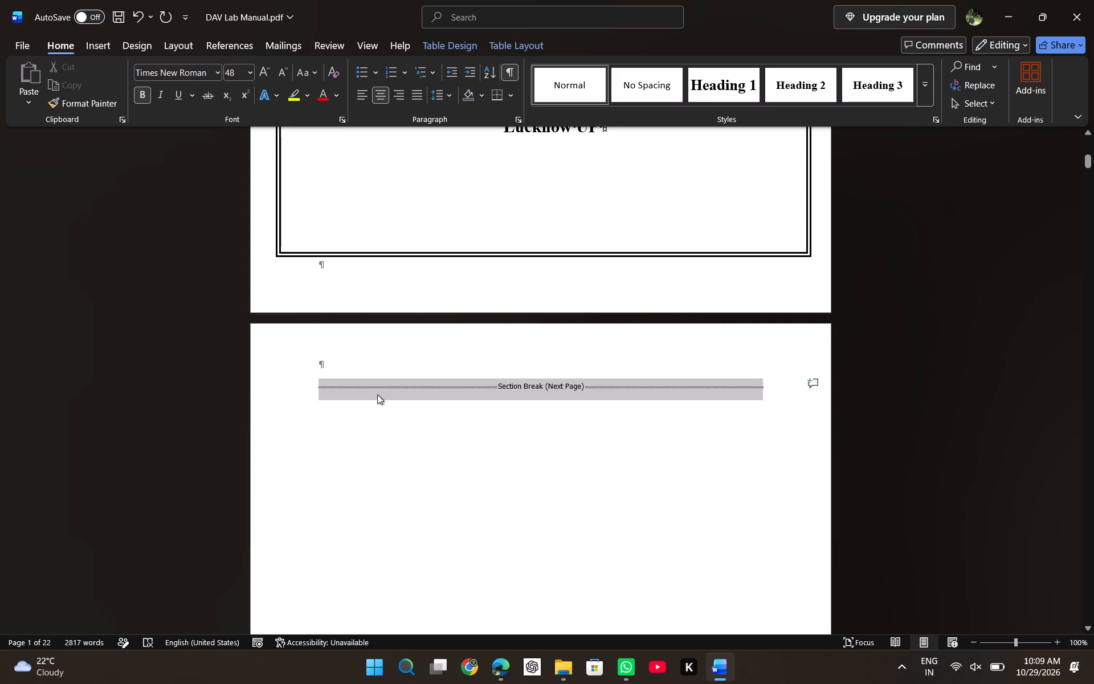
left_click_drag(377, 394, 382, 401)
key("Delete")
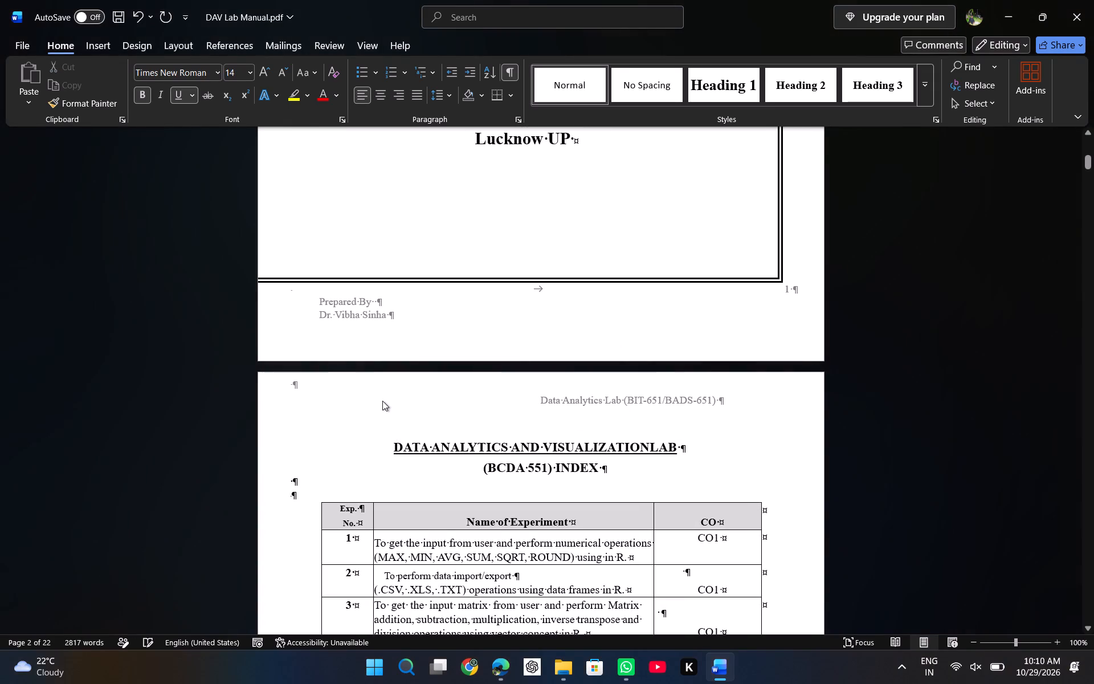
scroll(382, 401, "down", 1)
scroll(382, 401, "up", 1)
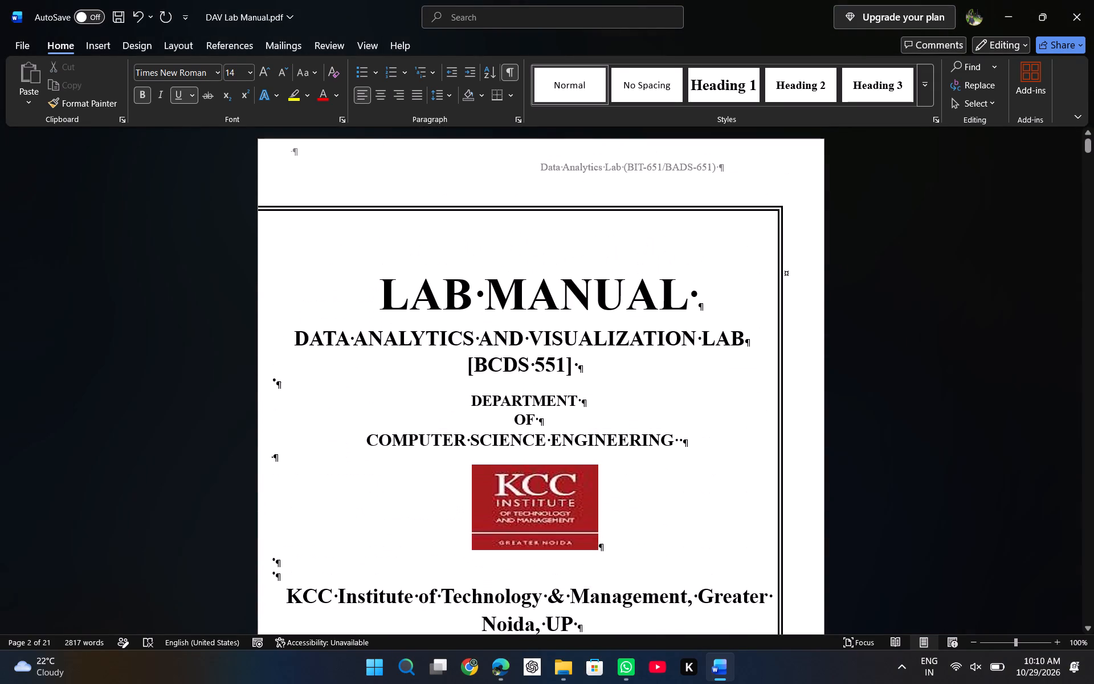
scroll(382, 401, "up", 4)
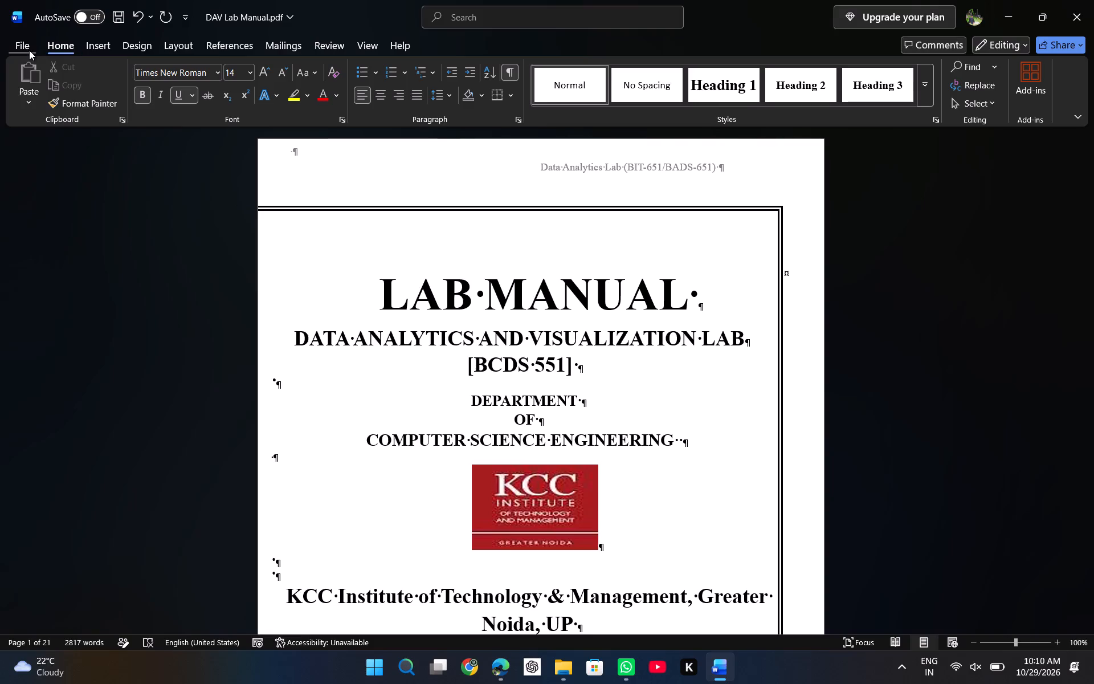
Save the document in the Downloads folder as a Word document named DAV Lab Manual.docx.
left_click(86, 18)
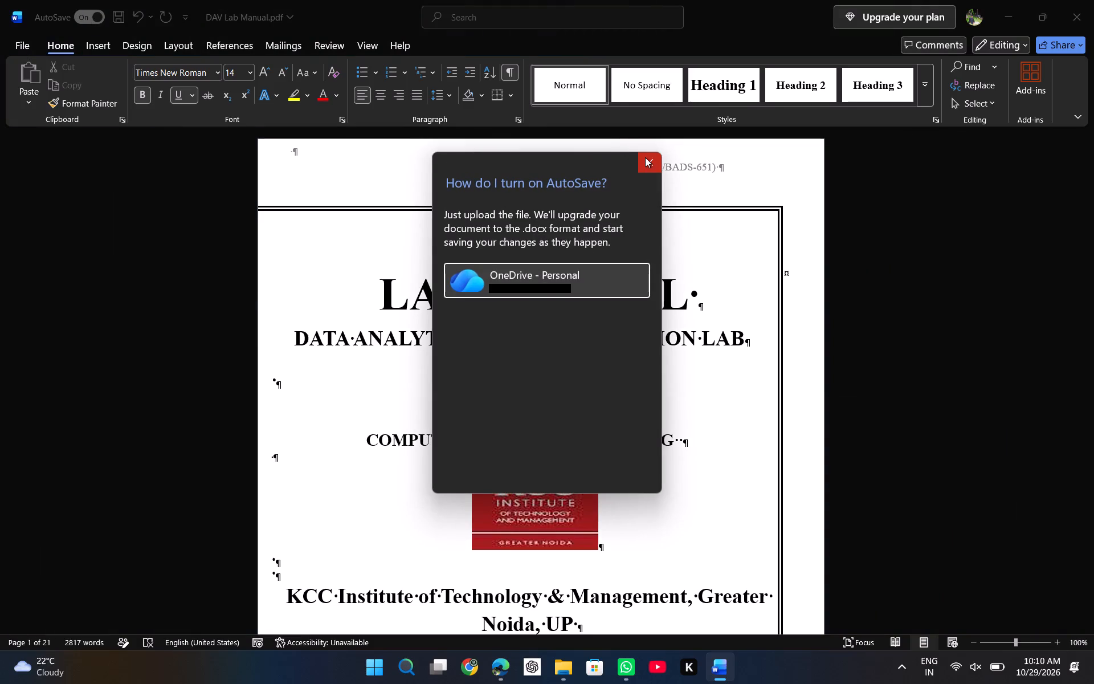
left_click(645, 157)
left_click(120, 16)
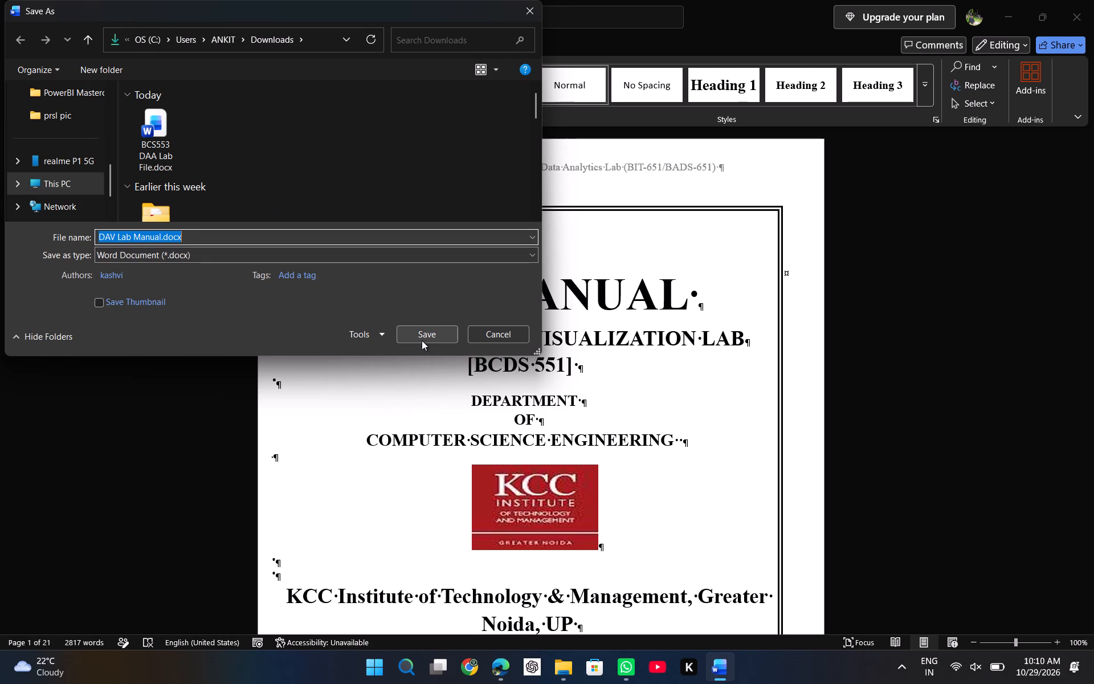
left_click(429, 331)
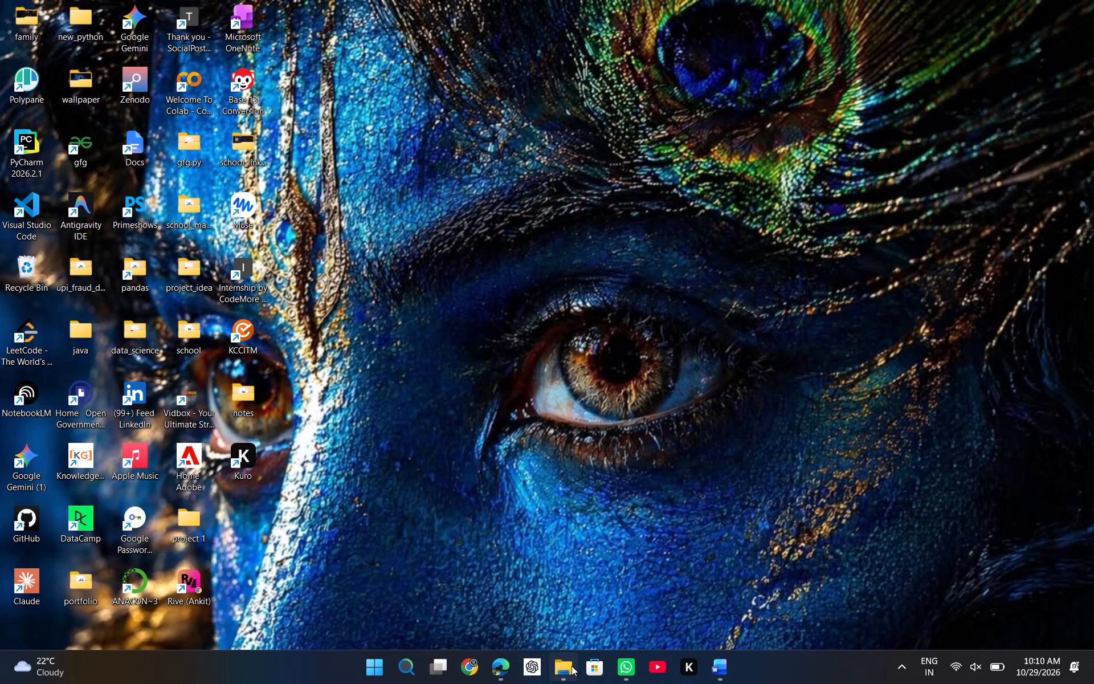
Open the saved DAV Lab Manual.docx from File Explorer's recent files, page through its experiments in reading view, and close it.
left_click(572, 666)
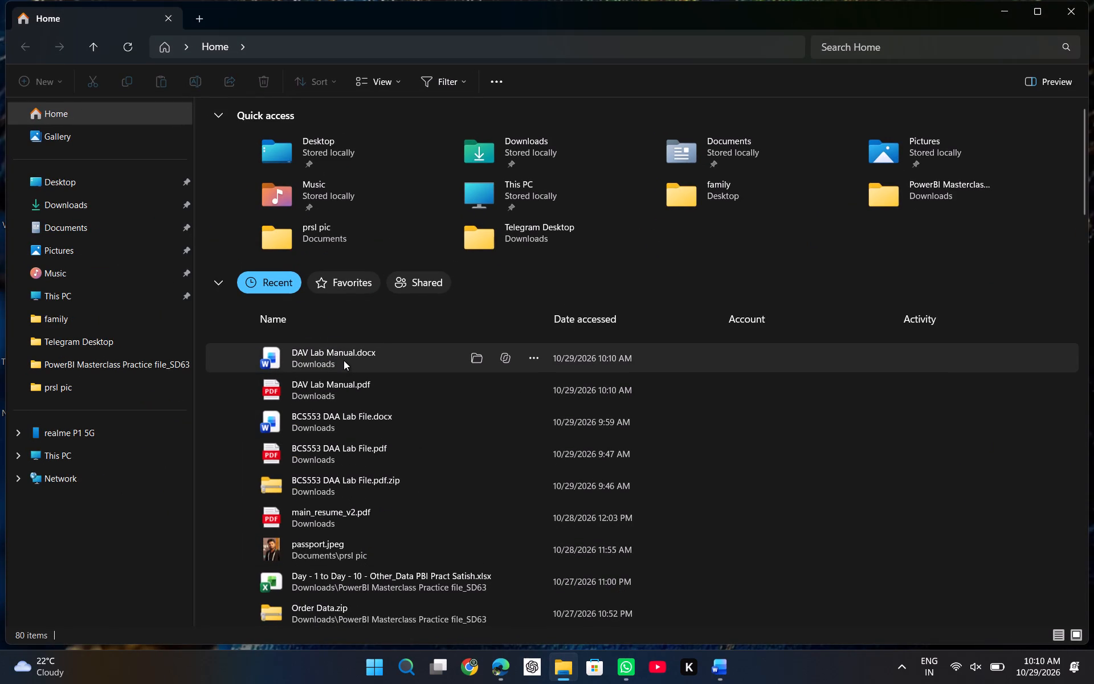
double_click(344, 360)
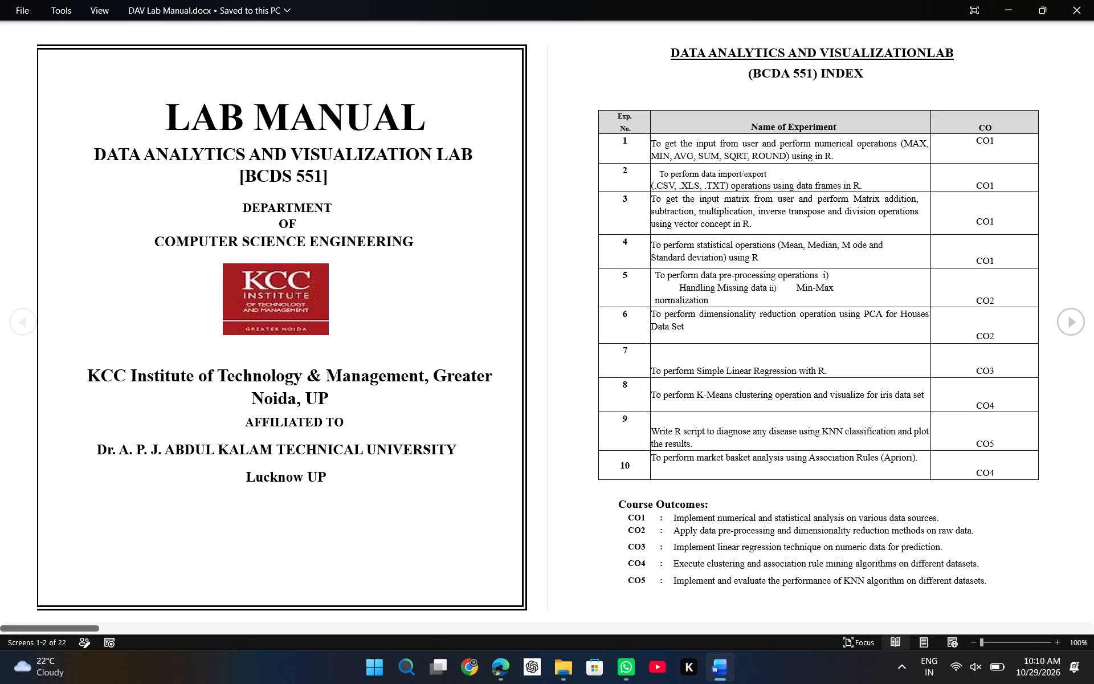
key("Right")
key("Right")
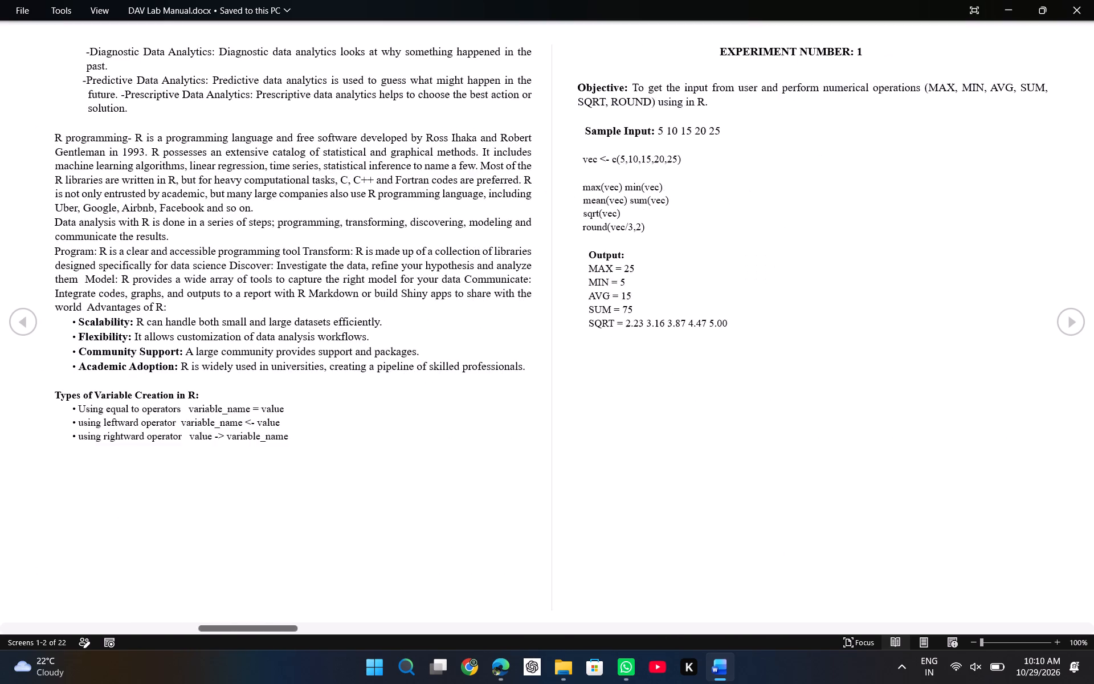
key("Right")
key("Right")
key("Right")
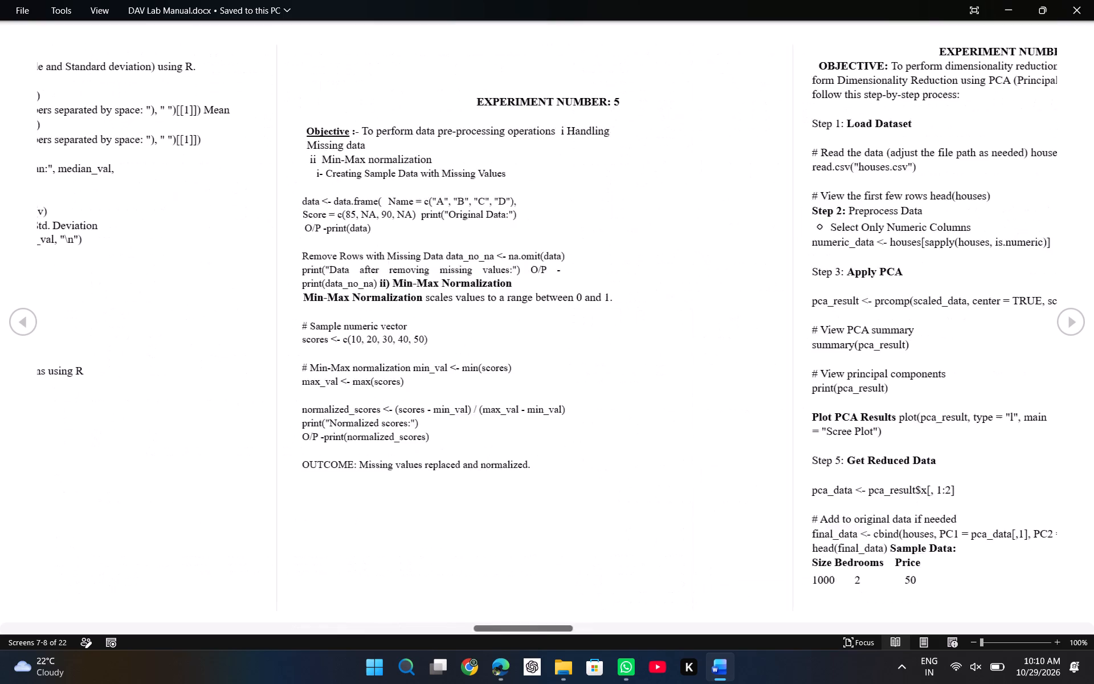
key("Right")
key("Right")
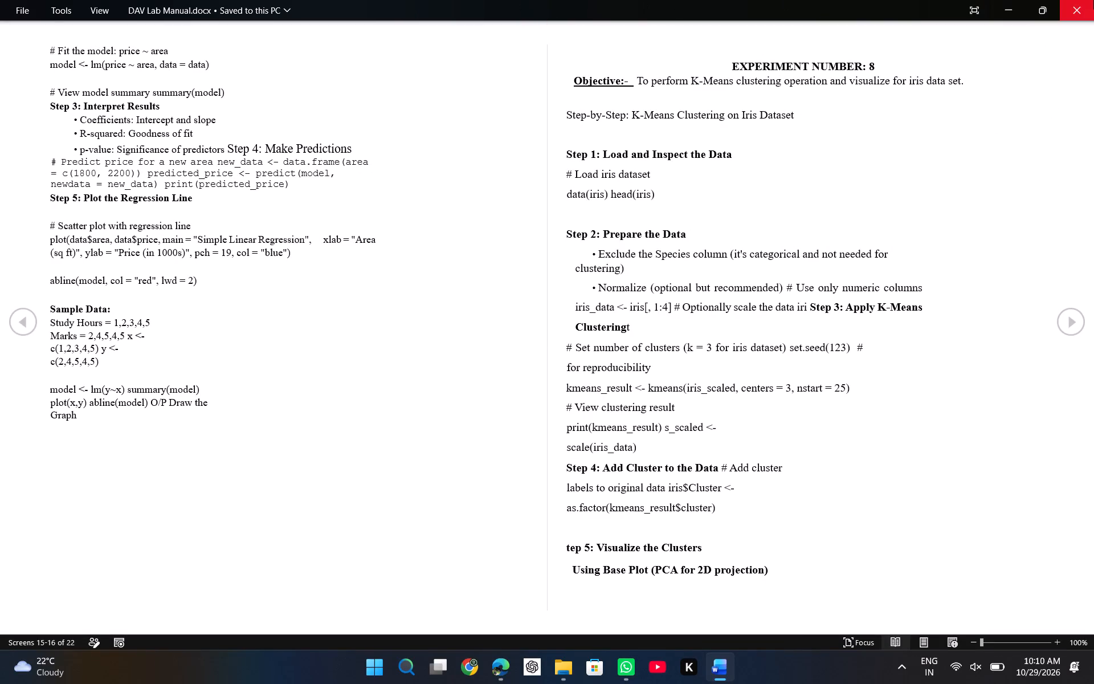
left_click(1093, 0)
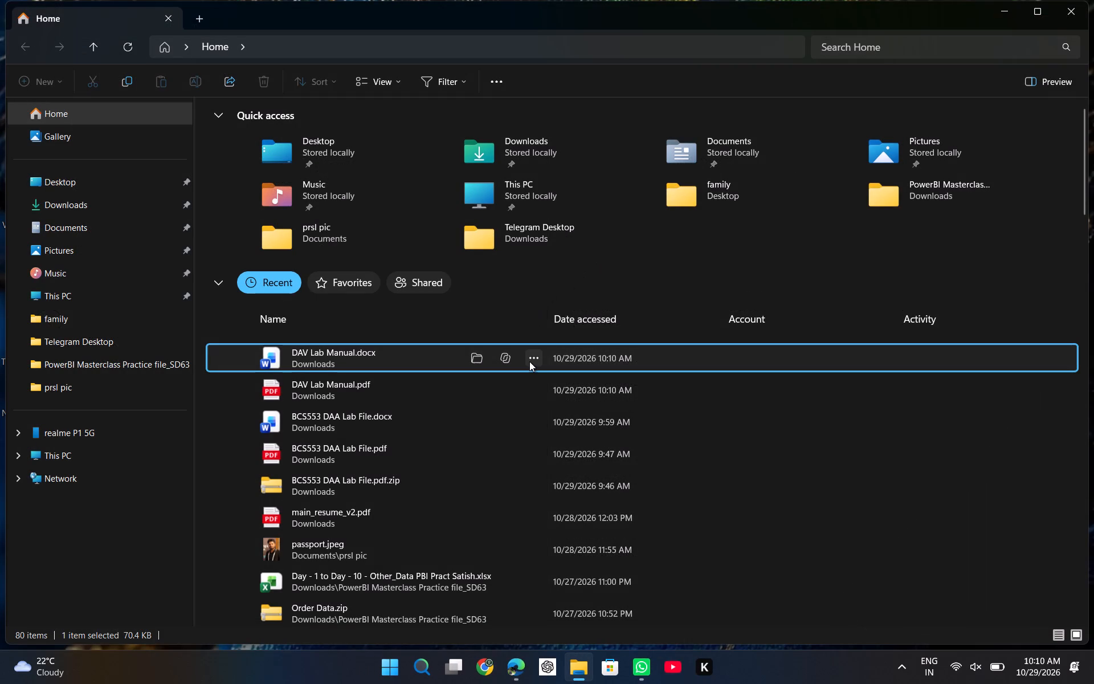
Reopen DAV Lab Manual.docx from File Explorer's recent files and switch it from reading view to editing.
left_click(529, 361)
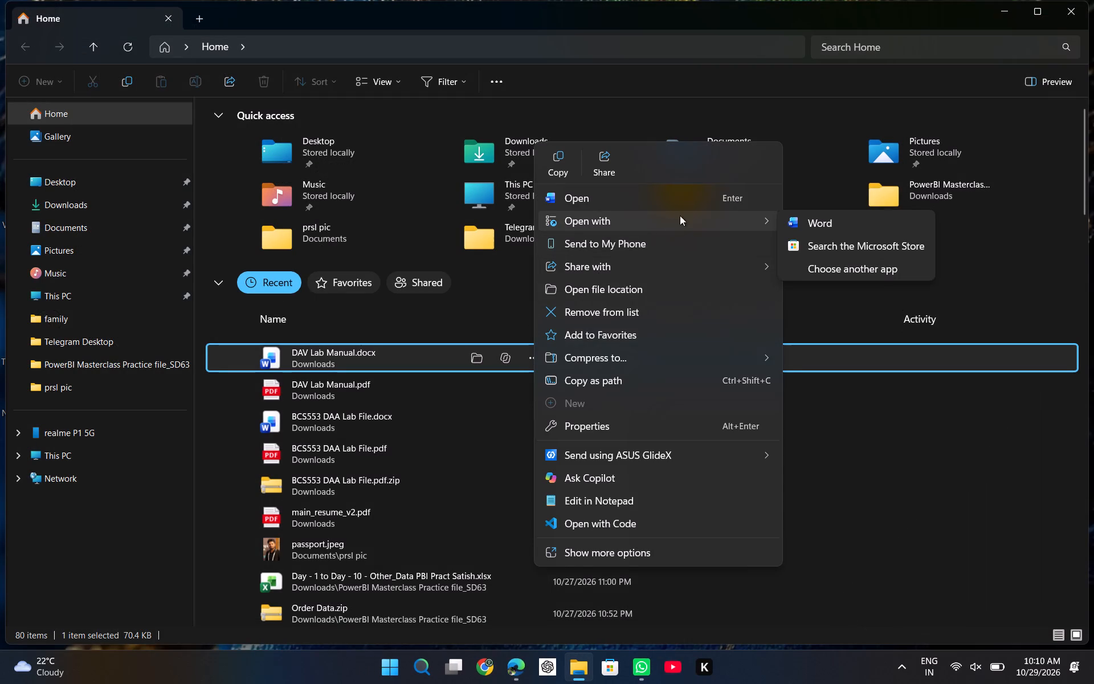
left_click(734, 197)
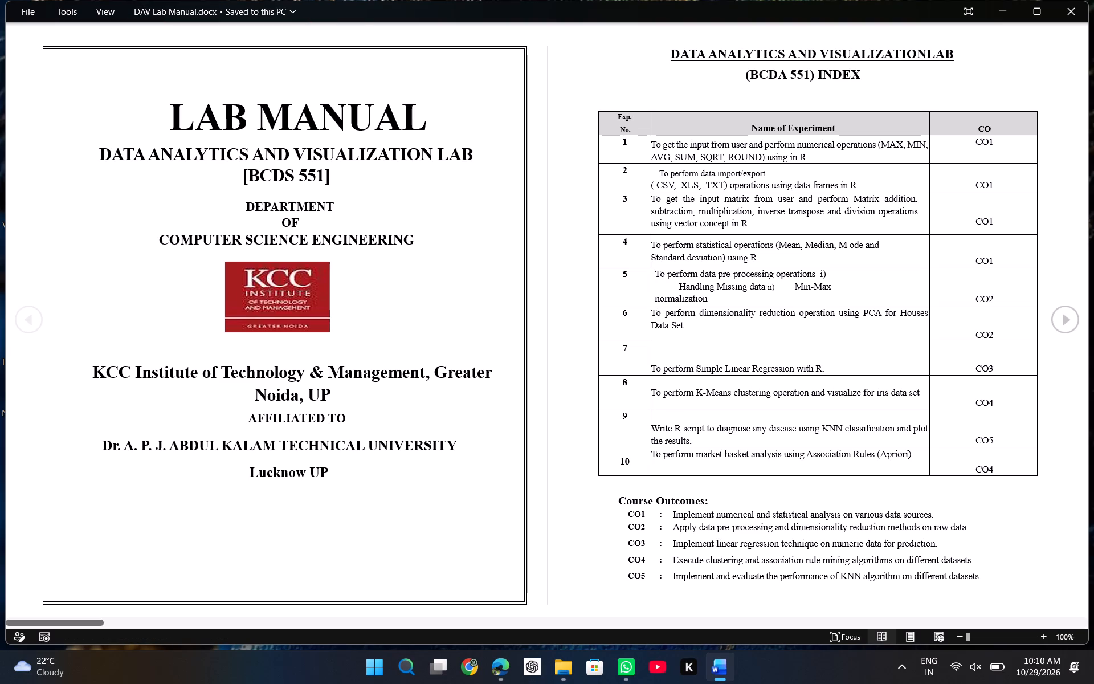
left_click(275, 14)
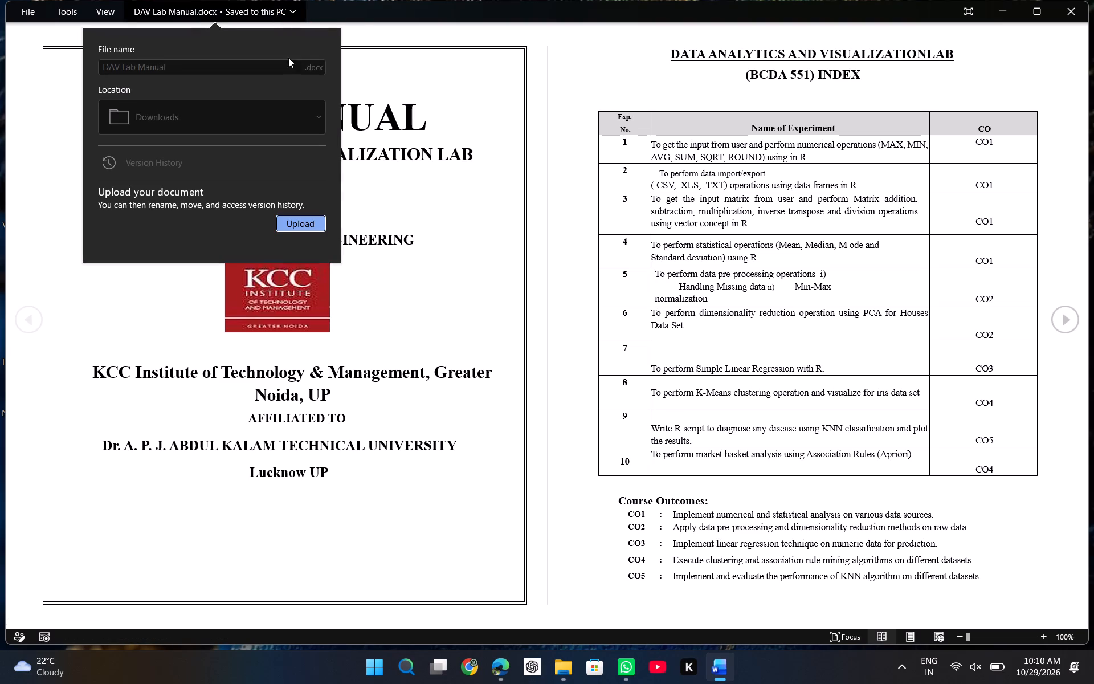
left_click(369, 330)
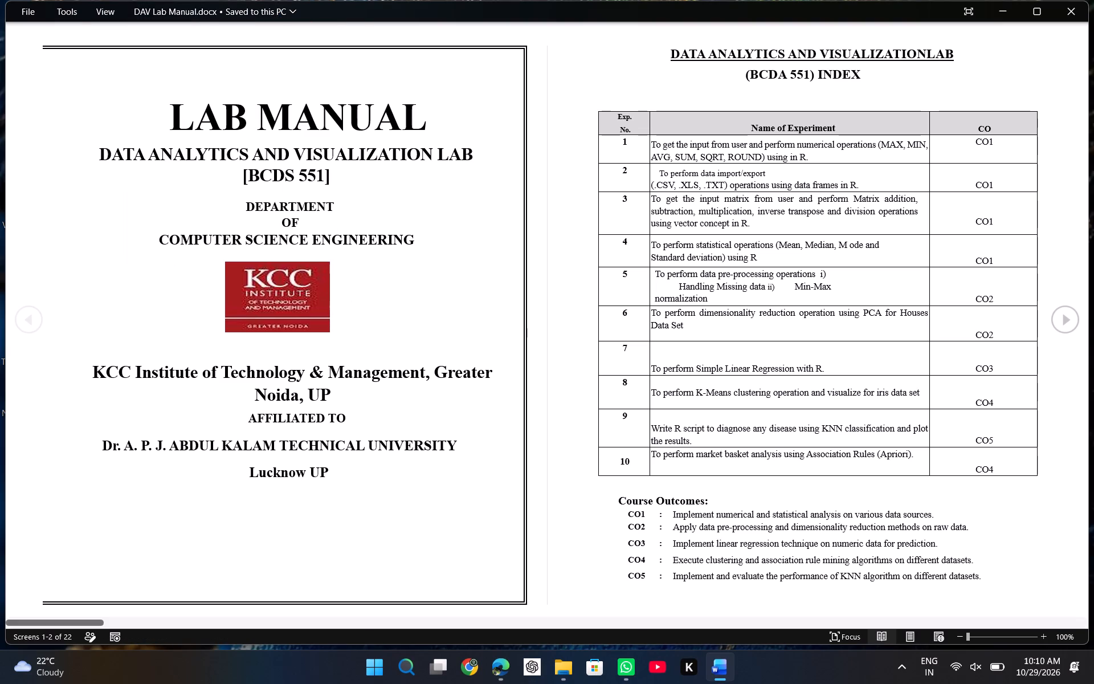
left_click(100, 12)
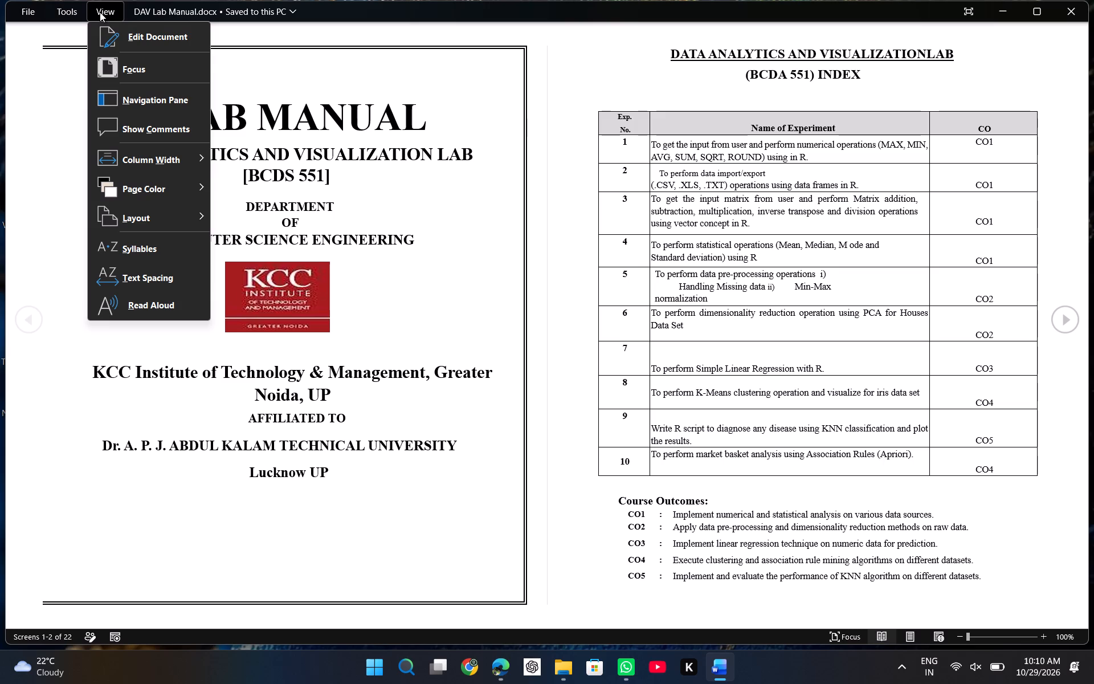
left_click(146, 27)
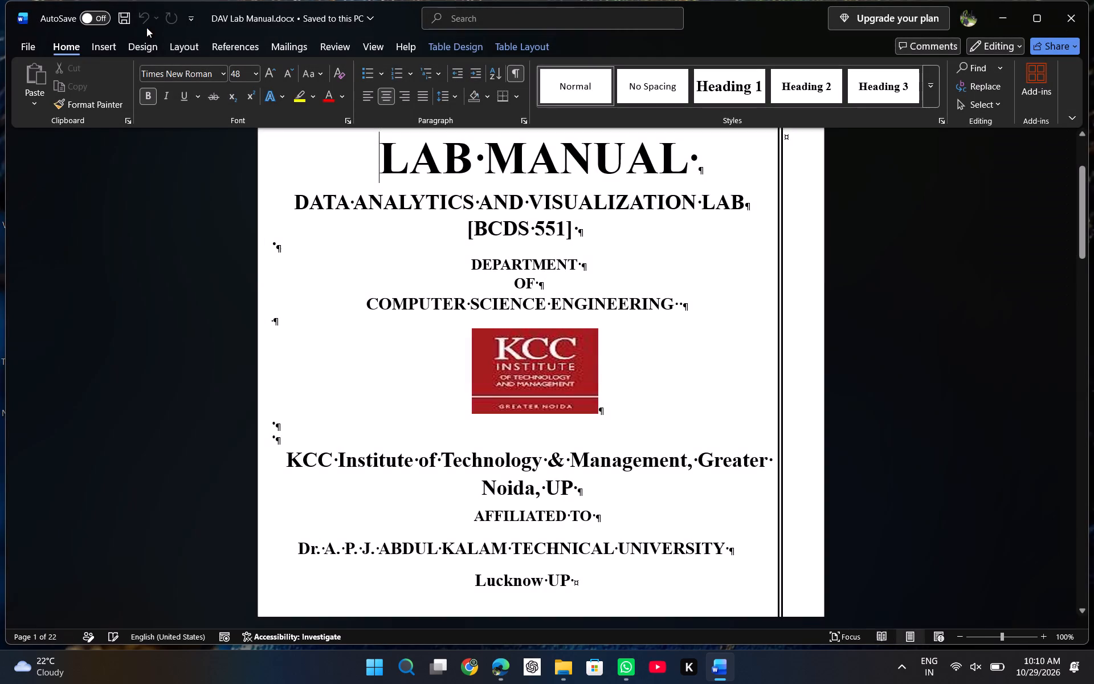
Delete the Prepared By line, the preparer's name line and their empty paragraphs from the Section 1 footer on page 2.
scroll(454, 306, "down", 1)
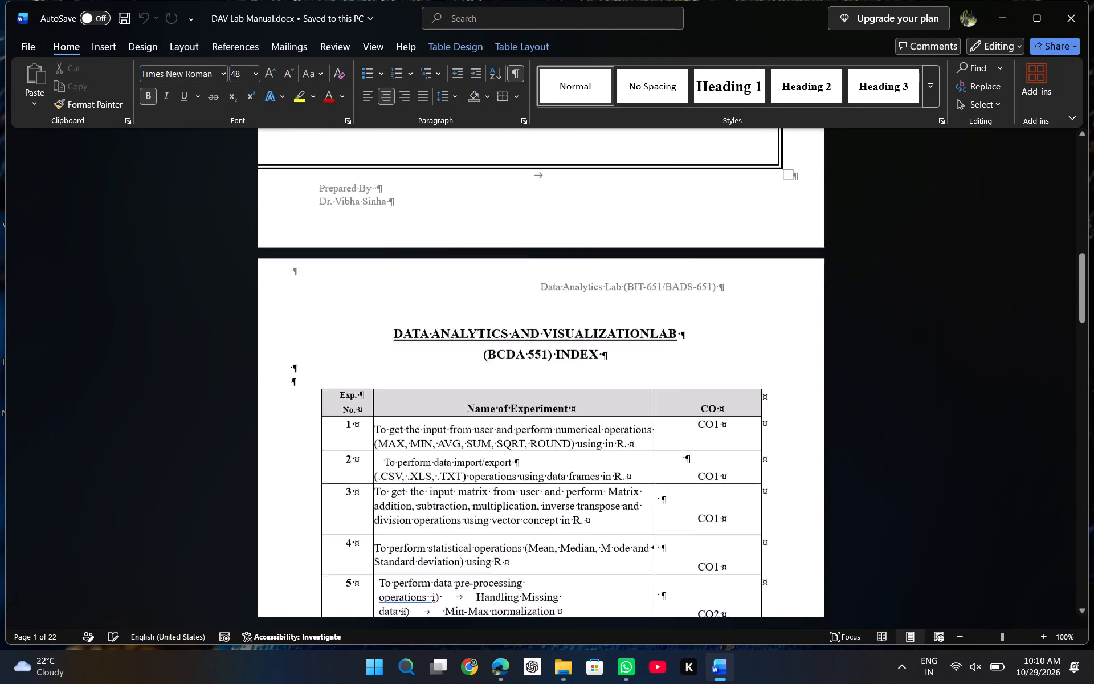
scroll(454, 306, "down", 1)
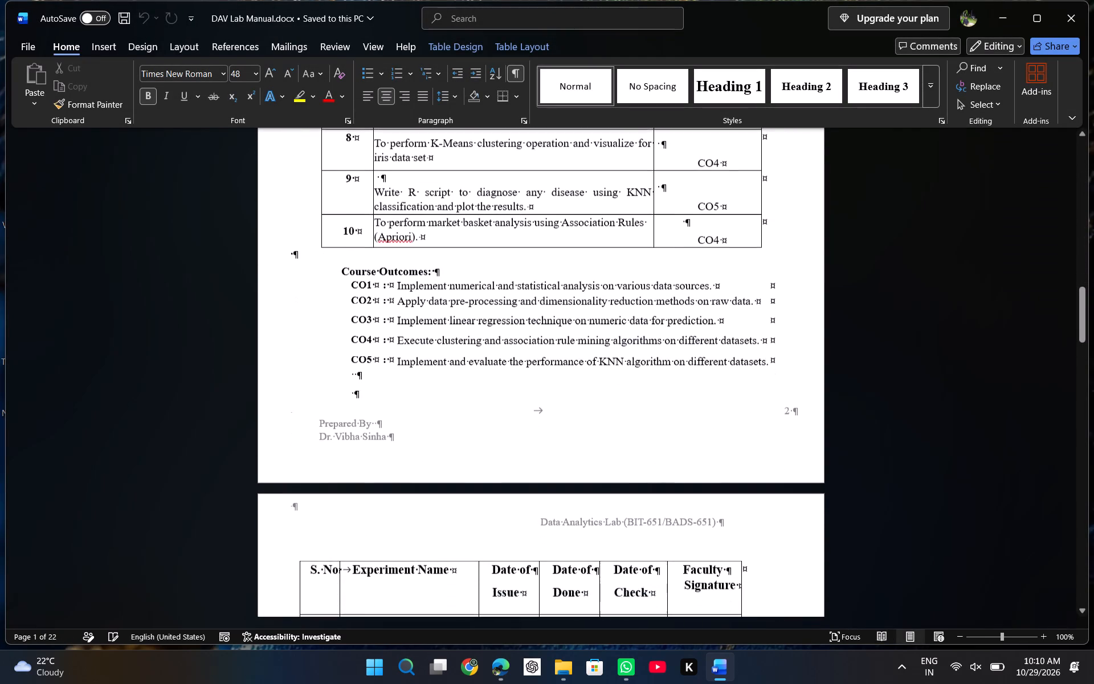
scroll(454, 306, "down", 1)
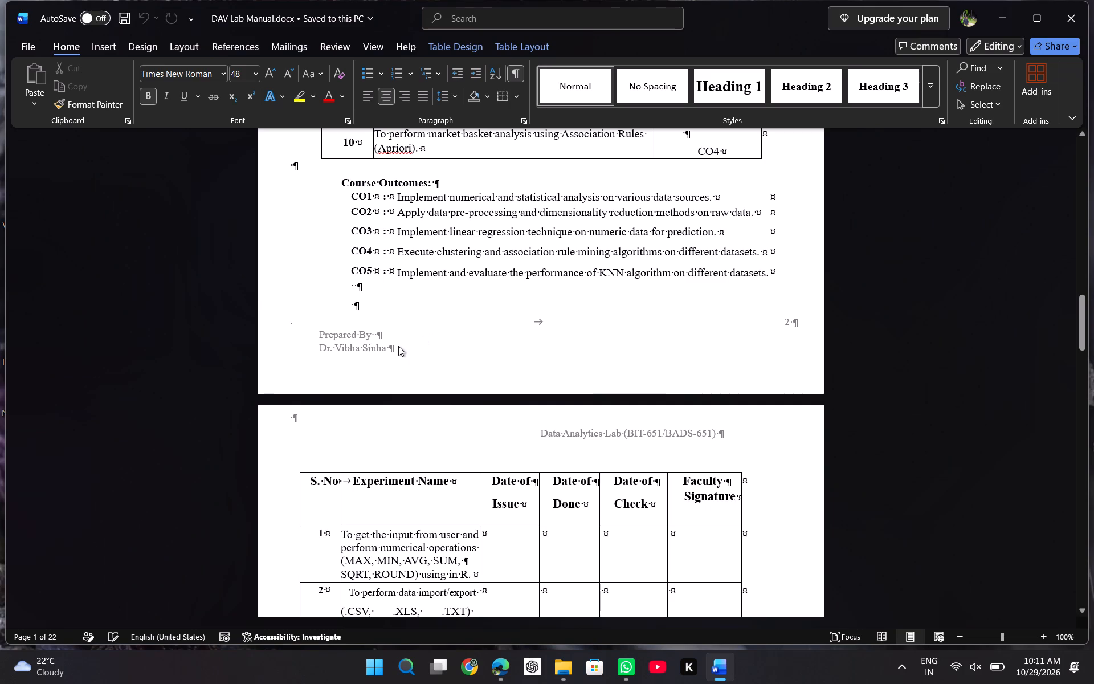
left_click_drag(398, 346, 306, 331)
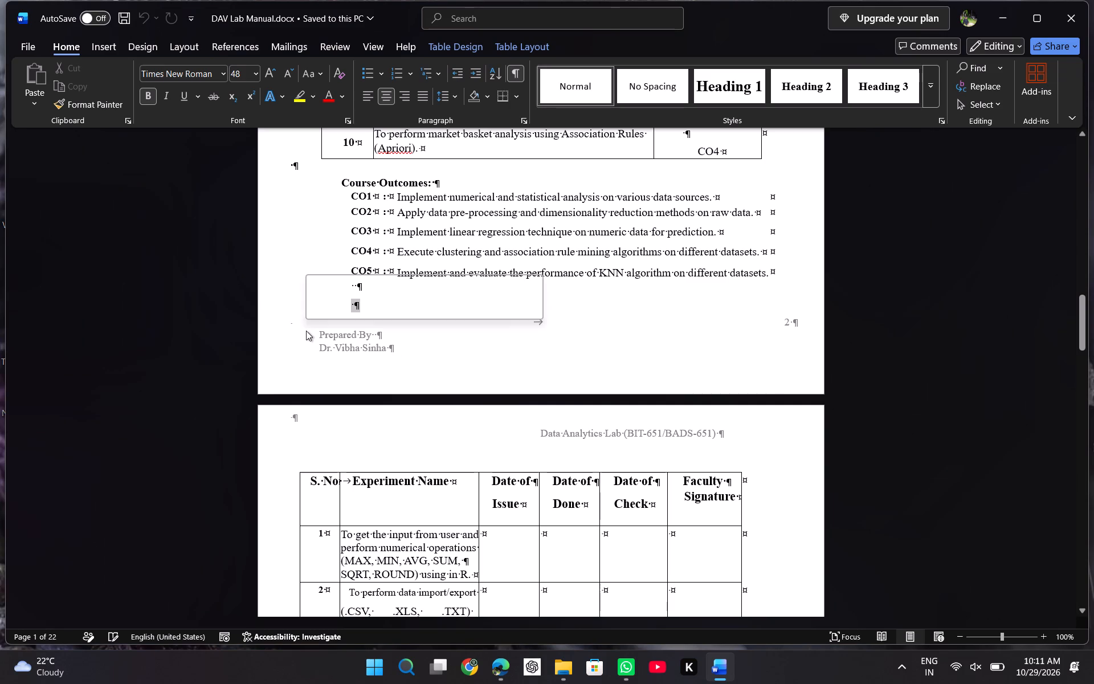
left_click(306, 331)
left_click(402, 356)
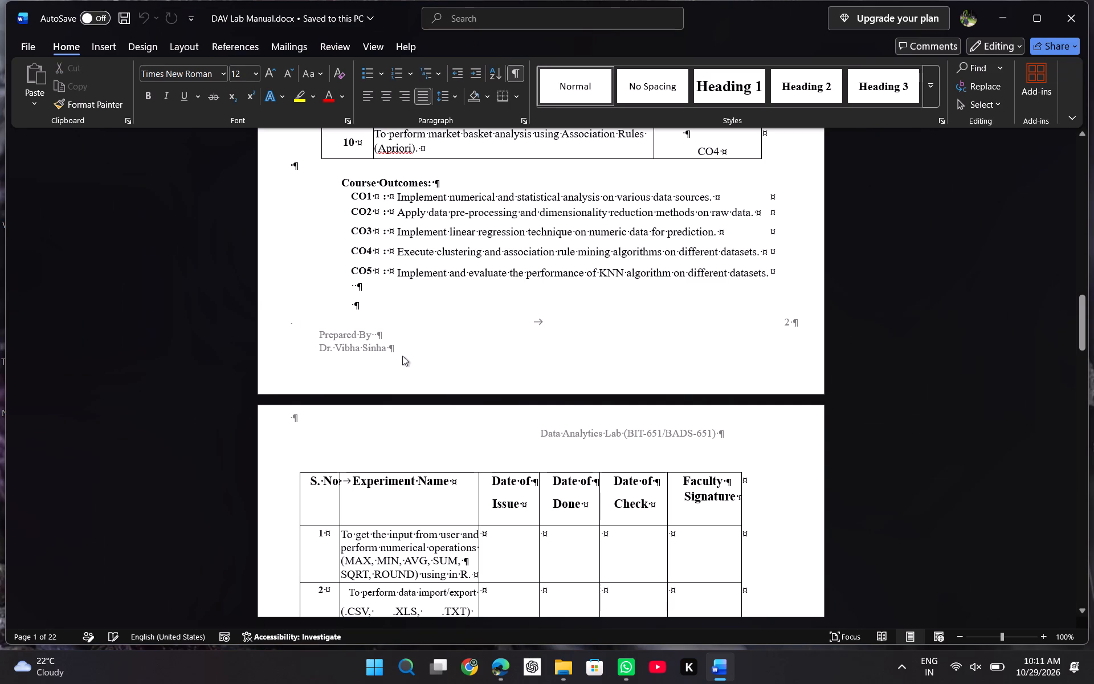
triple_click(399, 344)
double_click(399, 344)
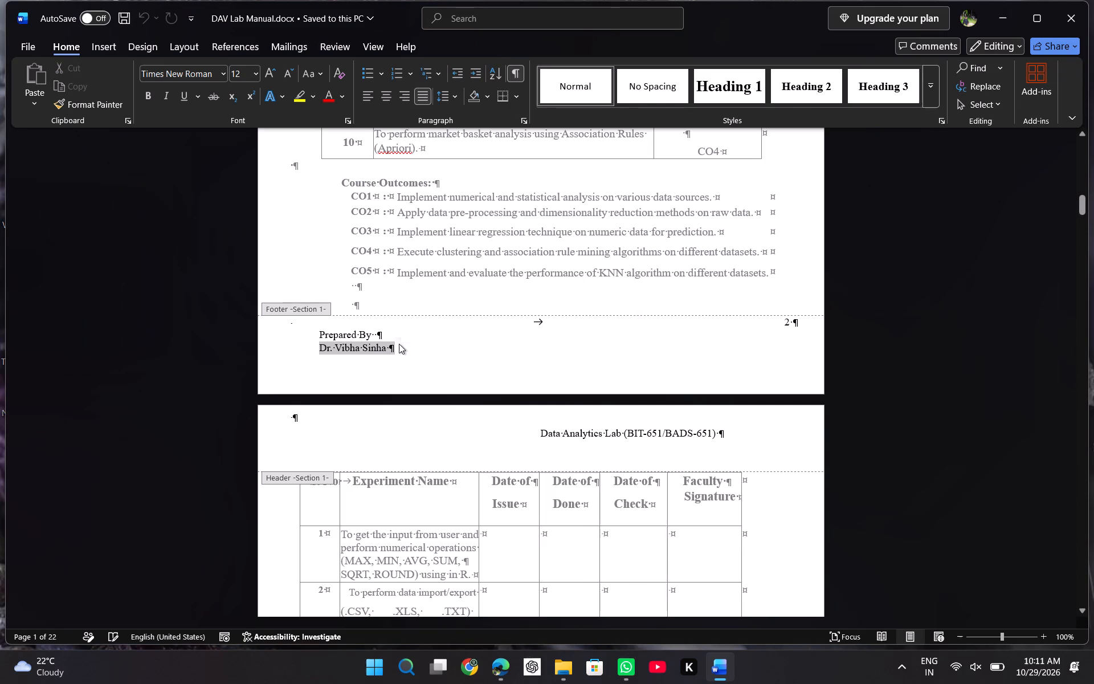
key("BackSpace")
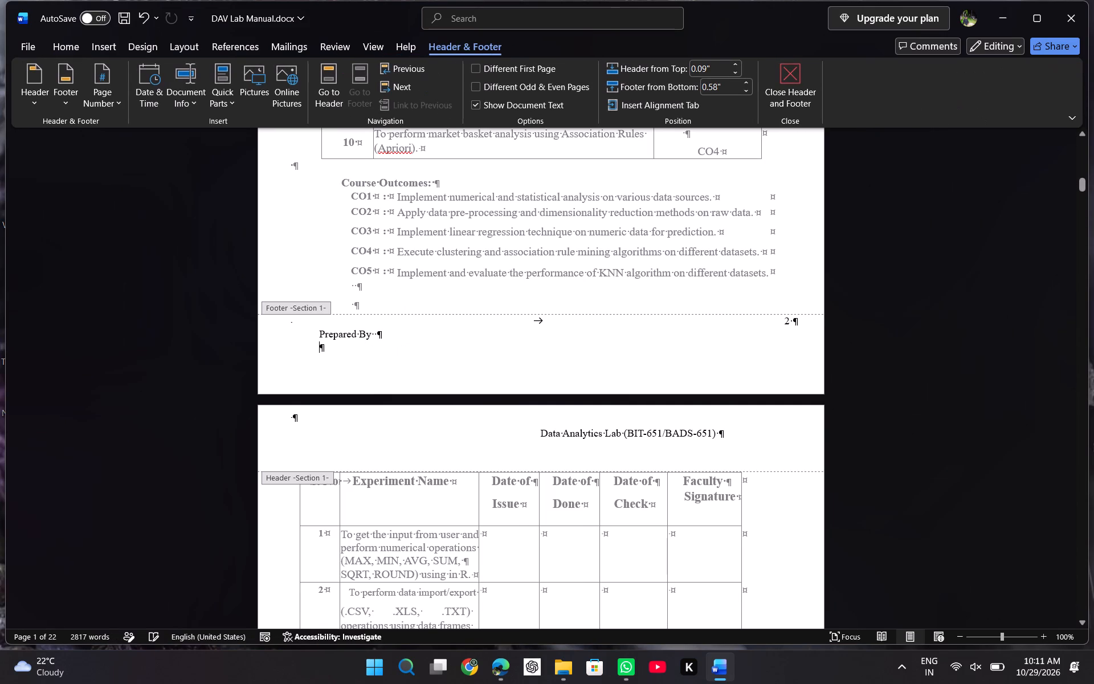
key("Up")
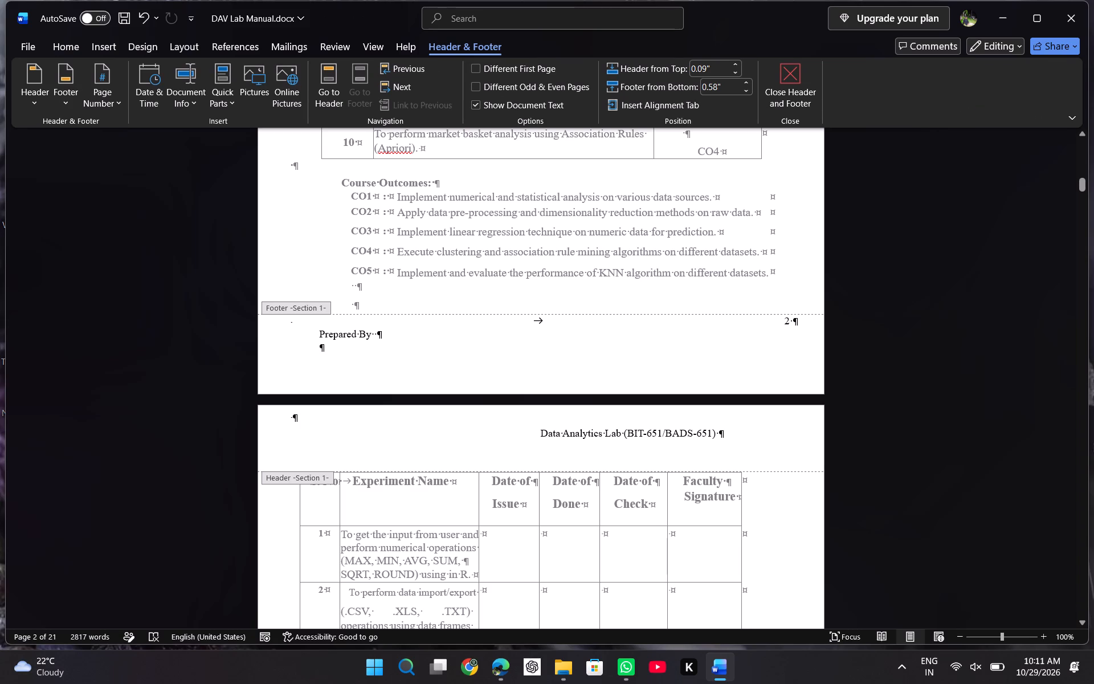
key("ctrl+Delete")
key("ctrl+Delete")
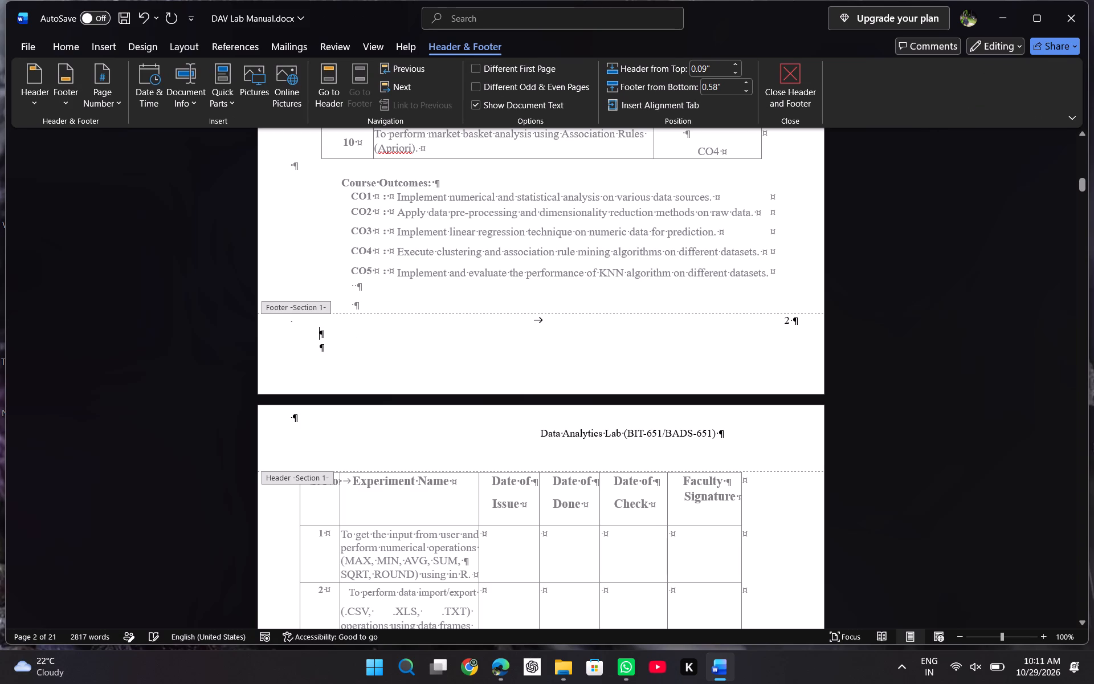
key("ctrl+Delete")
key("ctrl+Delete")
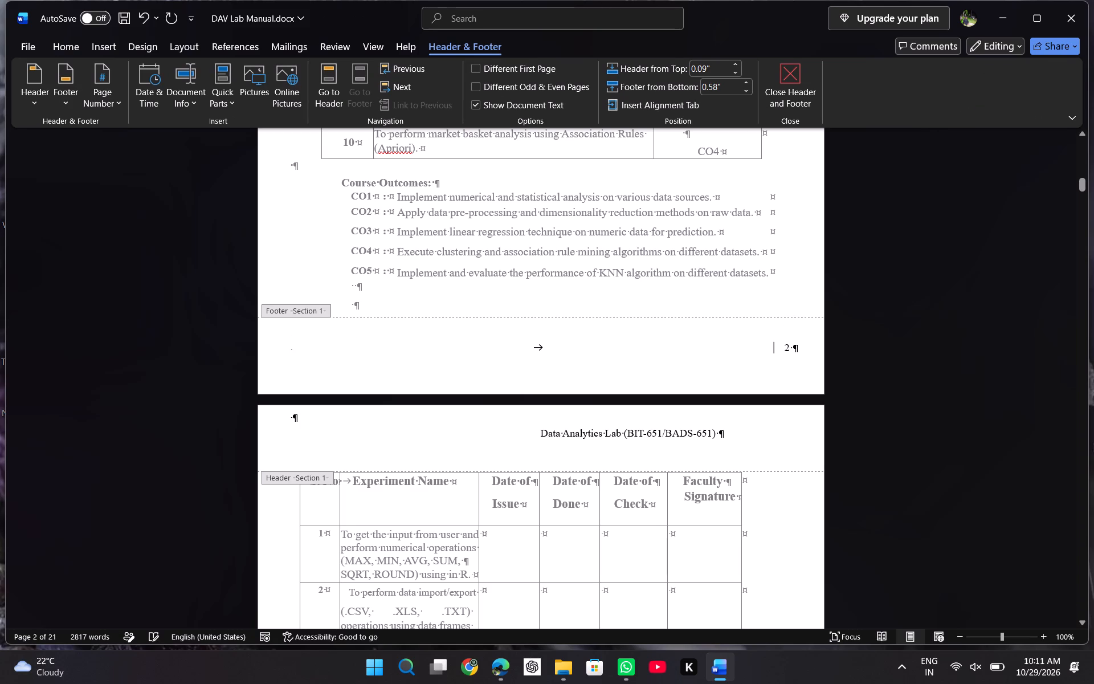
Check the footers of the following pages, from the experiment record table through Experiment 4, for remaining Prepared By lines.
scroll(399, 344, "down", 2)
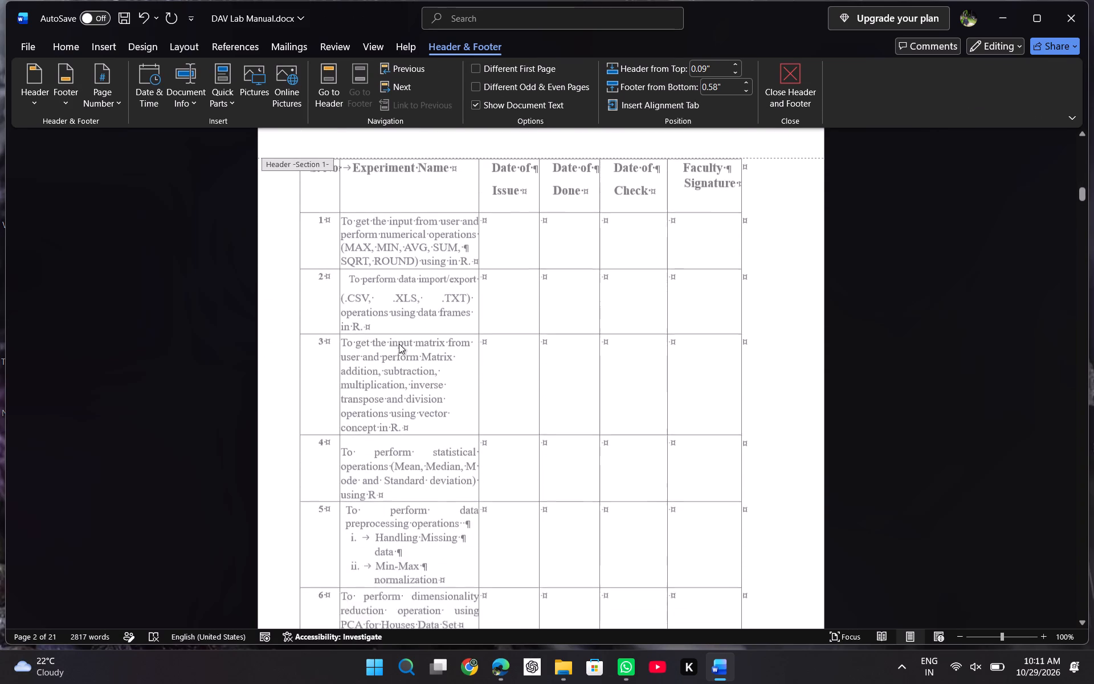
scroll(399, 344, "down", 2)
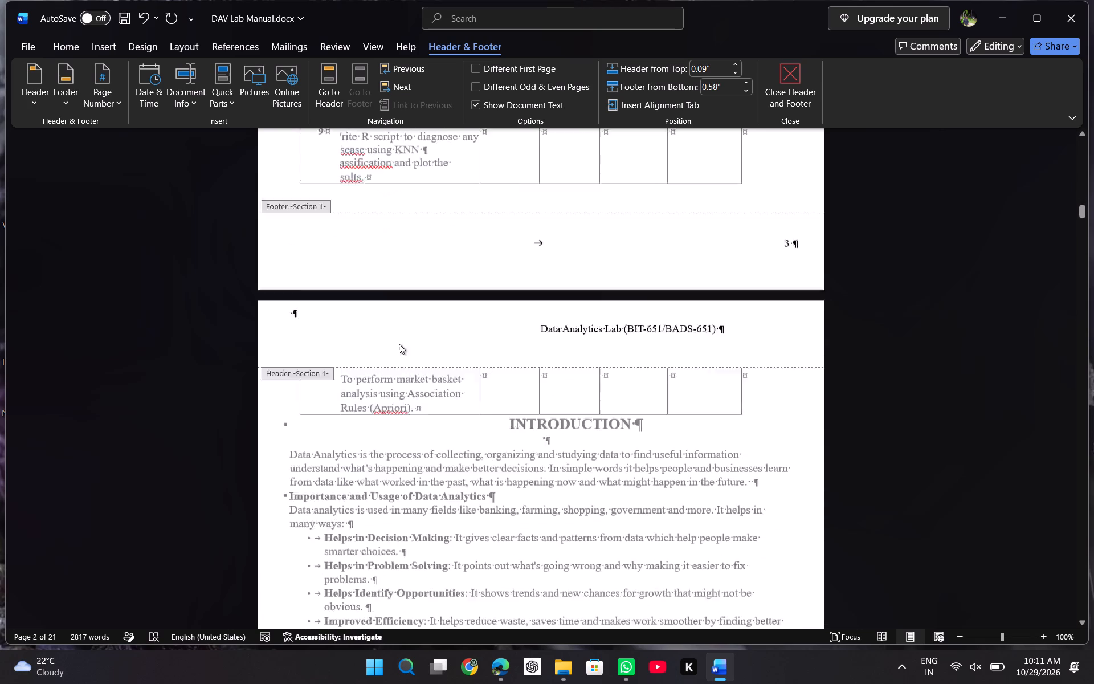
scroll(399, 344, "down", 3)
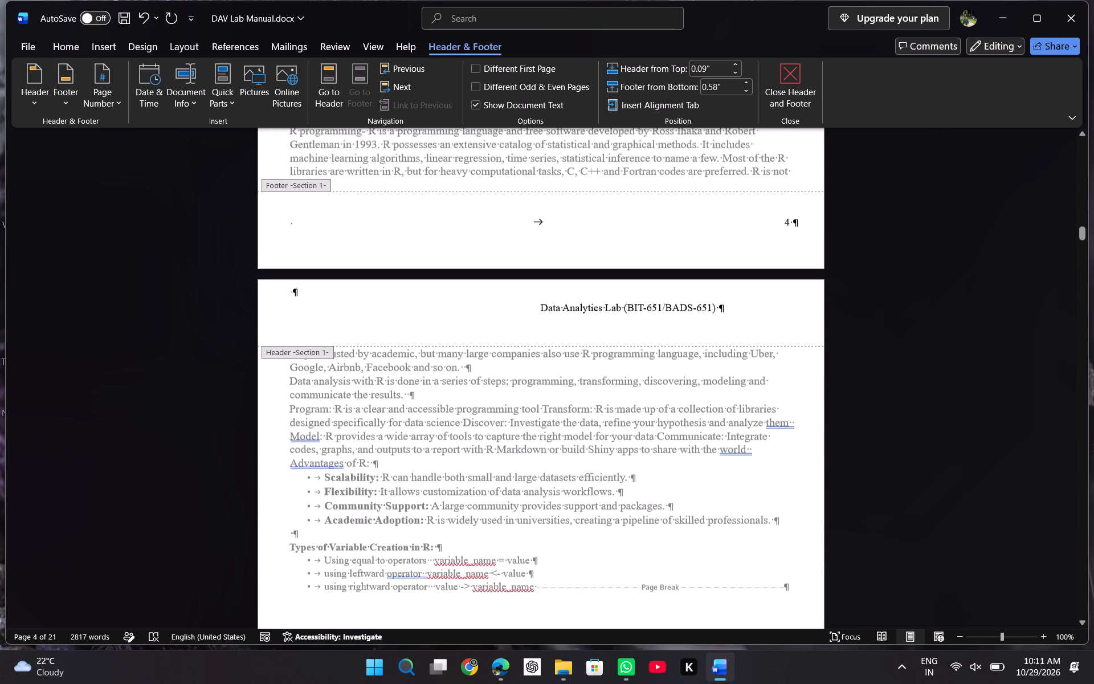
scroll(399, 344, "down", 1)
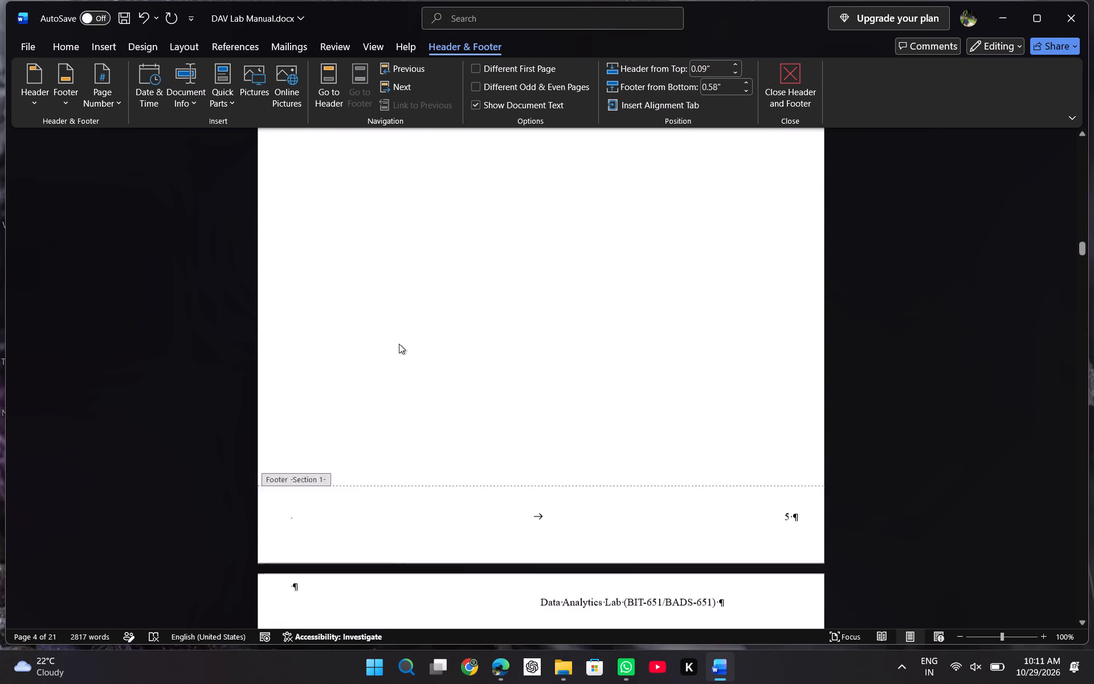
scroll(399, 344, "down", 2)
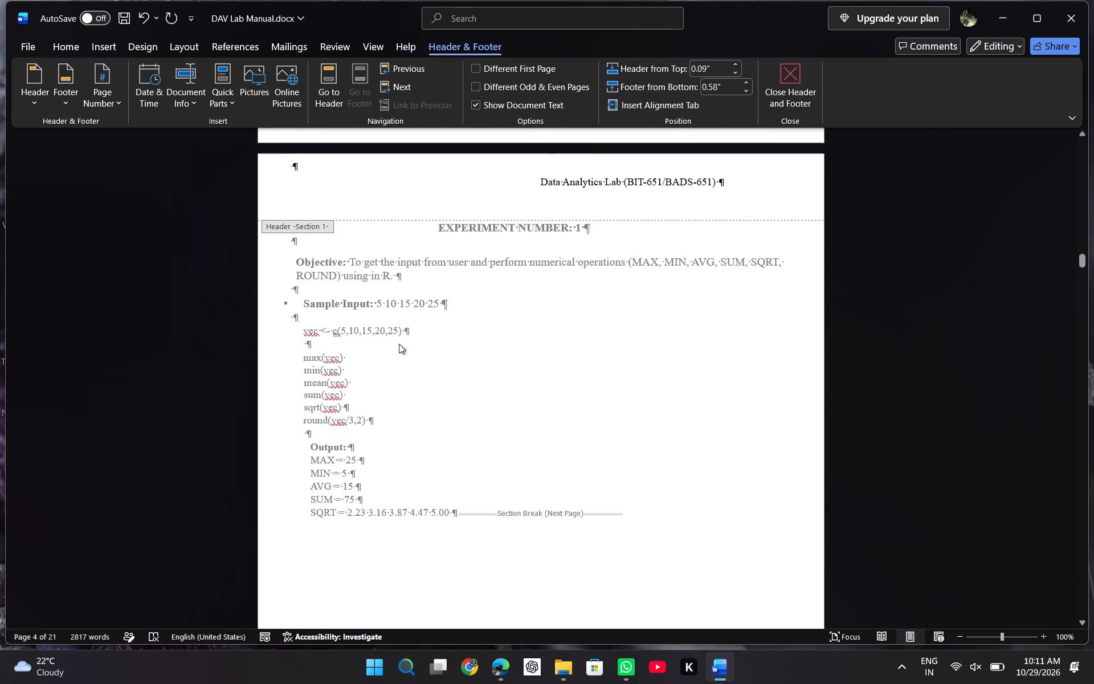
scroll(399, 344, "down", 2)
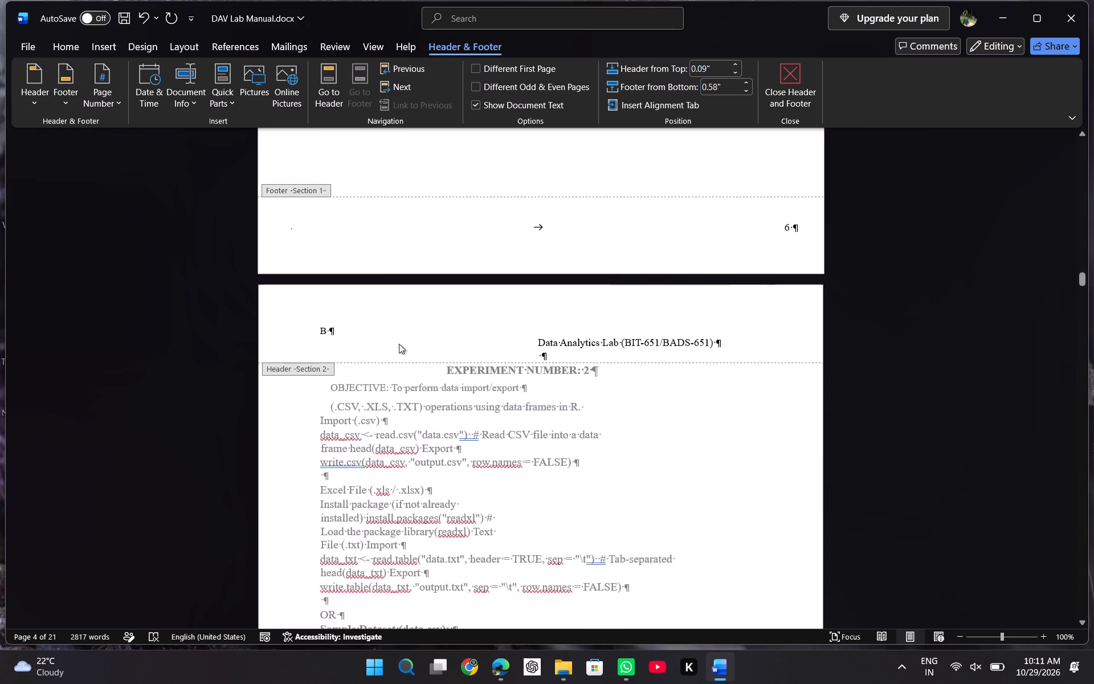
scroll(399, 344, "down", 3)
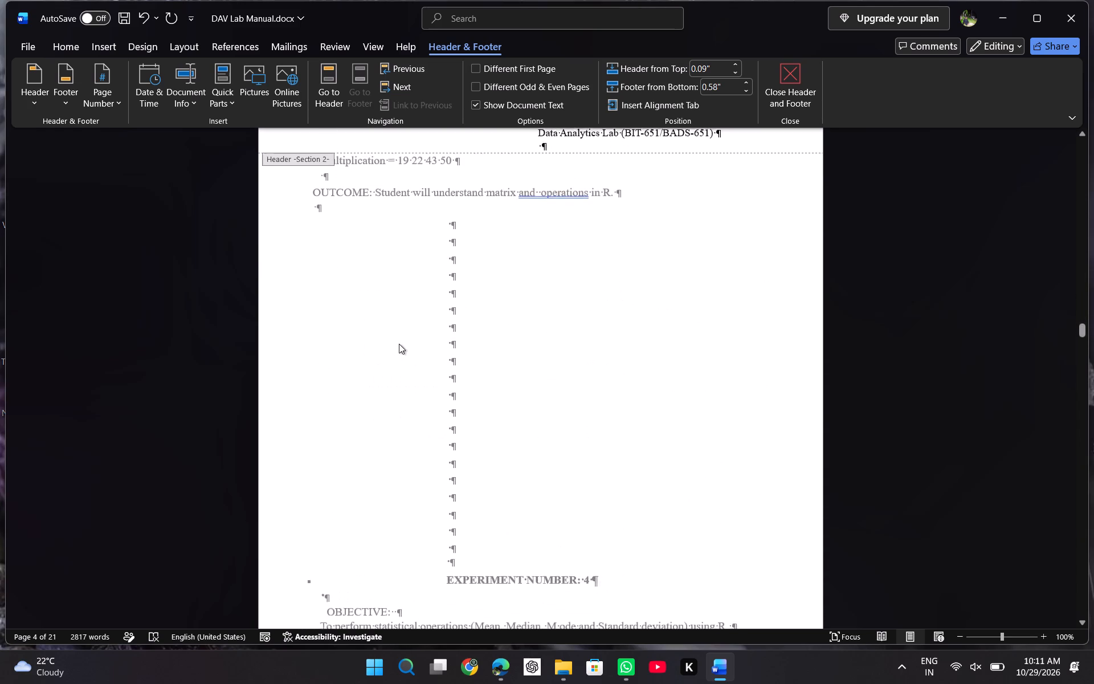
scroll(399, 344, "down", 1)
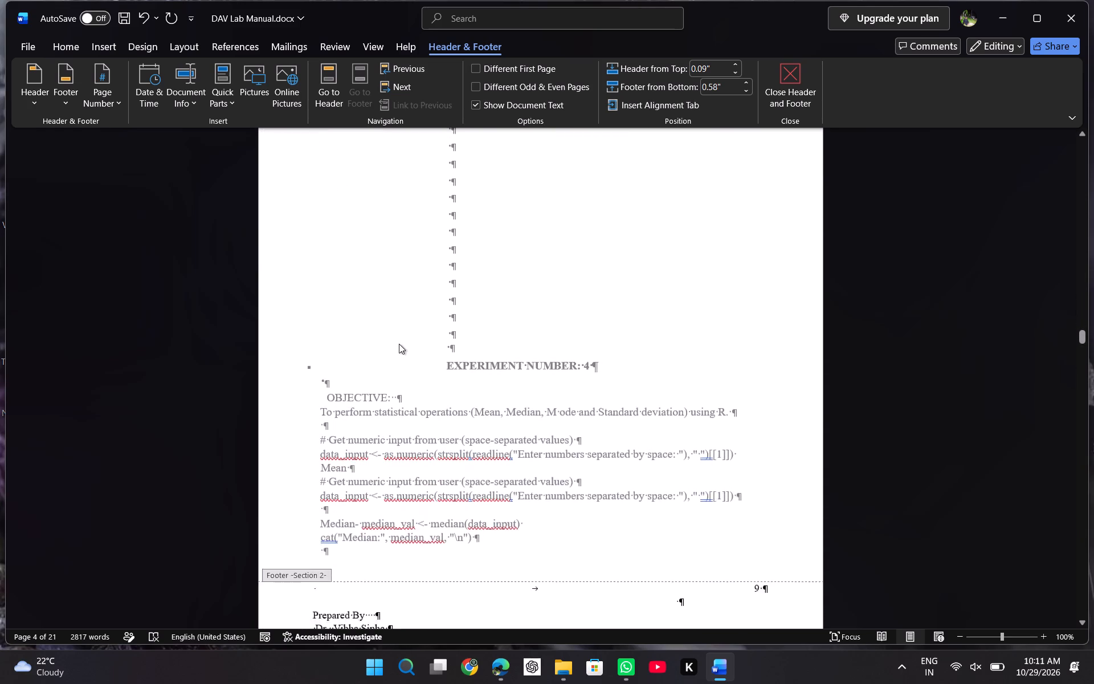
scroll(399, 344, "down", 1)
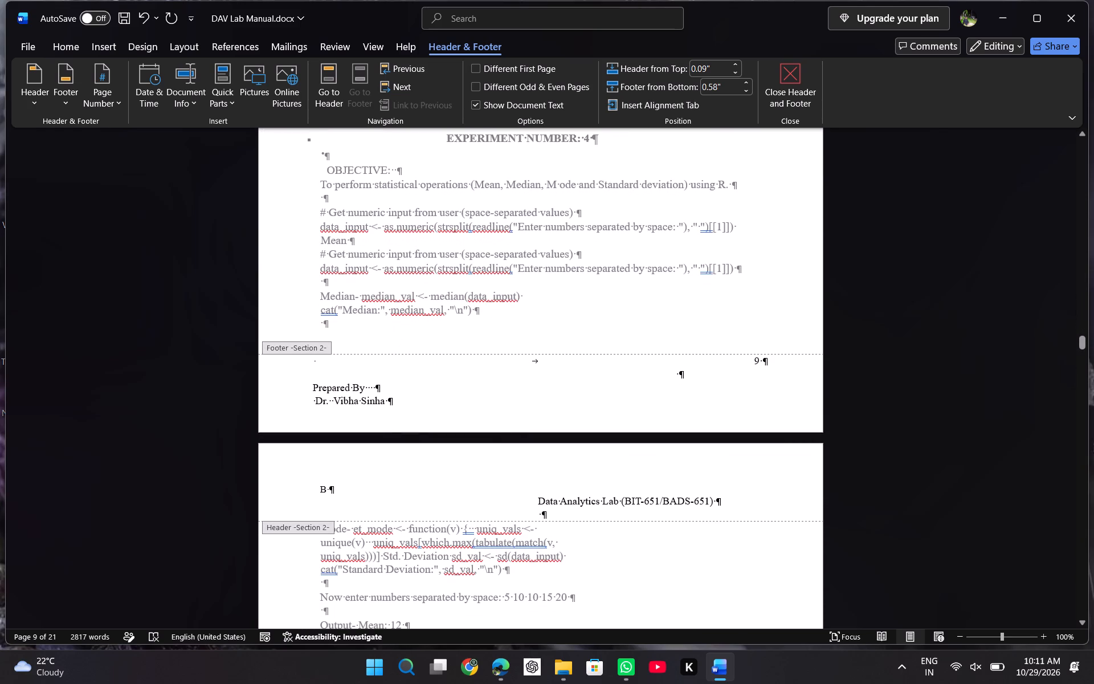
Delete the Prepared By line and the preparer's name from the Section 2 footer, keeping the page number.
left_click(395, 406)
key("ctrl+BackSpace")
key("ctrl+BackSpace")
key("ctrl+BackSpace")
key("ctrl+BackSpace")
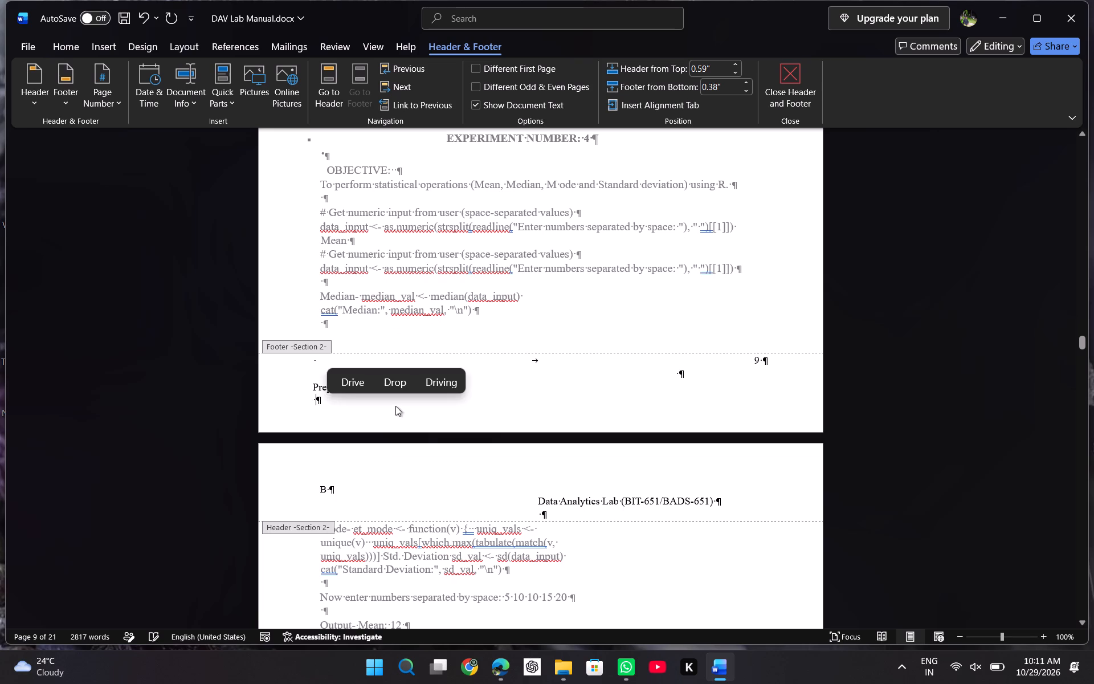
key("ctrl+BackSpace")
key("ctrl+BackSpace")
key("ctrl+BackSpace")
key("ctrl+BackSpace")
key("ctrl+BackSpace")
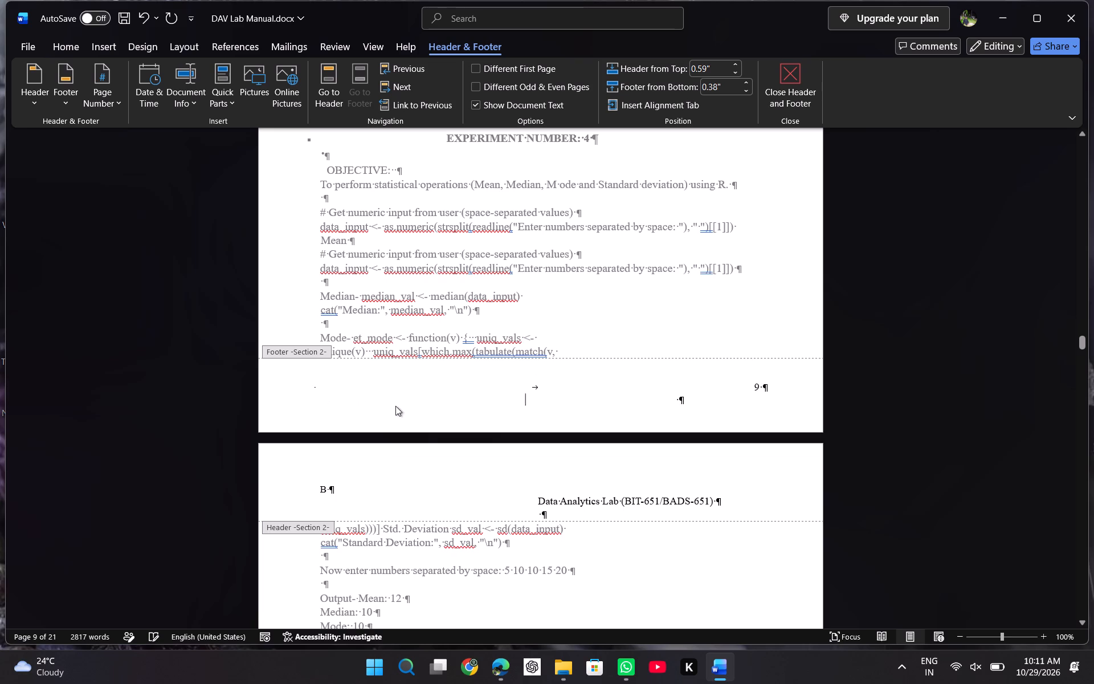
key("ctrl+BackSpace")
Review the page footers across Sections 2, 3 and 4 for any remaining Prepared By credit.
scroll(395, 406, "down", 1)
scroll(395, 406, "up", 1)
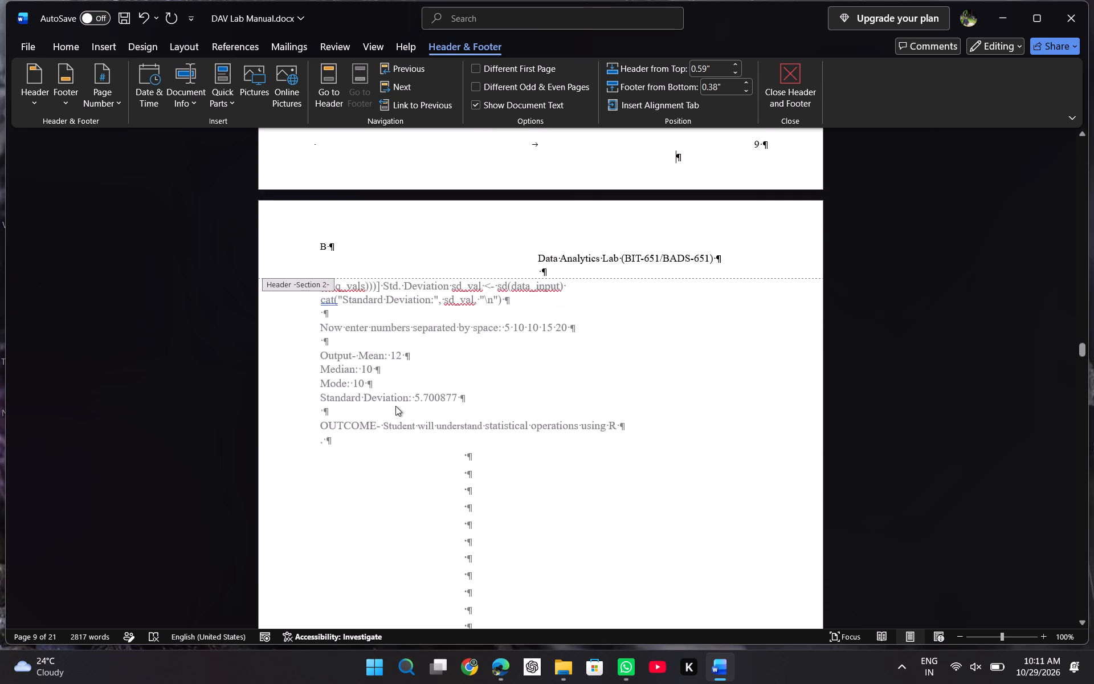
scroll(395, 406, "up", 1)
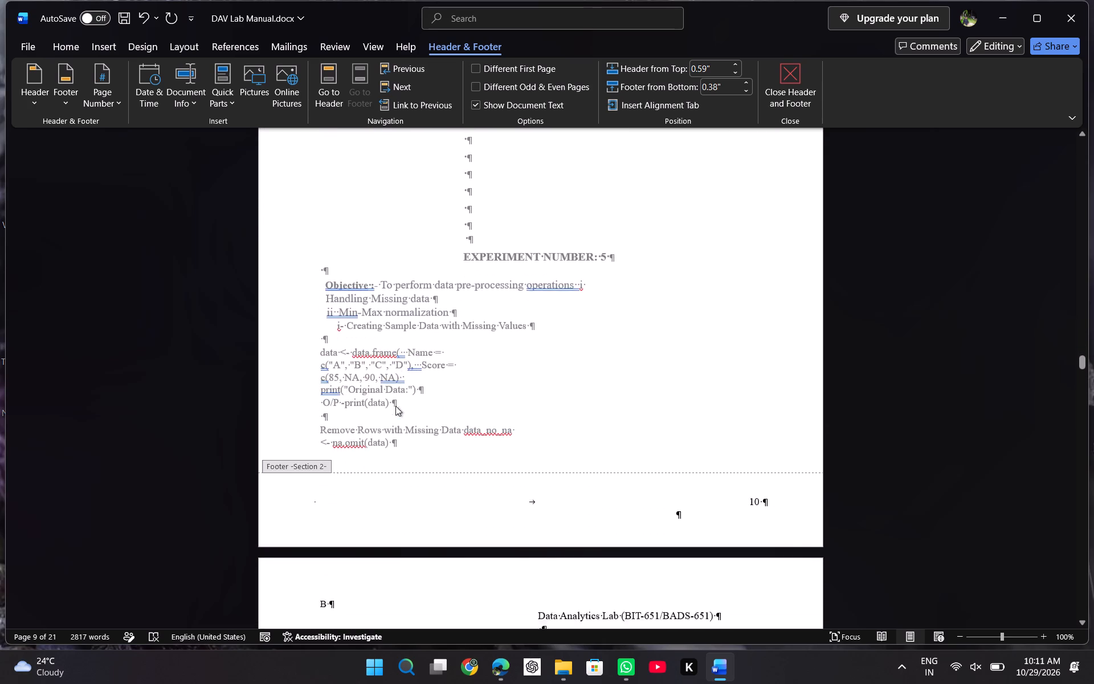
scroll(395, 406, "up", 1)
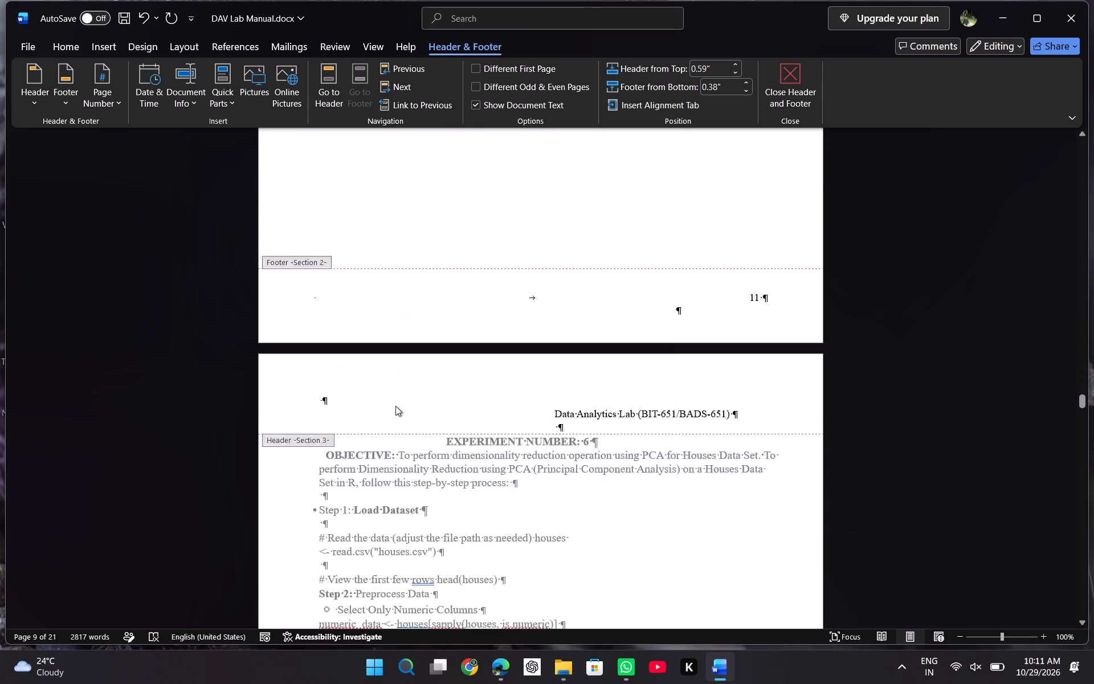
scroll(395, 406, "up", 1)
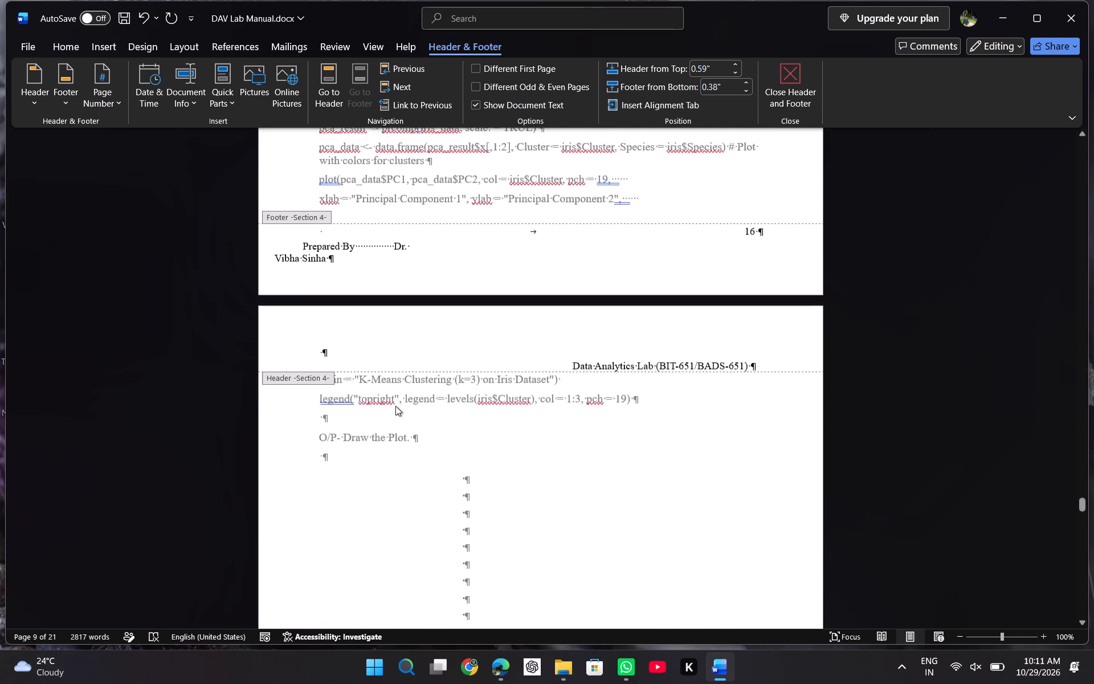
scroll(395, 406, "up", 1)
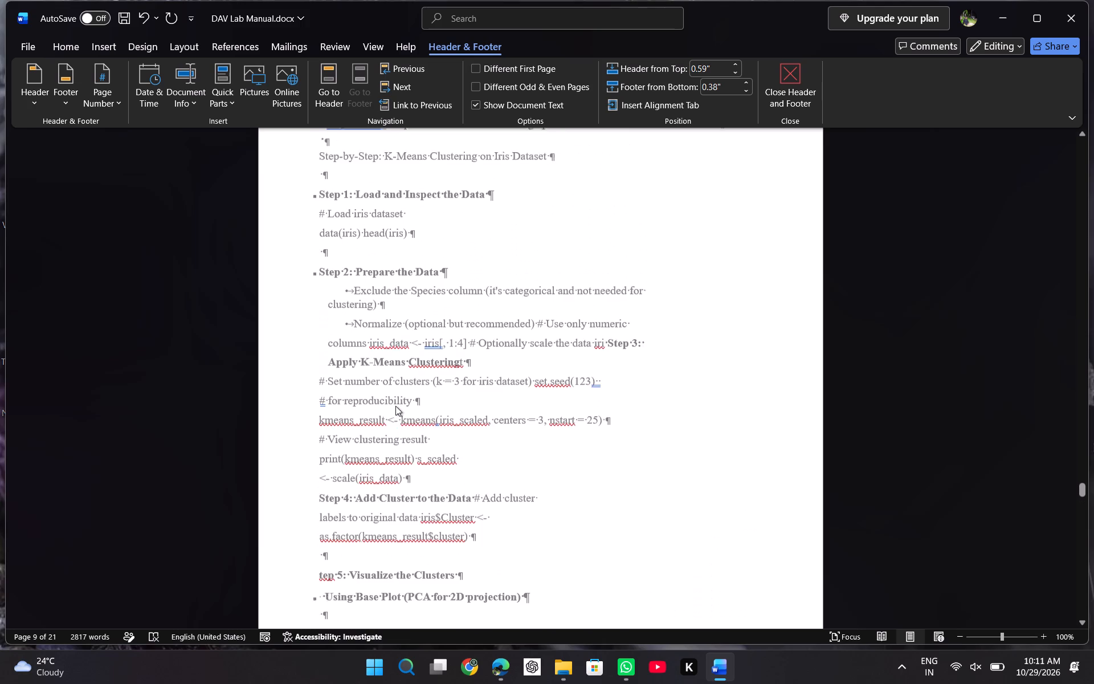
scroll(395, 406, "up", 1)
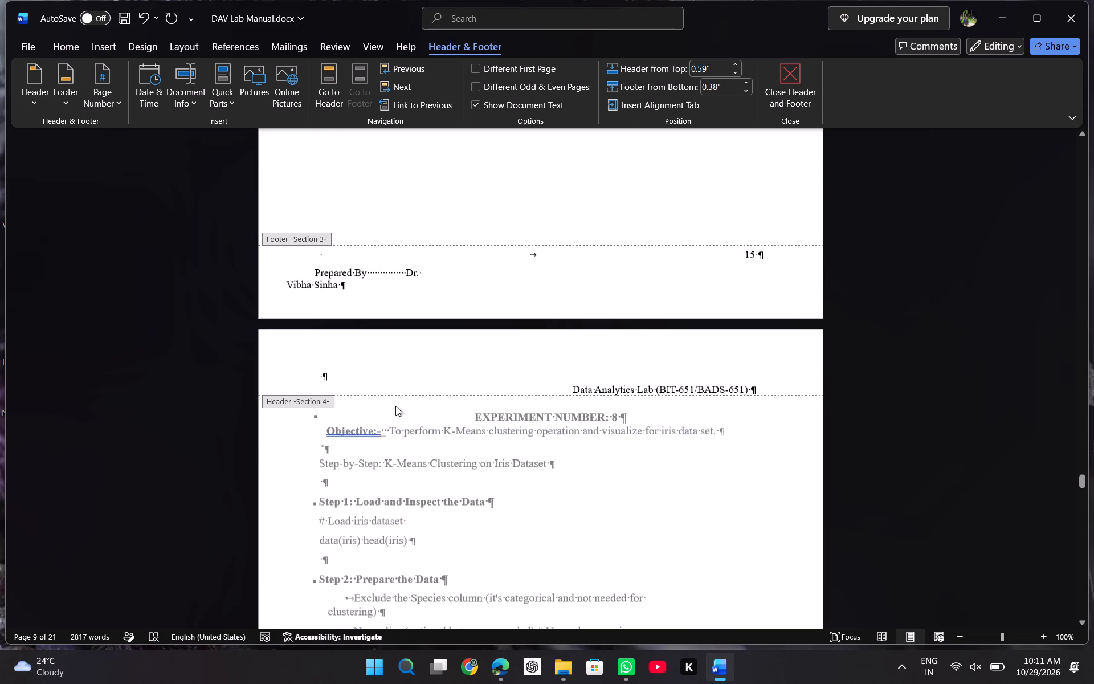
scroll(395, 406, "up", 1)
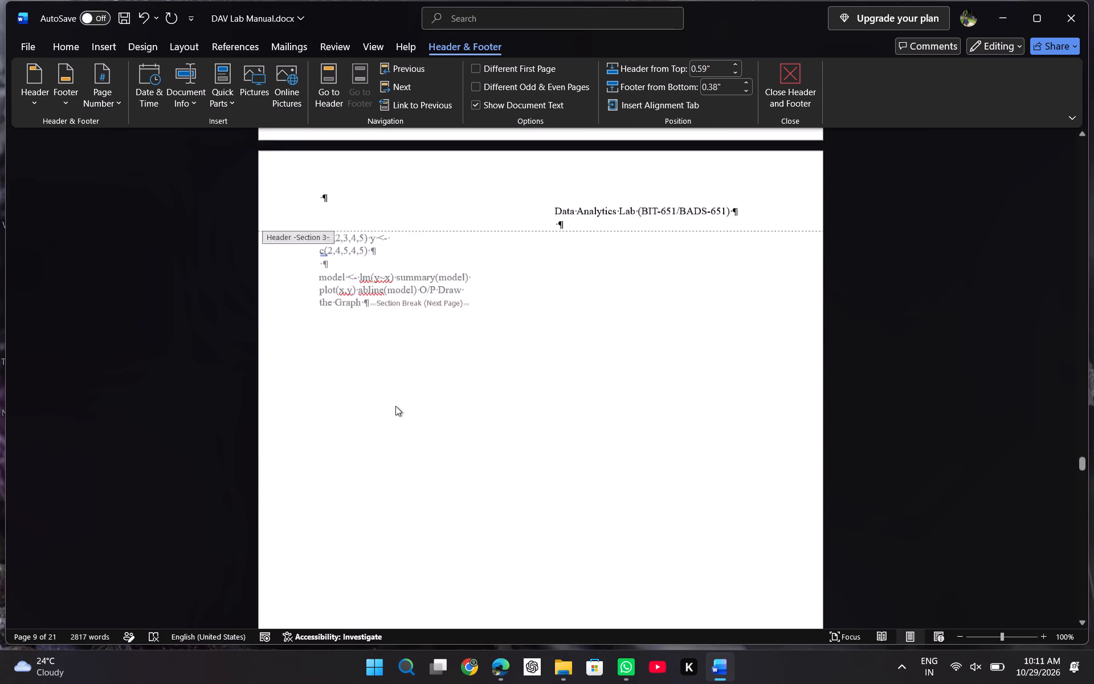
scroll(395, 406, "up", 1)
scroll(395, 406, "right", 1)
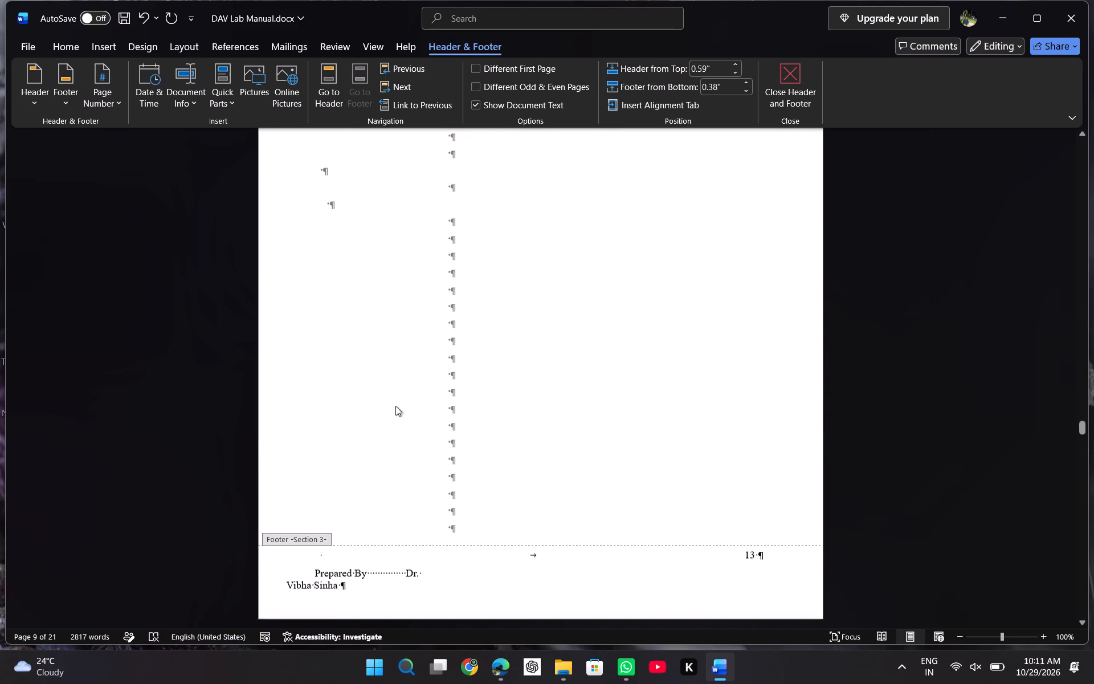
scroll(395, 406, "right", 1)
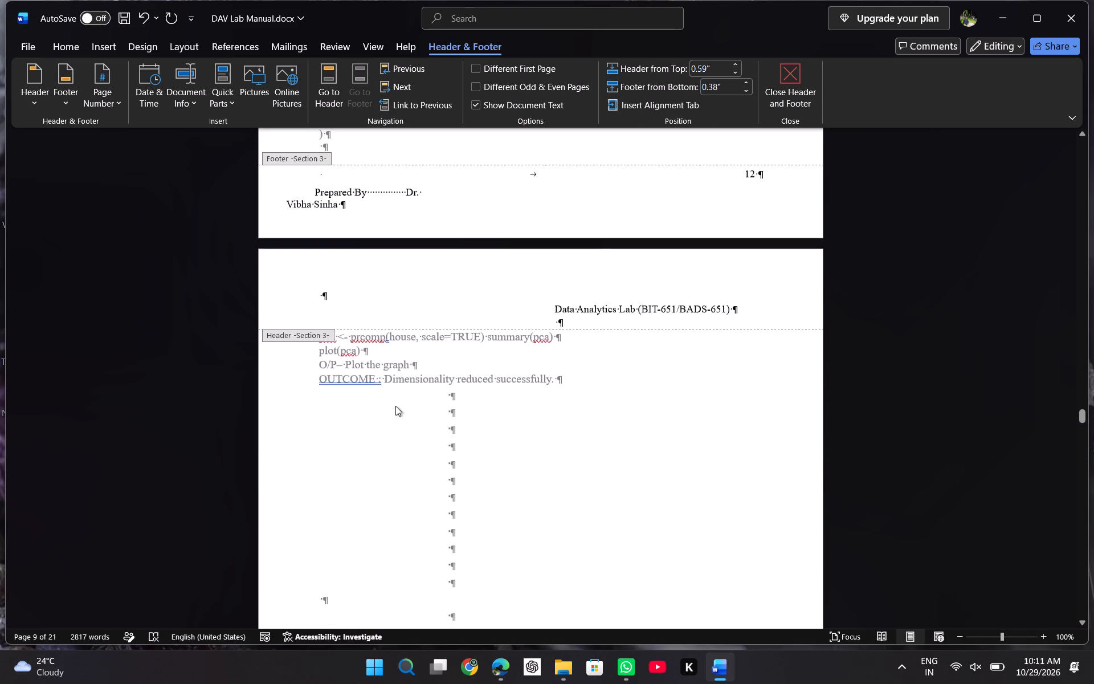
scroll(395, 406, "right", 1)
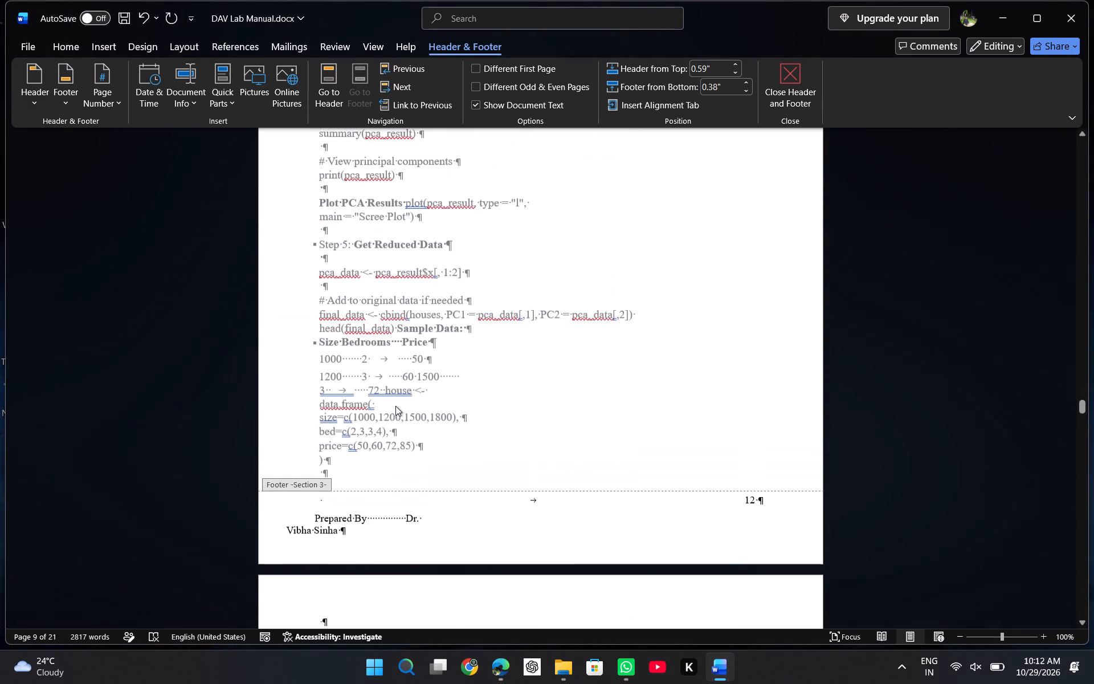
scroll(395, 406, "right", 1)
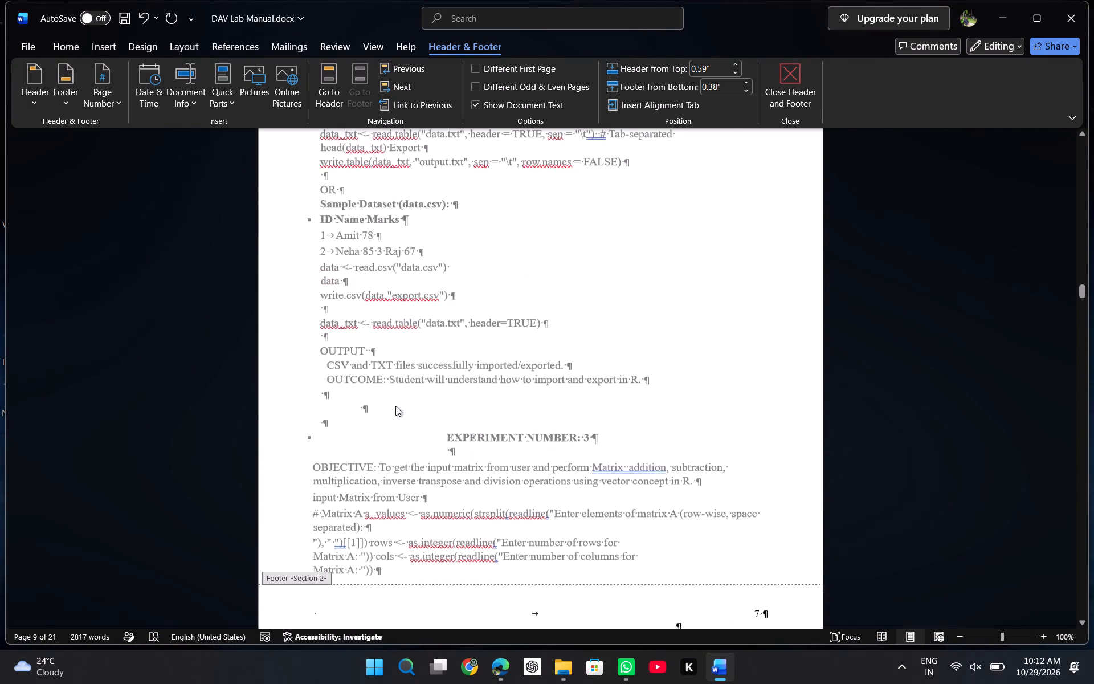
scroll(395, 406, "right", 1)
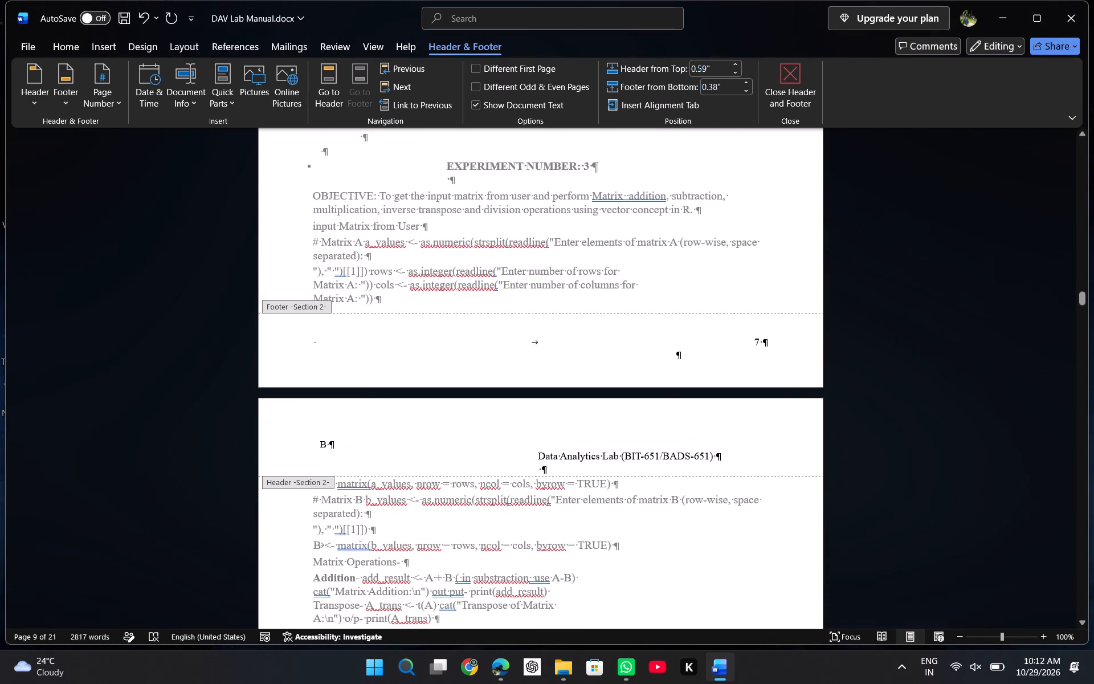
scroll(395, 406, "right", 1)
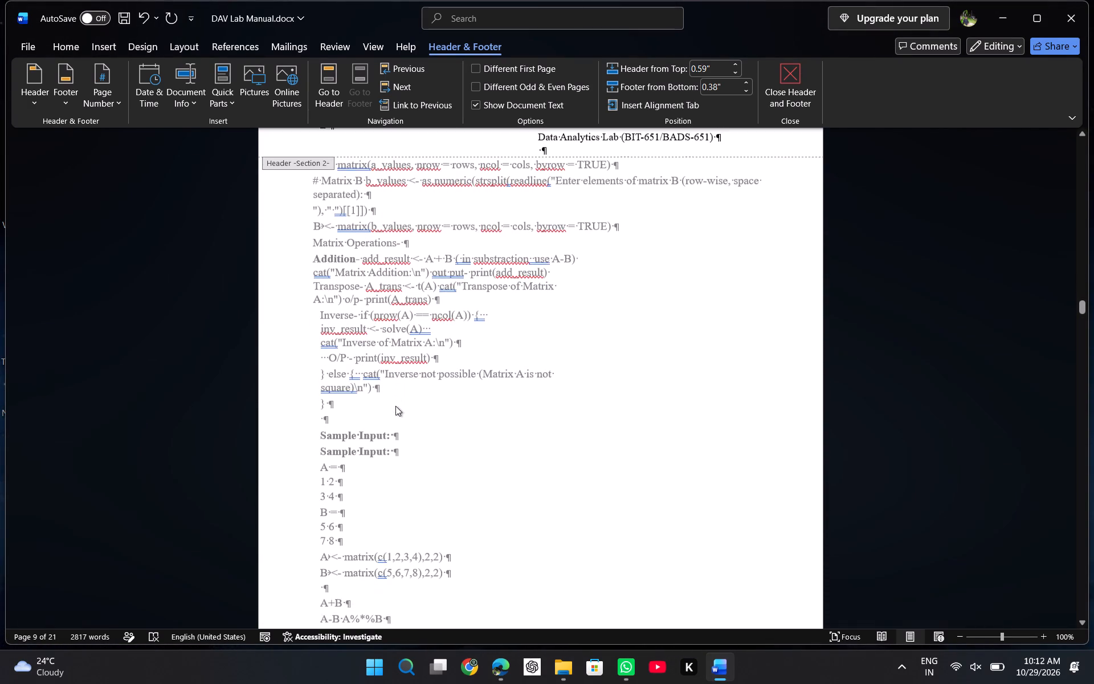
scroll(395, 406, "right", 1)
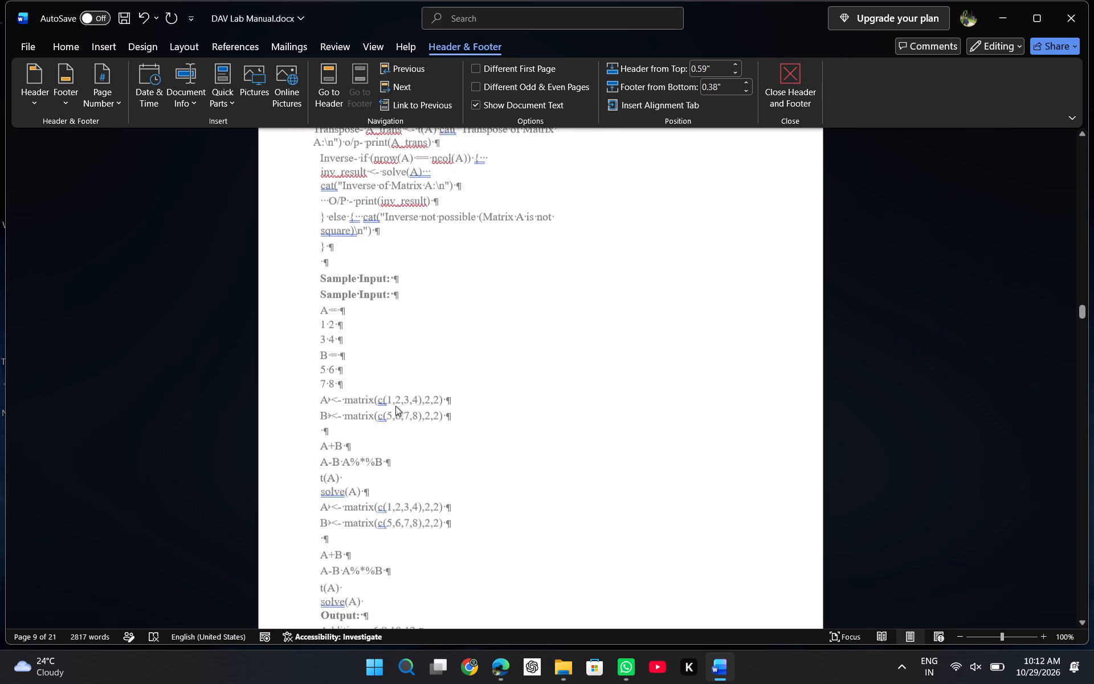
scroll(395, 406, "right", 1)
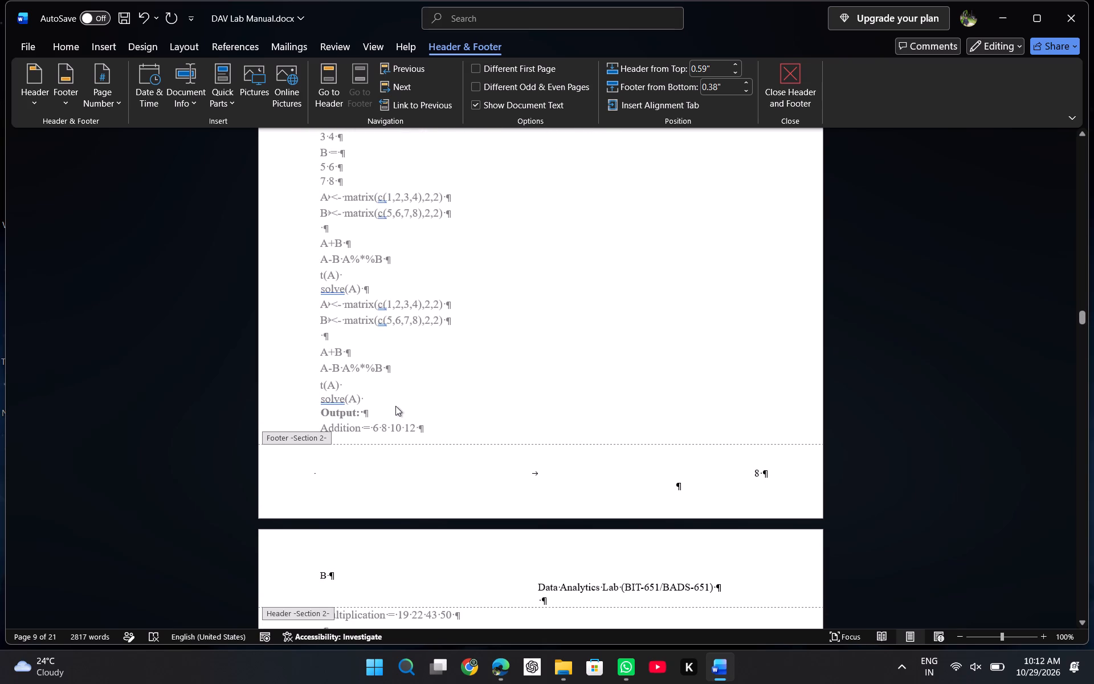
scroll(395, 406, "right", 2)
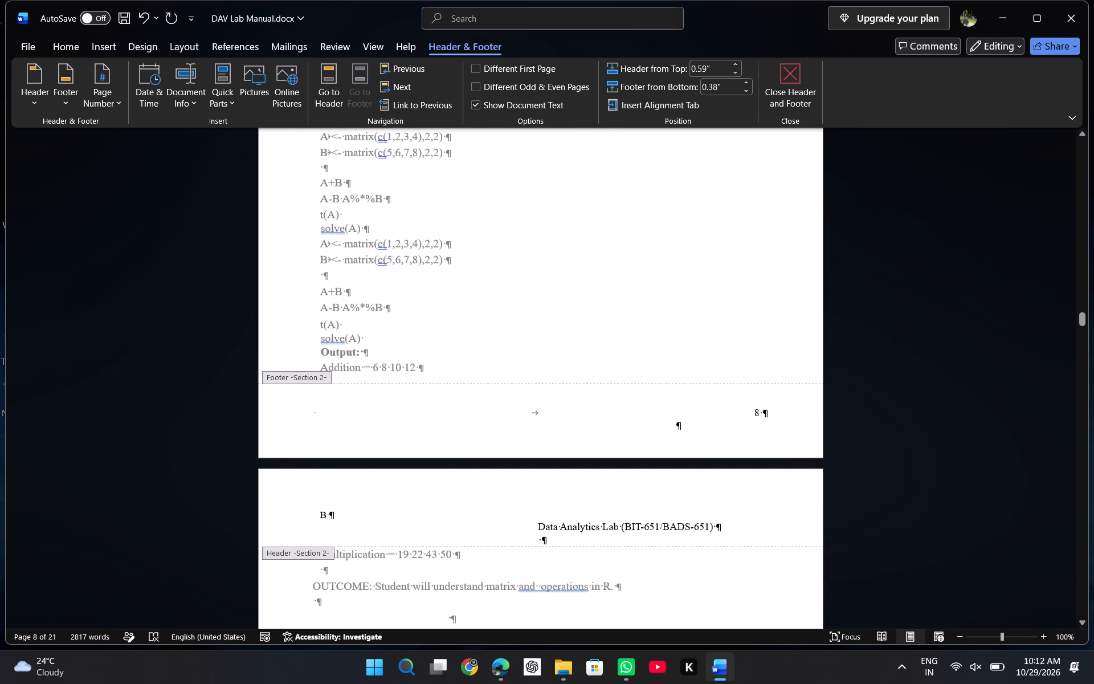
scroll(395, 406, "right", 1)
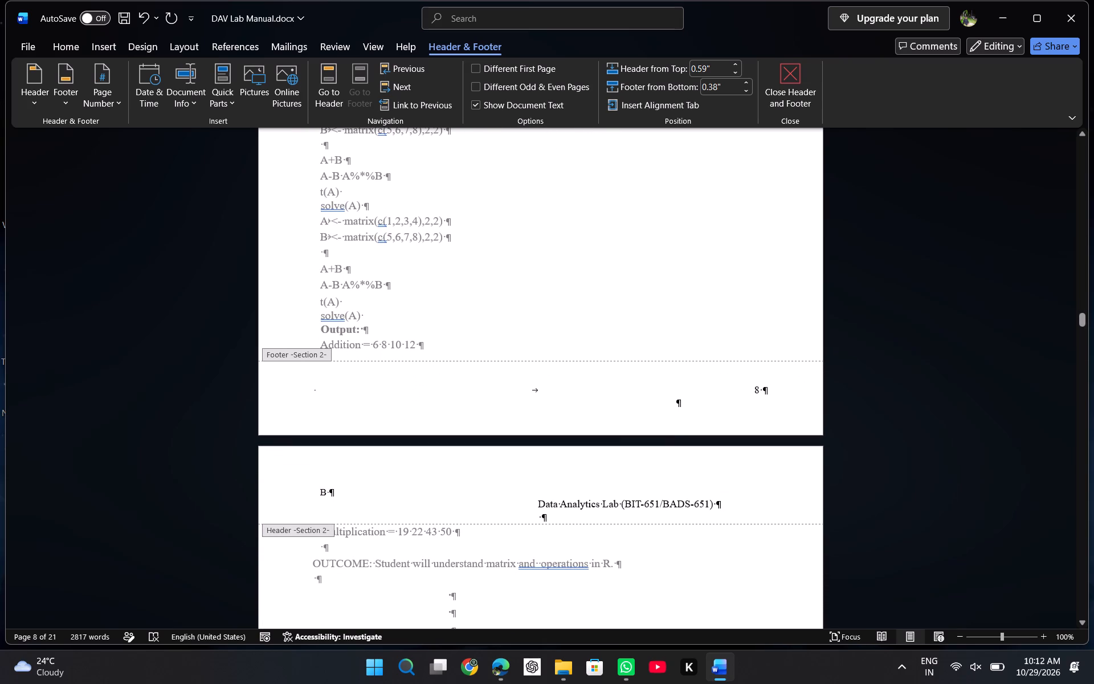
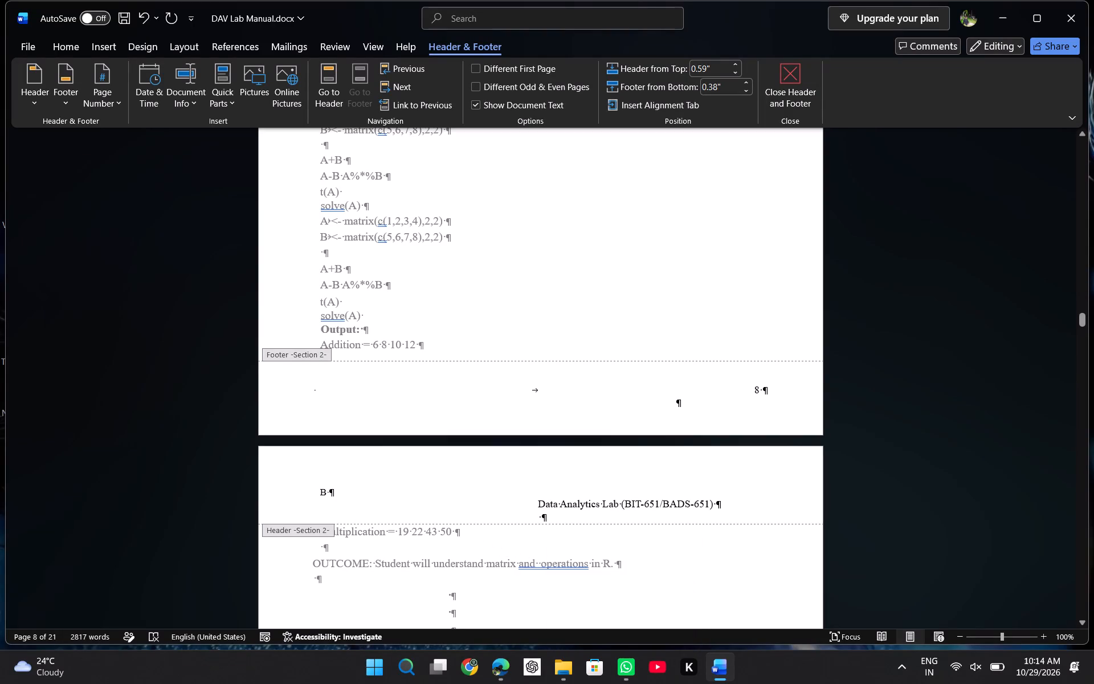
Delete the Prepared By line and the preparer's name from the Section 3 footer, keeping the page number.
scroll(447, 491, "down", 1)
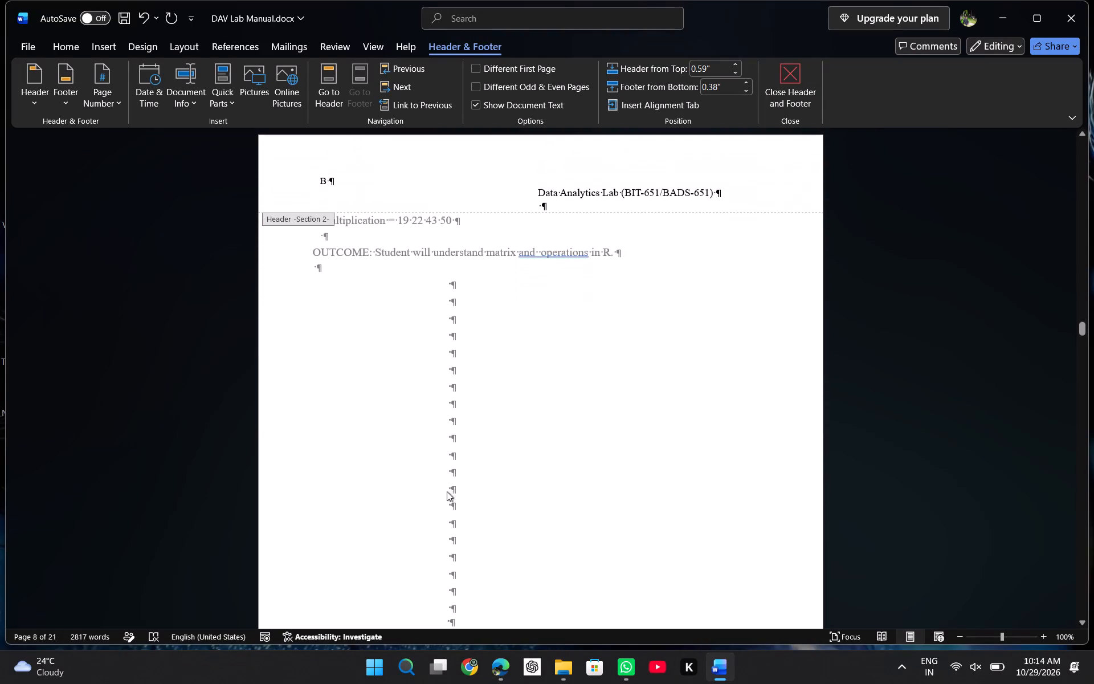
scroll(447, 491, "down", 1)
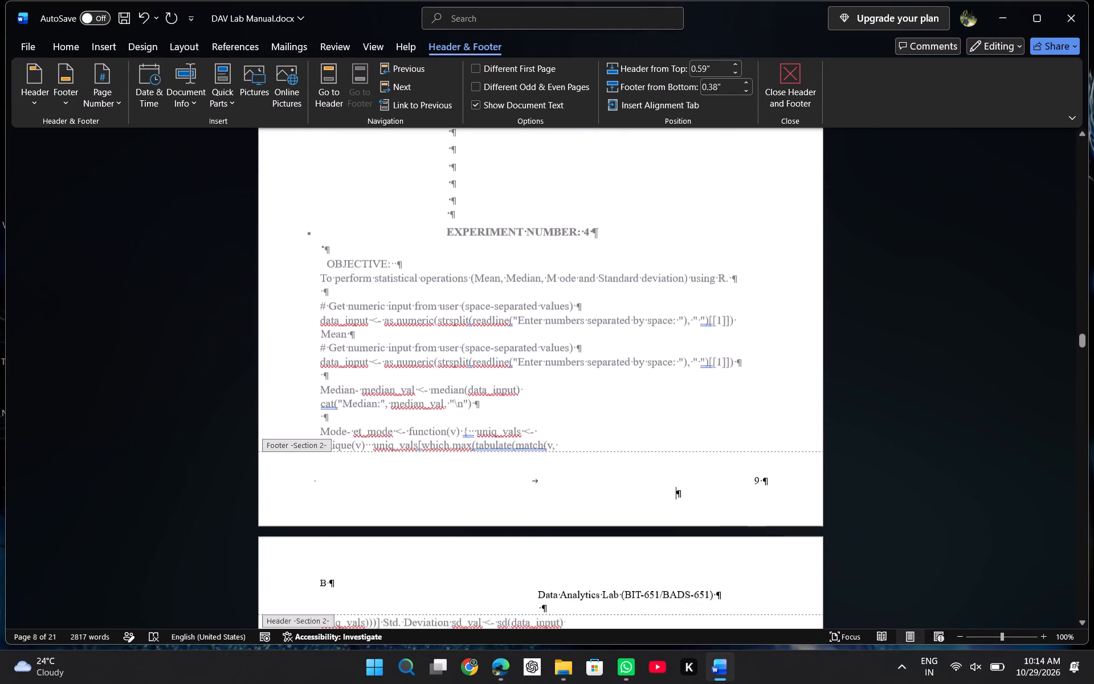
scroll(447, 491, "down", 2)
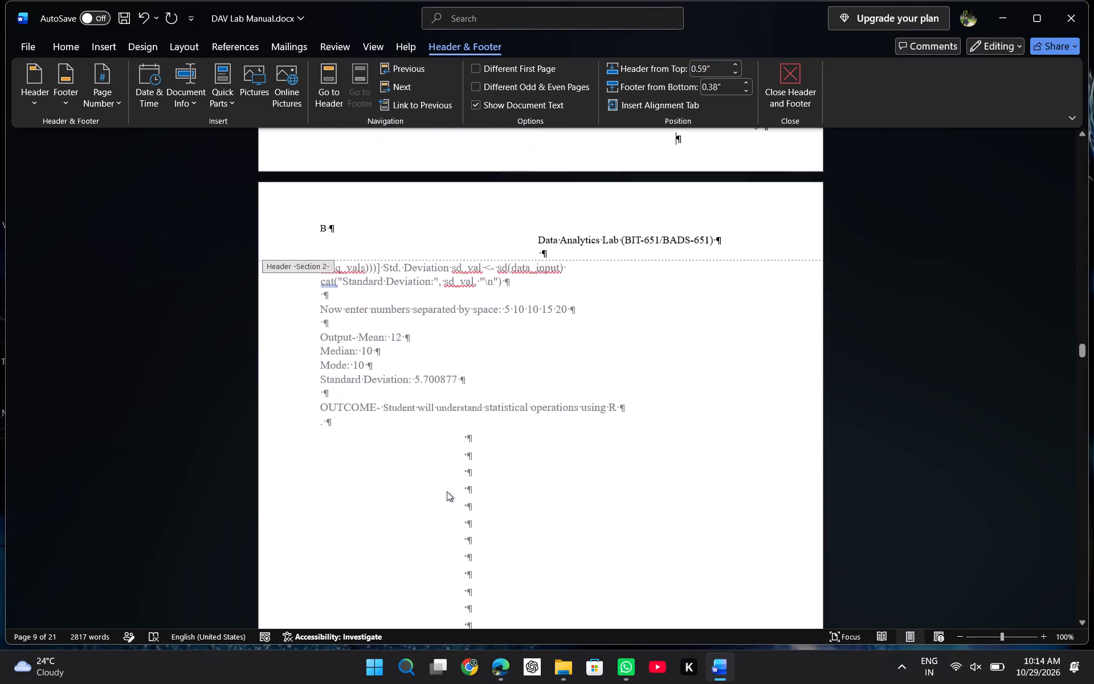
scroll(447, 491, "down", 1)
scroll(447, 491, "right", 1)
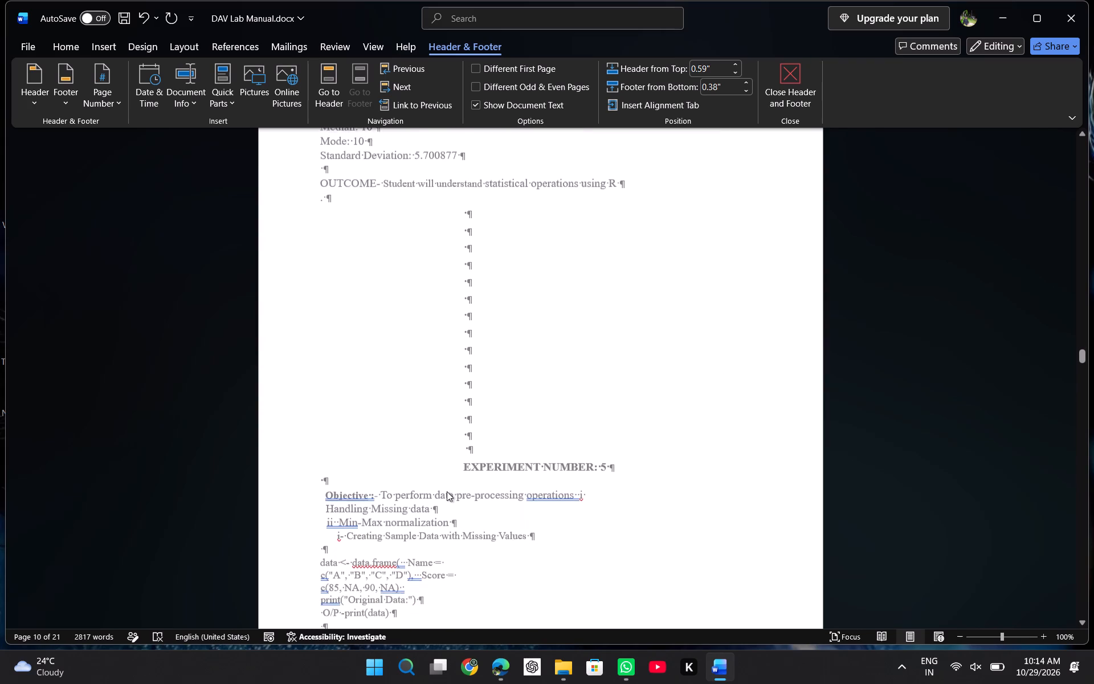
scroll(447, 491, "right", 1)
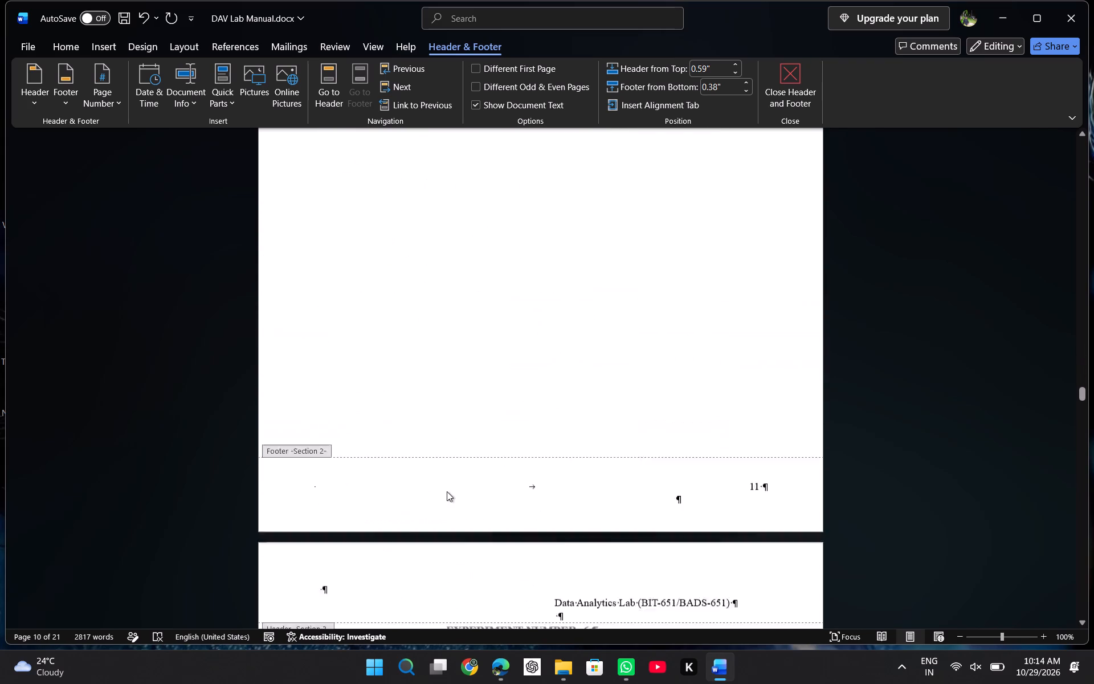
scroll(447, 491, "right", 1)
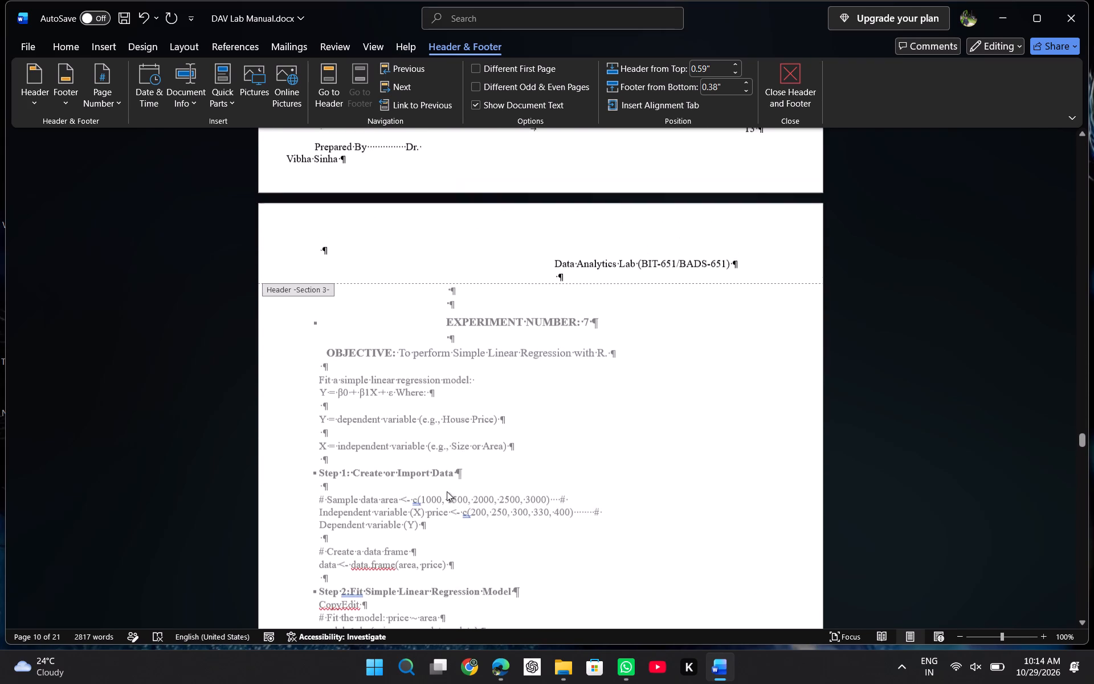
scroll(447, 491, "right", 1)
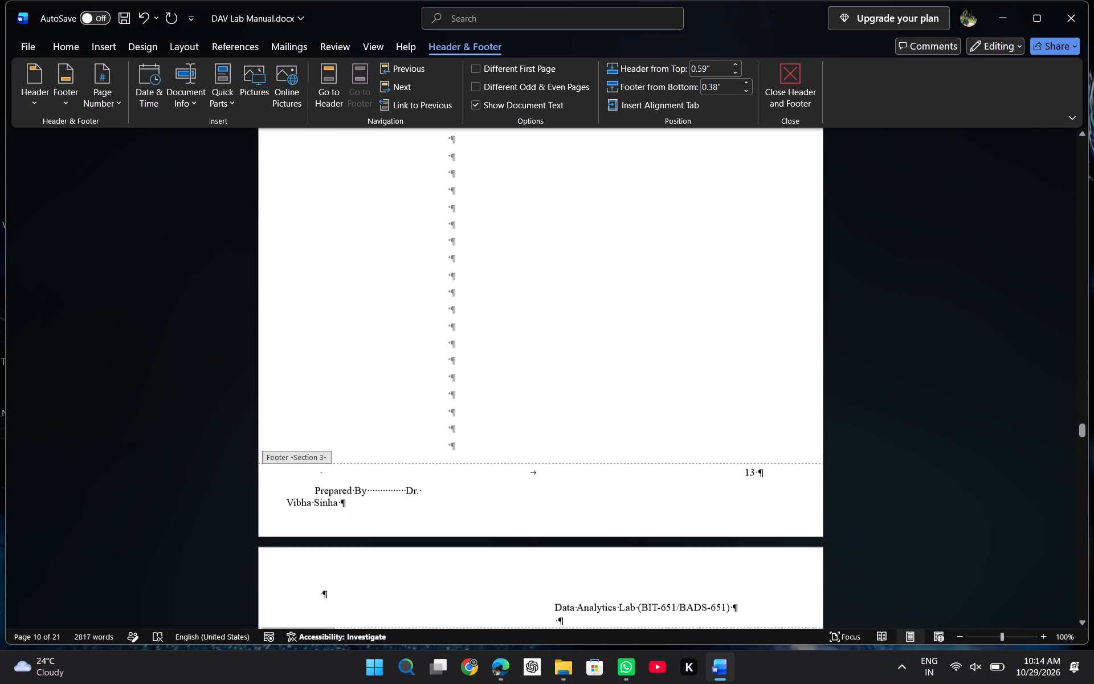
left_click(367, 510)
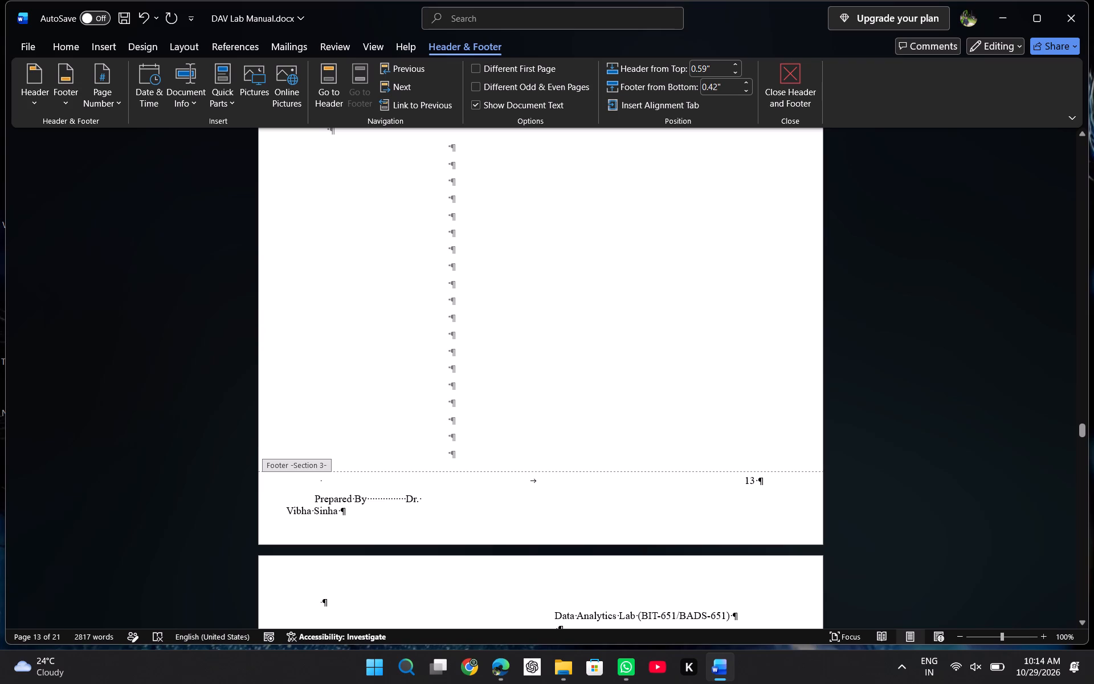
key("ctrl+BackSpace")
key("ctrl+BackSpace")
key("ctrl+BackSpace")
key("ctrl+BackSpace")
key("ctrl+BackSpace")
key("ctrl+BackSpace")
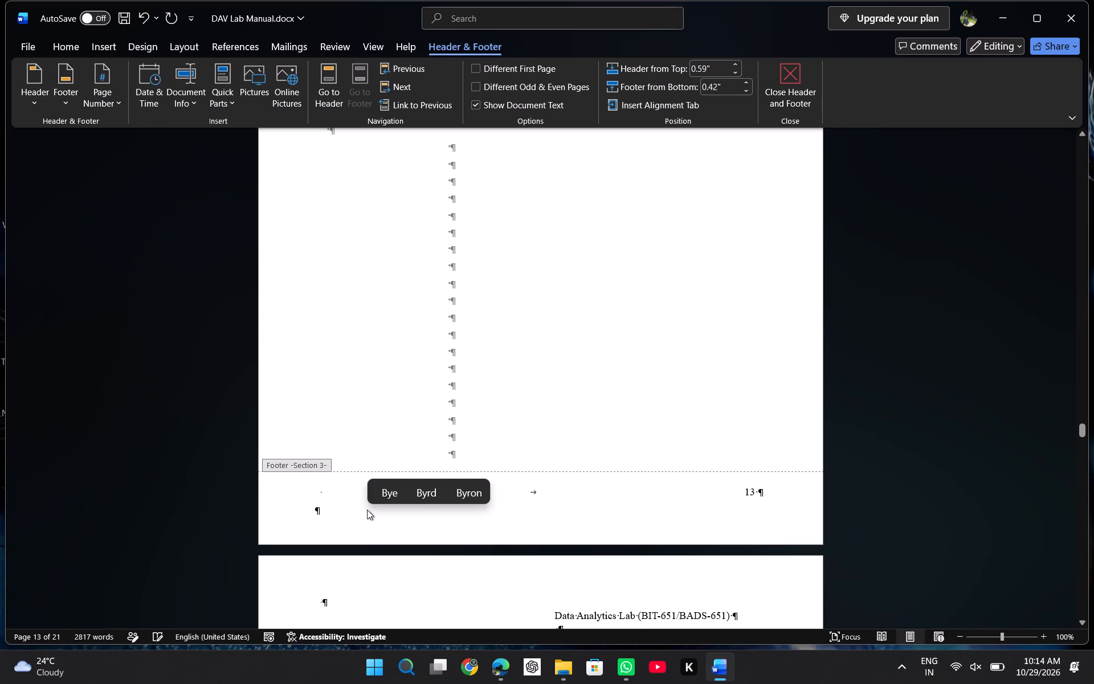
Check the headers and footers on the Section 3 pages that follow for any remaining Prepared By credit.
key("Down")
key("Down")
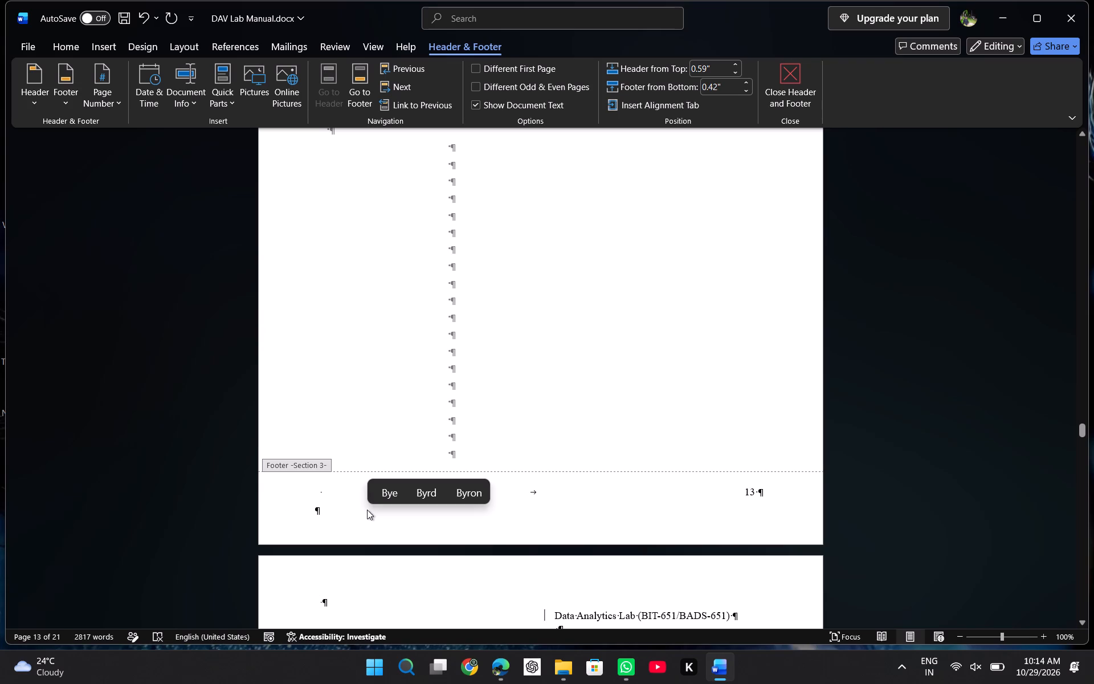
key("Down")
key("Down")
key("Down")
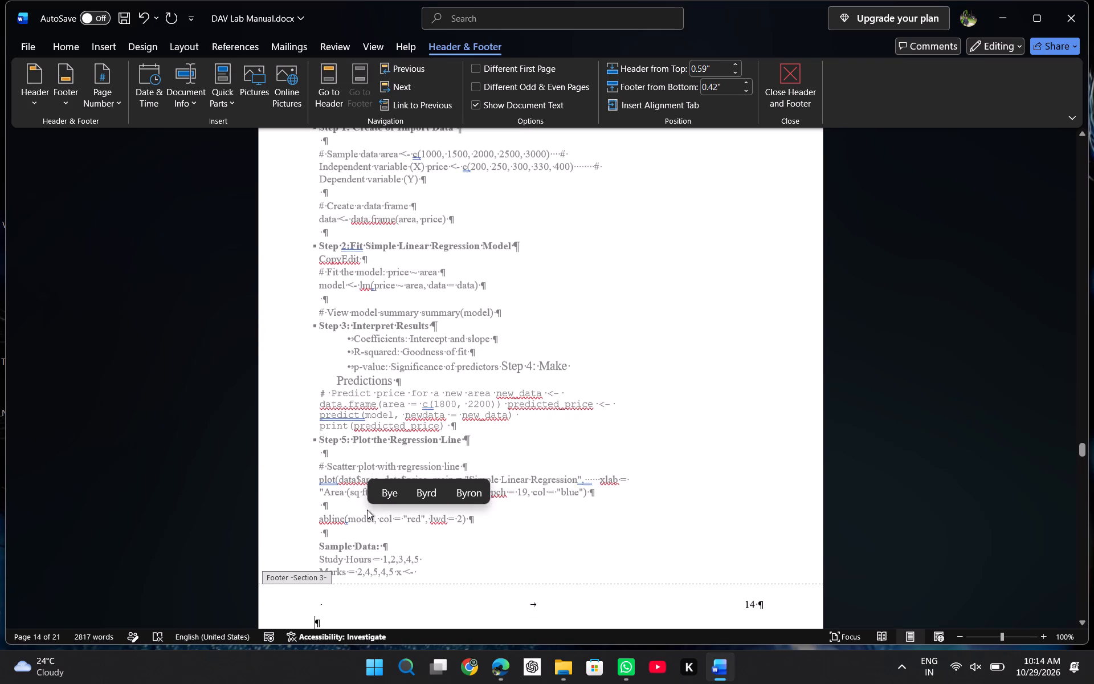
key("Down")
key("Down")
key("Down")
key("Down")
key("Down")
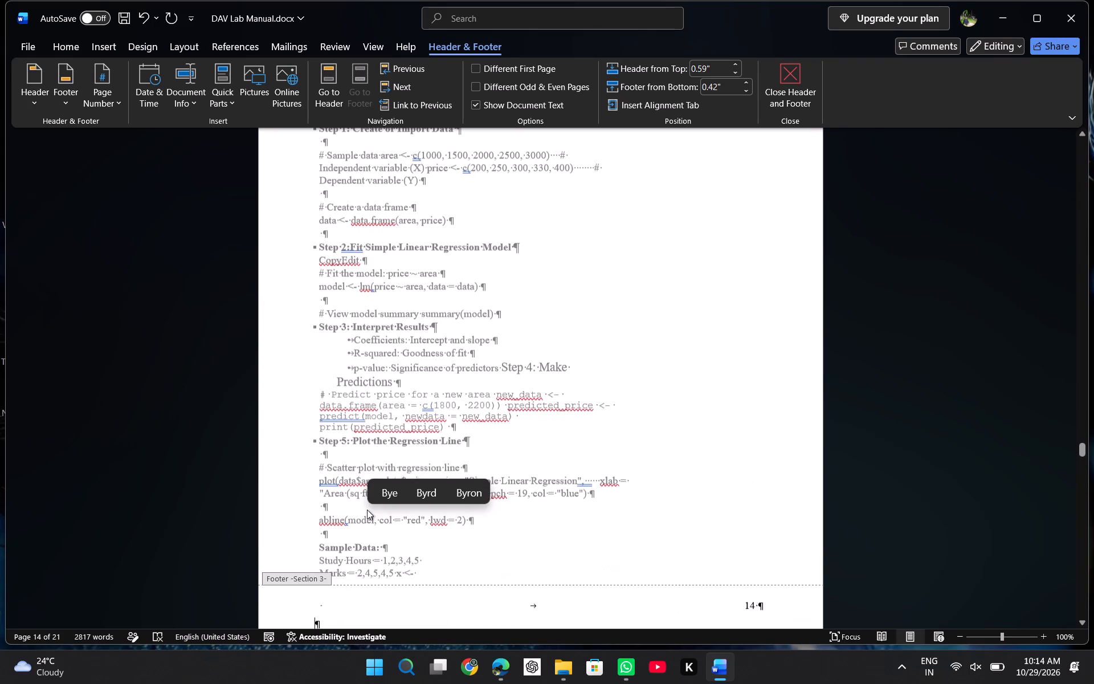
key("Down")
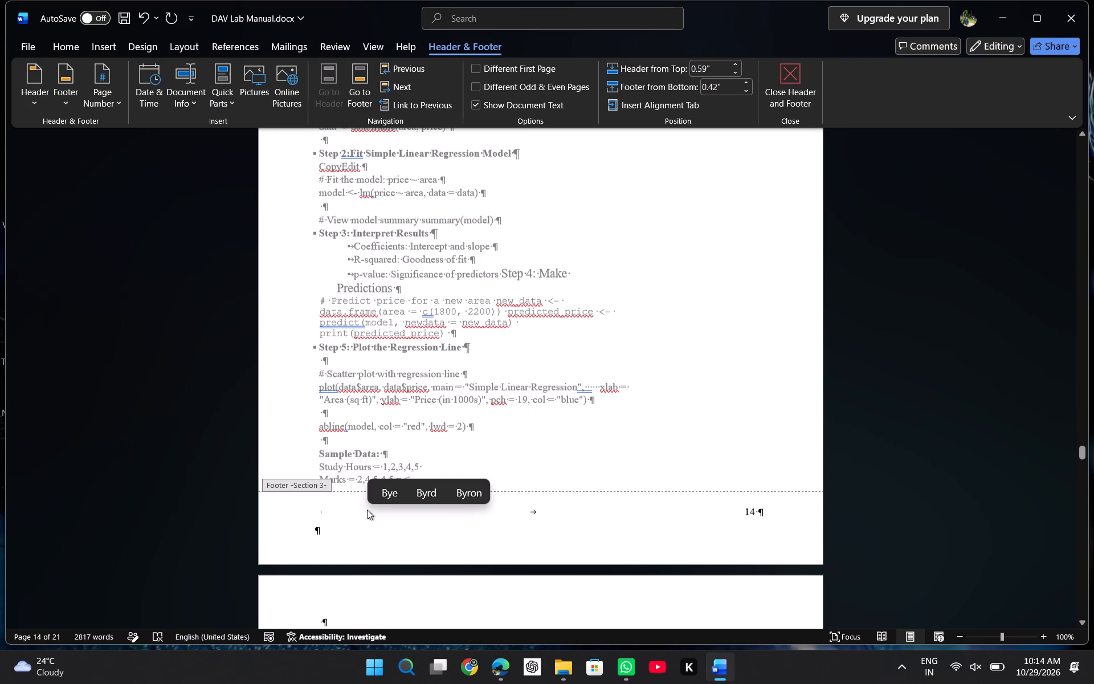
key("Down")
key("Down")
key("Down")
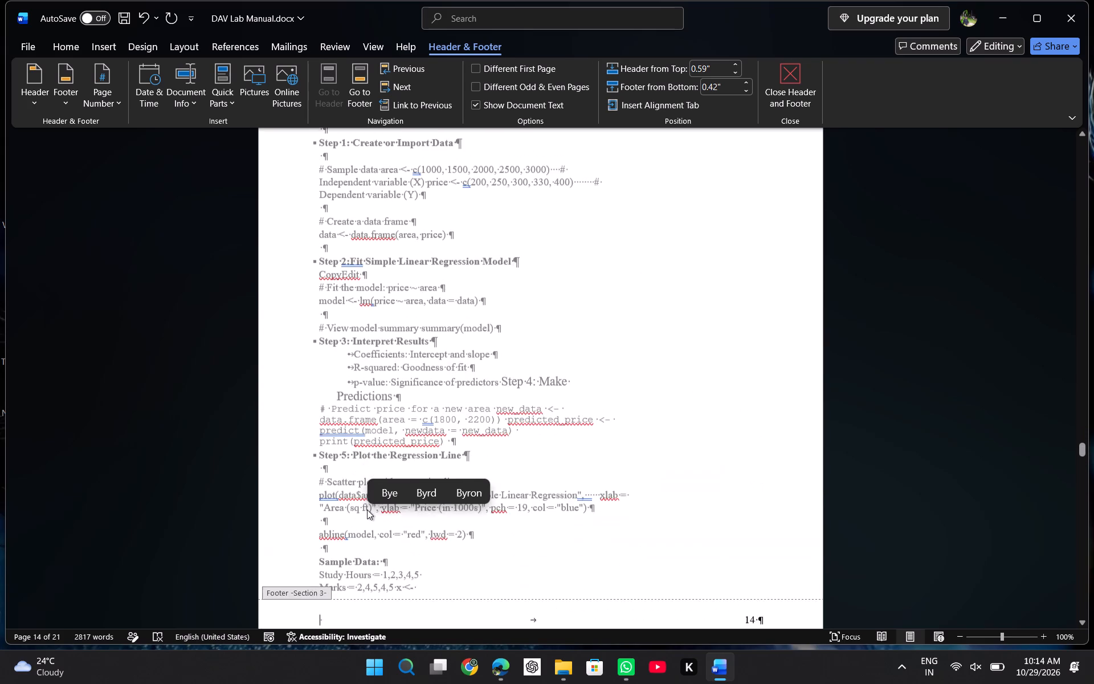
key("Down")
key("Down")
key("Down")
key("Down")
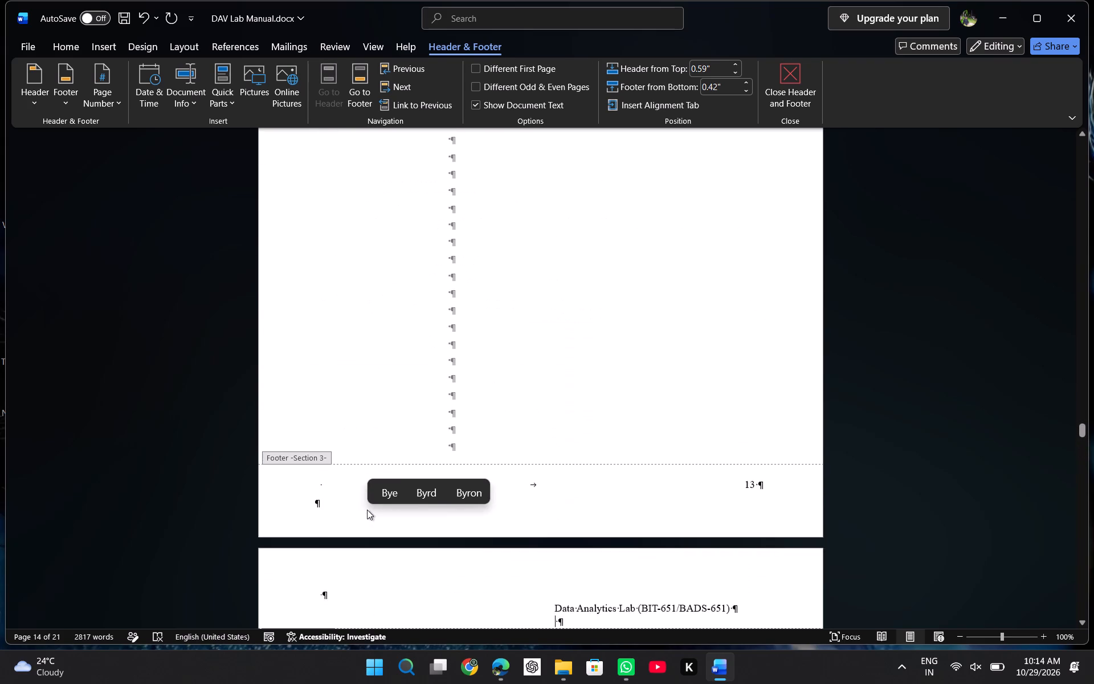
key("Down")
key("Down")
key("Down")
key("Down")
key("Down")
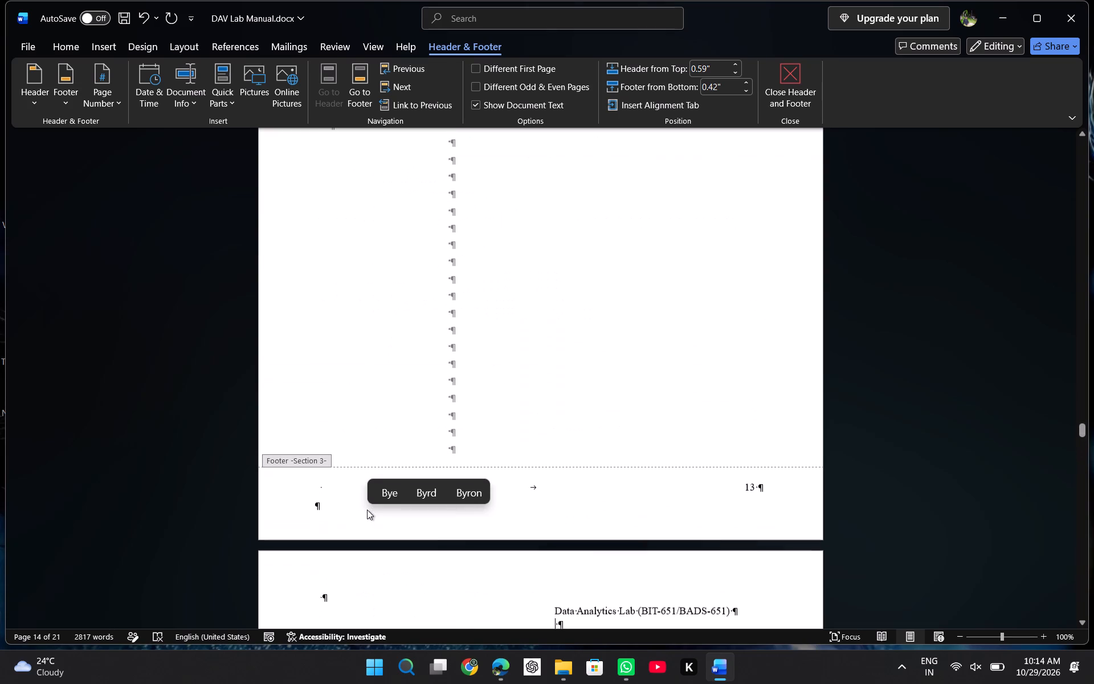
key("Down")
key("Down")
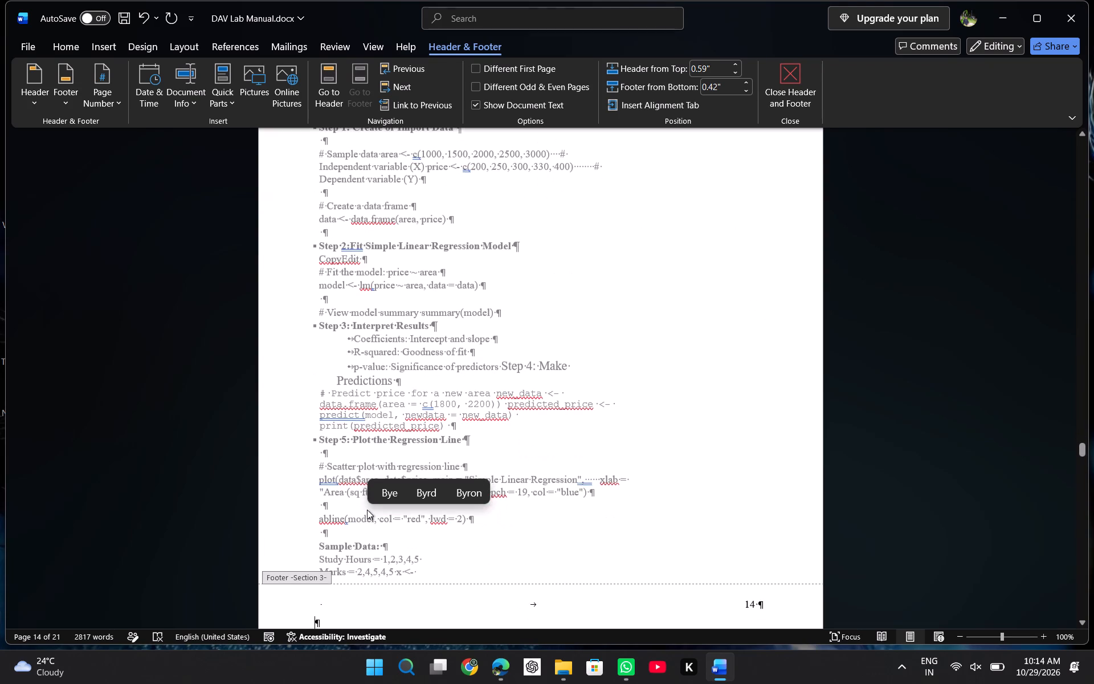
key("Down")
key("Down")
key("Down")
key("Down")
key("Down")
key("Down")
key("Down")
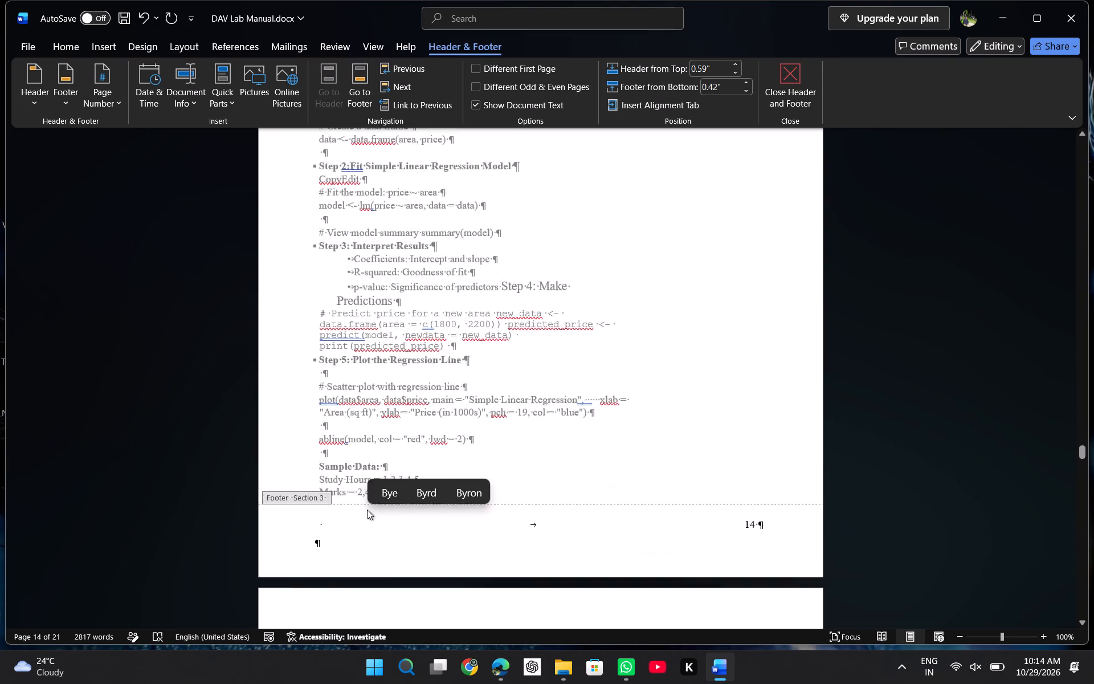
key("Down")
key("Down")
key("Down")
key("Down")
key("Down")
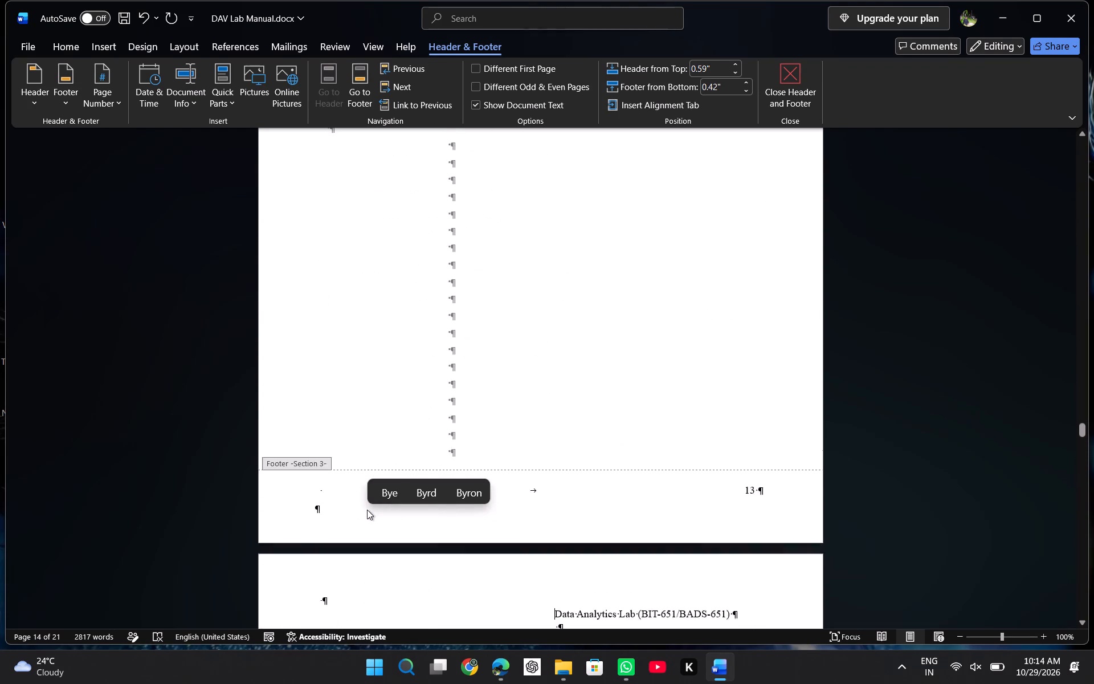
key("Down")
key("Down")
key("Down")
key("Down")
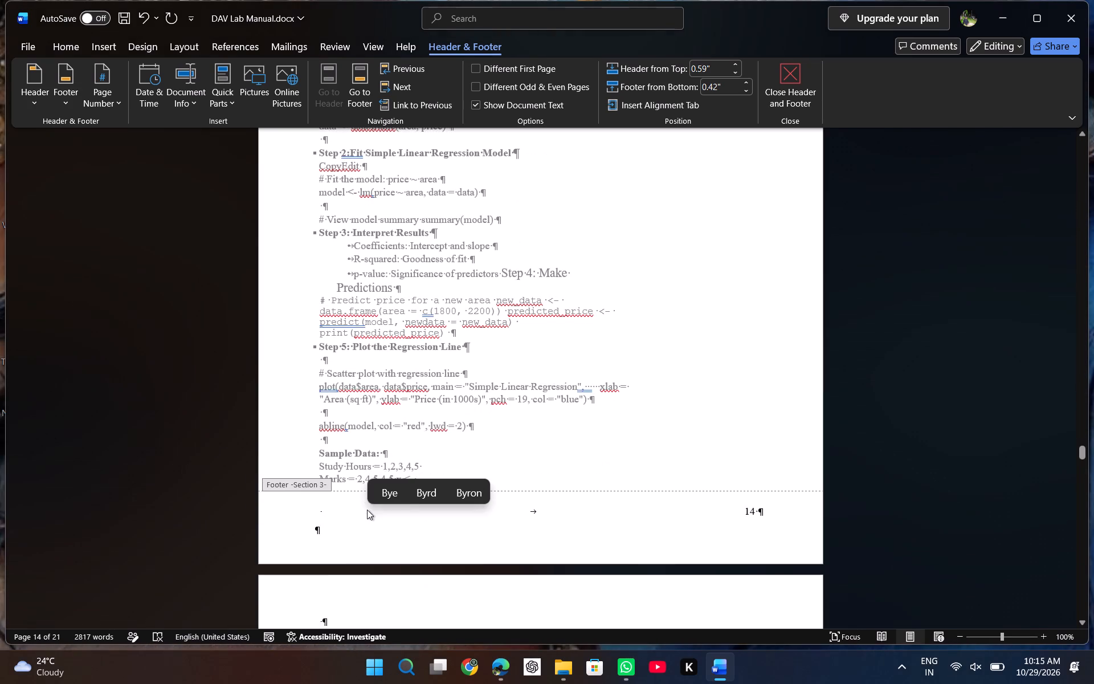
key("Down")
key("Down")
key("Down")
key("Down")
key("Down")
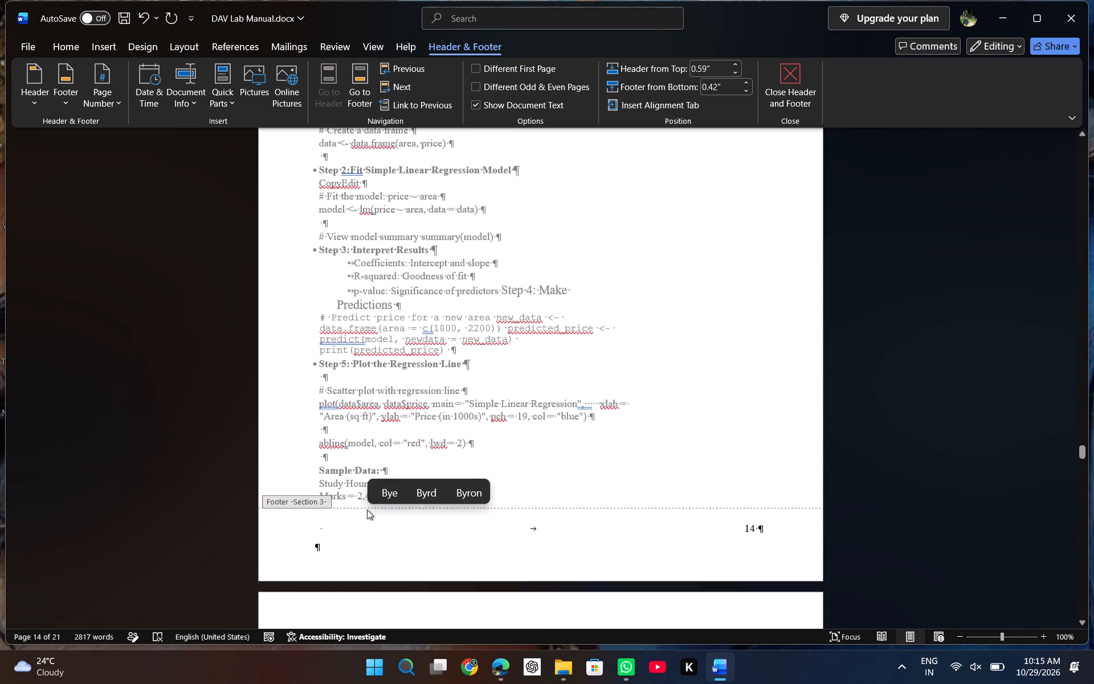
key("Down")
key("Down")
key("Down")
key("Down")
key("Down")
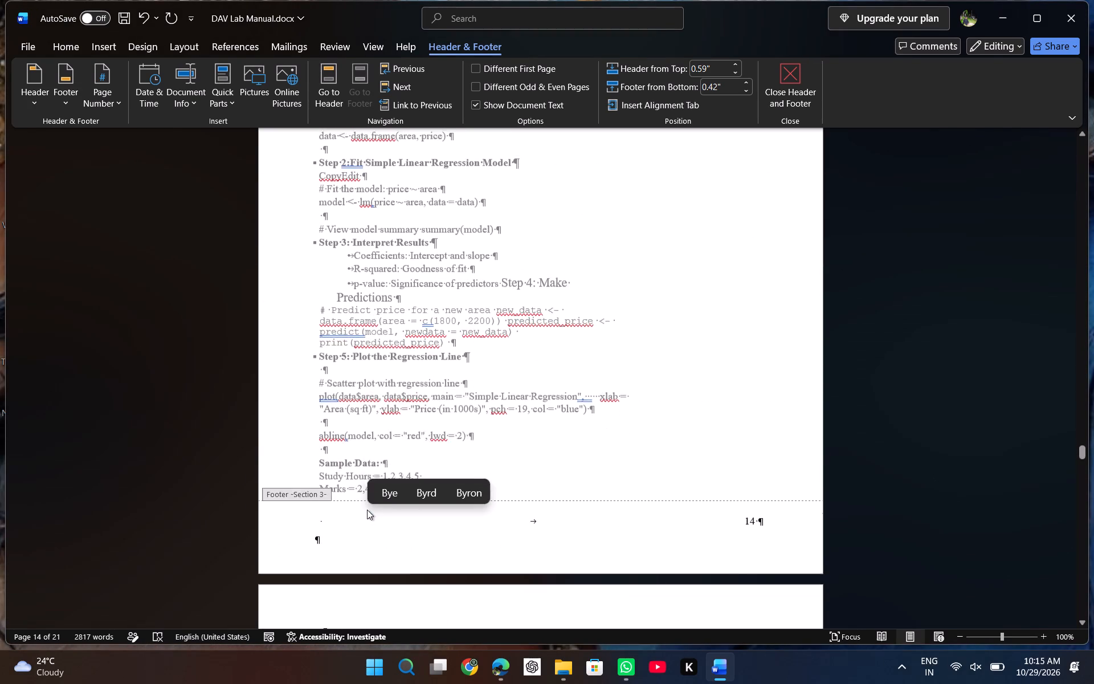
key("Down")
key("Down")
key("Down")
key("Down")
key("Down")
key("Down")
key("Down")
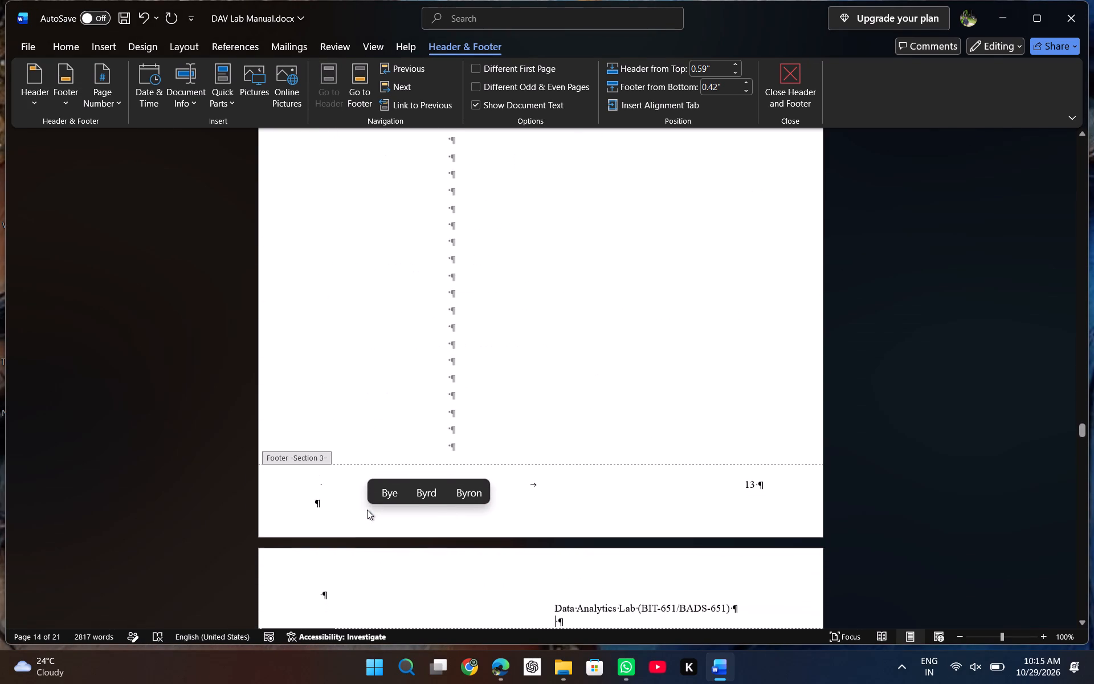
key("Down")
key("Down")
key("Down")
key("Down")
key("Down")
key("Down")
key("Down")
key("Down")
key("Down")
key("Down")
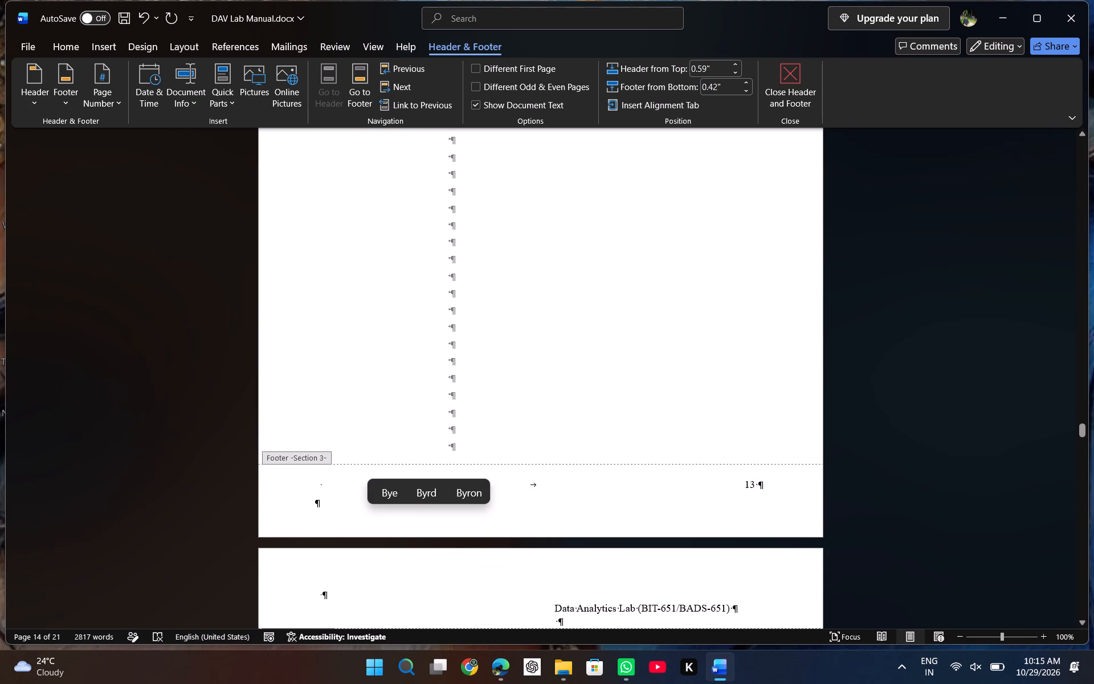
Delete the Prepared By line and the preparer's name from the Section 4 footer on page 16, keeping the page number.
scroll(903, 483, "up", 1)
left_click_drag(1083, 424, 1083, 427)
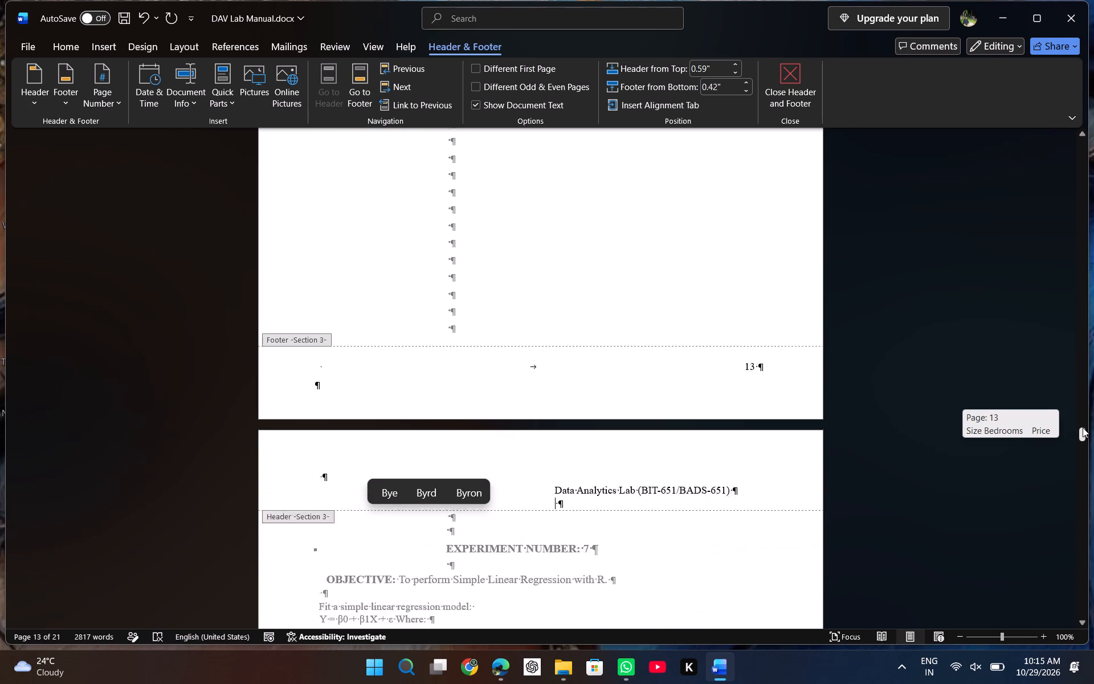
left_click_drag(1083, 427, 1081, 443)
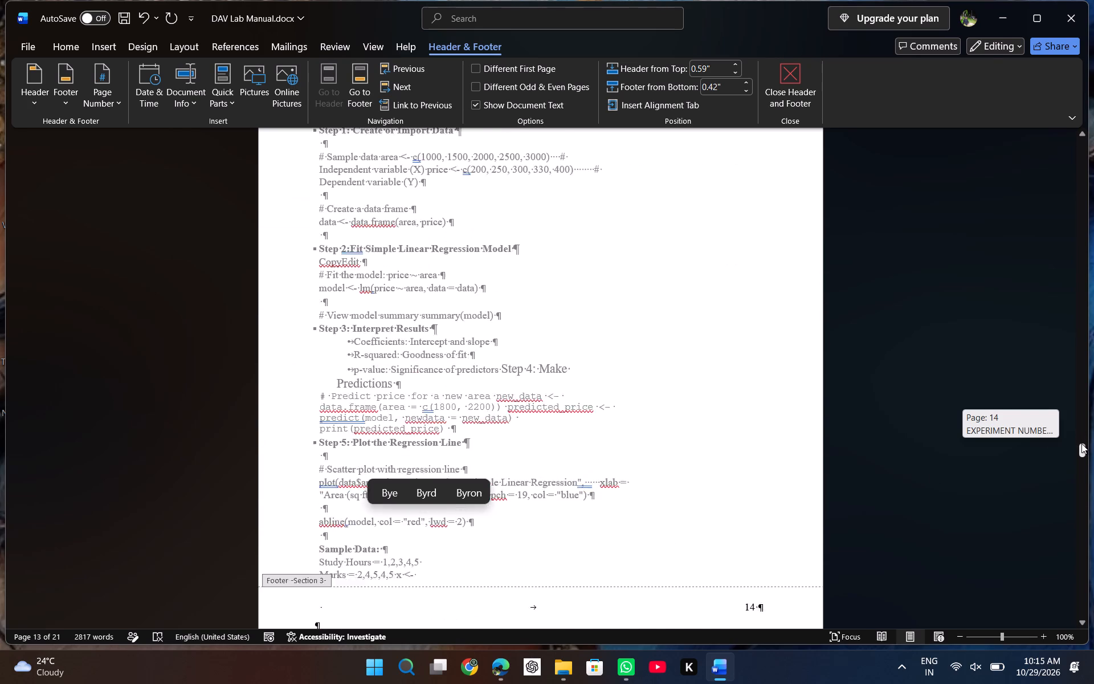
left_click_drag(1081, 443, 1083, 466)
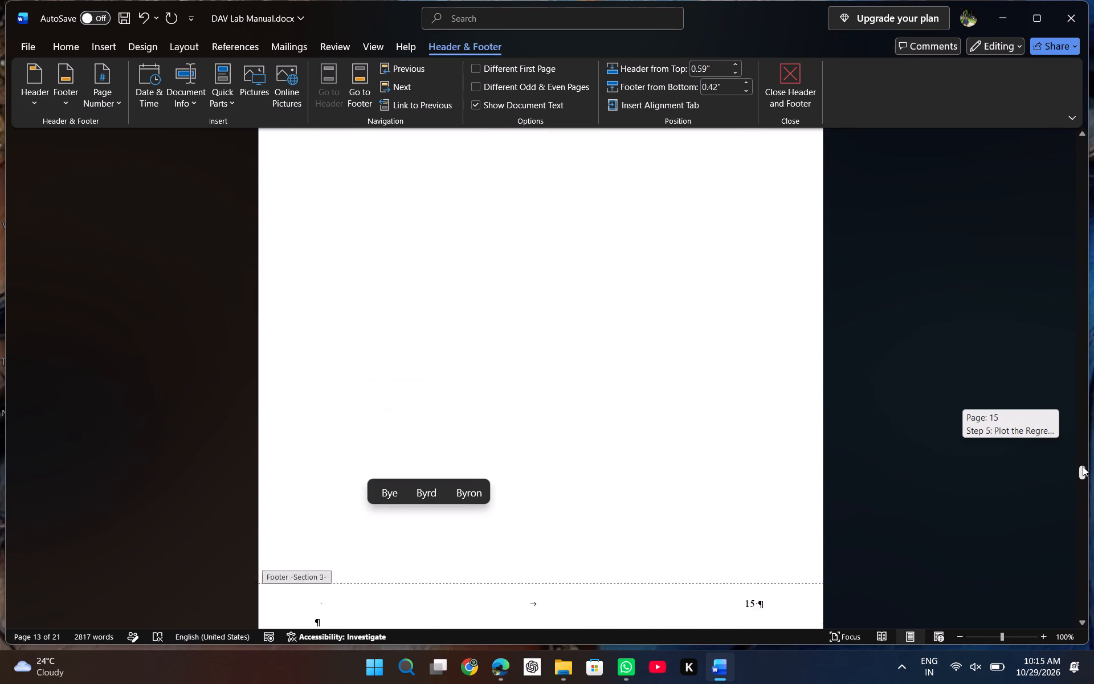
left_click_drag(1083, 466, 1083, 477)
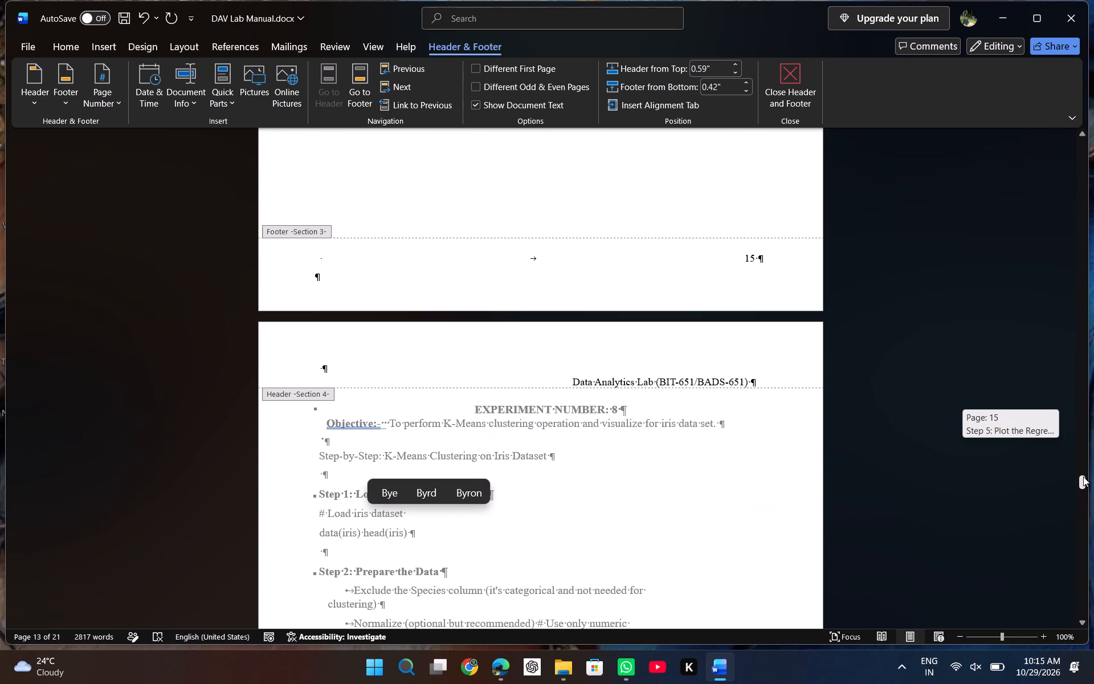
left_click_drag(1083, 477, 1084, 492)
left_click(334, 474)
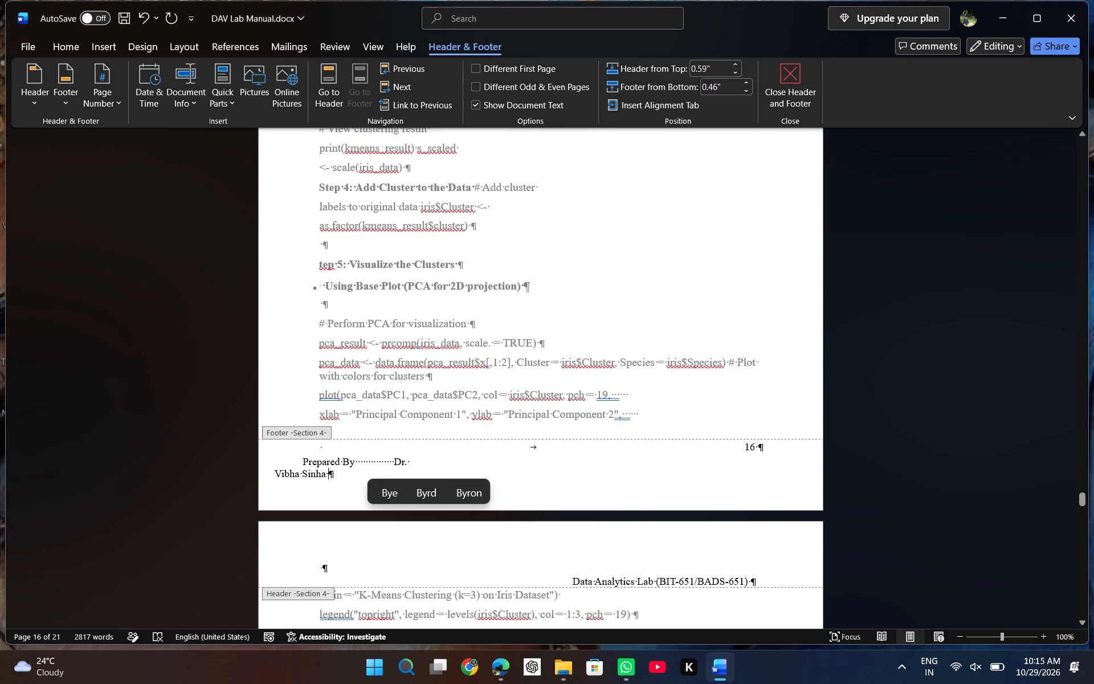
key("ctrl+BackSpace")
key("ctrl+BackSpace")
key("ctrl+BackSpace")
key("ctrl+BackSpace")
key("ctrl+BackSpace")
key("ctrl+BackSpace")
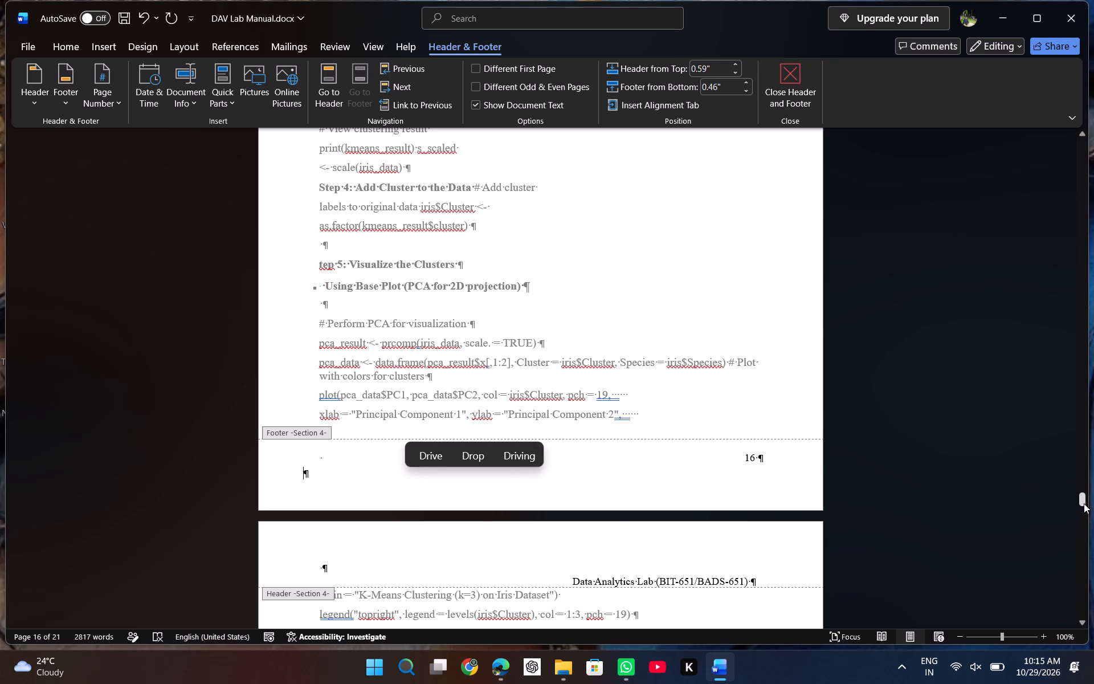
Check the remaining Section 4 footers through page 21 for any Prepared By credit, and return to the cover page.
left_click_drag(1083, 503, 1083, 505)
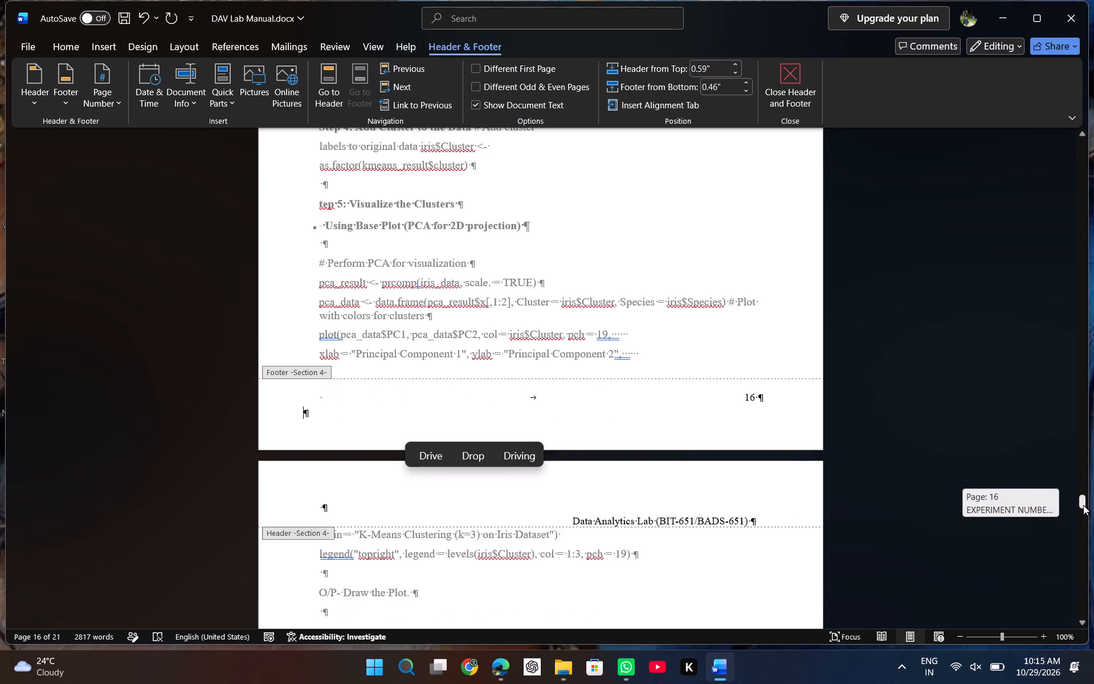
left_click_drag(1083, 505, 1083, 520)
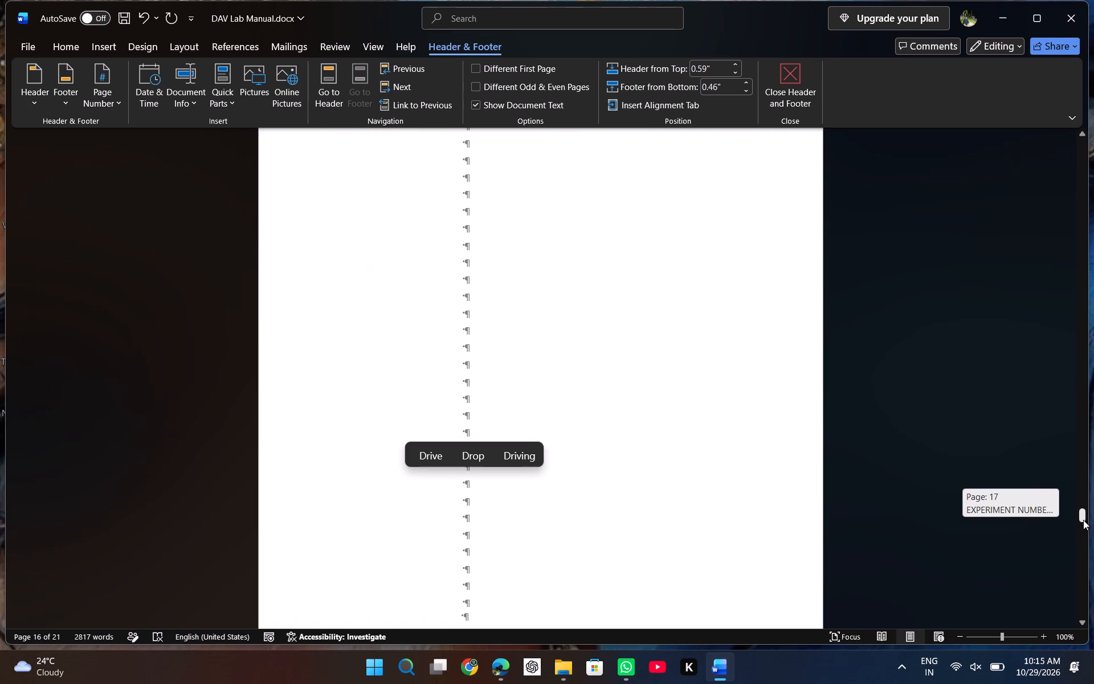
left_click_drag(1083, 520, 1084, 543)
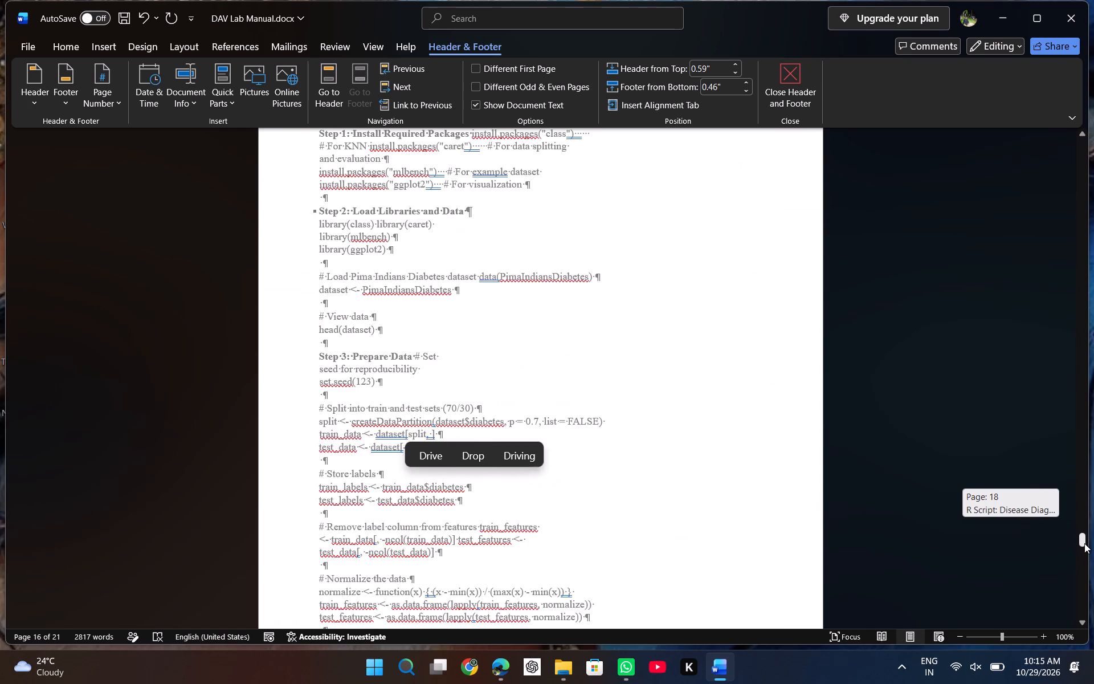
left_click_drag(1084, 543, 1084, 546)
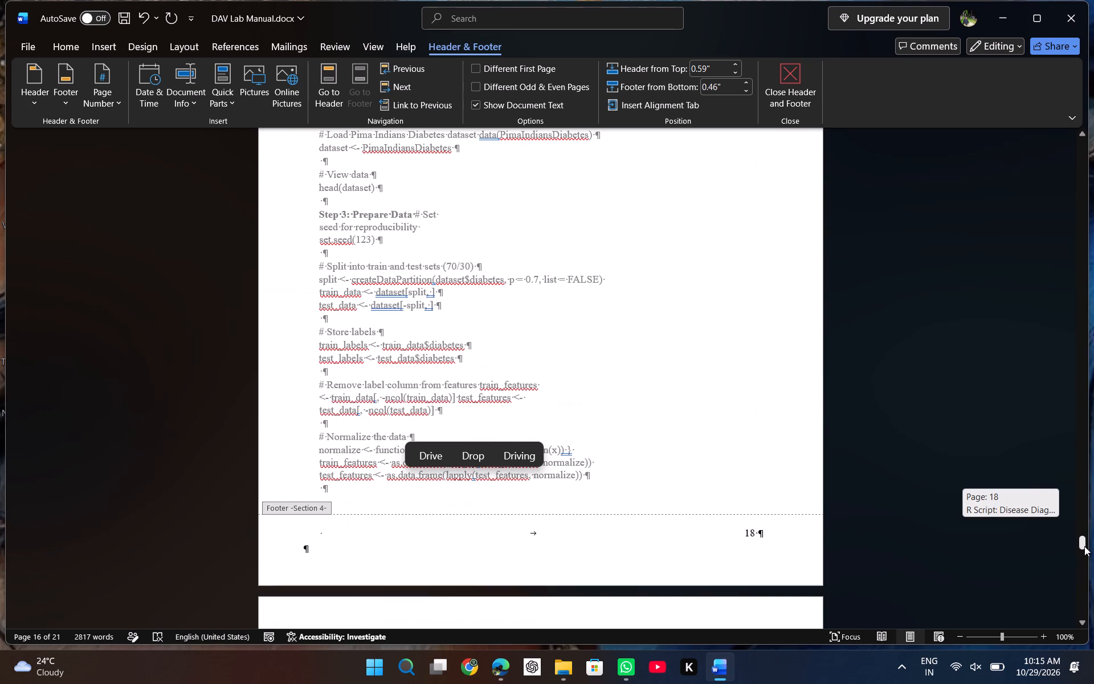
left_click_drag(1084, 546, 1088, 557)
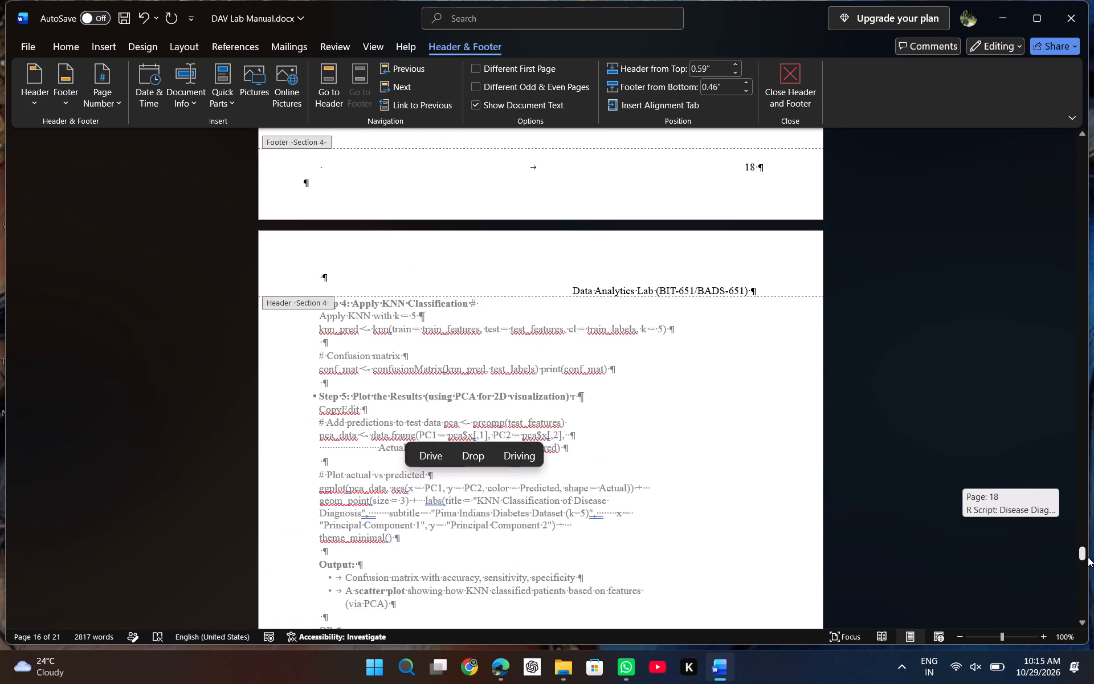
left_click_drag(1088, 557, 1089, 576)
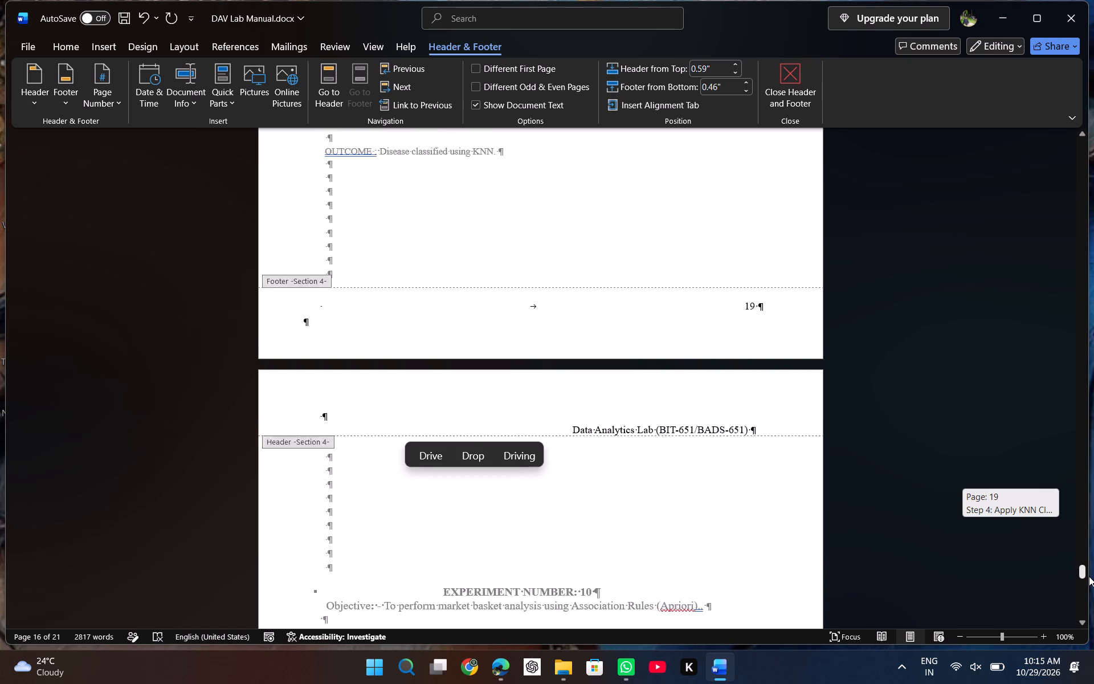
left_click_drag(1089, 576, 1089, 587)
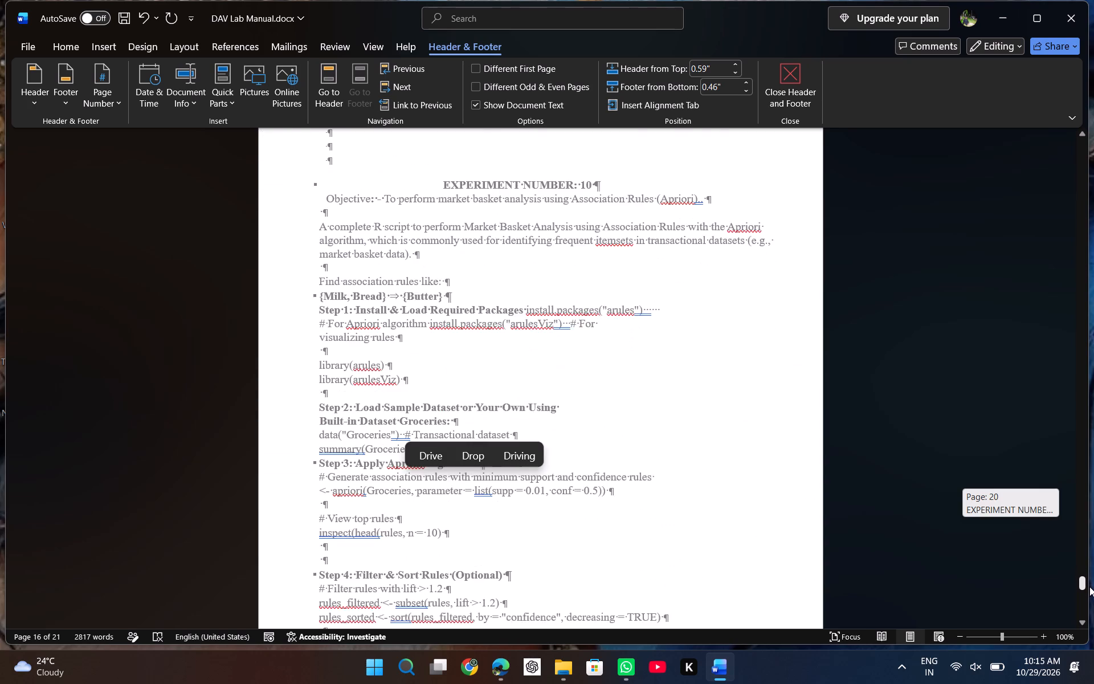
left_click_drag(1089, 587, 1092, 598)
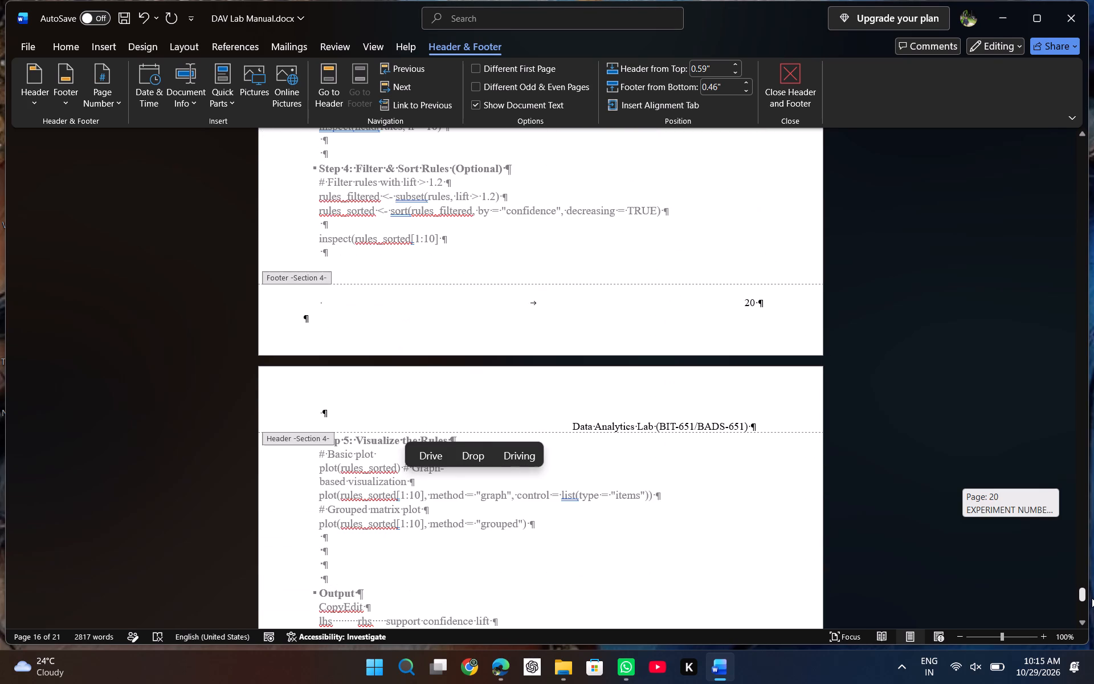
left_click_drag(1092, 598, 1093, 605)
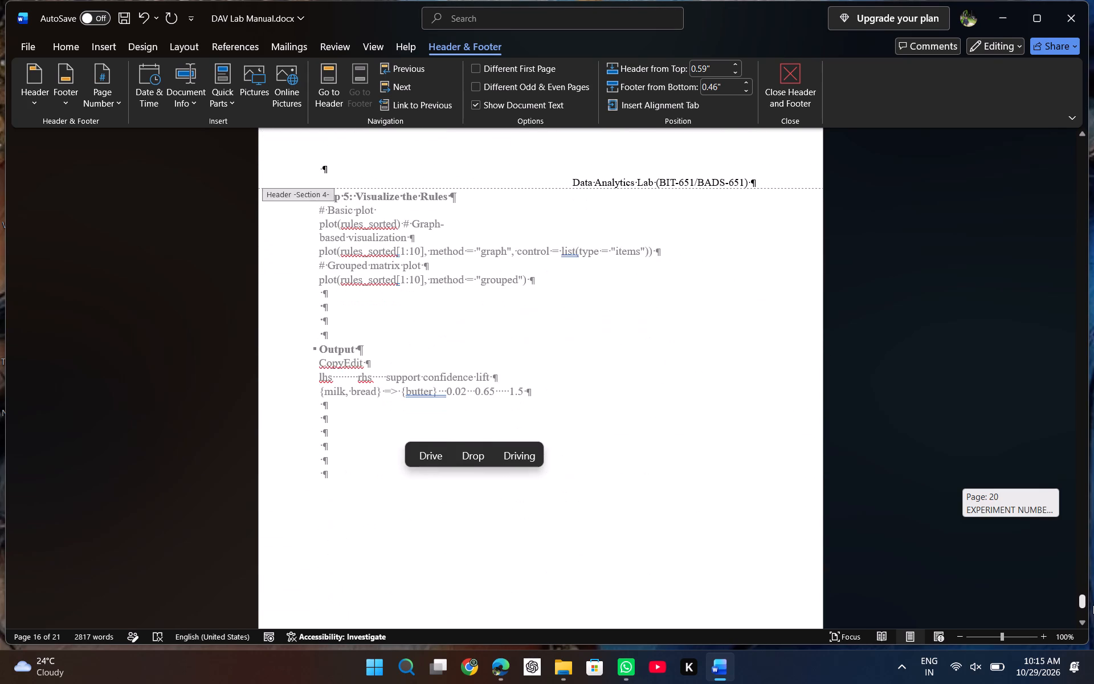
left_click_drag(1093, 605, 1093, 626)
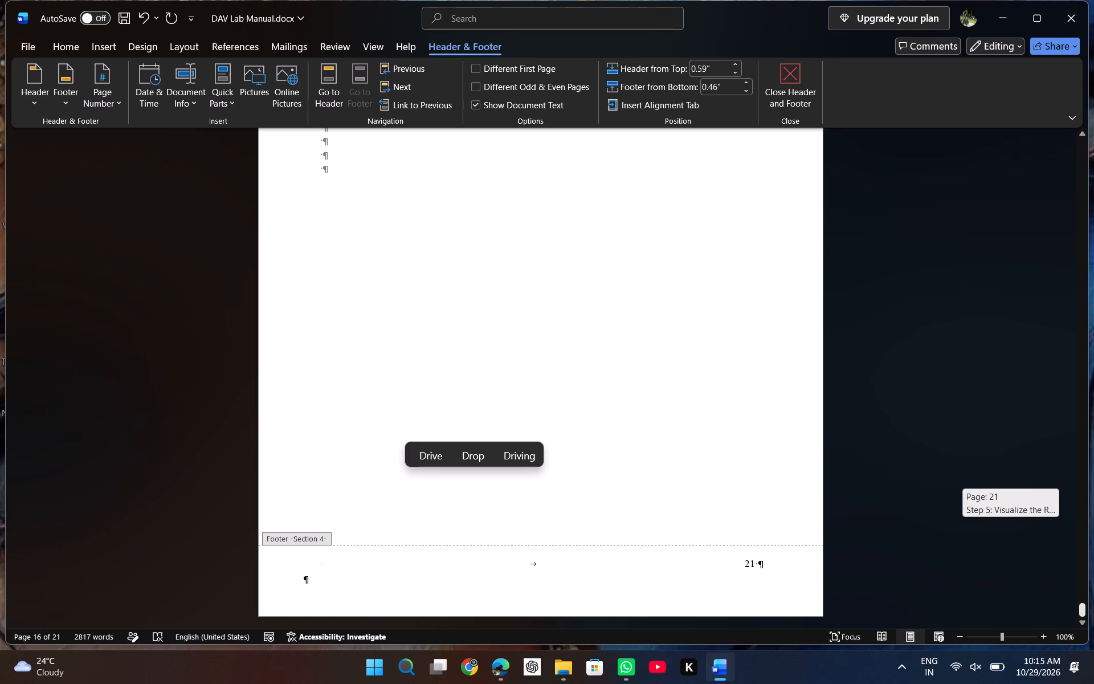
left_click_drag(1093, 626, 1093, 637)
scroll(909, 315, "up", 16)
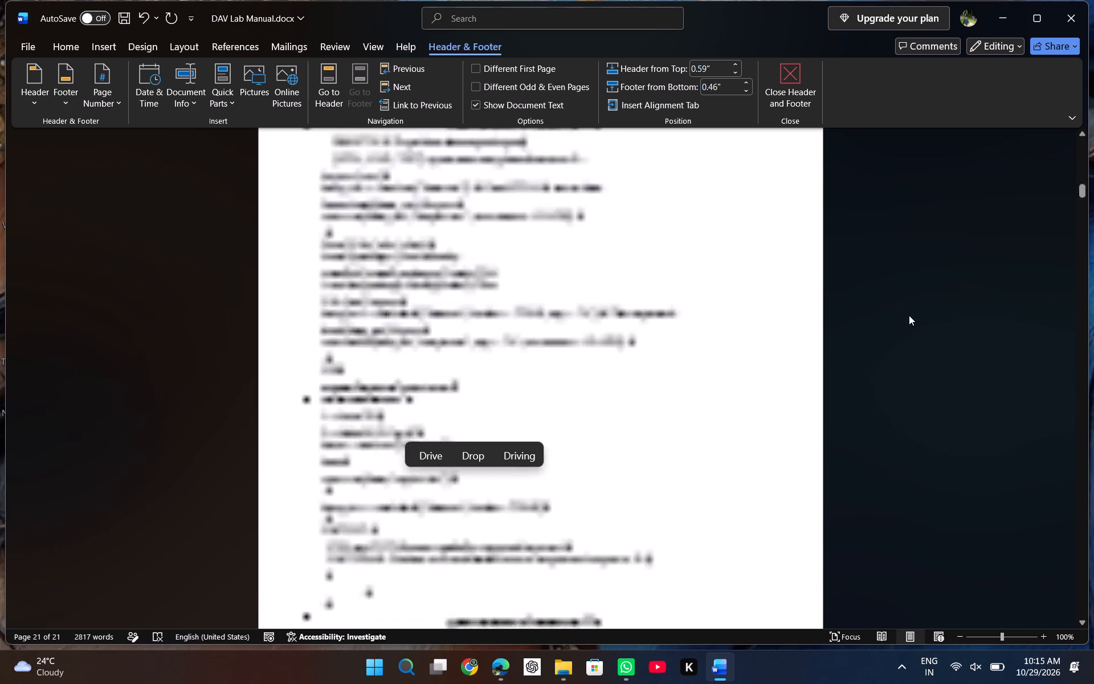
scroll(909, 315, "up", 18)
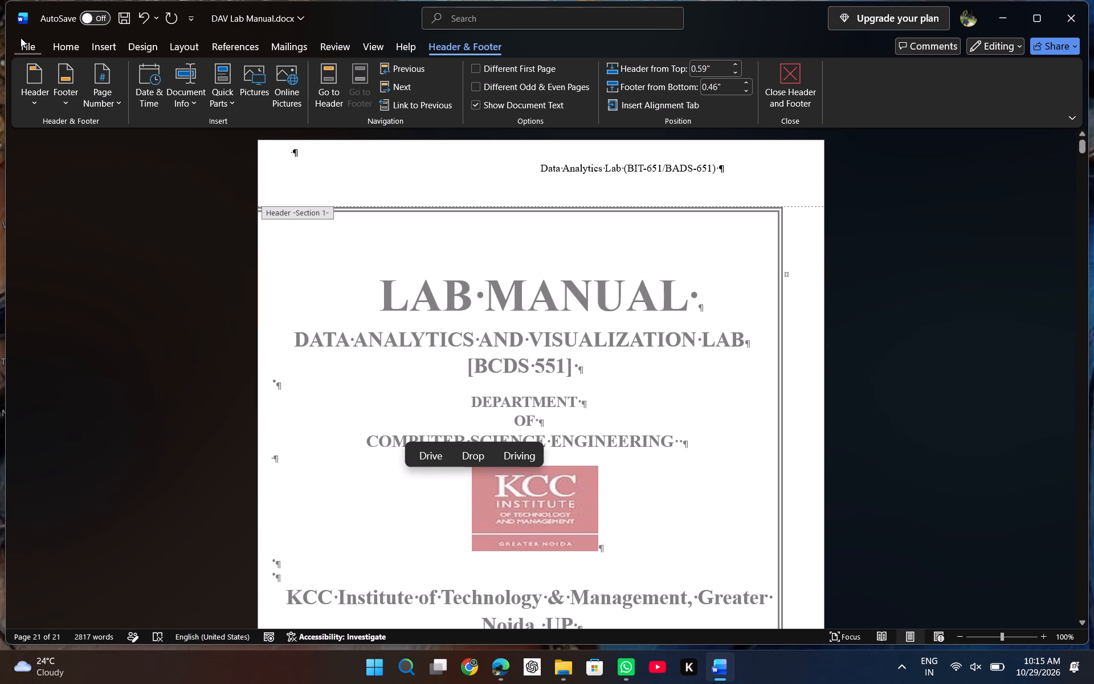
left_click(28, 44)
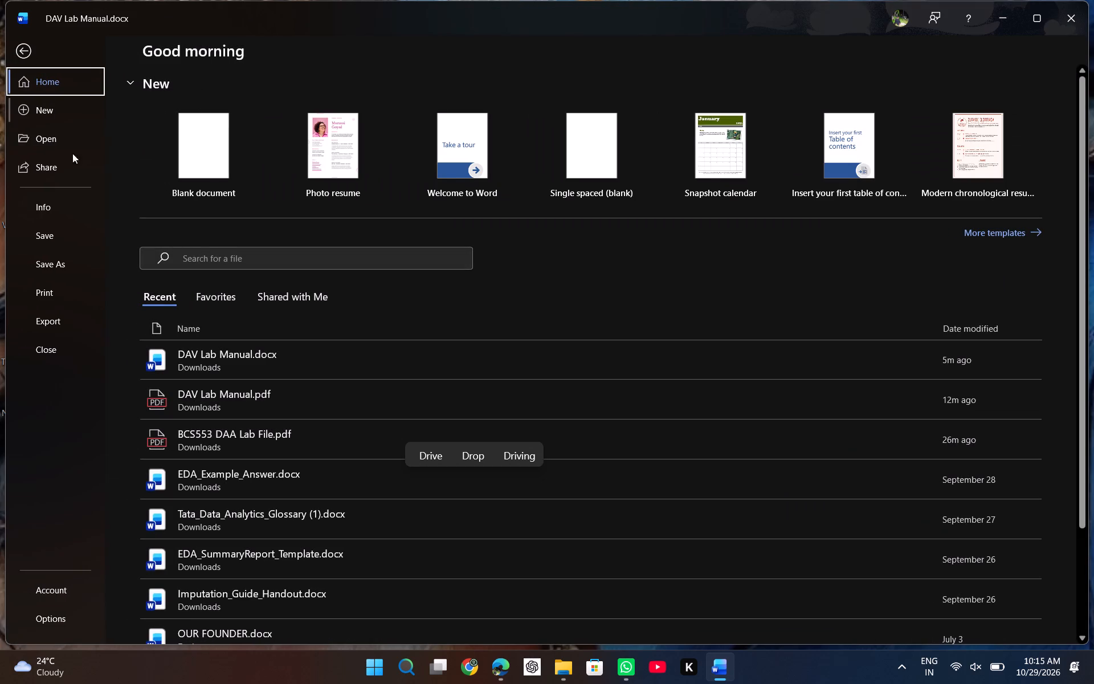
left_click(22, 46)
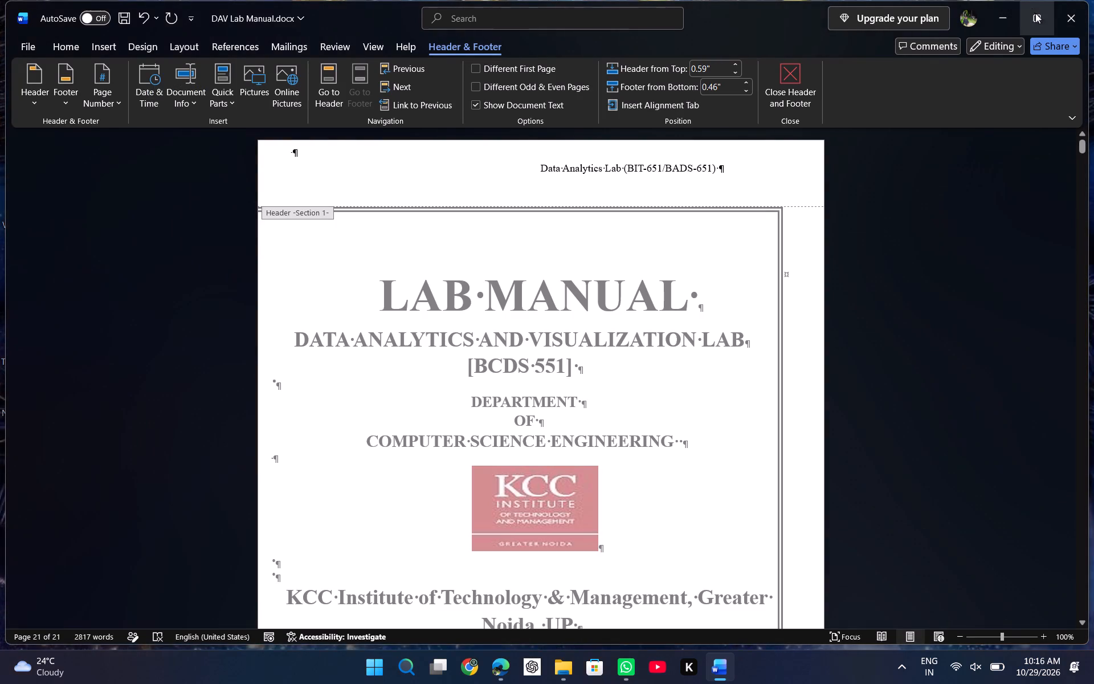
Maximize the document window and hide the paragraph and other formatting marks in the manual.
left_click(1035, 13)
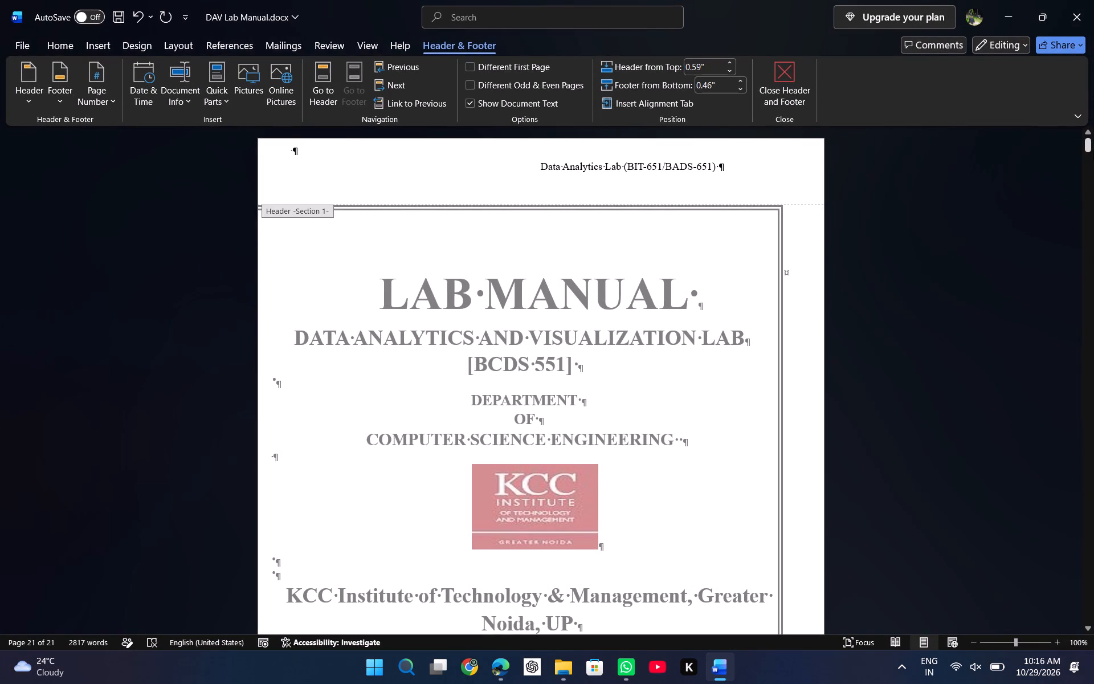
left_click_drag(1089, 149, 1089, 153)
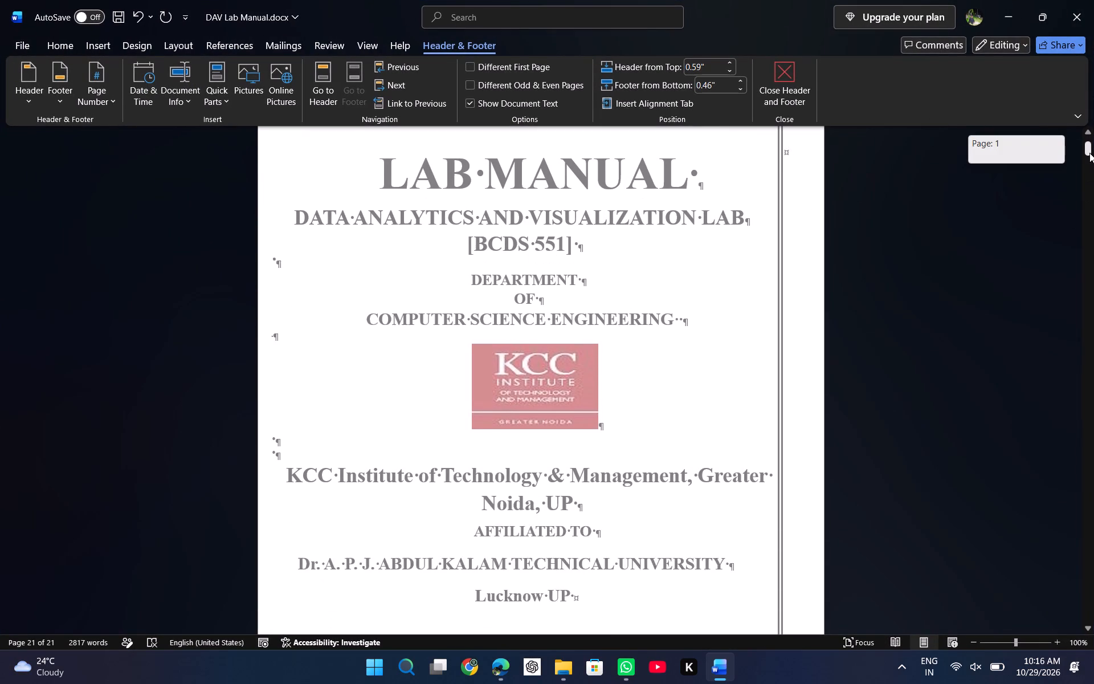
left_click_drag(1089, 153, 1093, 159)
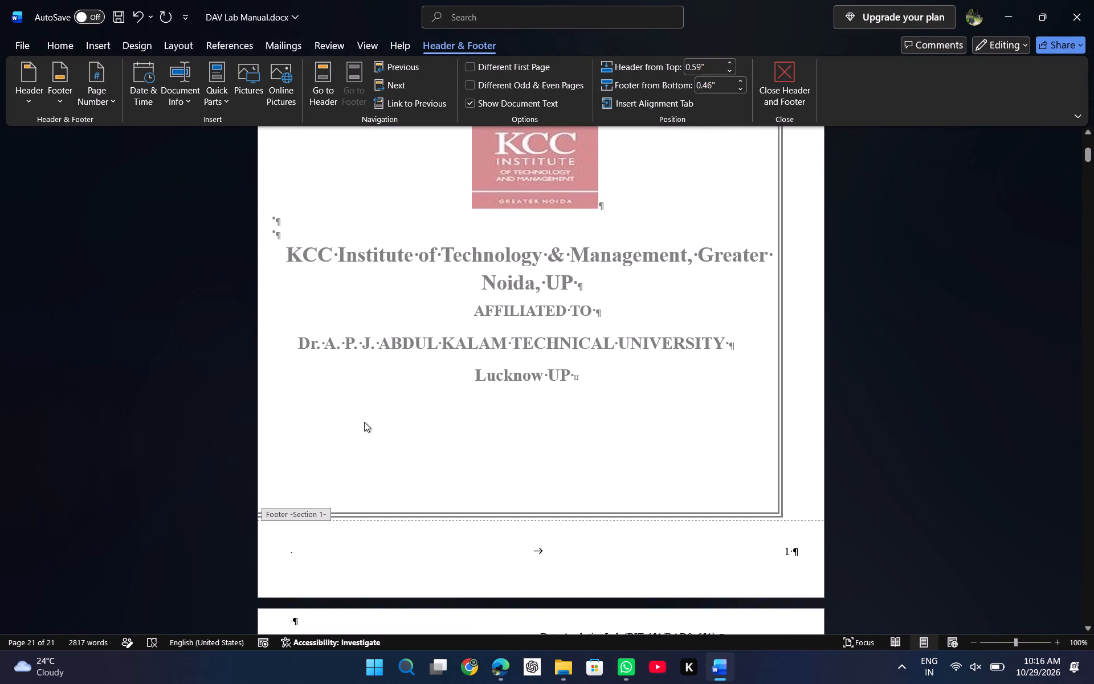
left_click(364, 422)
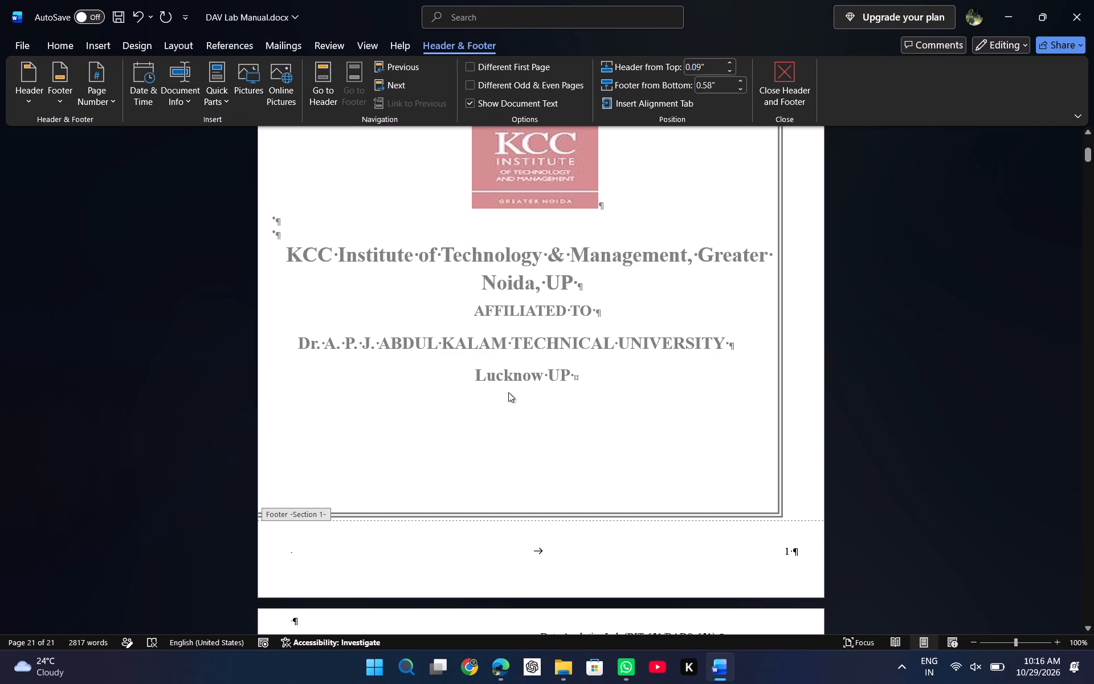
key("ctrl+shift+8")
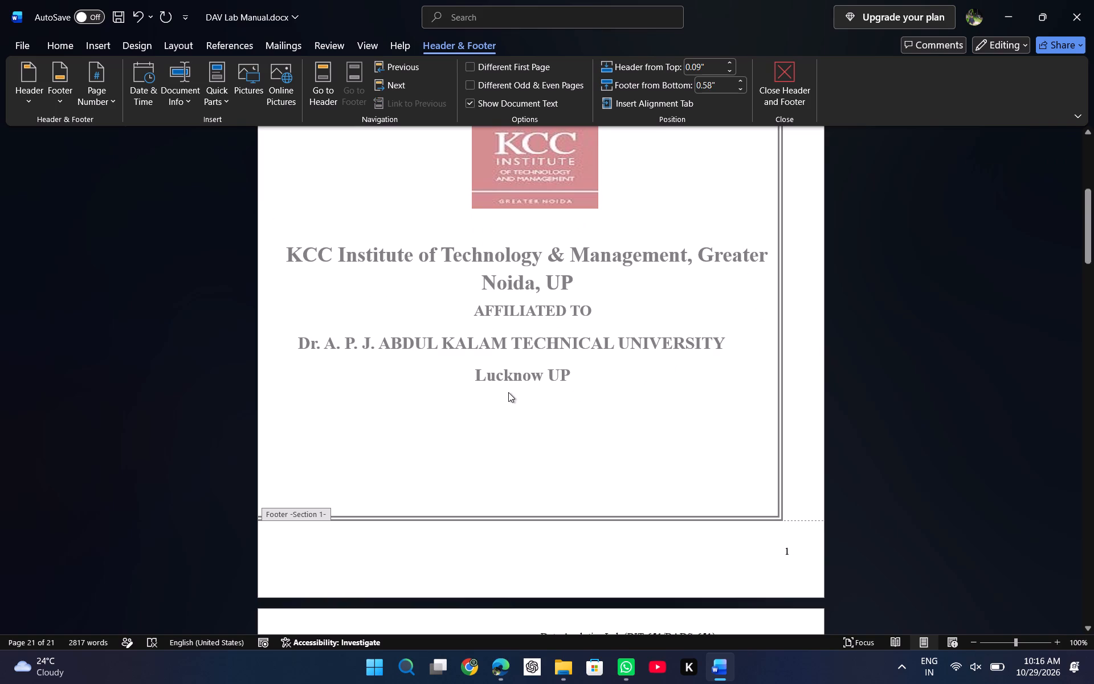
Review the first four pages of the manual, including their headers and footers, and return to the cover page.
scroll(508, 392, "down", 1)
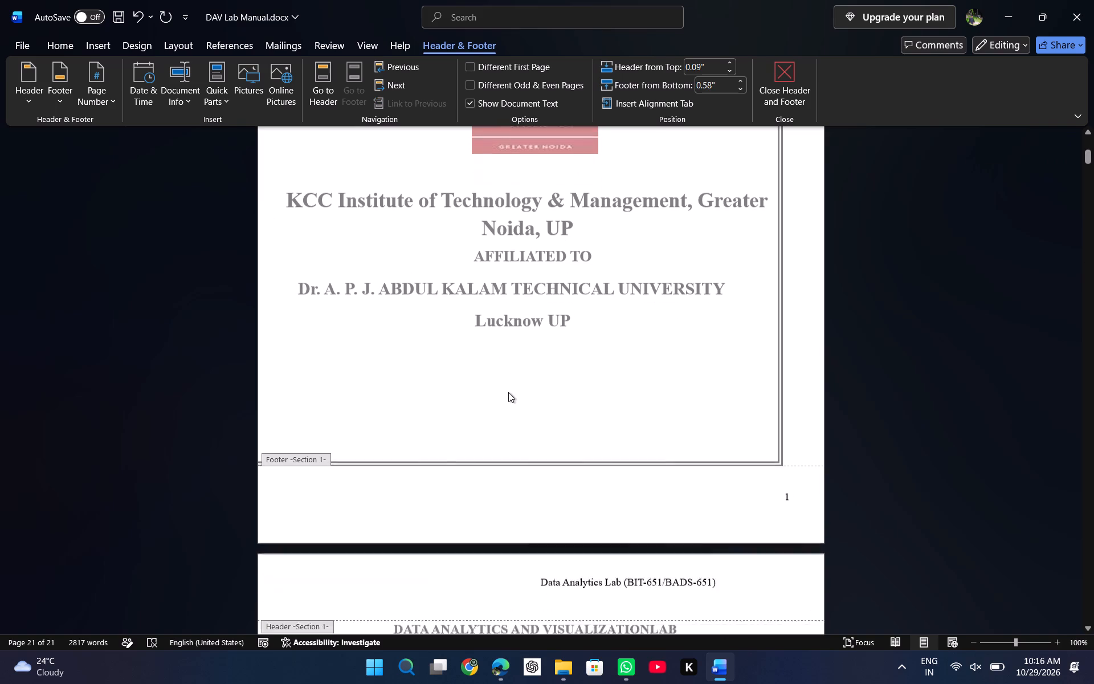
scroll(508, 392, "down", 1)
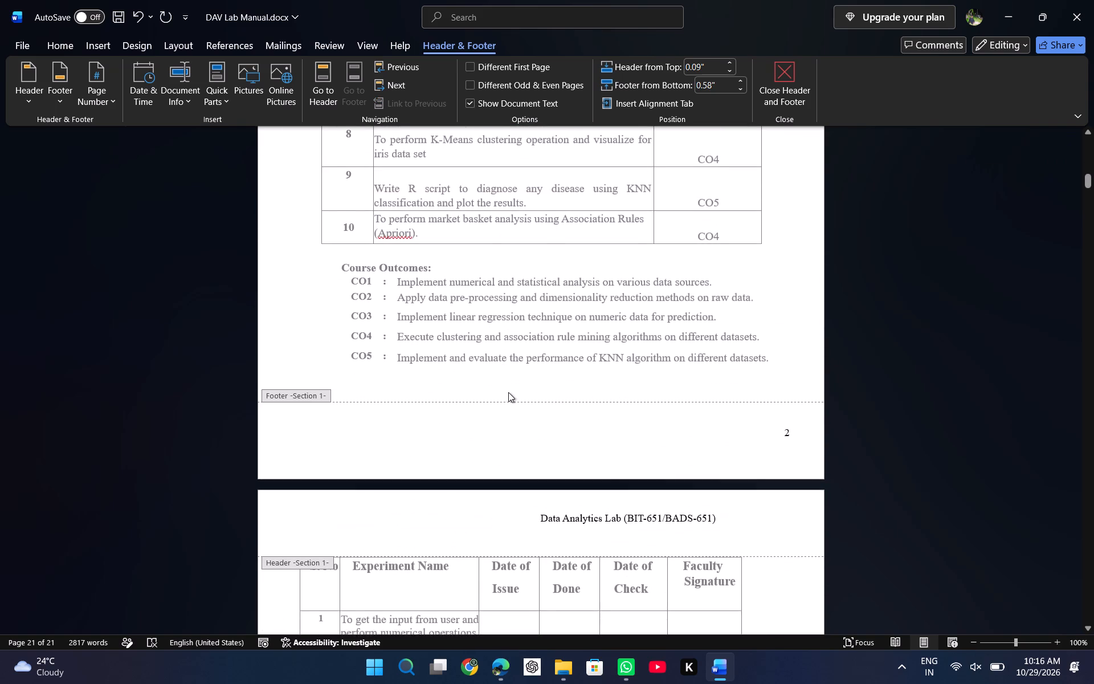
scroll(508, 392, "down", 3)
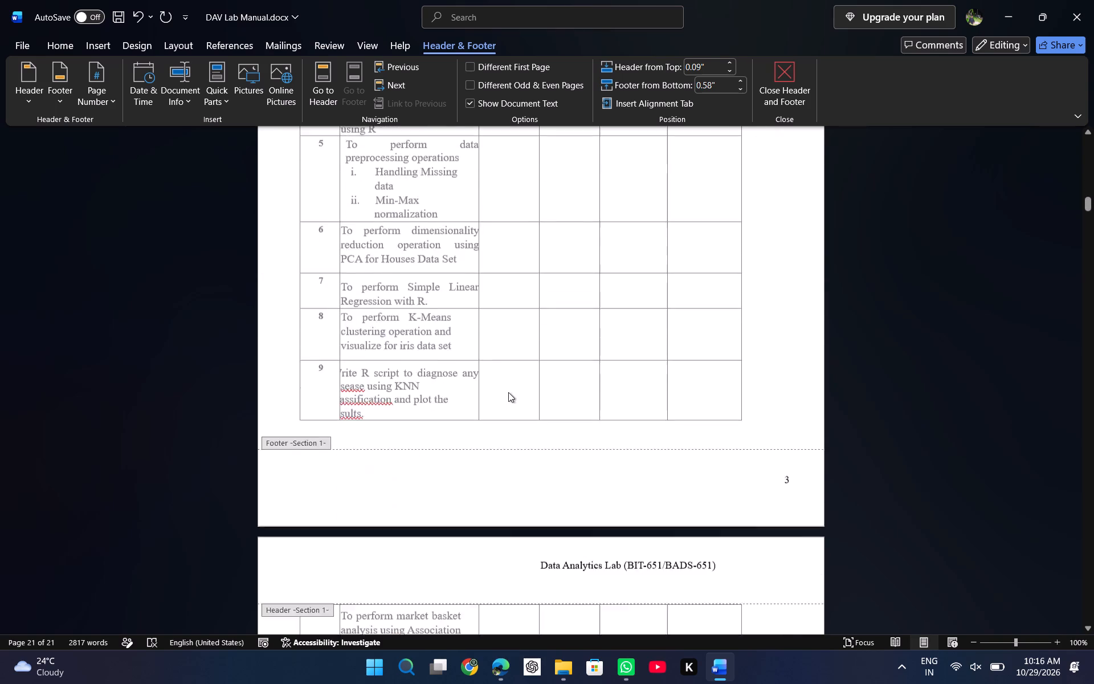
scroll(508, 392, "down", 1)
scroll(508, 392, "up", 2)
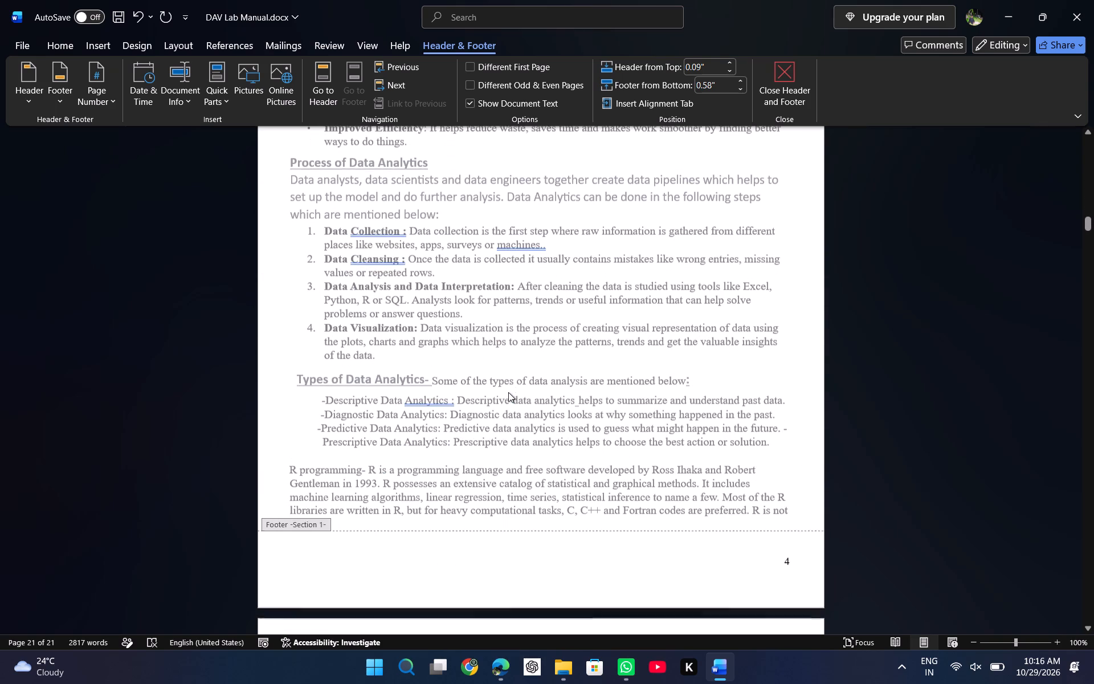
scroll(508, 392, "up", 2)
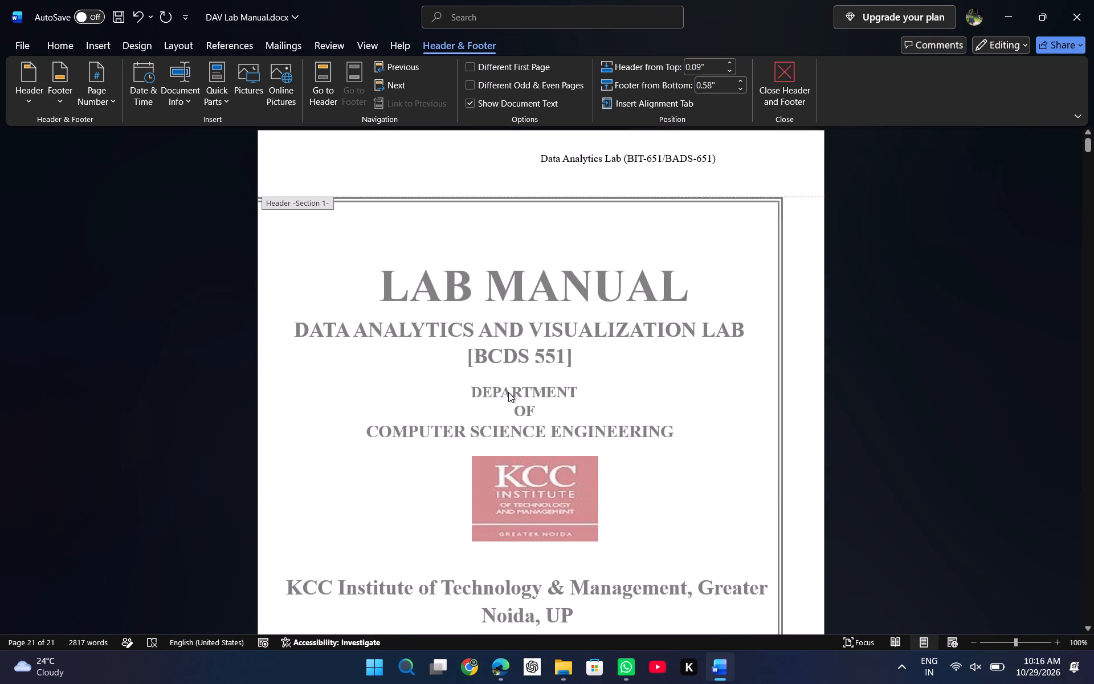
scroll(508, 392, "up", 7)
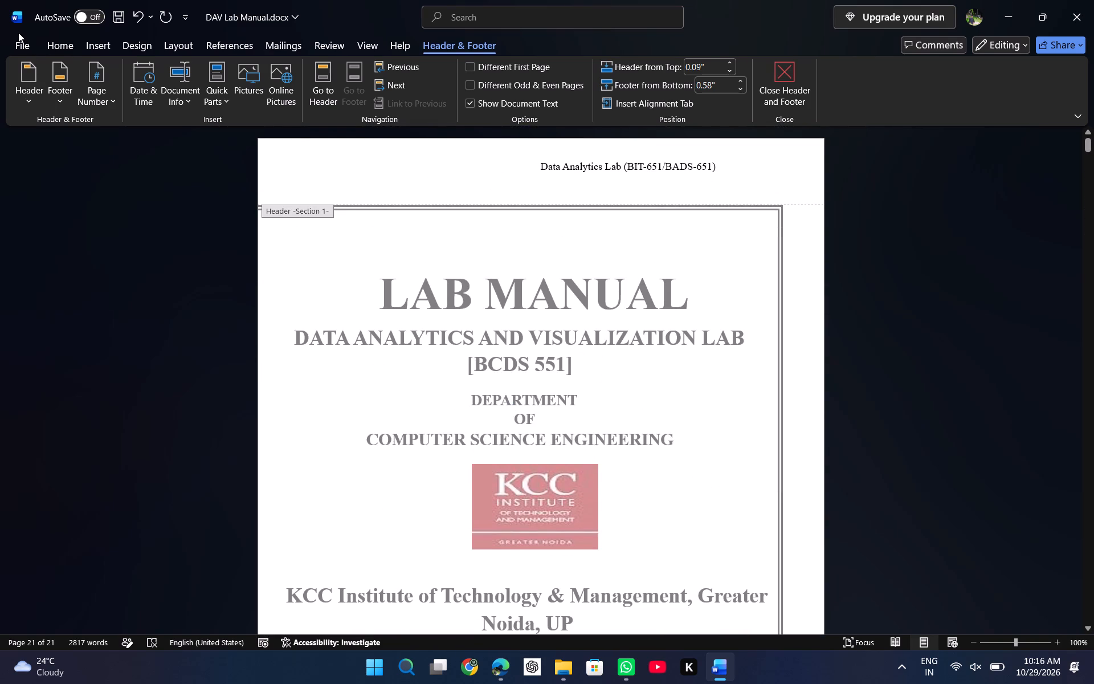
Save the changes to the DAV Lab Manual document.
left_click(21, 43)
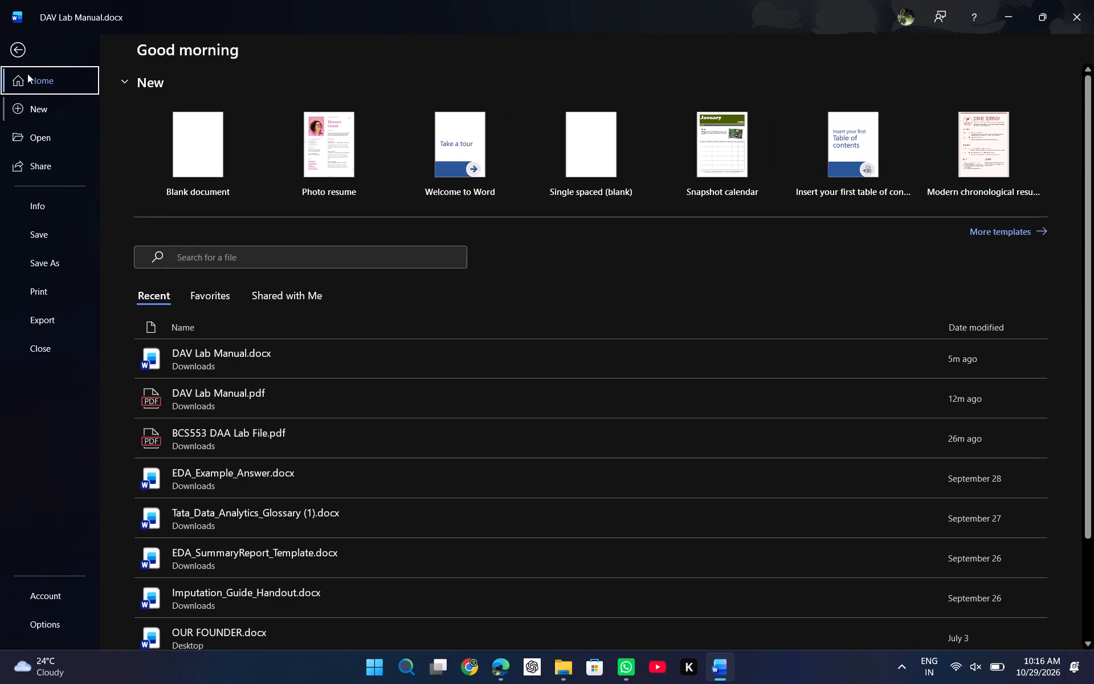
left_click(18, 49)
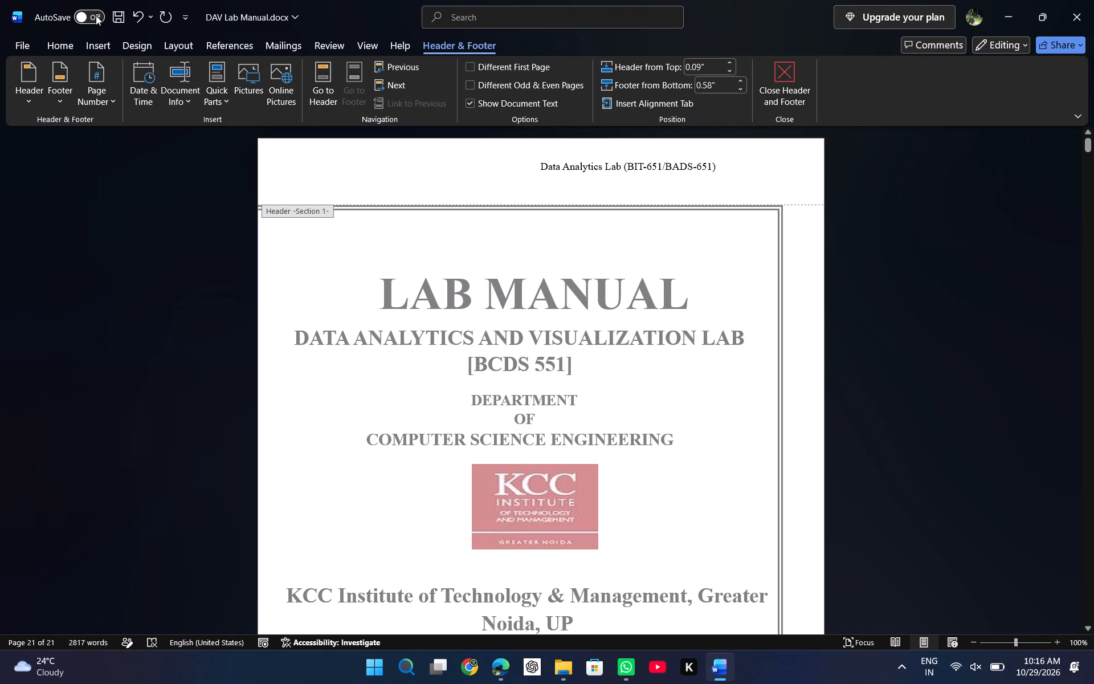
left_click(117, 15)
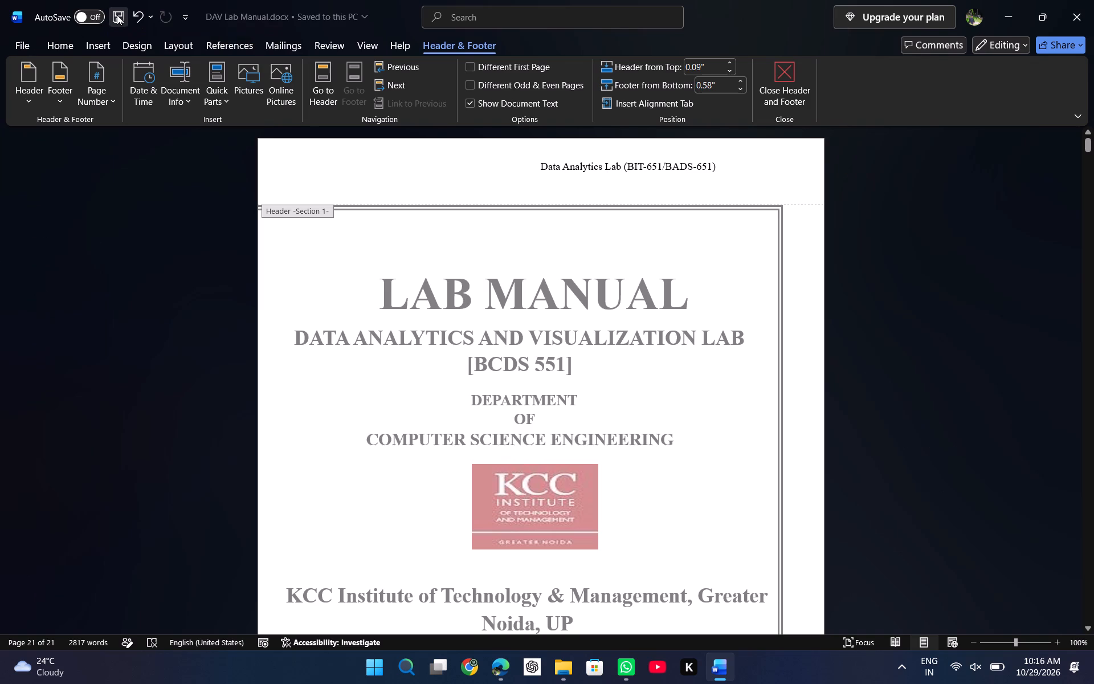
triple_click(117, 15)
triple_click(117, 15)
double_click(117, 15)
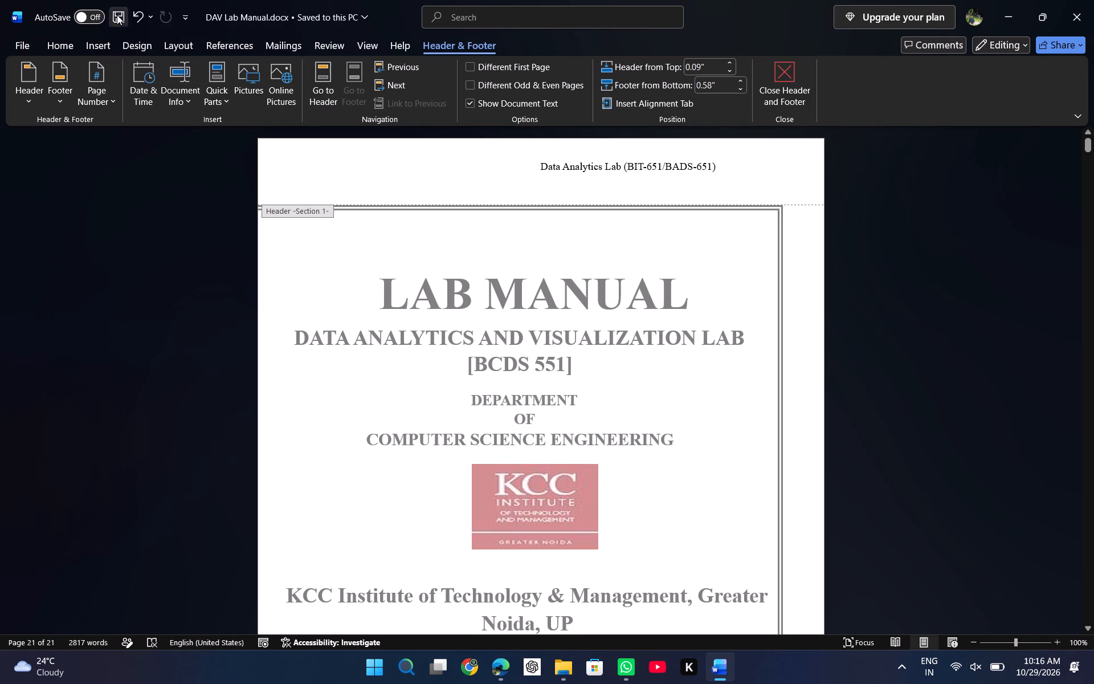
Bring DAV Lab Manual.docx back up from File Explorer and recheck its cover, experiment index and course outcomes pages.
left_click(1011, 10)
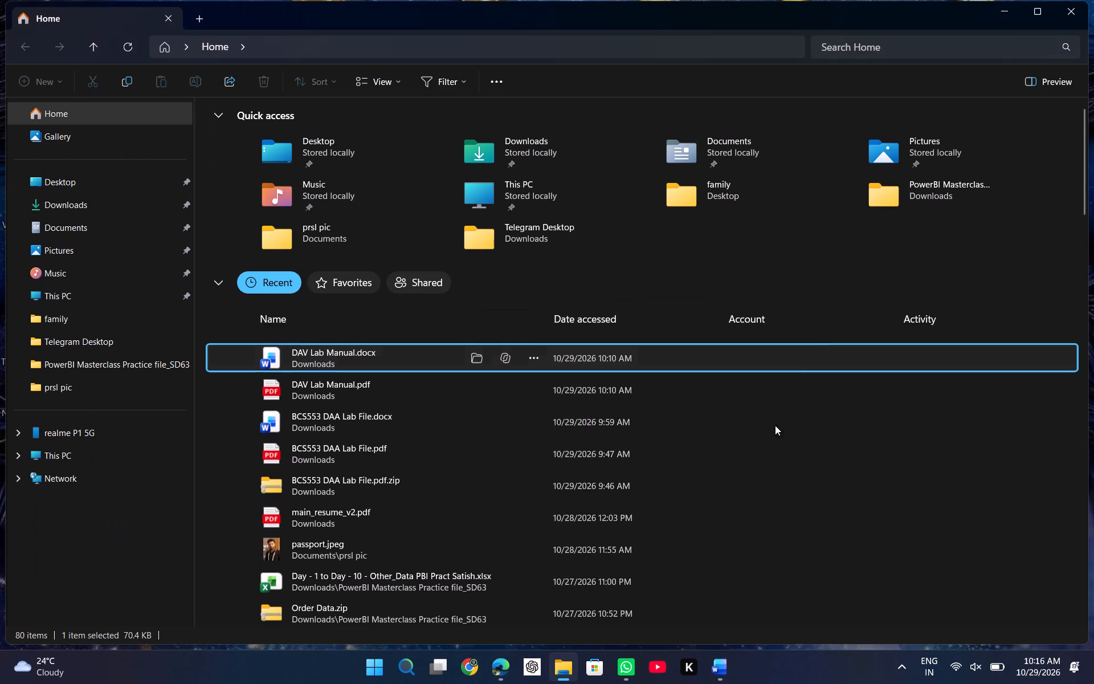
double_click(373, 360)
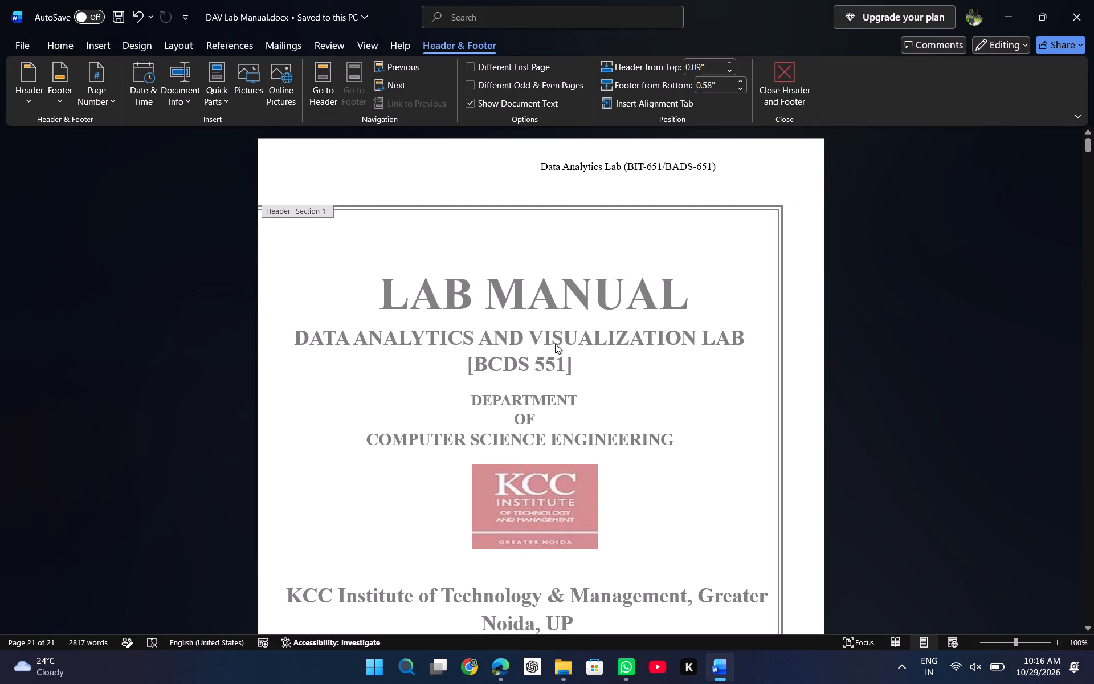
scroll(555, 344, "up", 14)
scroll(555, 344, "down", 2)
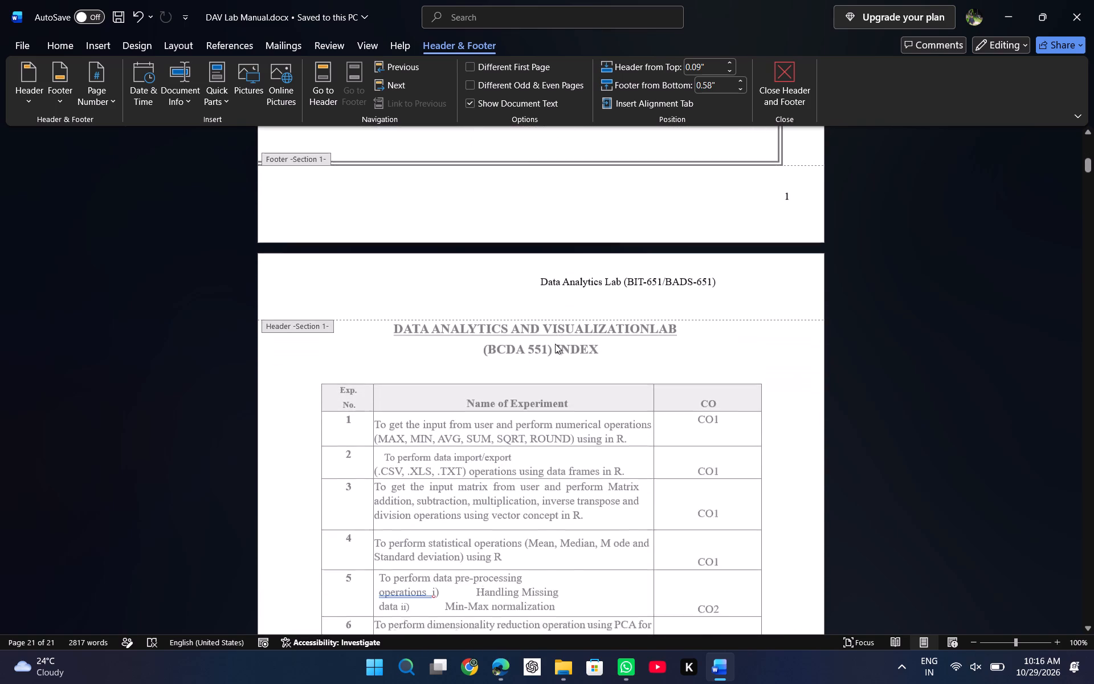
scroll(555, 344, "down", 3)
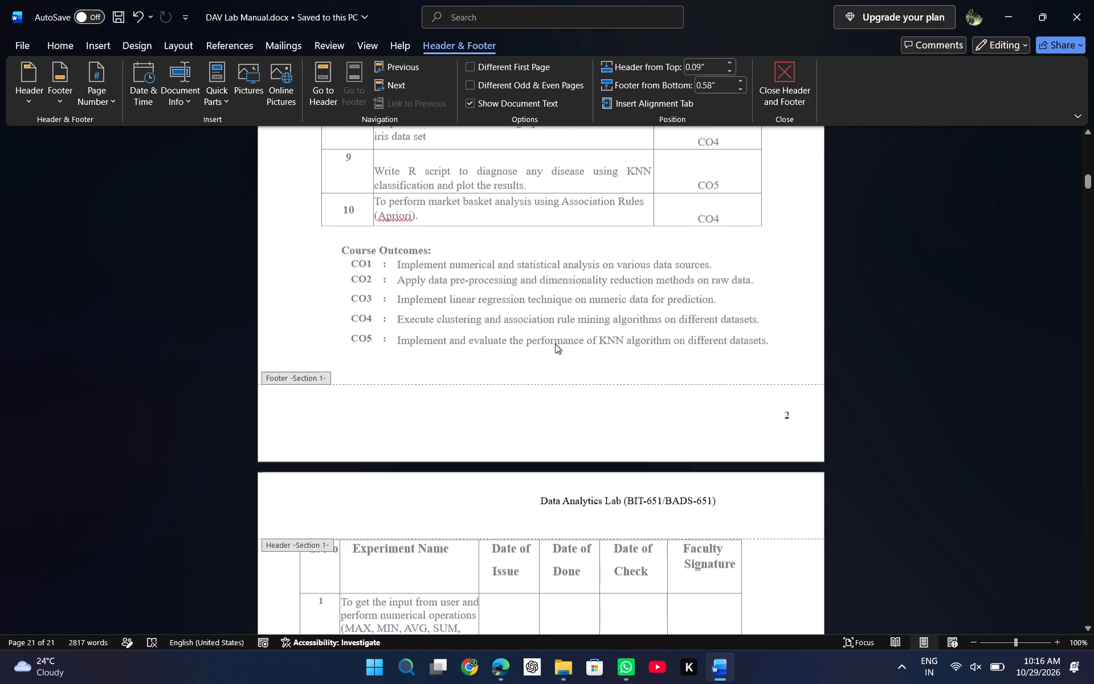
scroll(555, 344, "down", 2)
left_click(308, 242)
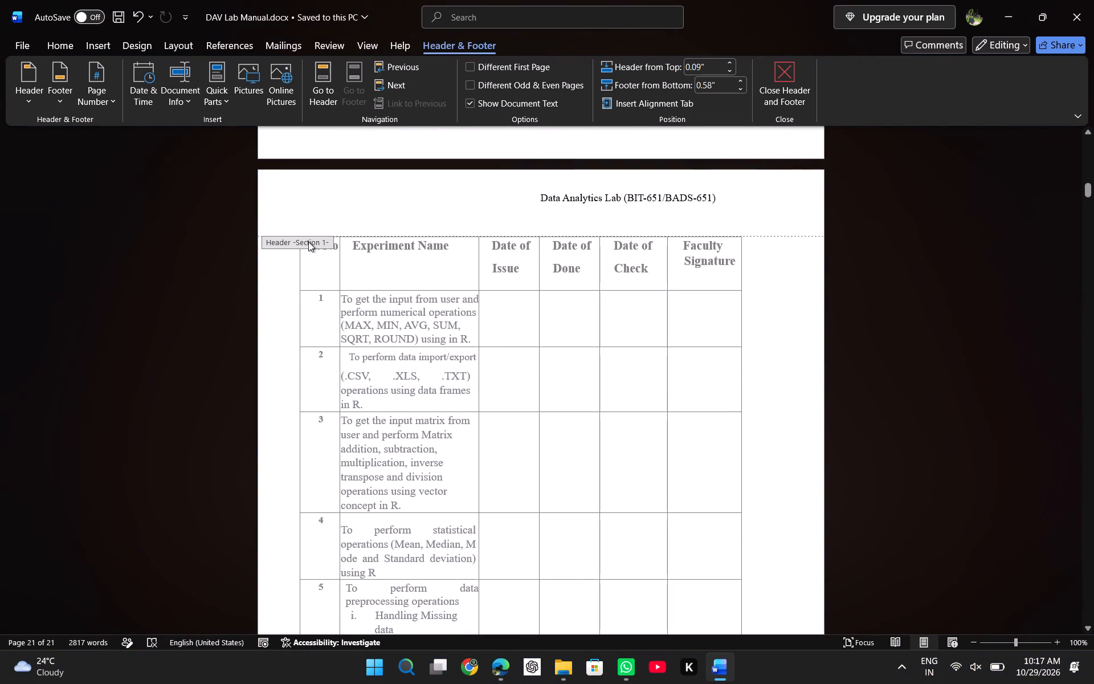
Close the manual and reopen DAV Lab Manual.docx from the recent files in File Explorer.
left_click(1093, 0)
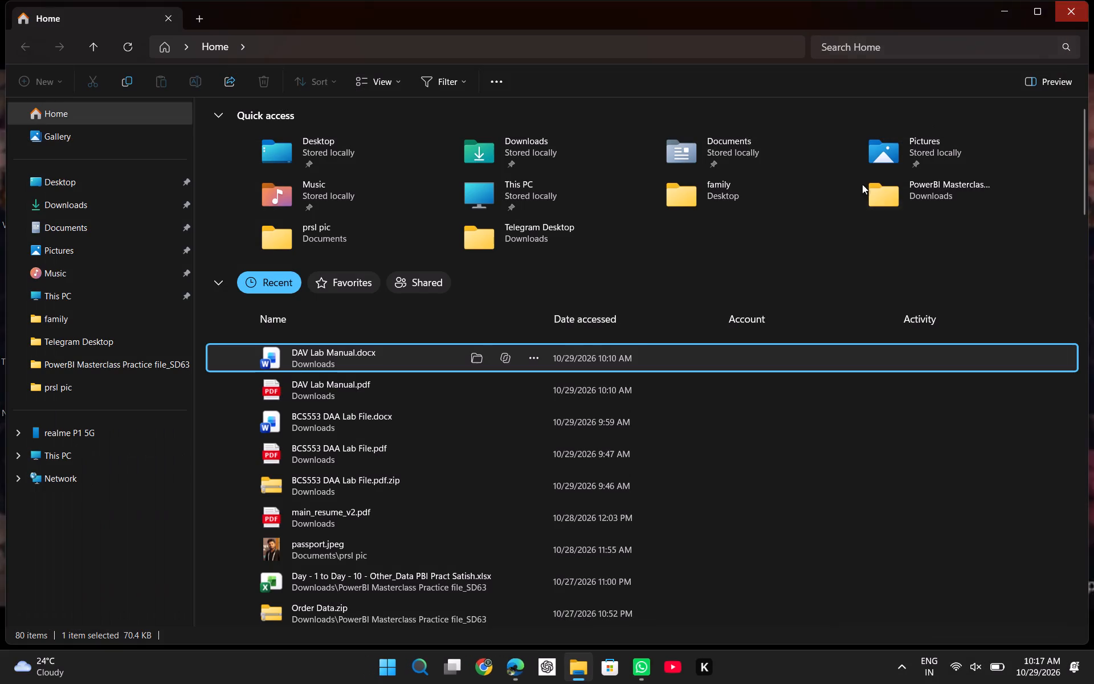
left_click(536, 359)
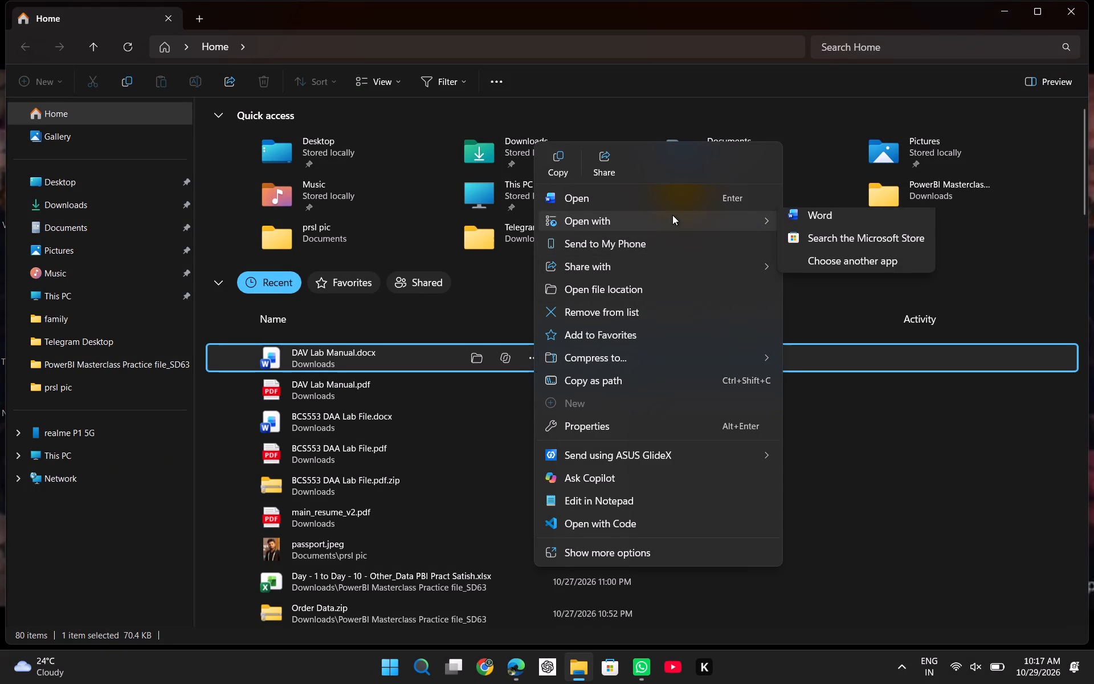
left_click(635, 203)
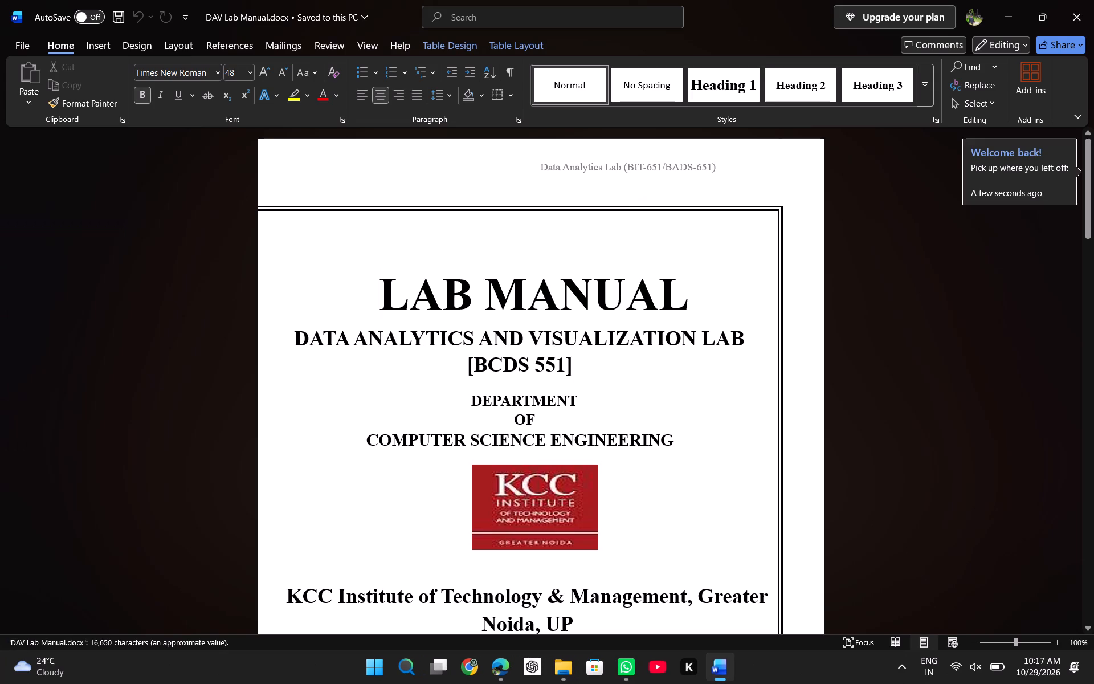
Insert blank lines below Lucknow UP on the cover page and set the font size there to 20.
scroll(569, 435, "down", 1)
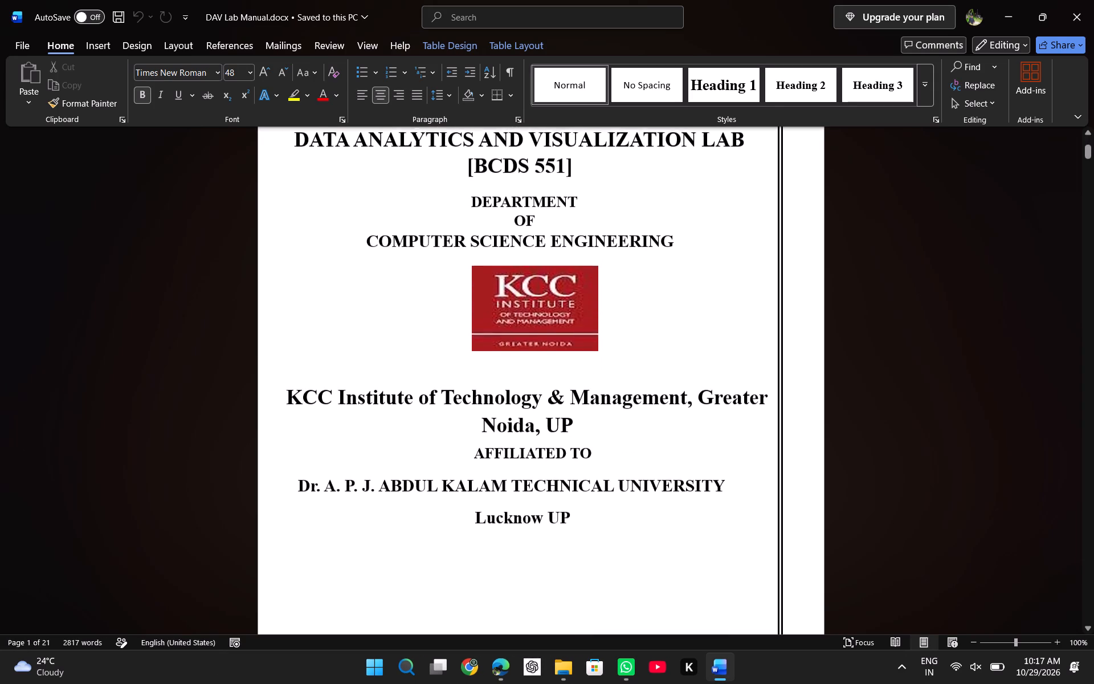
scroll(569, 435, "down", 1)
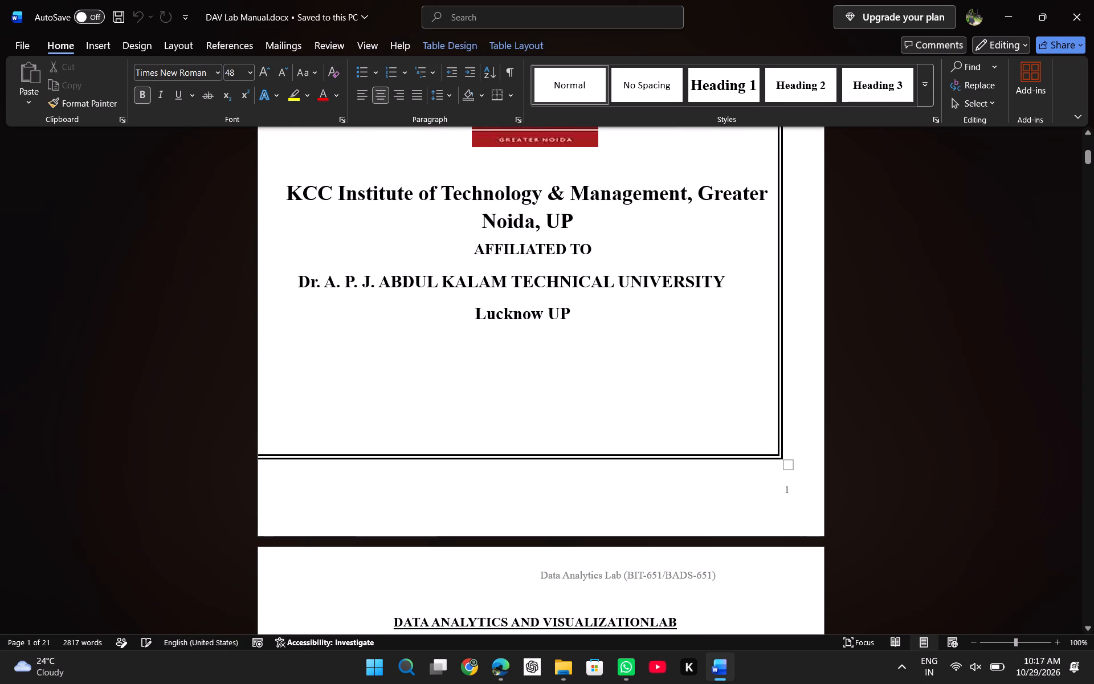
scroll(407, 412, "right", 1)
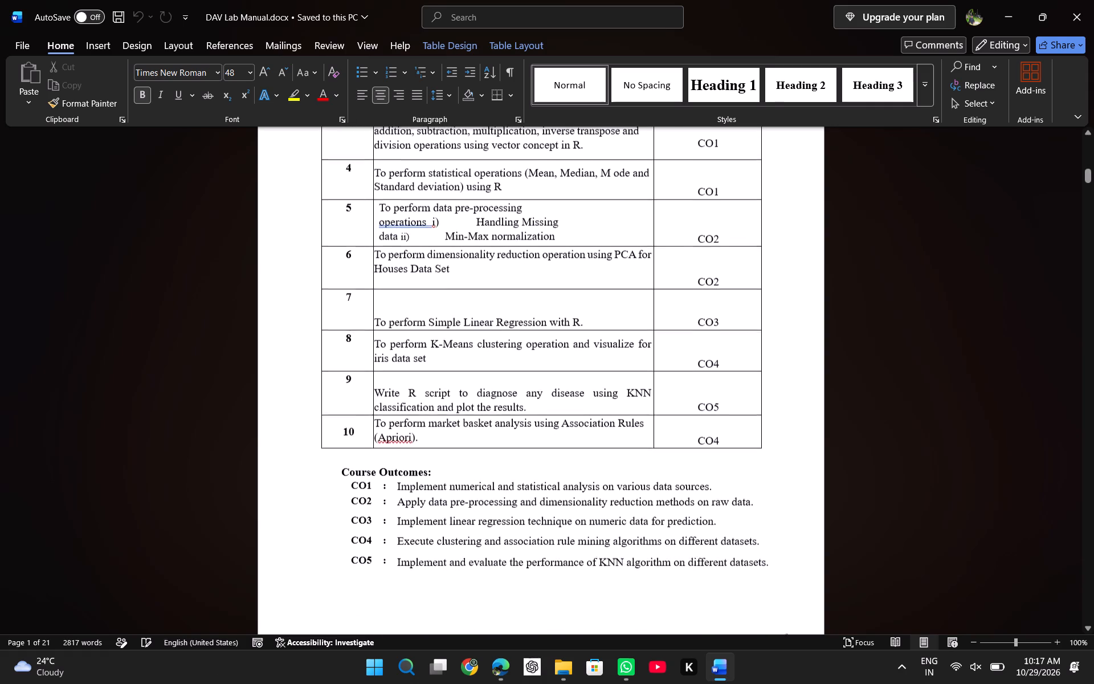
scroll(407, 412, "right", 1)
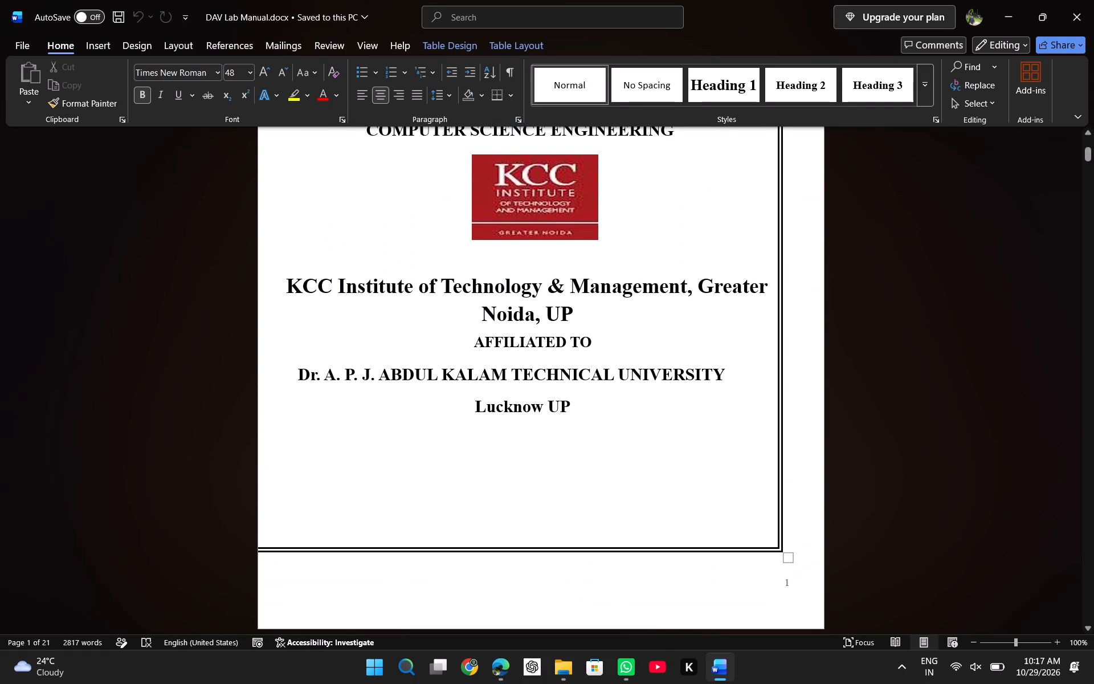
left_click(381, 467)
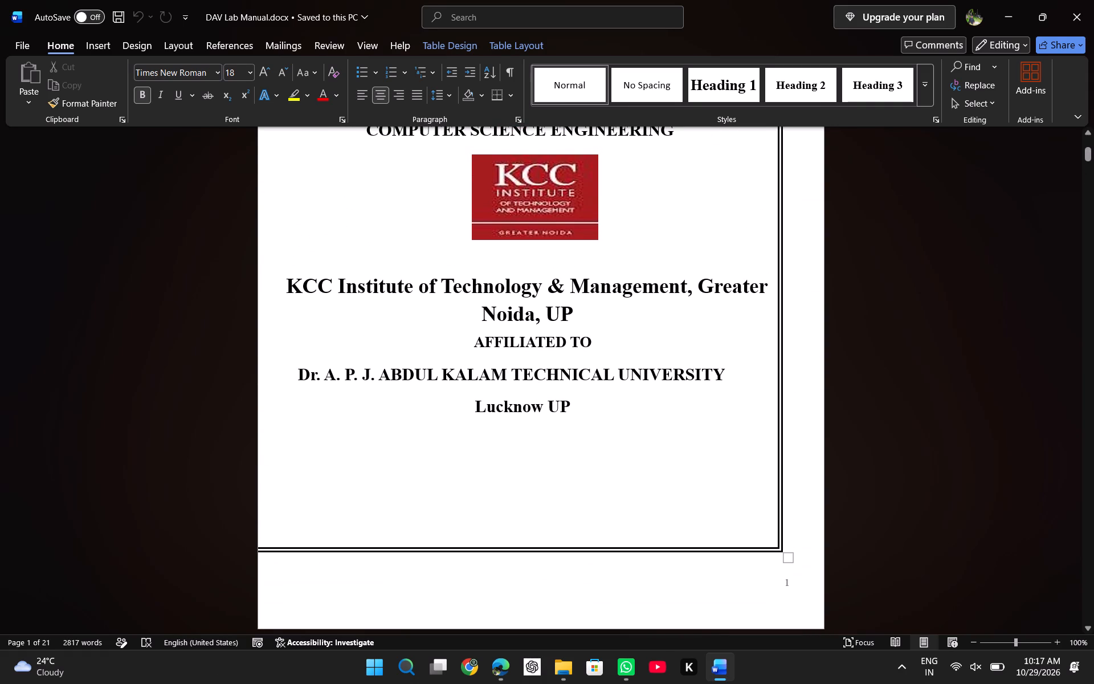
left_click(446, 488)
left_click(595, 415)
key("Return")
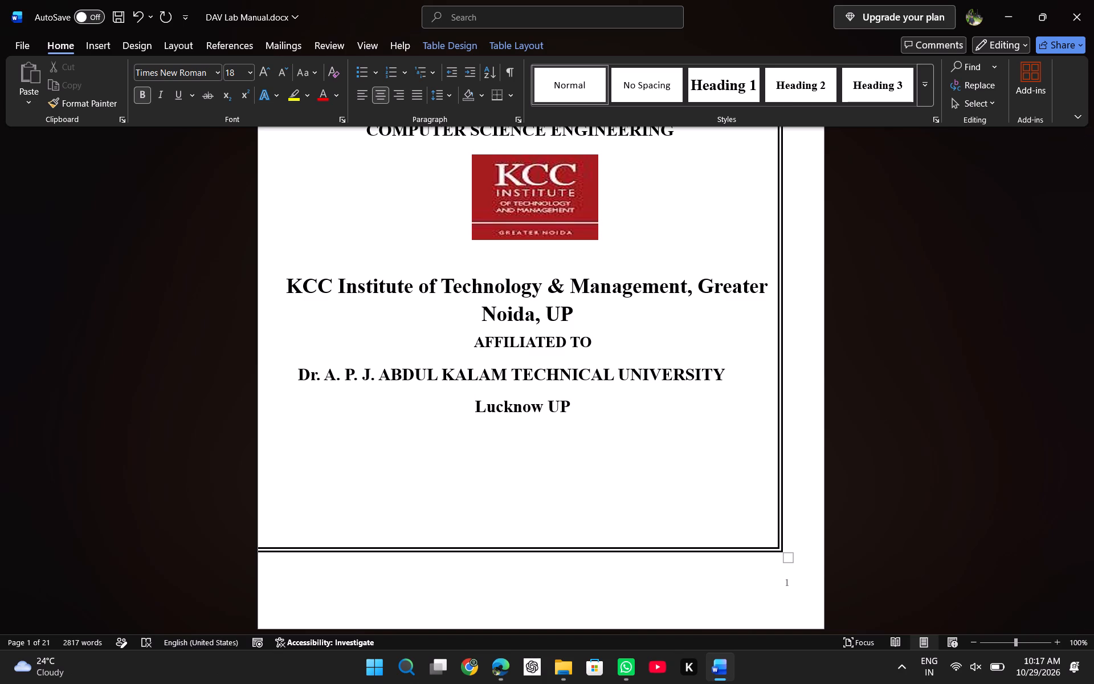
key("Return")
key("Return")
key("Return")
key("BackSpace")
left_click(250, 74)
left_click(231, 222)
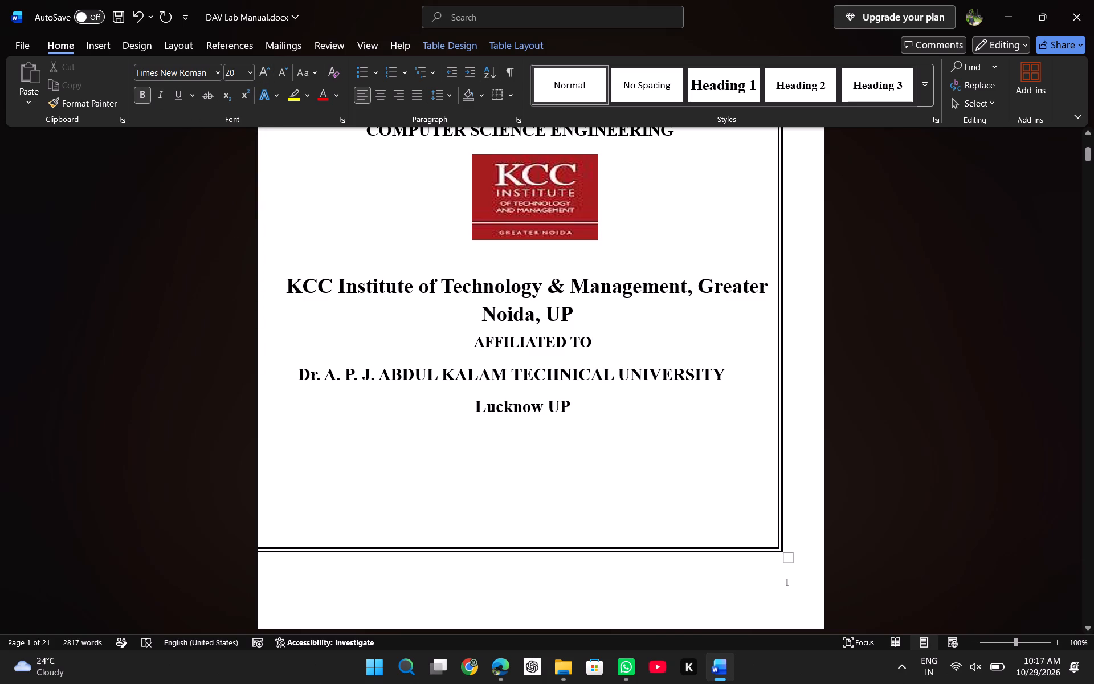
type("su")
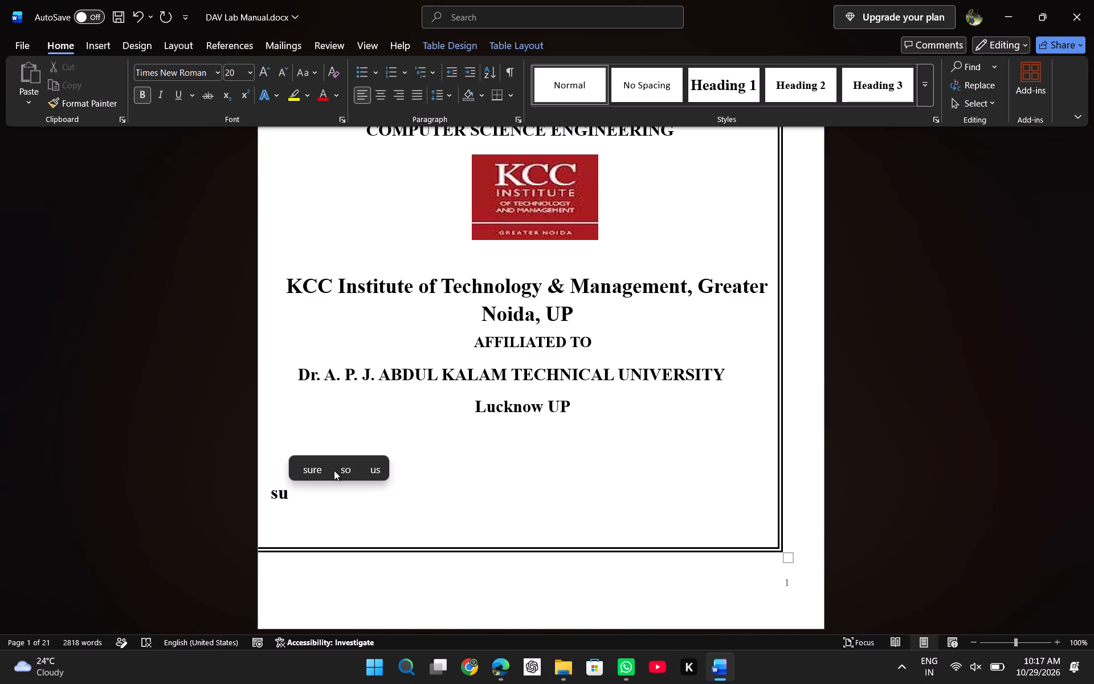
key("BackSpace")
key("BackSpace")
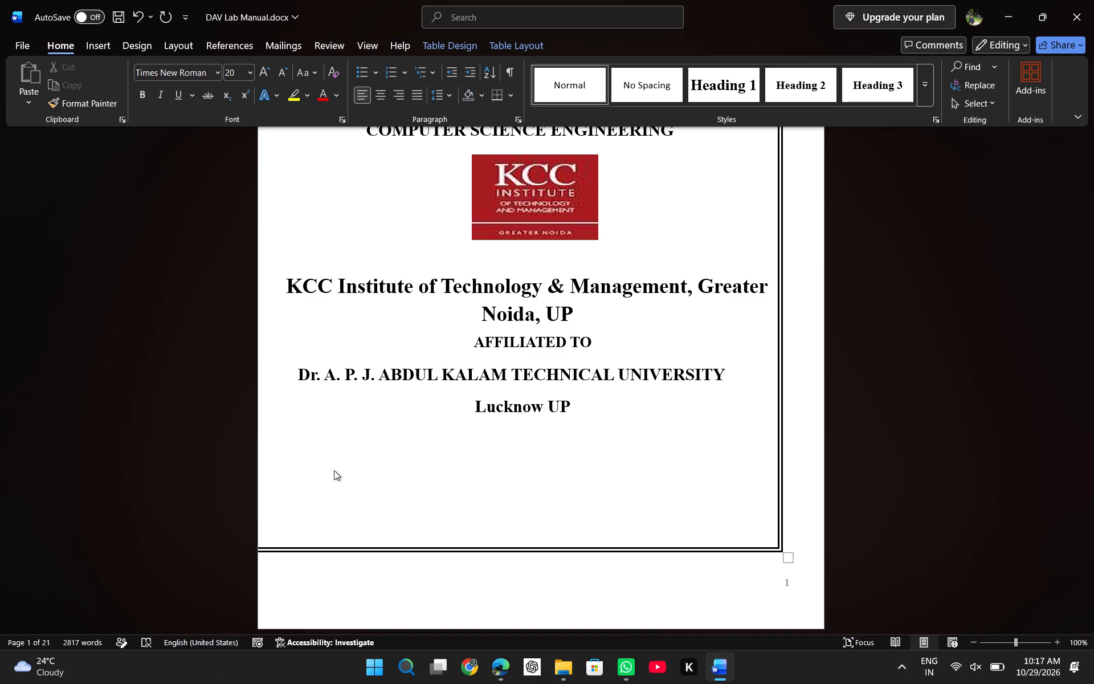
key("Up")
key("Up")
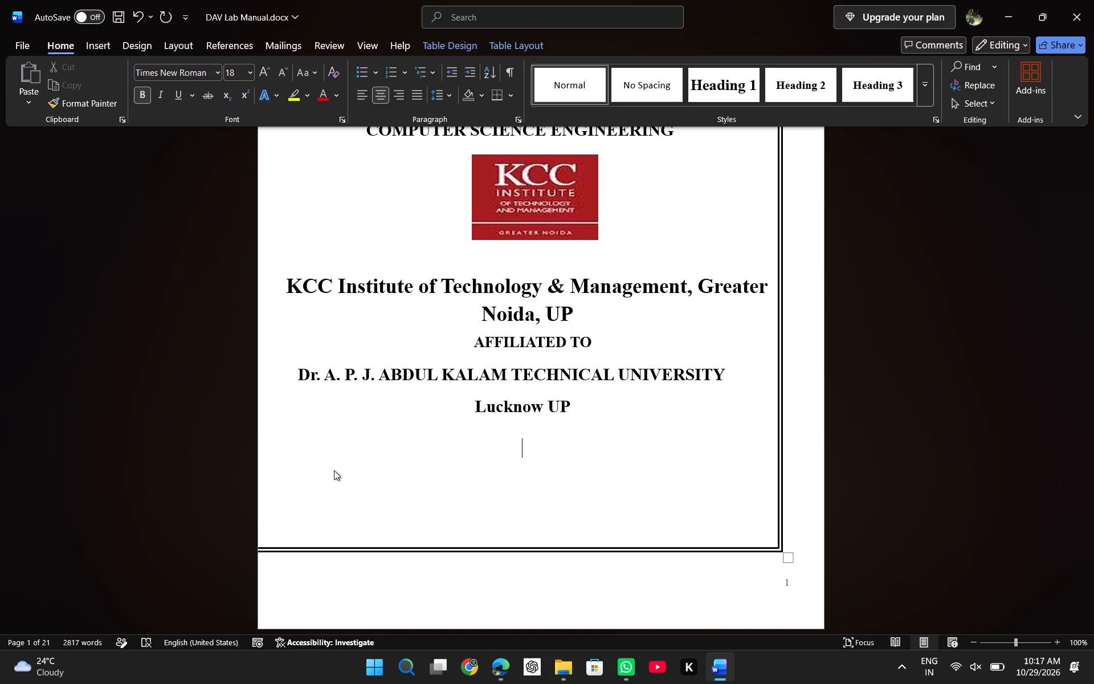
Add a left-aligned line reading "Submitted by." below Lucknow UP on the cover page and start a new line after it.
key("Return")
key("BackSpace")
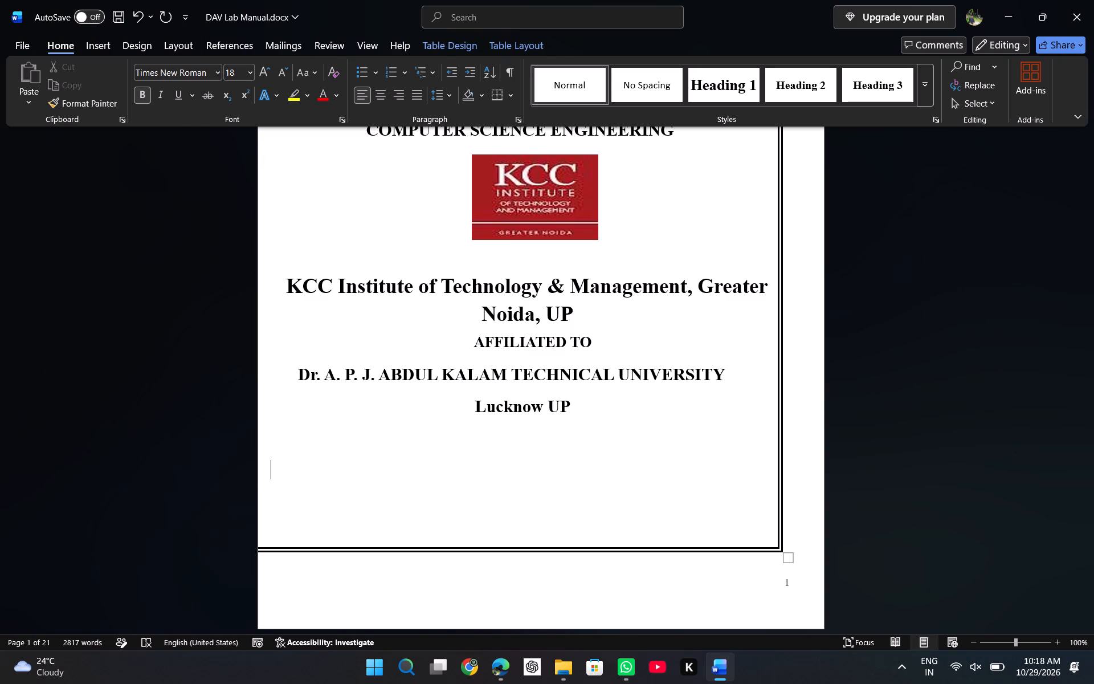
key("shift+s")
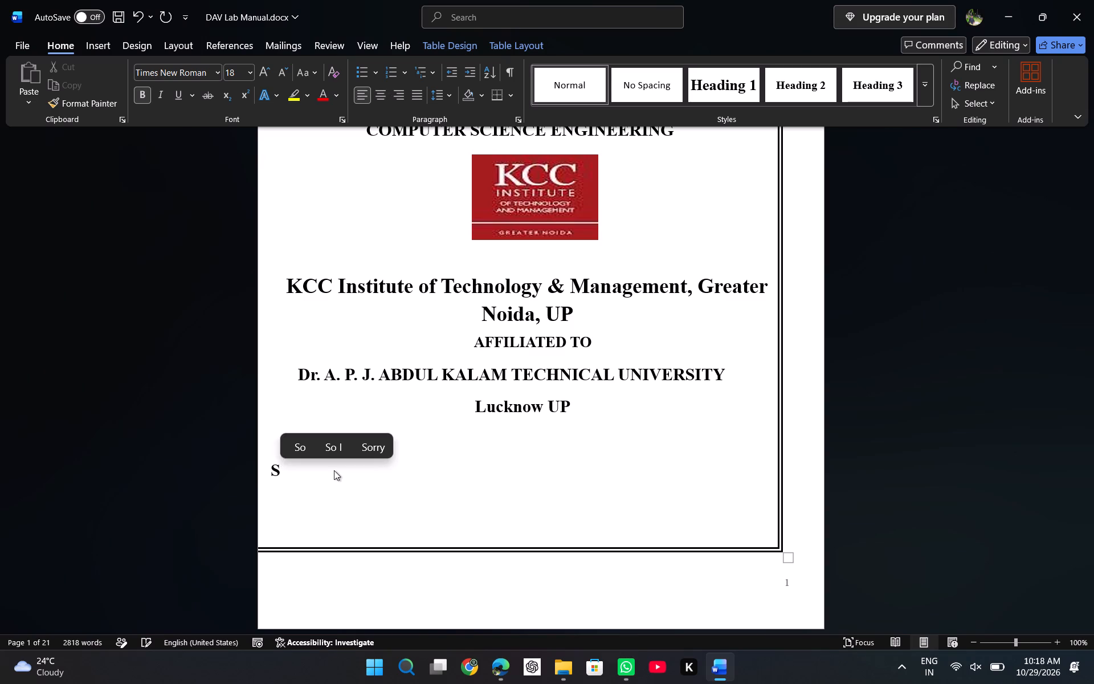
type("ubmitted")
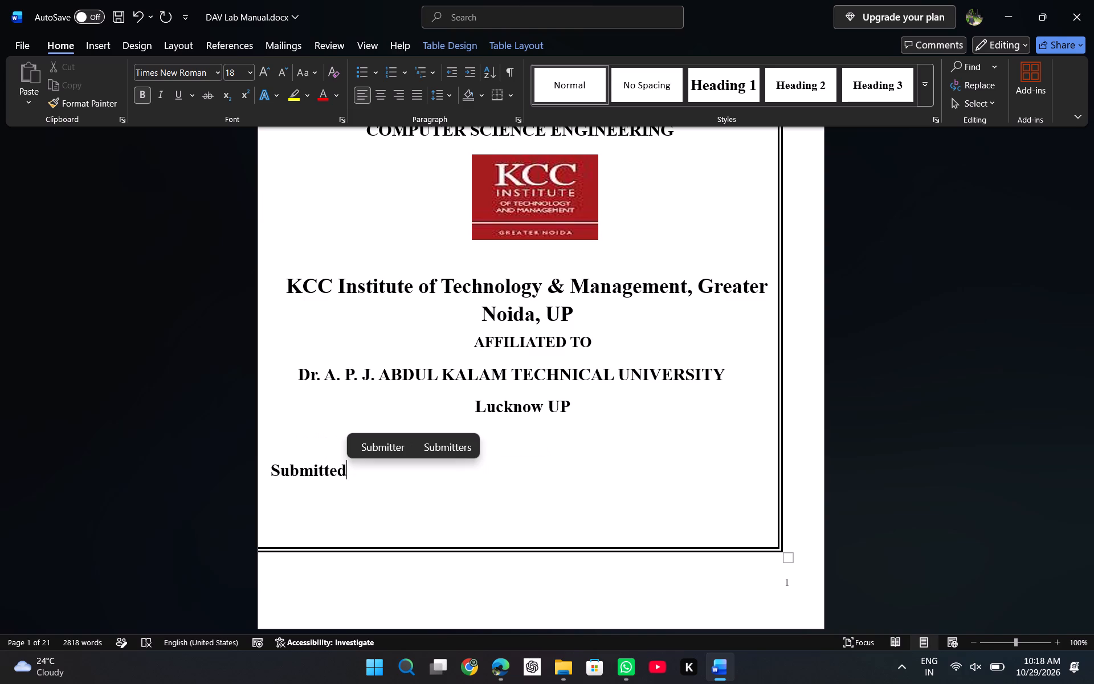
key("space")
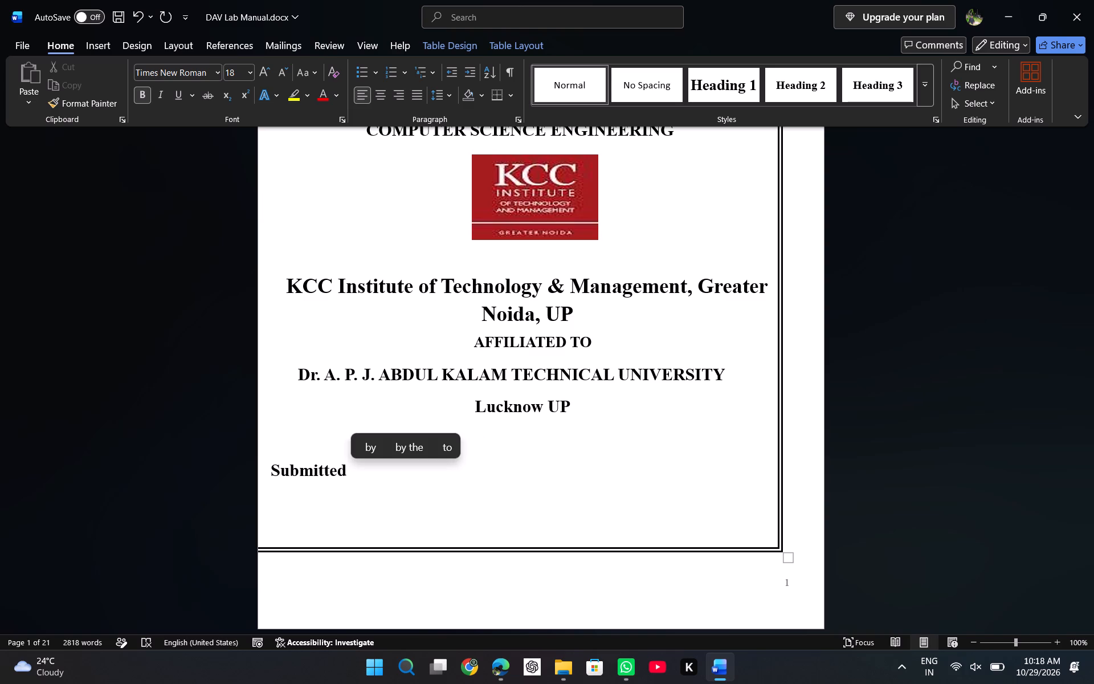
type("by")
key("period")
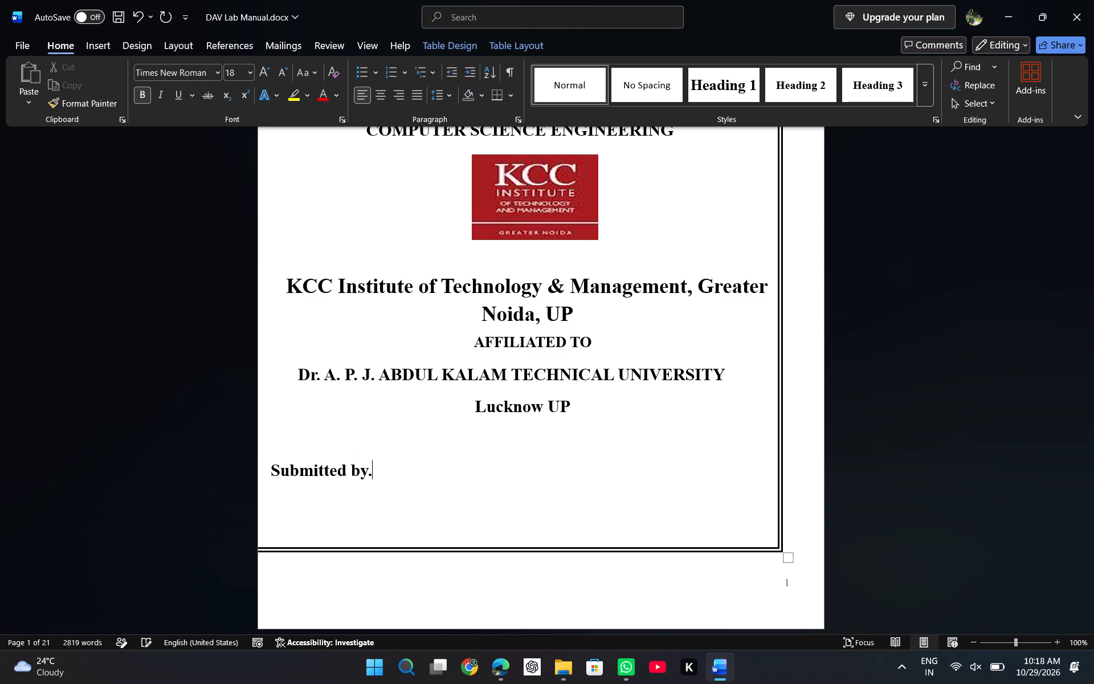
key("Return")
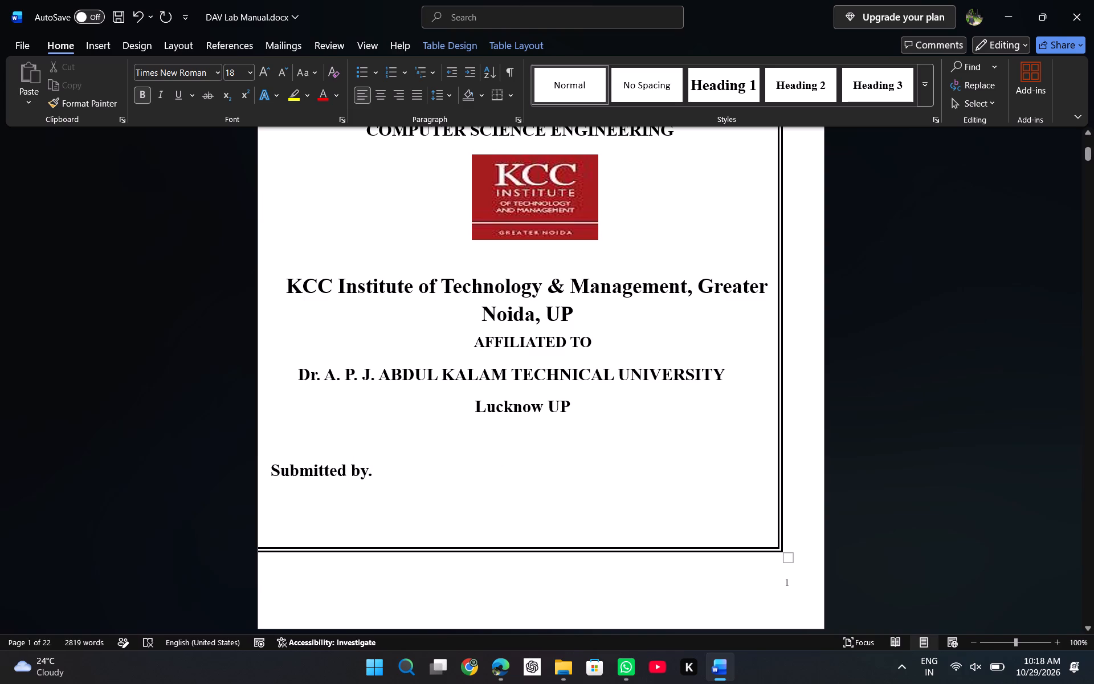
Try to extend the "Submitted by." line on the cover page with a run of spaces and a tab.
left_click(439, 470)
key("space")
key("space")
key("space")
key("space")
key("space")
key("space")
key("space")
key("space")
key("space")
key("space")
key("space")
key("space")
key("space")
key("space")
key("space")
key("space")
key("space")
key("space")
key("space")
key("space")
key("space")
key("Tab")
Close DAV Lab Manual.docx without saving the cover page edits.
scroll(439, 470, "up", 4)
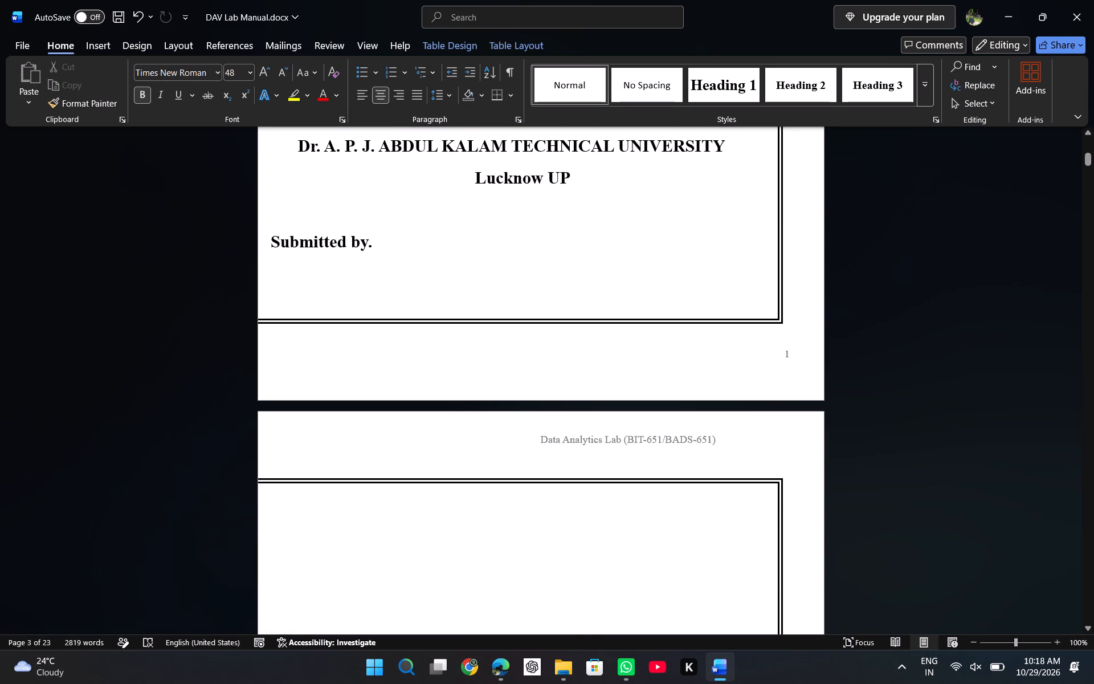
scroll(471, 398, "down", 2)
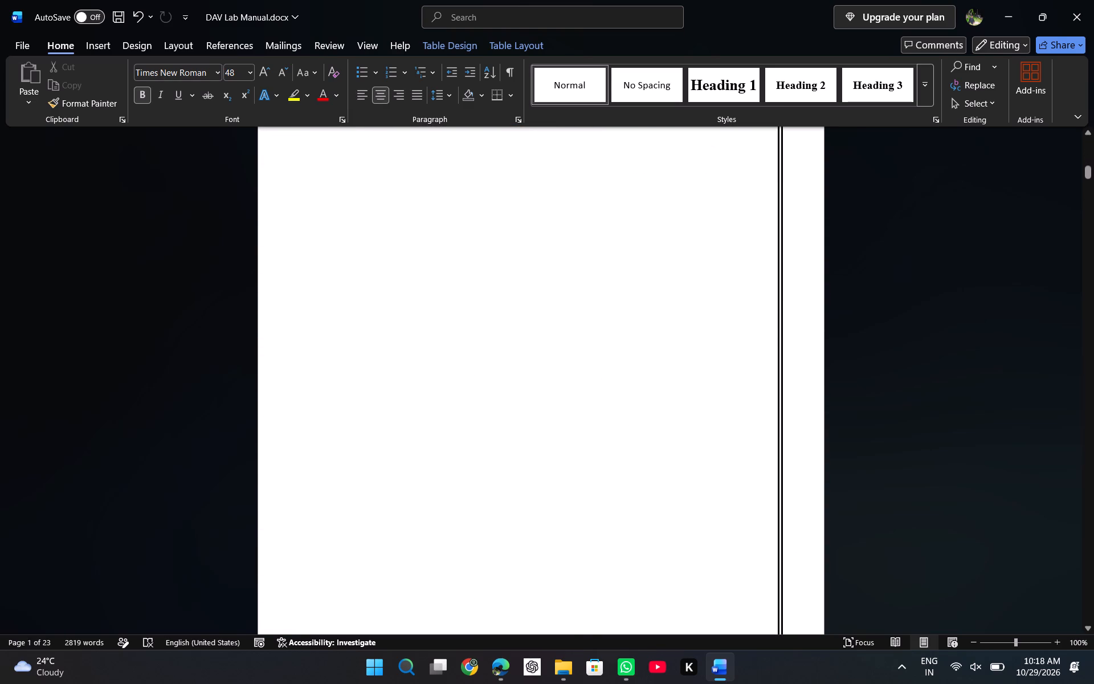
scroll(471, 398, "down", 2)
scroll(471, 398, "up", 1)
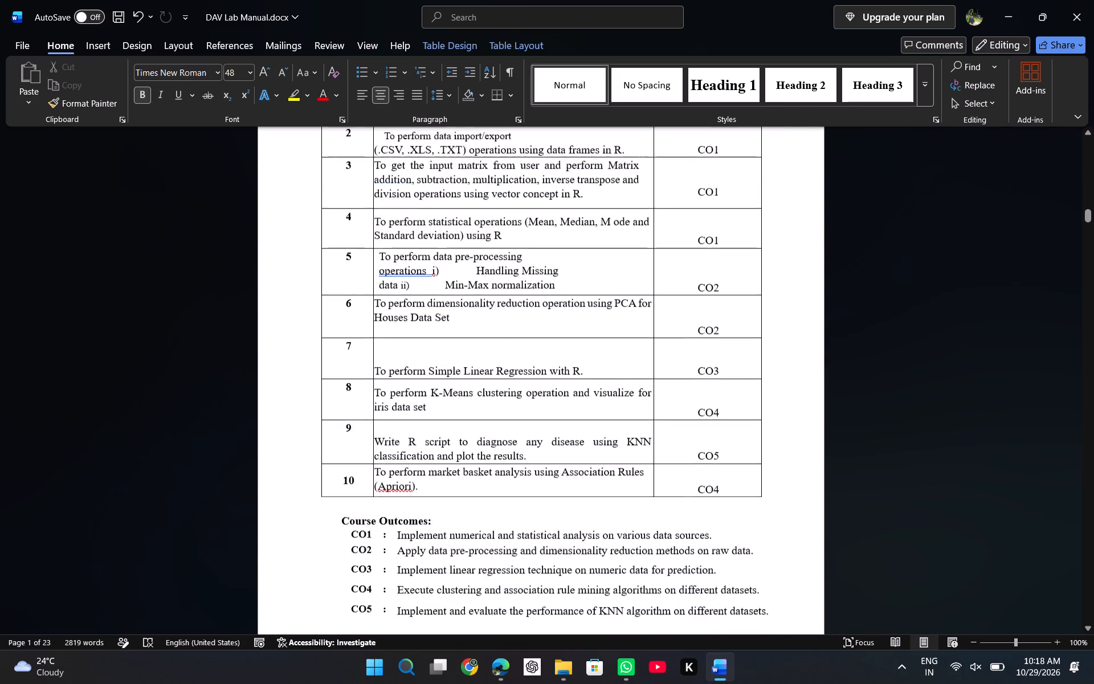
scroll(471, 398, "up", 1)
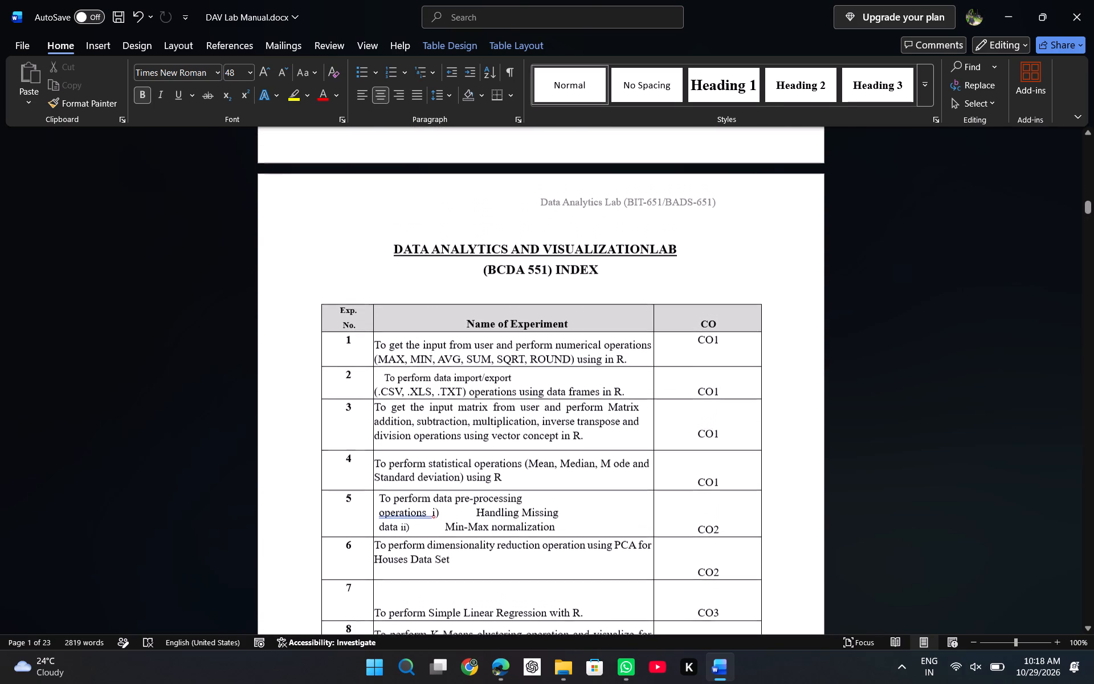
scroll(471, 398, "up", 2)
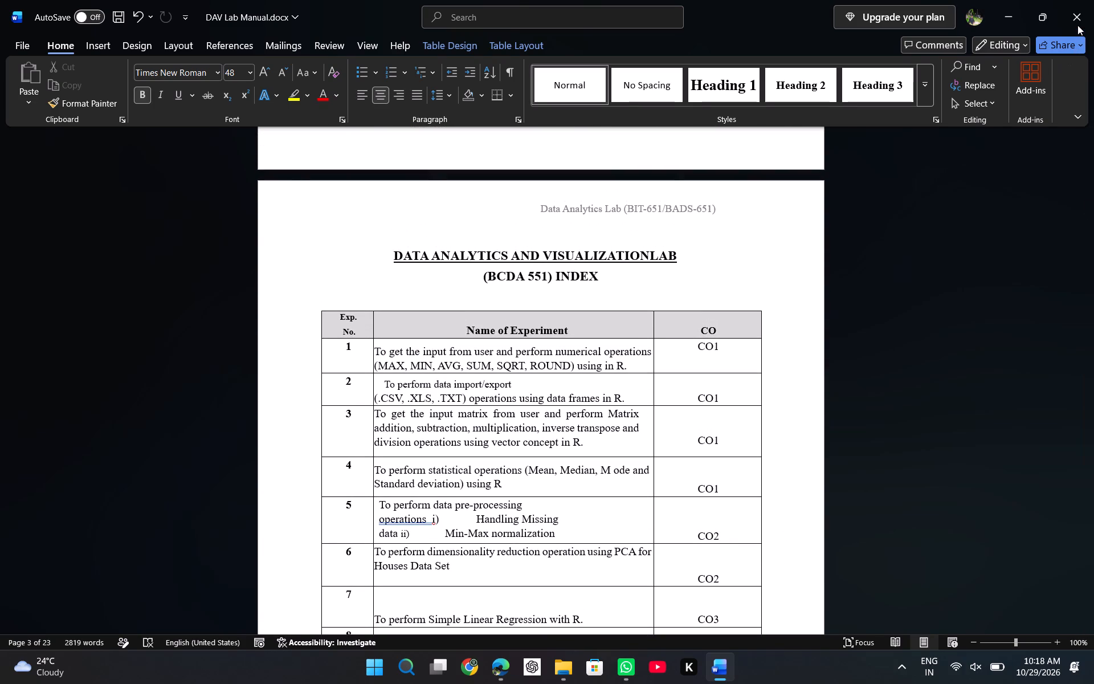
left_click(1077, 25)
left_click(598, 432)
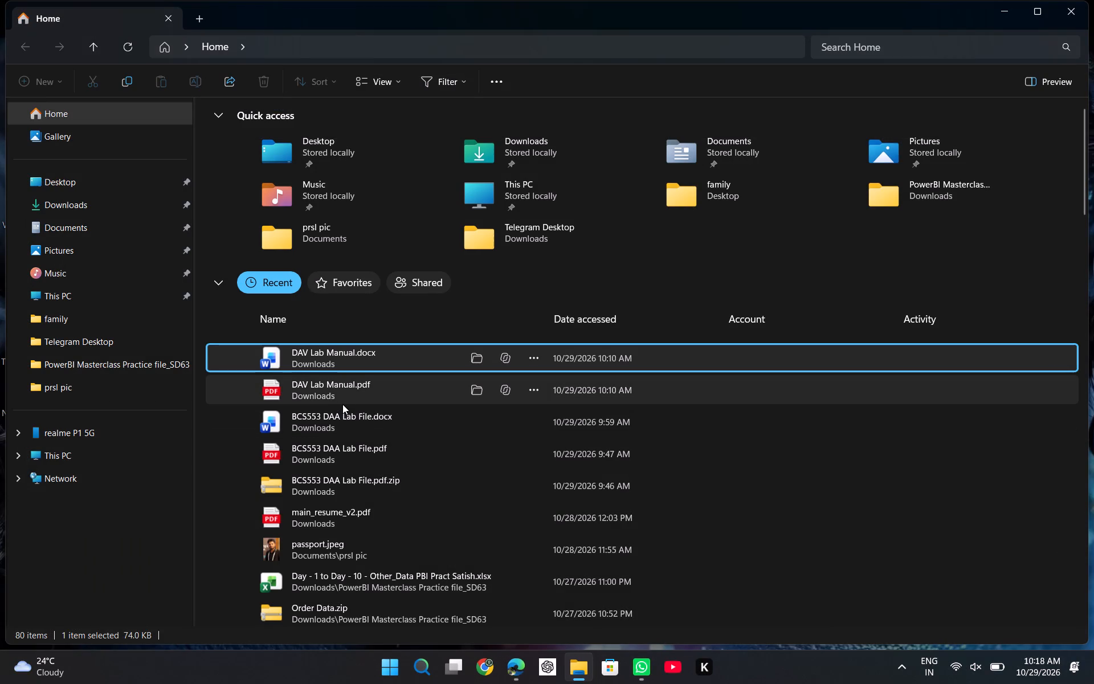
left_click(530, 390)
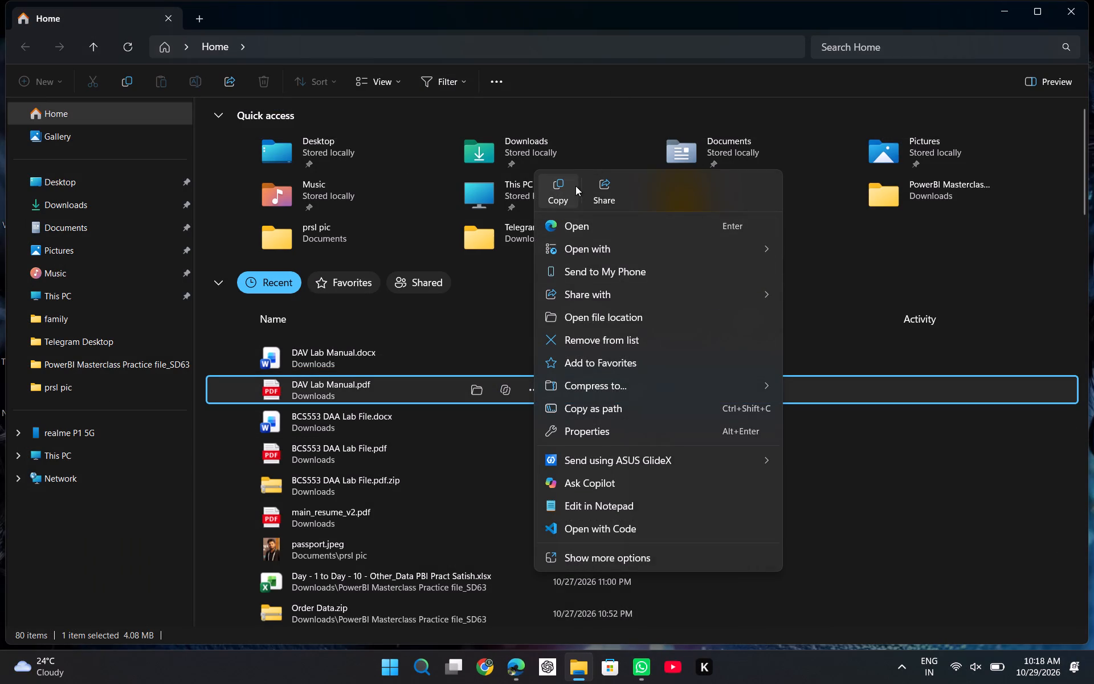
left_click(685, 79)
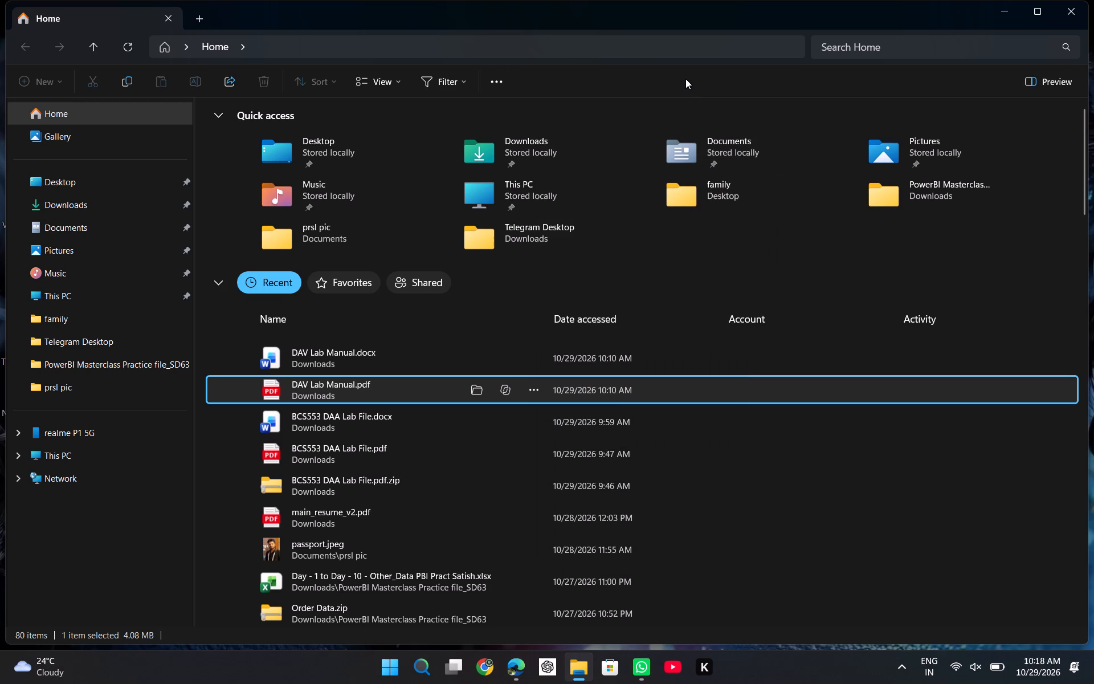
Switch to Chrome, search for canvas, open the Canva site and dismiss its welcome pop-up.
left_click(480, 673)
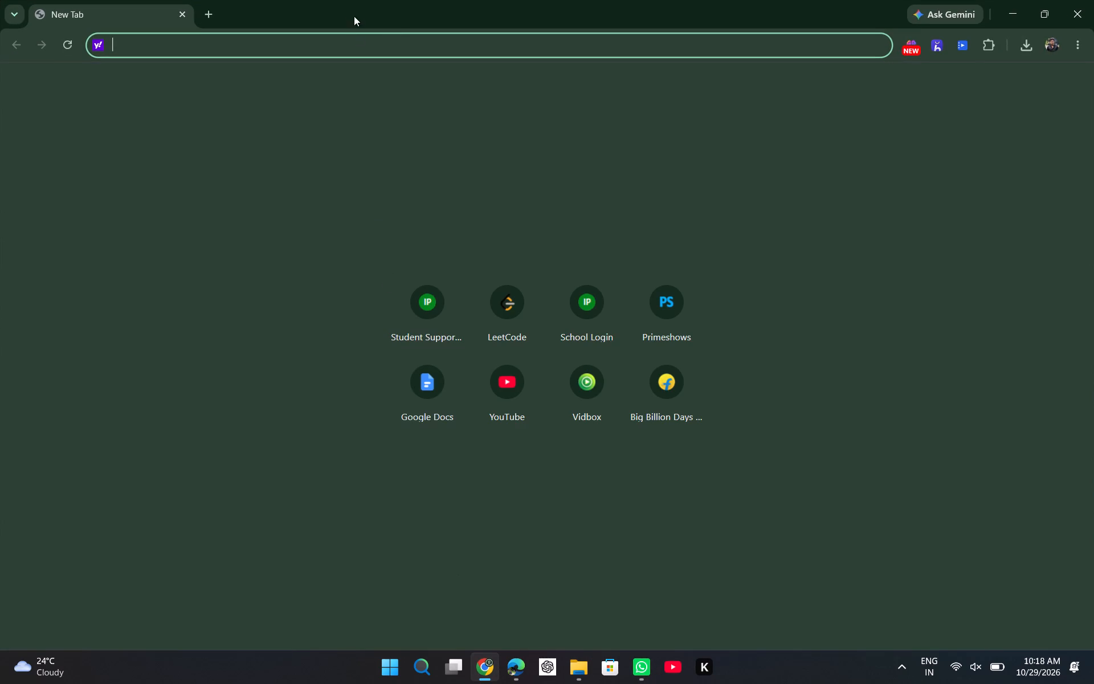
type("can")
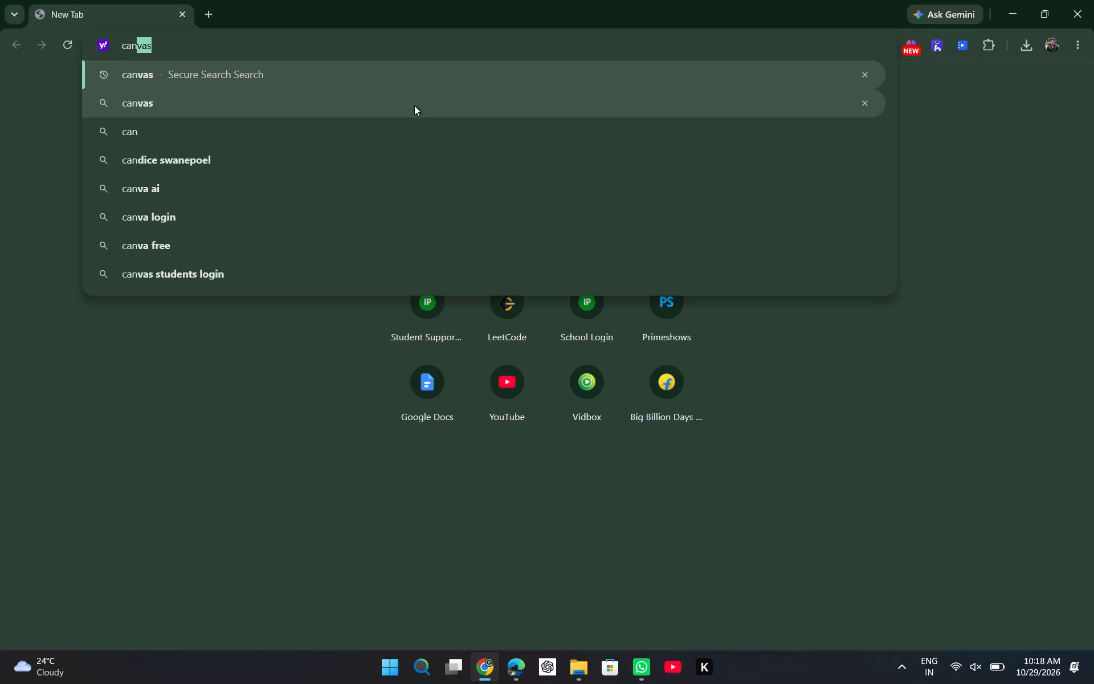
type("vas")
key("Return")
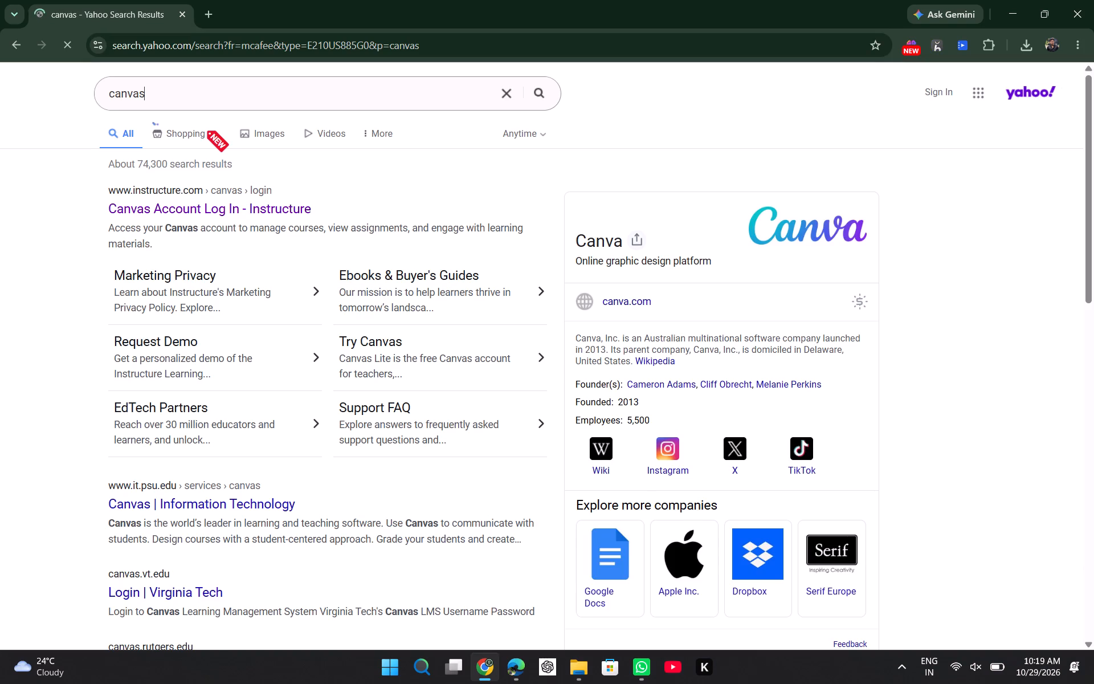
scroll(262, 416, "down", 3)
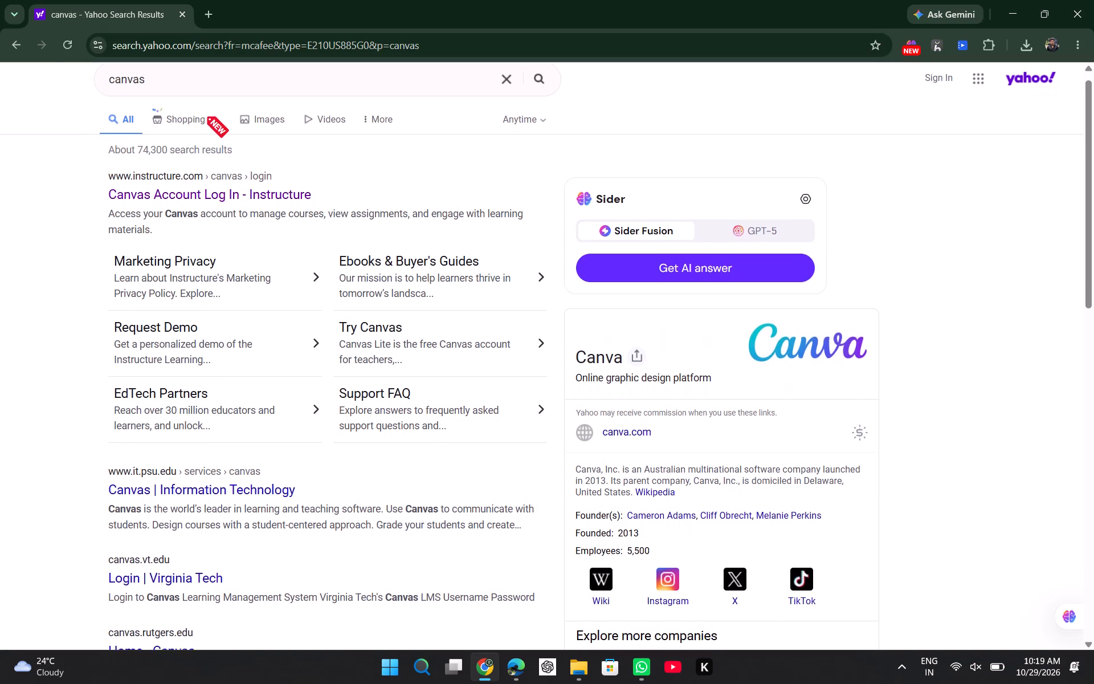
scroll(262, 416, "down", 4)
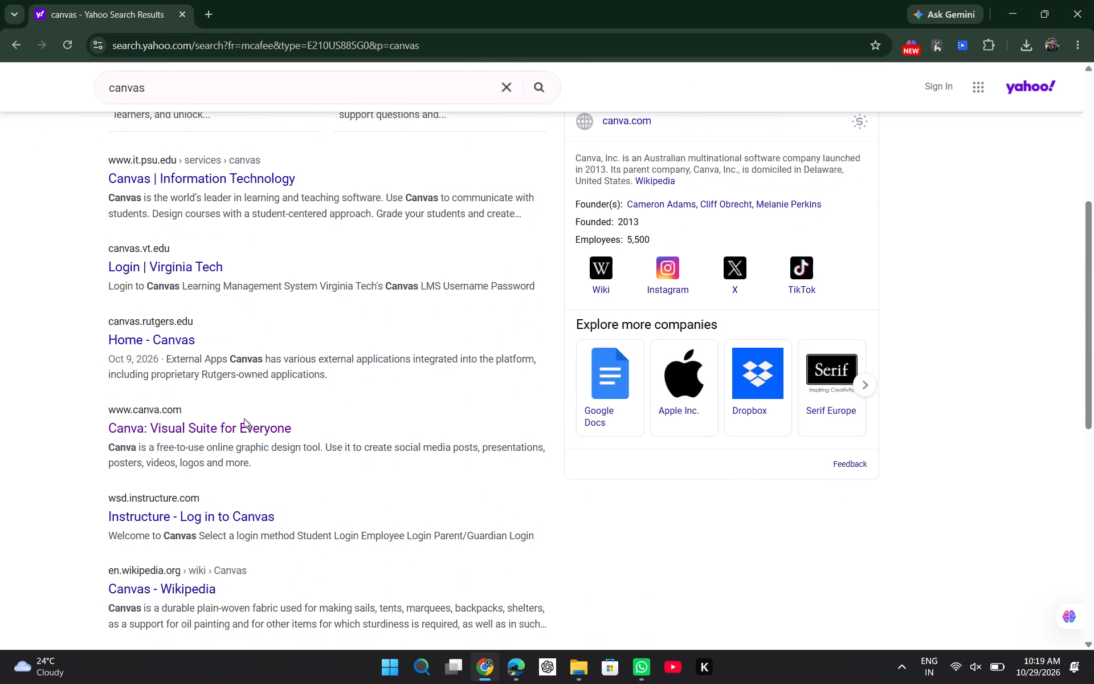
left_click(235, 427)
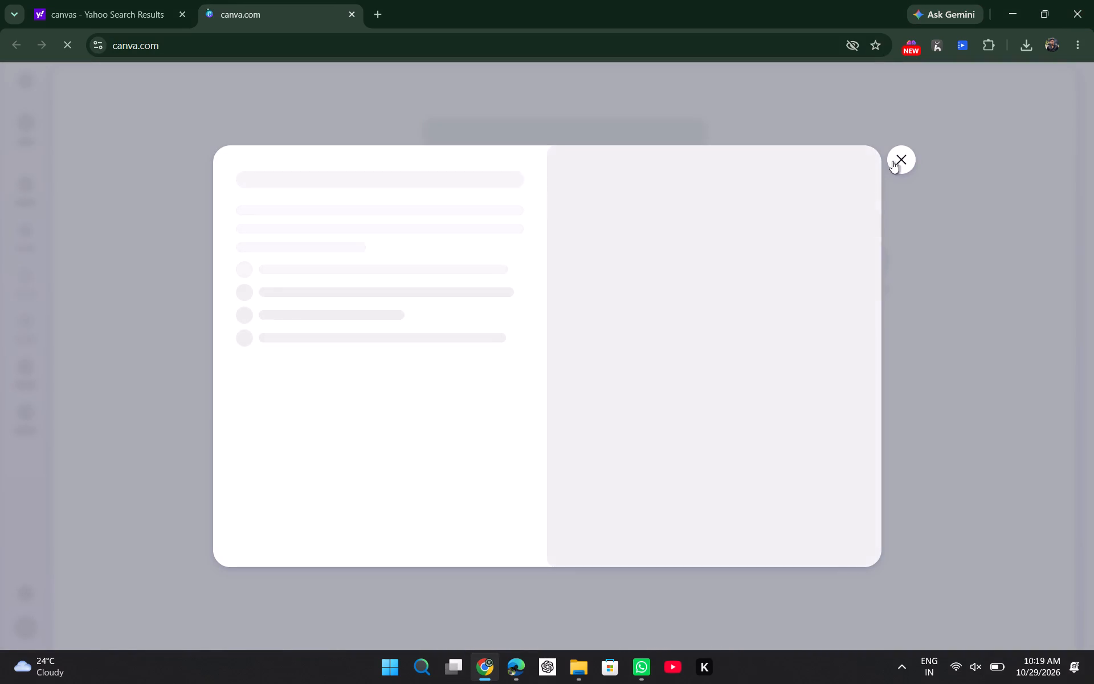
left_click(899, 161)
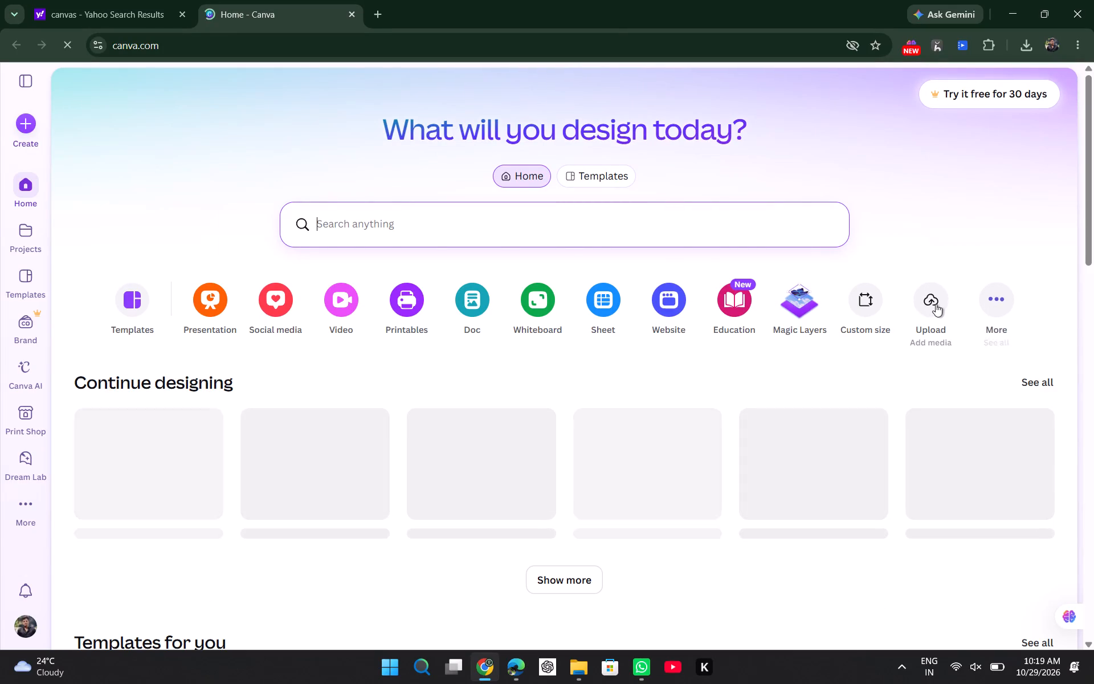
Upload DAV Lab Manual.pdf from File Explorer to Canva and open it as an editable design.
left_click(936, 304)
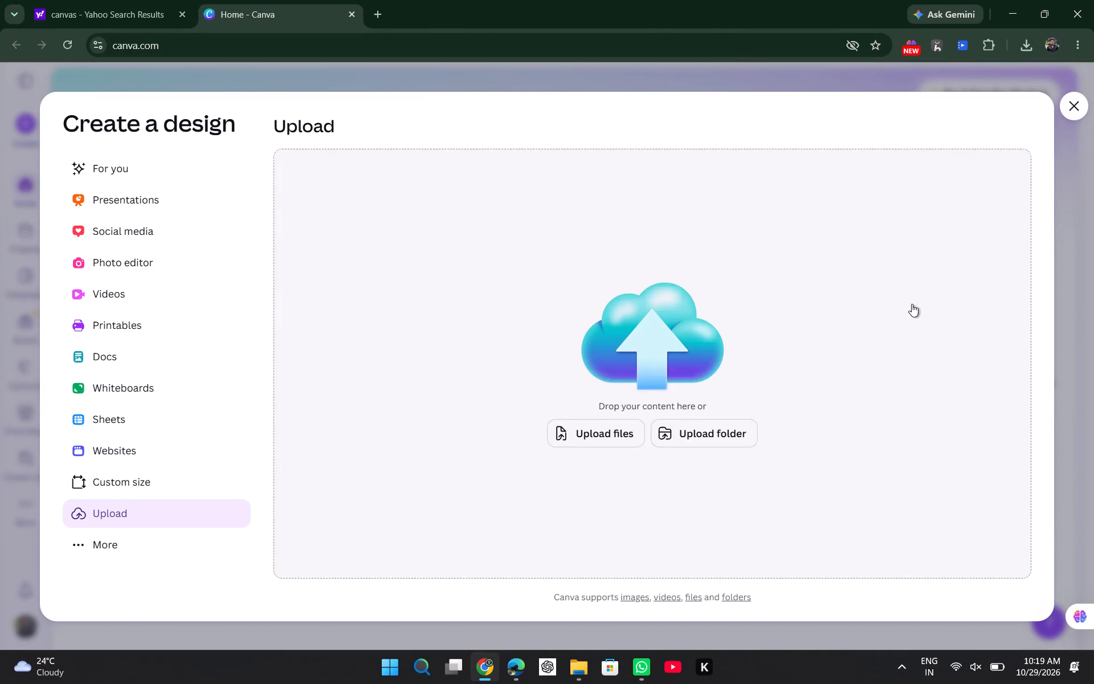
left_click(582, 674)
left_click_drag(366, 381, 593, 407)
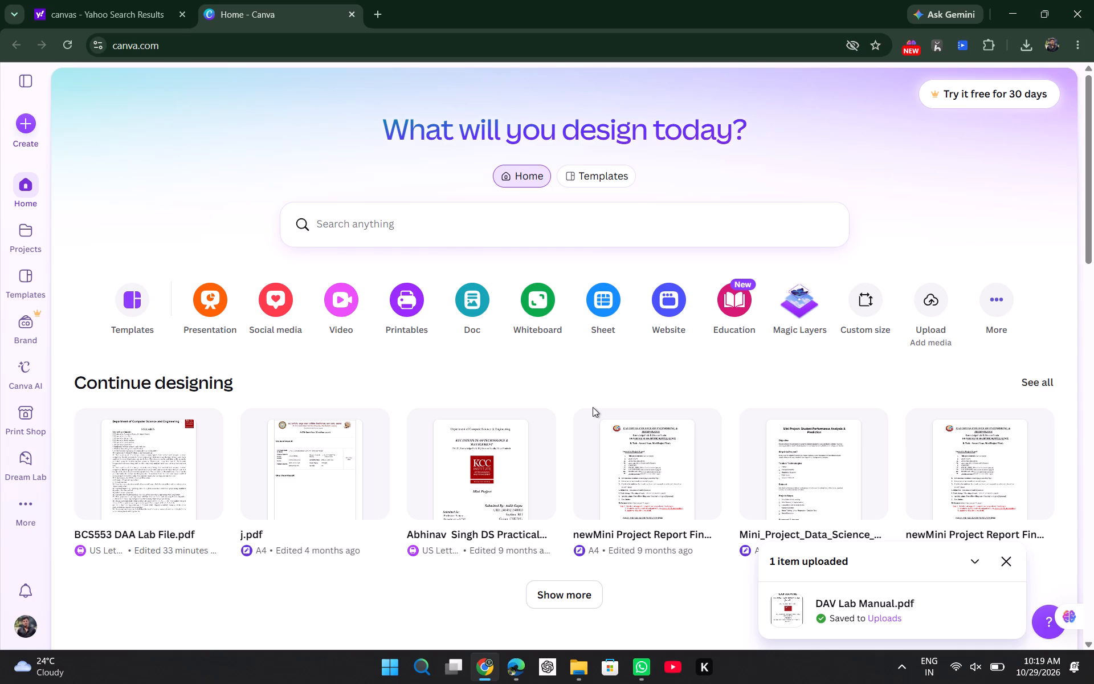
left_click(854, 608)
left_click(1009, 609)
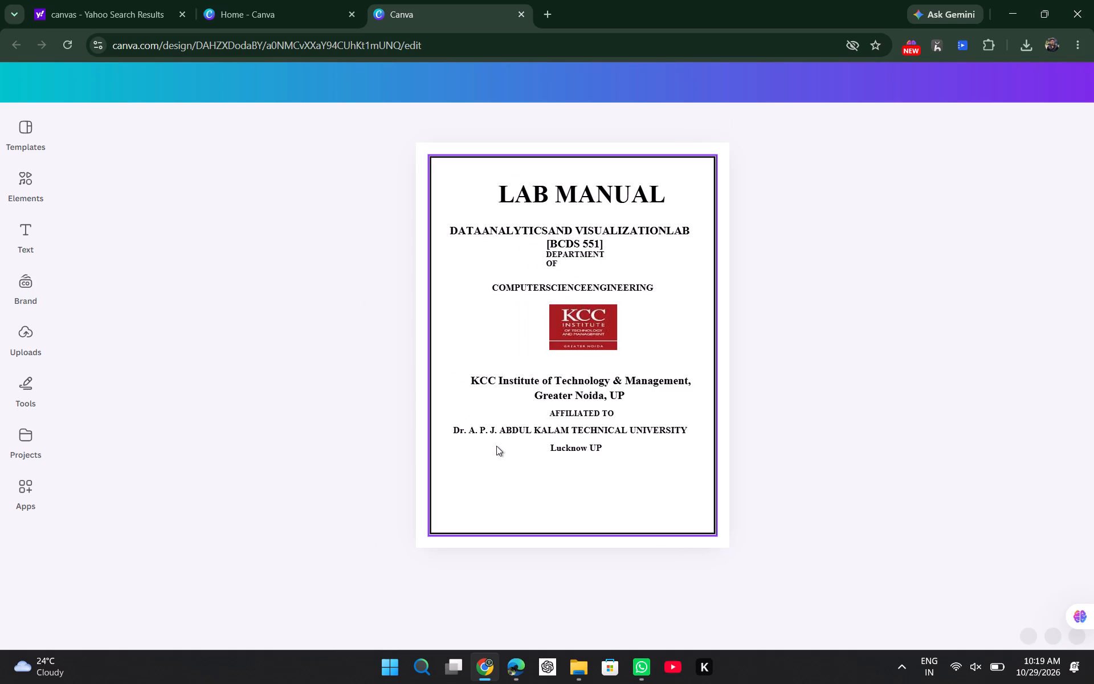
Review the imported manual's first four pages, checking the cover, index, introduction and Prepared By credits.
scroll(496, 446, "up", 2)
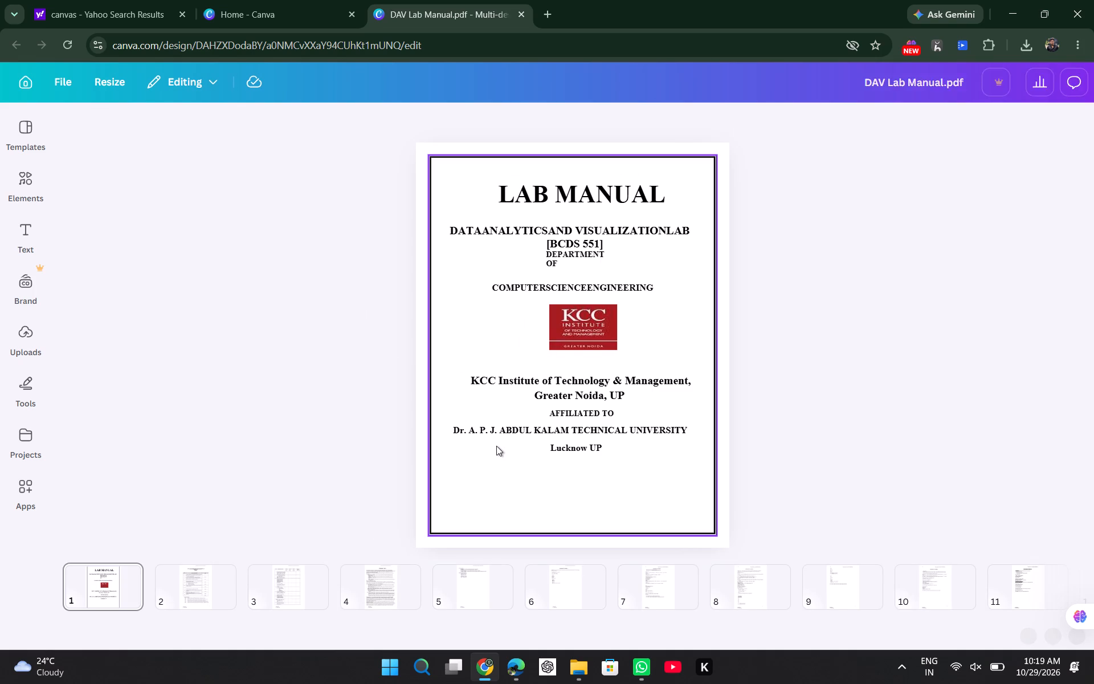
scroll(496, 446, "down", 4)
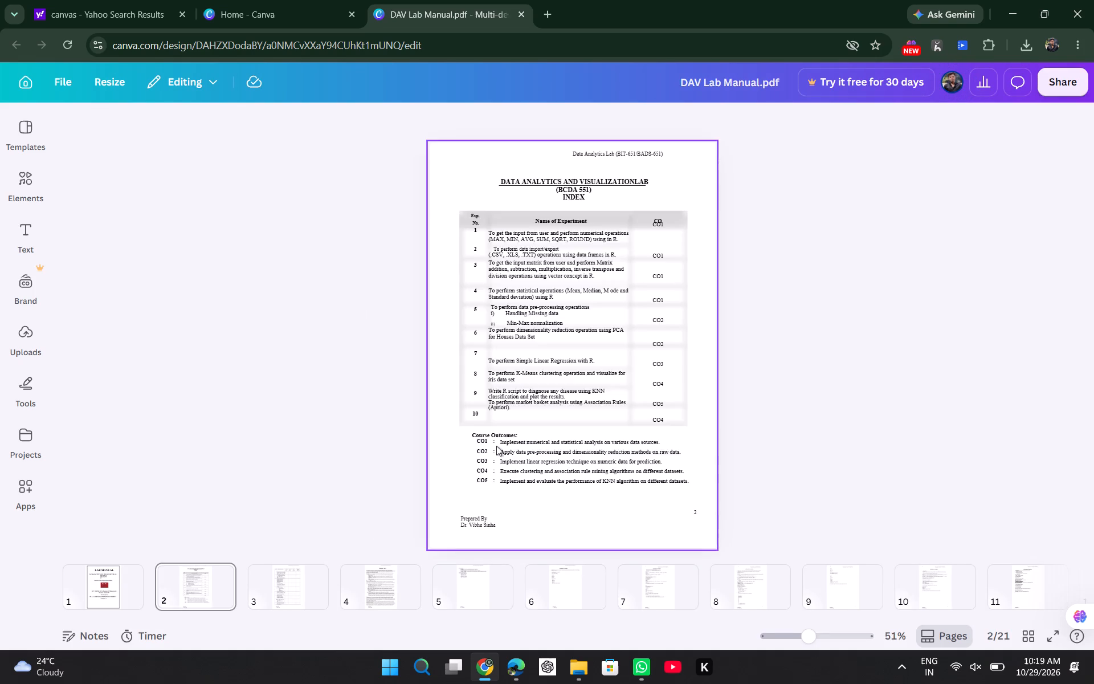
scroll(496, 446, "down", 3)
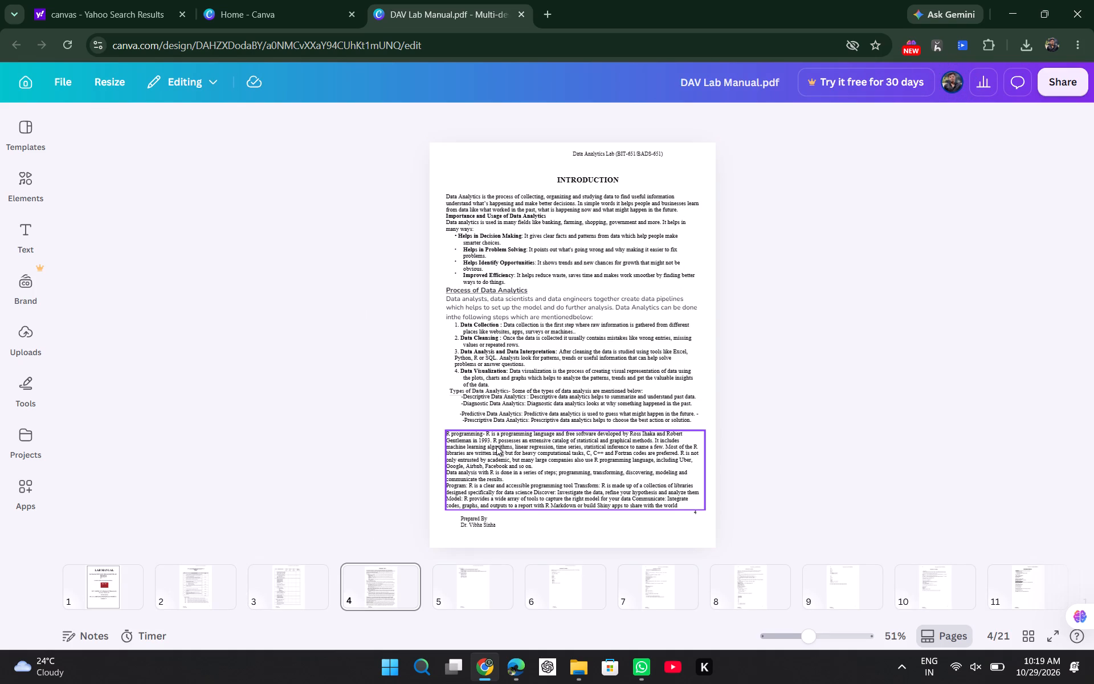
scroll(496, 446, "up", 17)
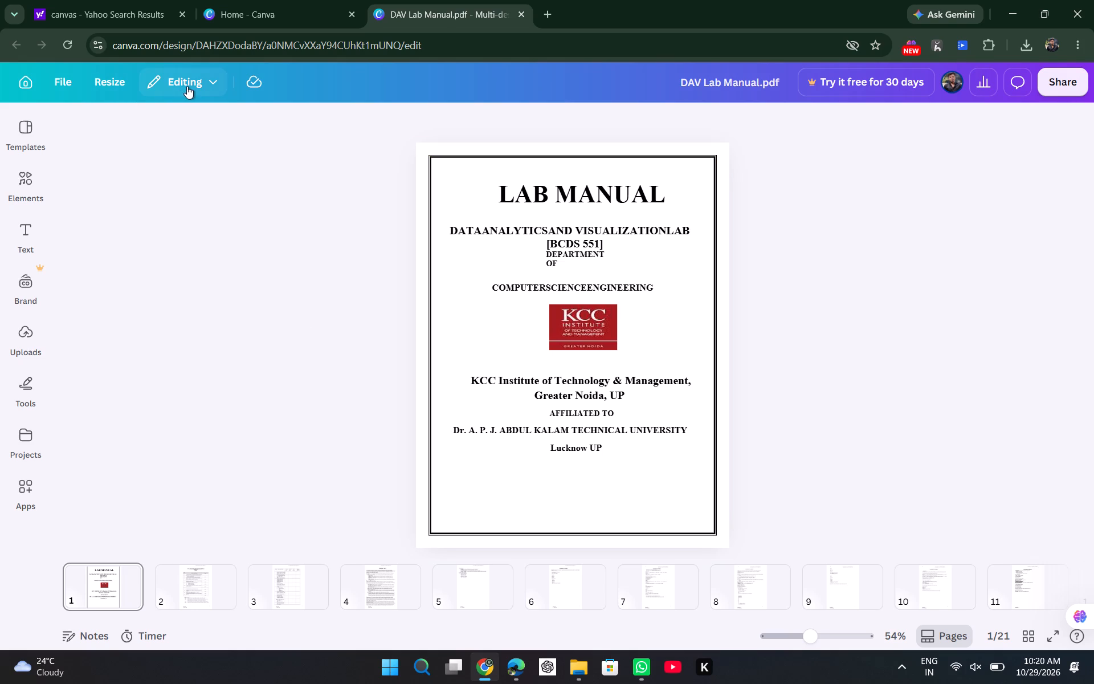
Add a default text box to the cover page.
left_click(26, 235)
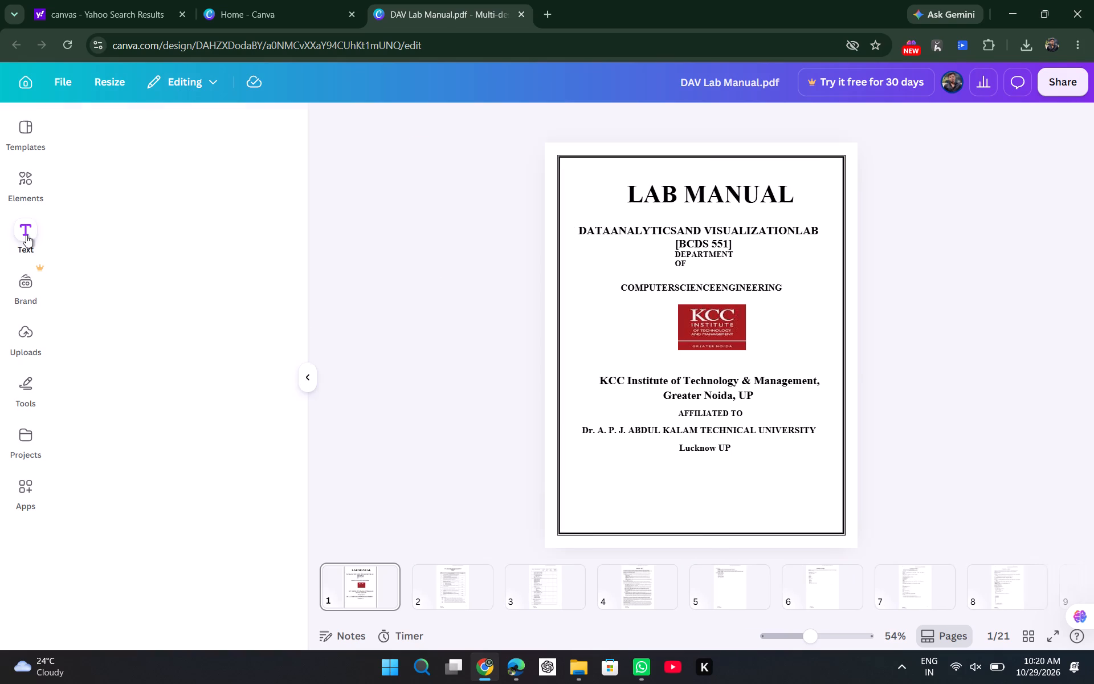
left_click(597, 477)
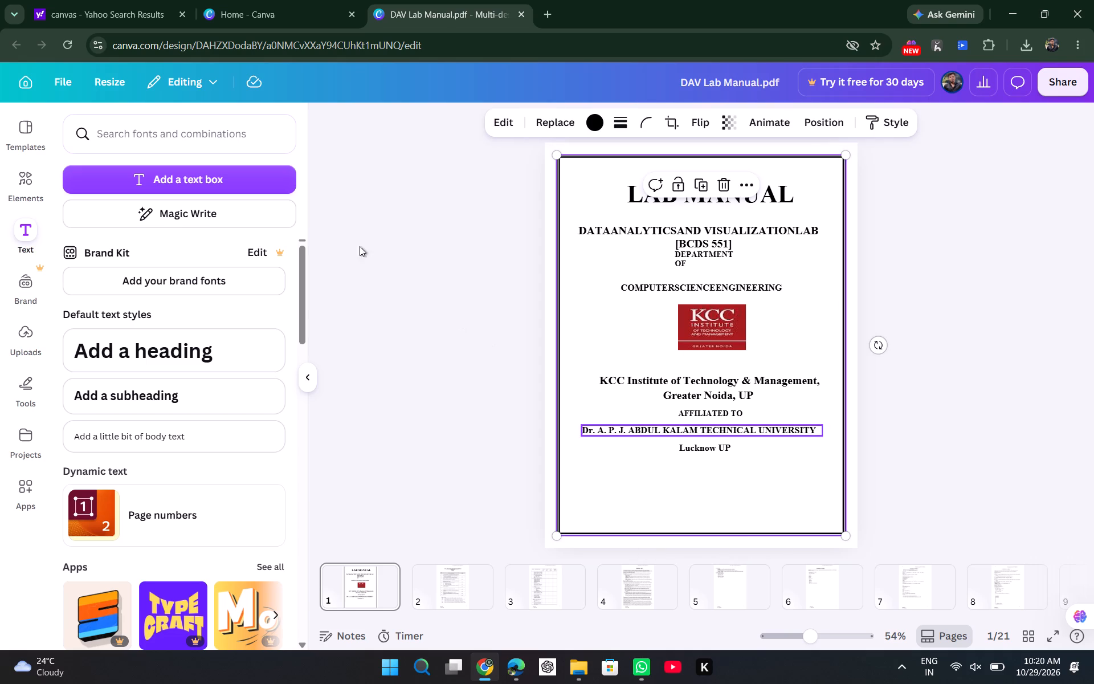
left_click(205, 182)
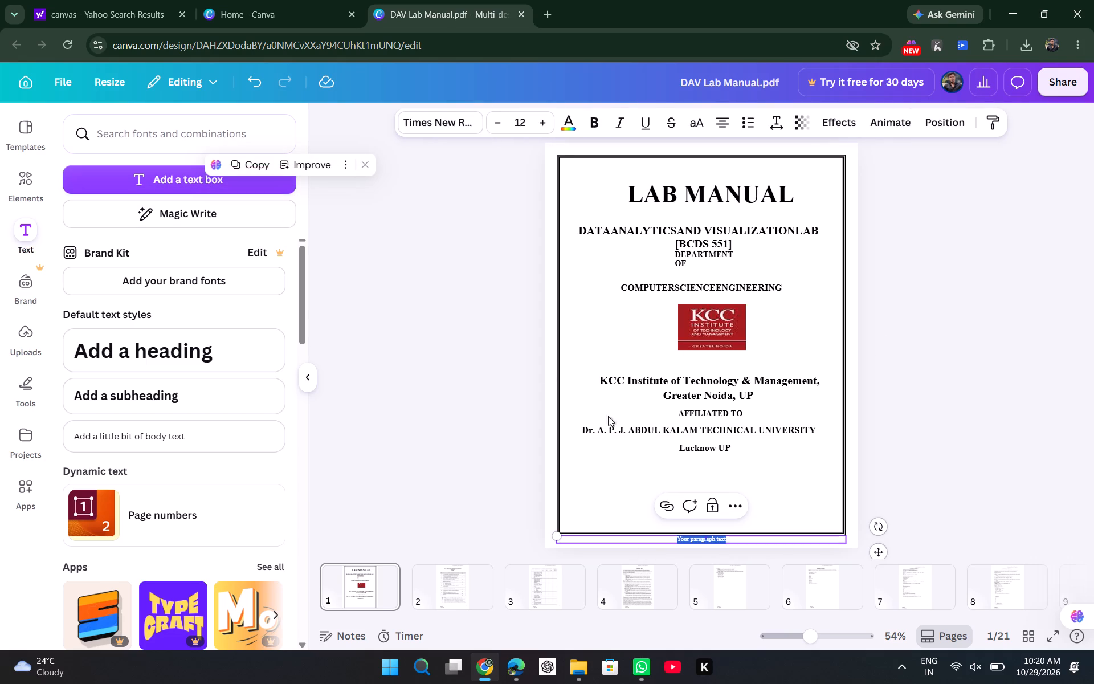
Shift the cover page's border frame slightly downward.
left_click(592, 483)
left_click_drag(592, 483, 610, 492)
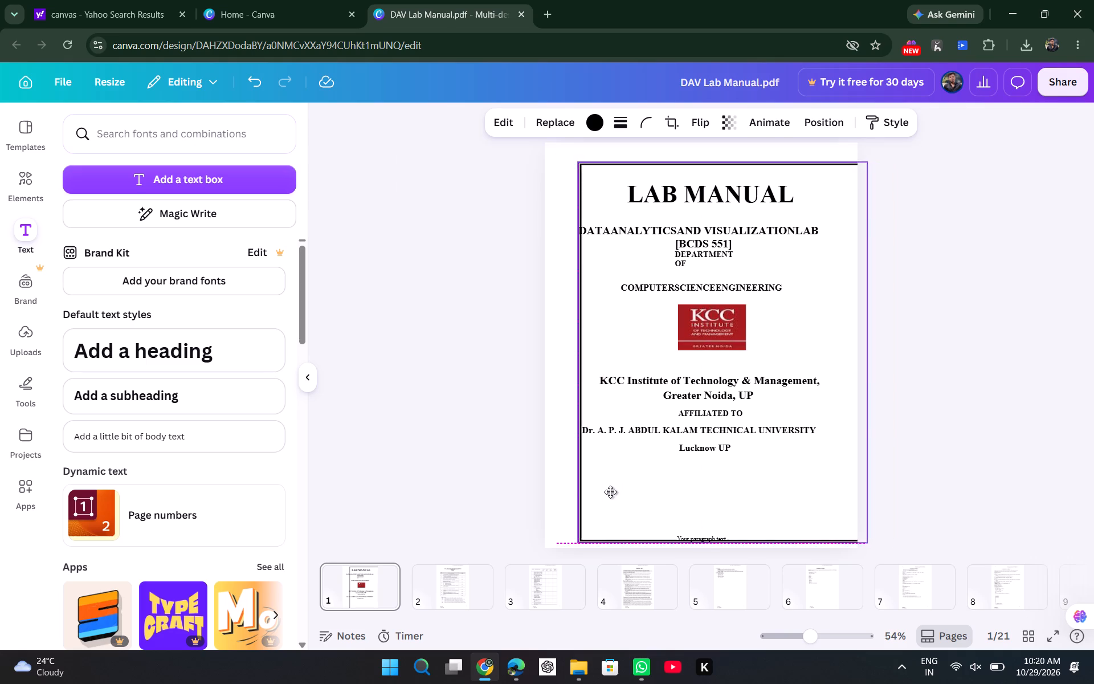
left_click_drag(610, 492, 594, 488)
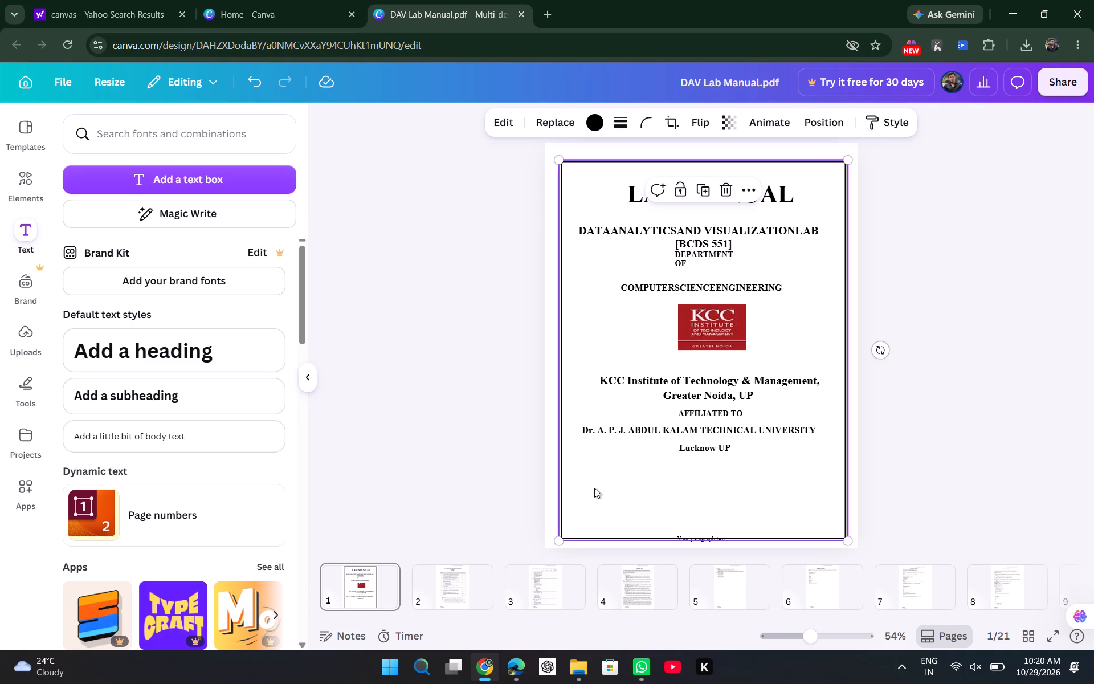
Add a second text box to the cover page and try to place text in the blank area below Lucknow UP.
left_click(206, 183)
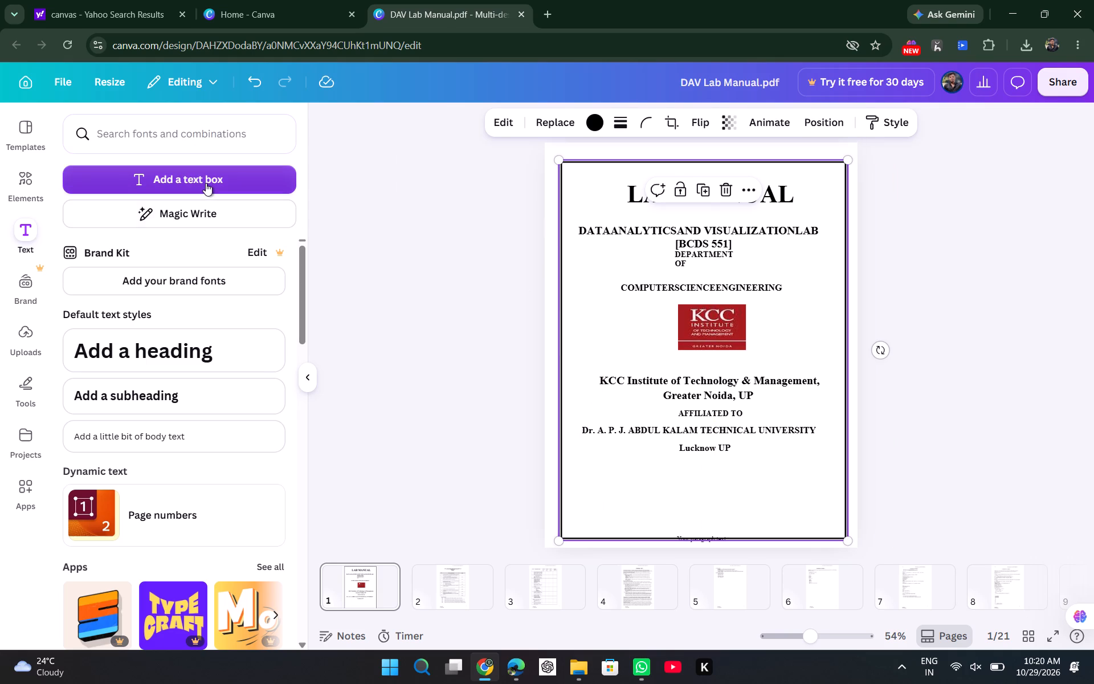
left_click(622, 486)
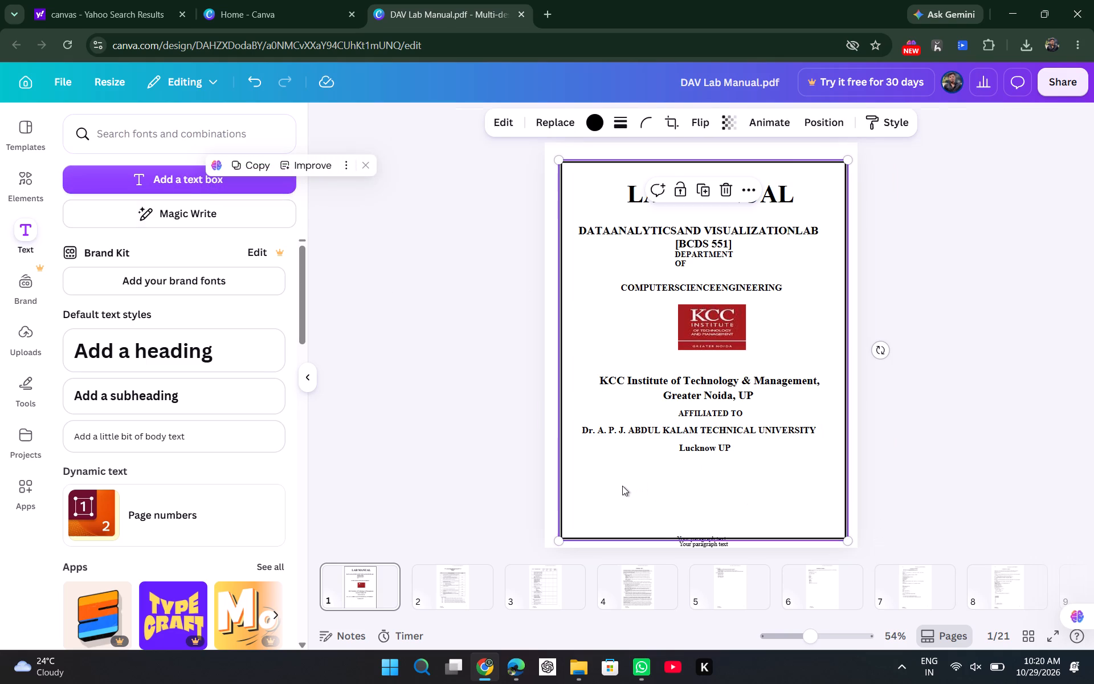
left_click(622, 486)
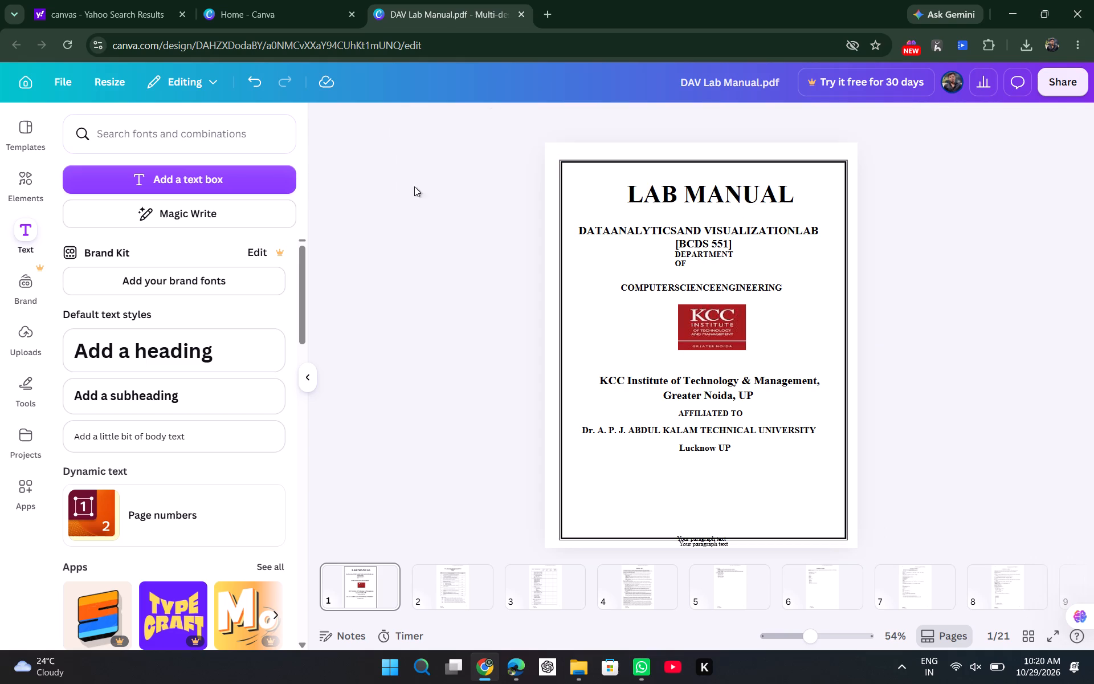
left_click(610, 485)
left_click(496, 118)
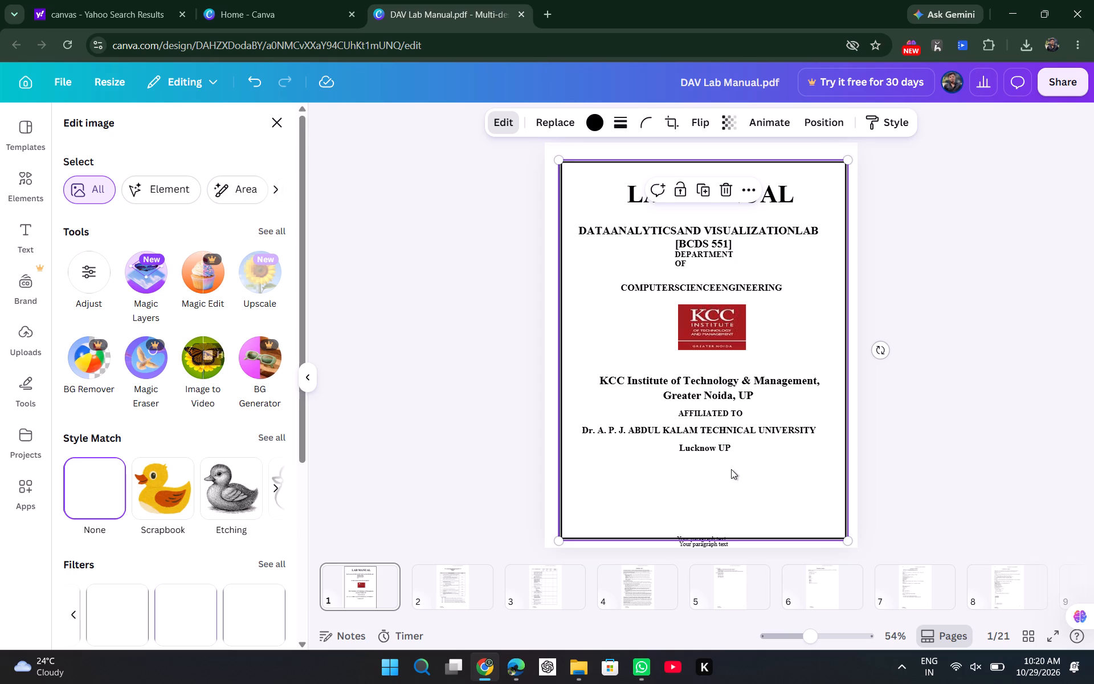
left_click(633, 484)
key("Return")
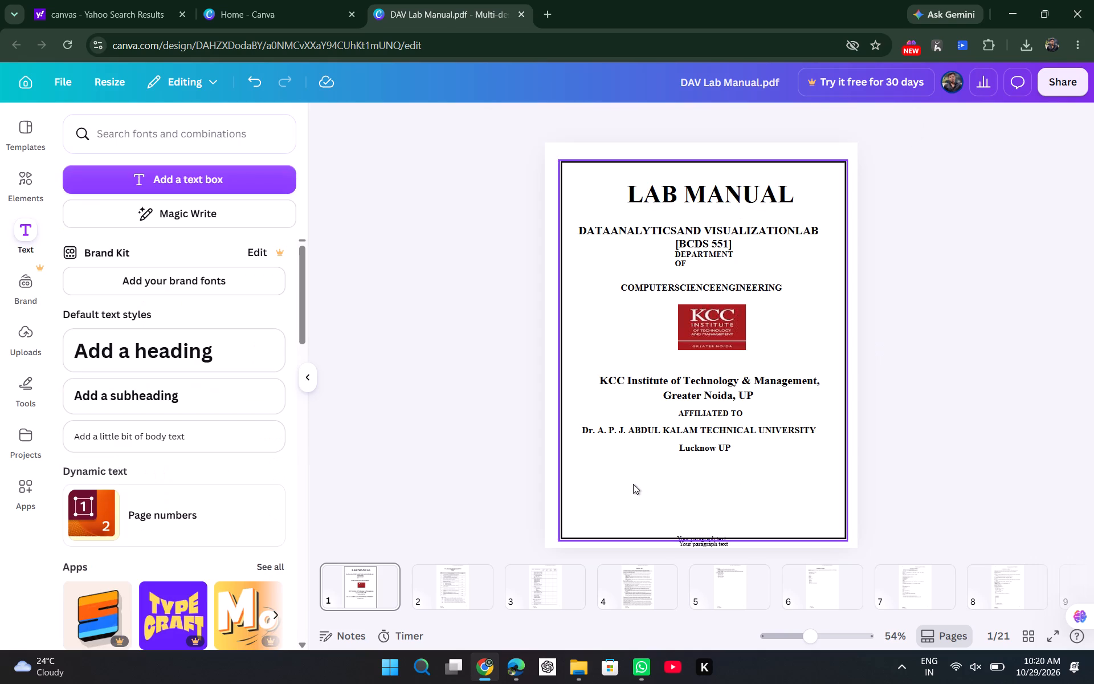
key("Return")
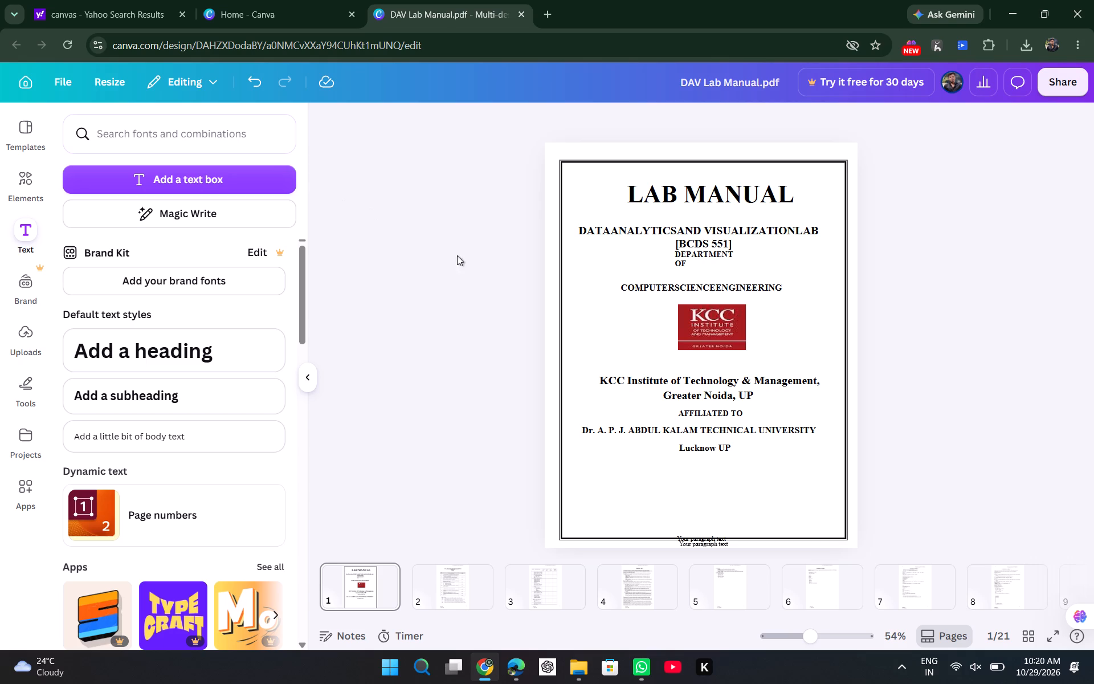
left_click(309, 378)
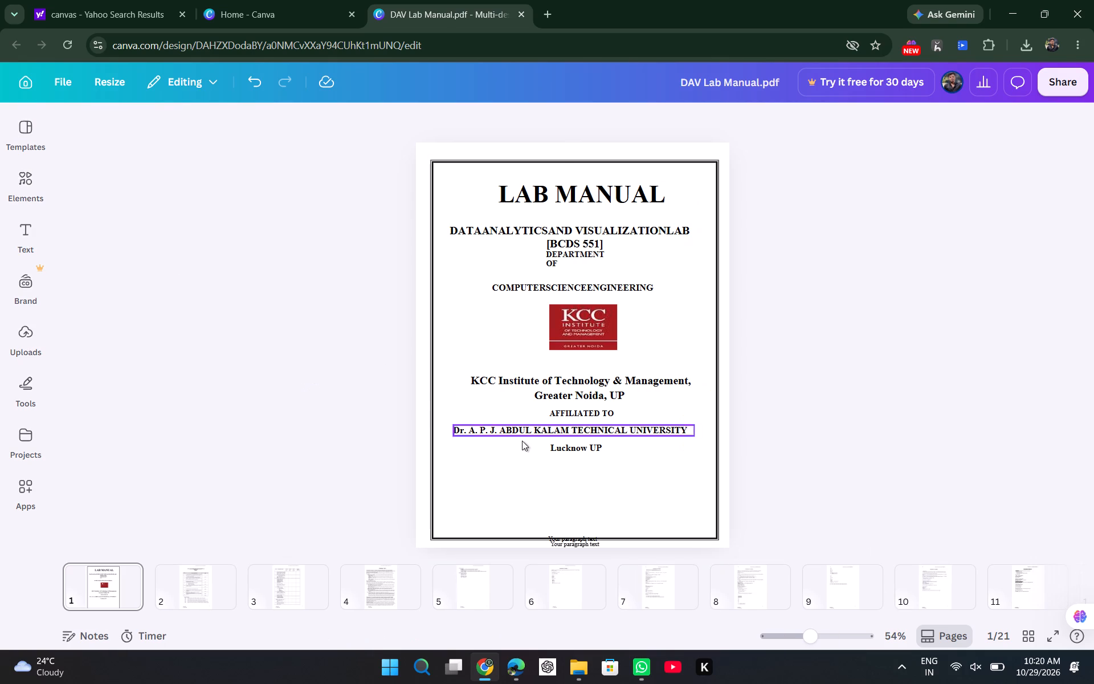
Delete the Prepared By credit from the foot of page 2.
scroll(529, 451, "down", 1)
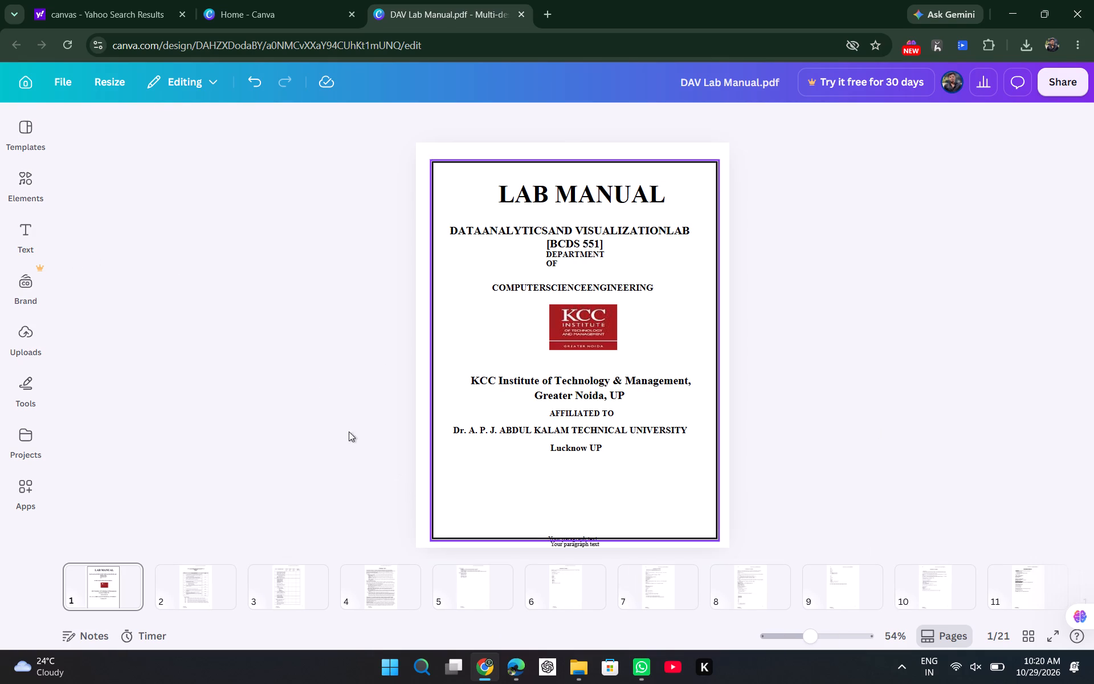
scroll(308, 406, "down", 3)
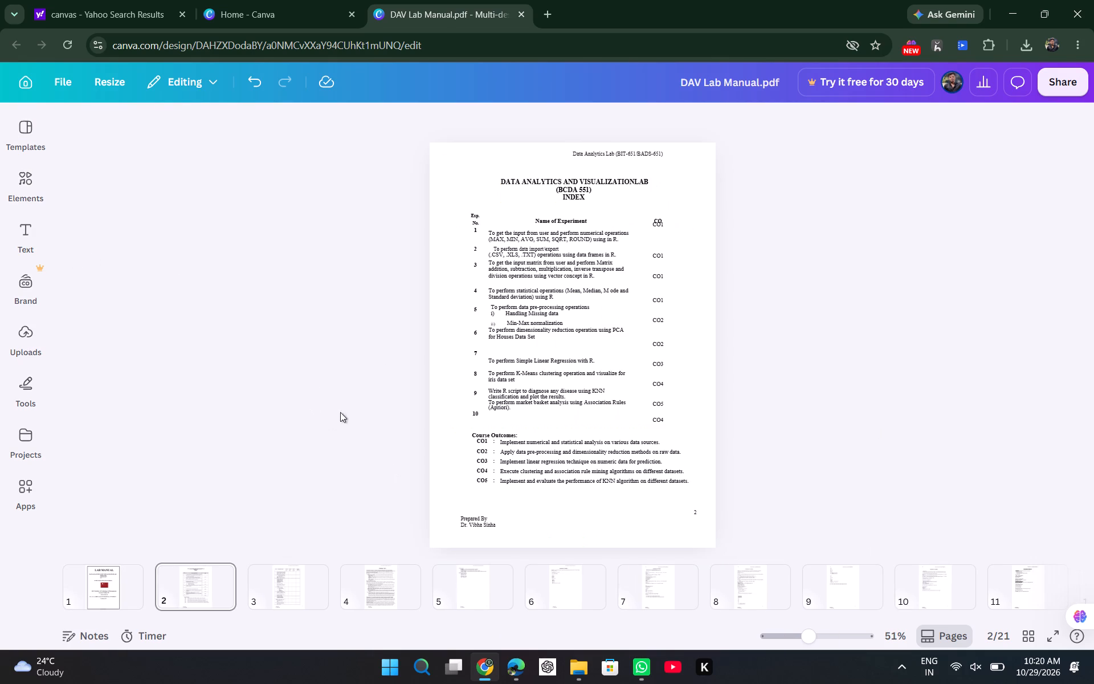
left_click(477, 519)
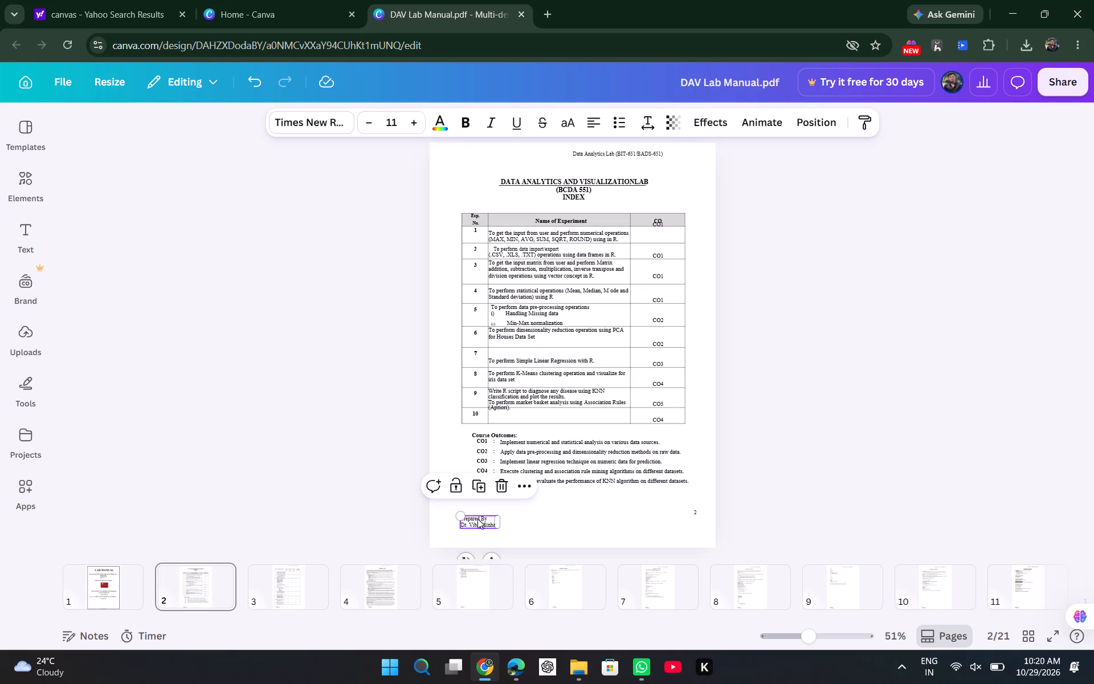
key("Delete")
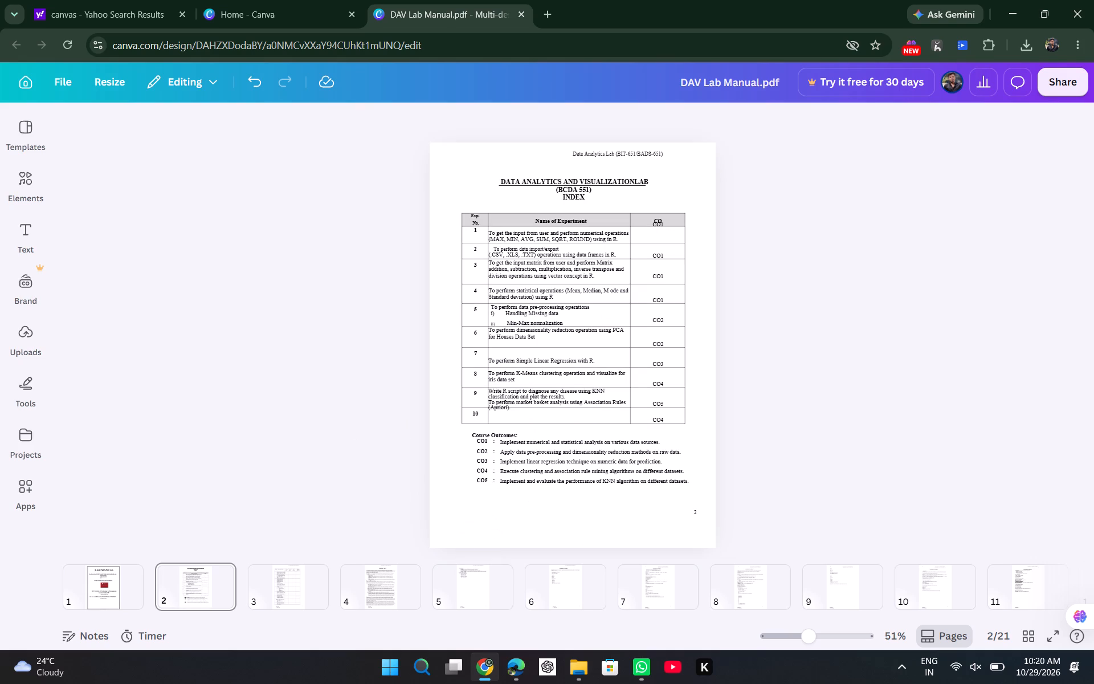
Delete the Prepared By credit from the foot of page 3, the experiment record table page.
scroll(477, 519, "down", 1)
key("Down")
left_click(289, 591)
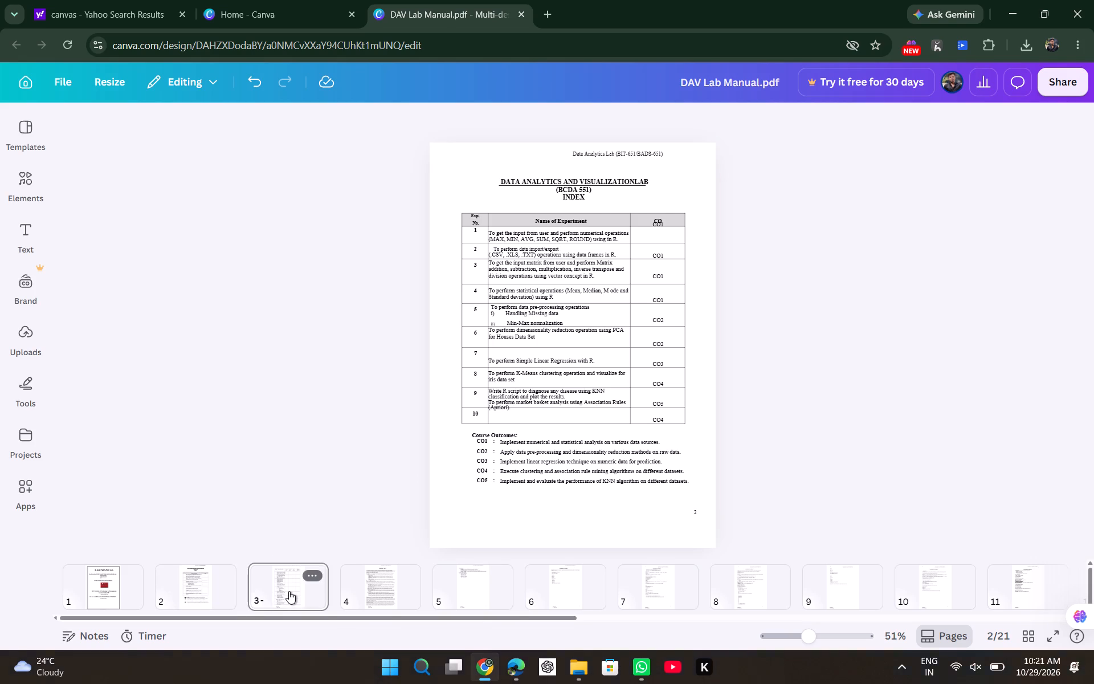
left_click(487, 520)
key("Delete")
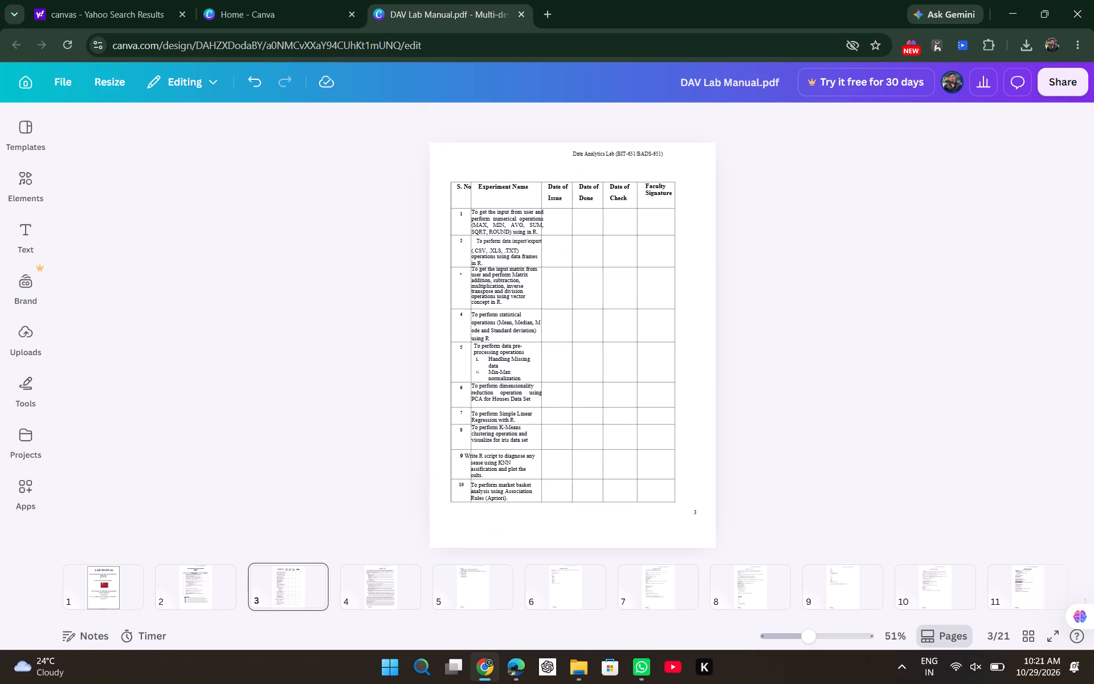
Delete the Prepared By credits from the feet of pages 4, 5 and 6.
left_click(390, 587)
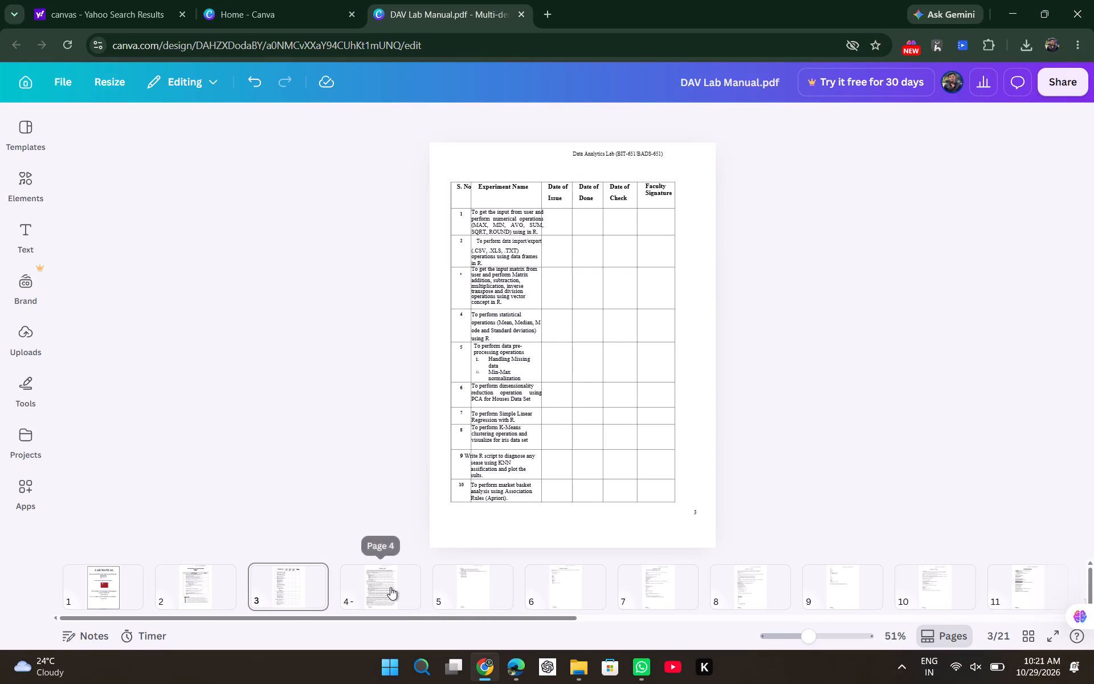
left_click(479, 522)
key("Delete")
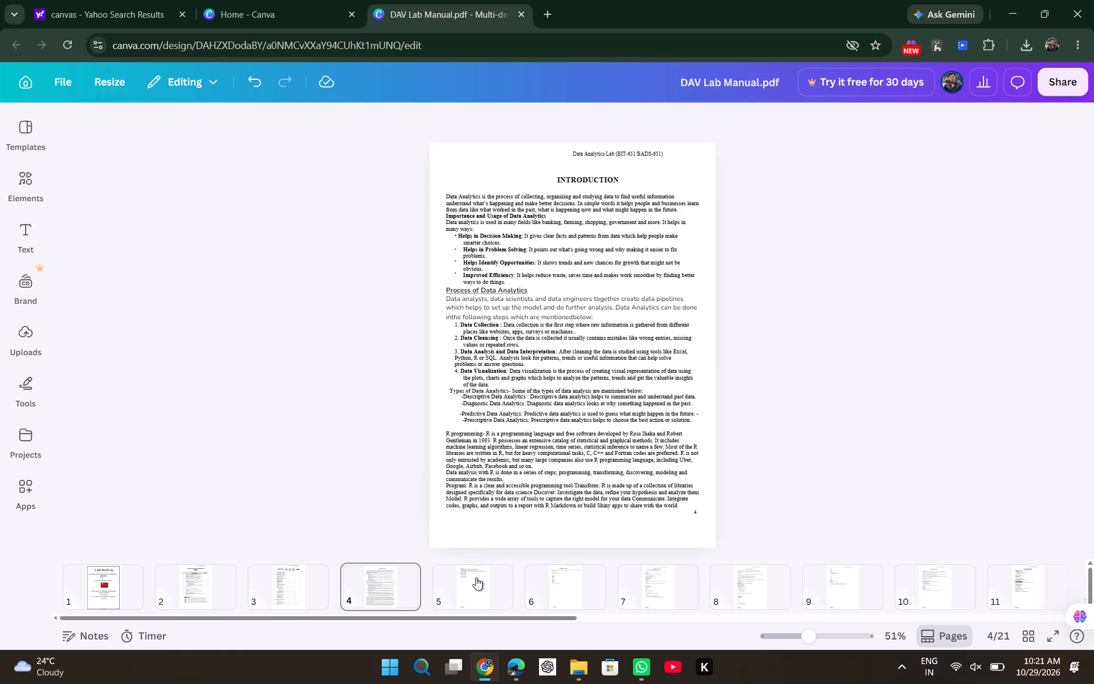
left_click(476, 577)
double_click(477, 522)
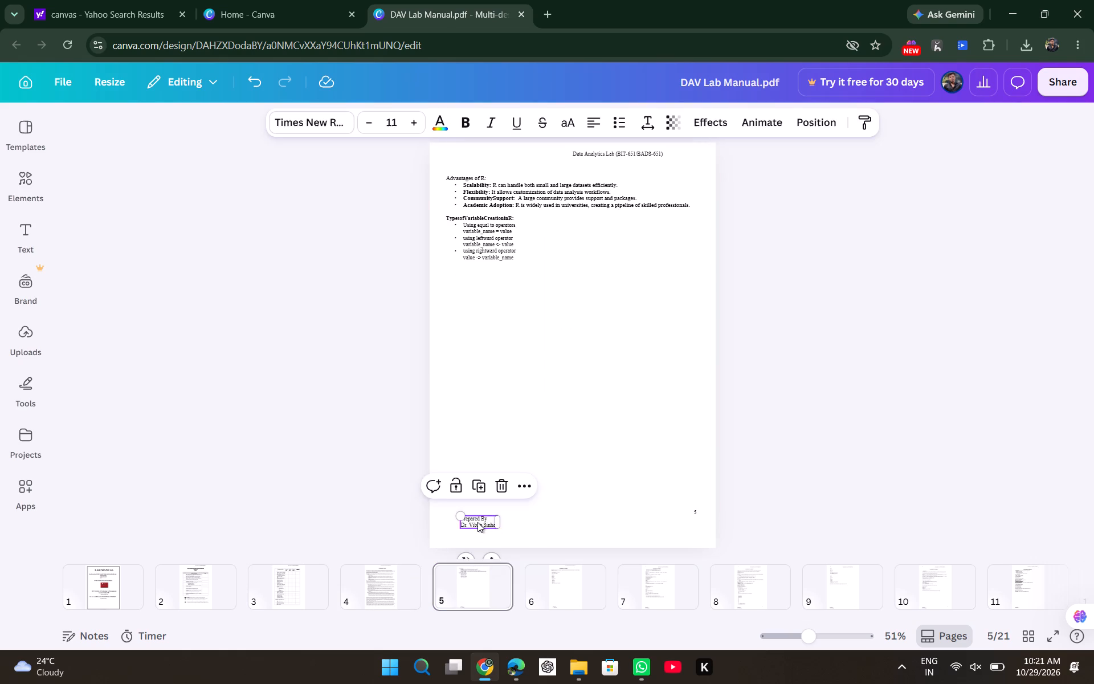
key("Delete")
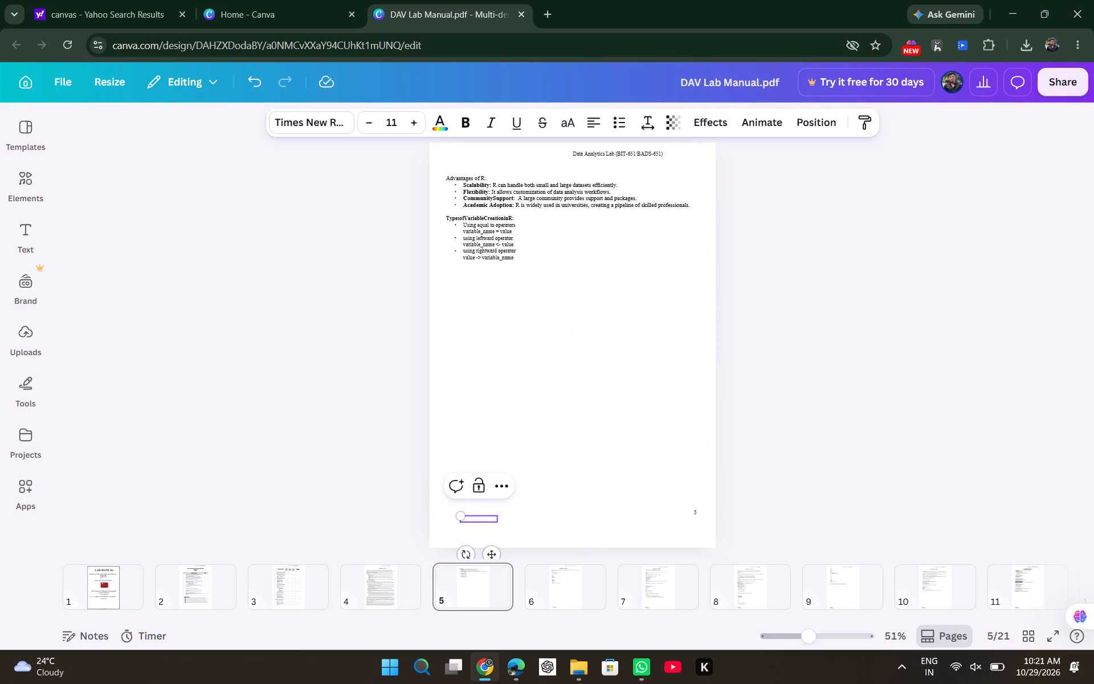
left_click(550, 579)
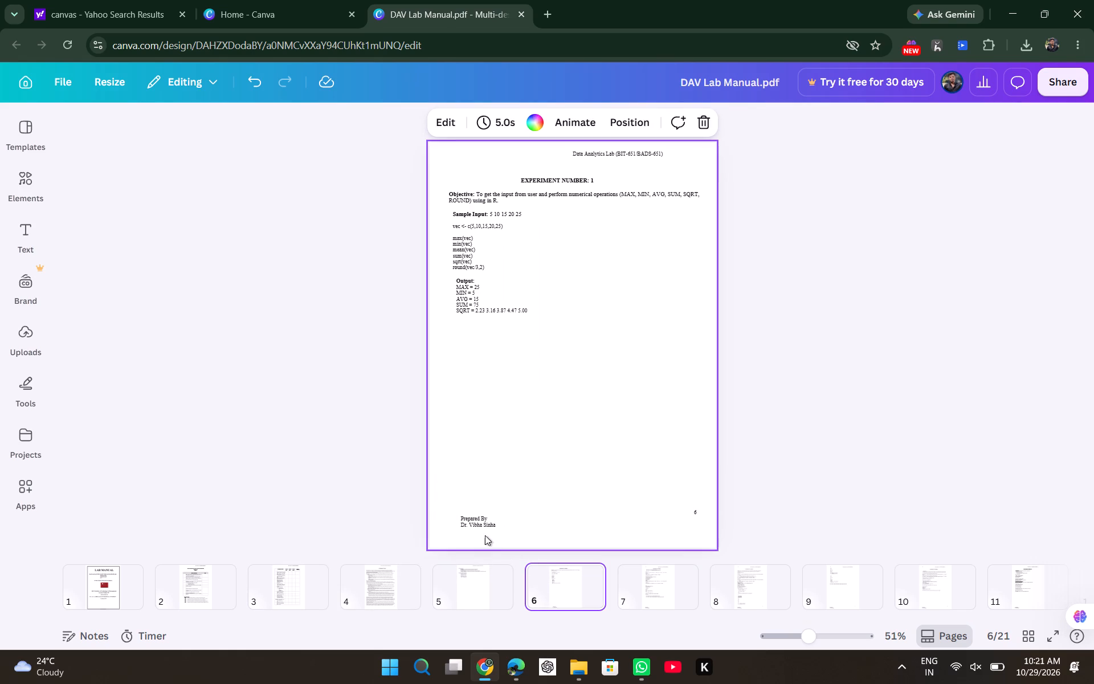
left_click(480, 525)
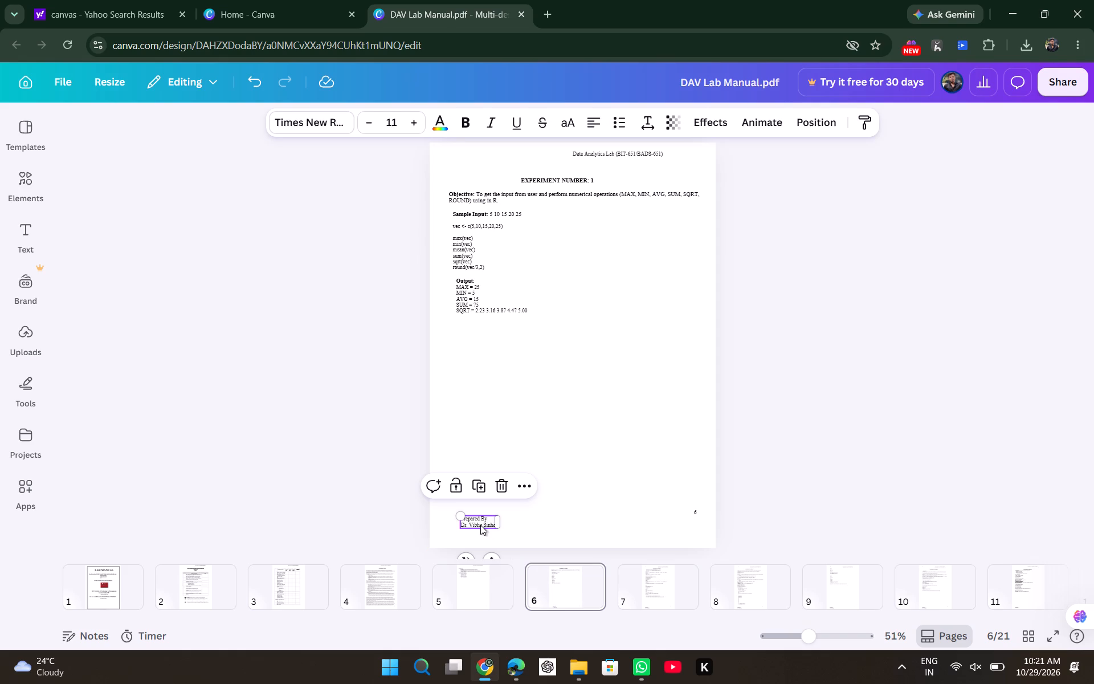
key("Delete")
Delete both lines of the Prepared By credit, including the name, from the foot of page 7, Experiment Number 2.
left_click(624, 593)
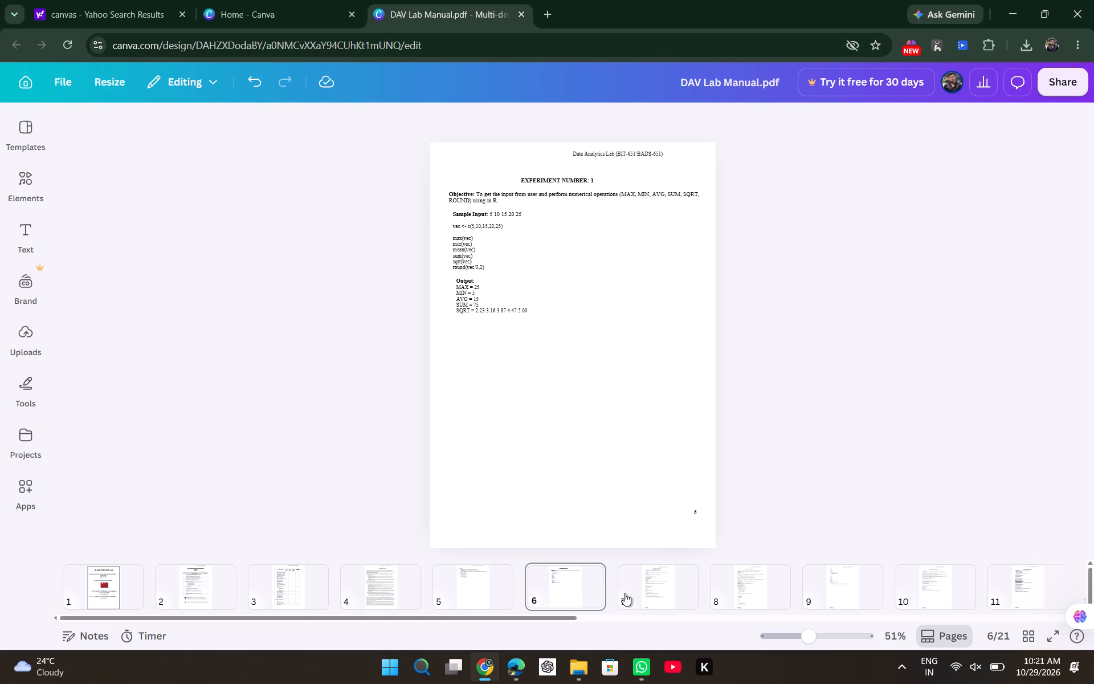
left_click(483, 531)
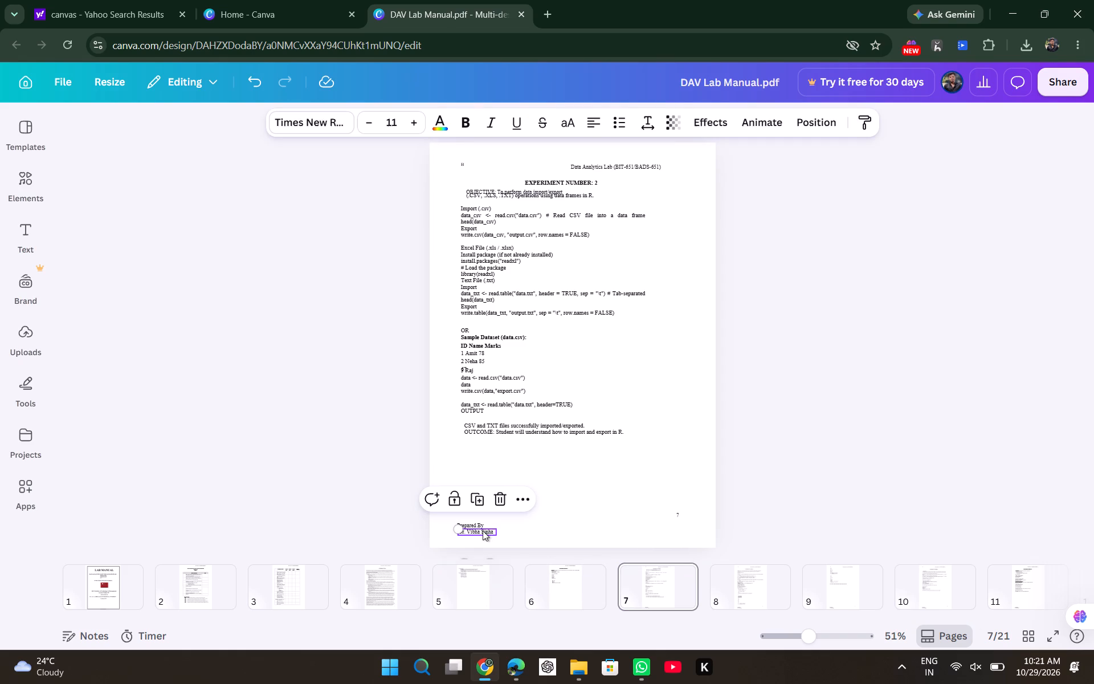
key("Delete")
left_click(472, 526)
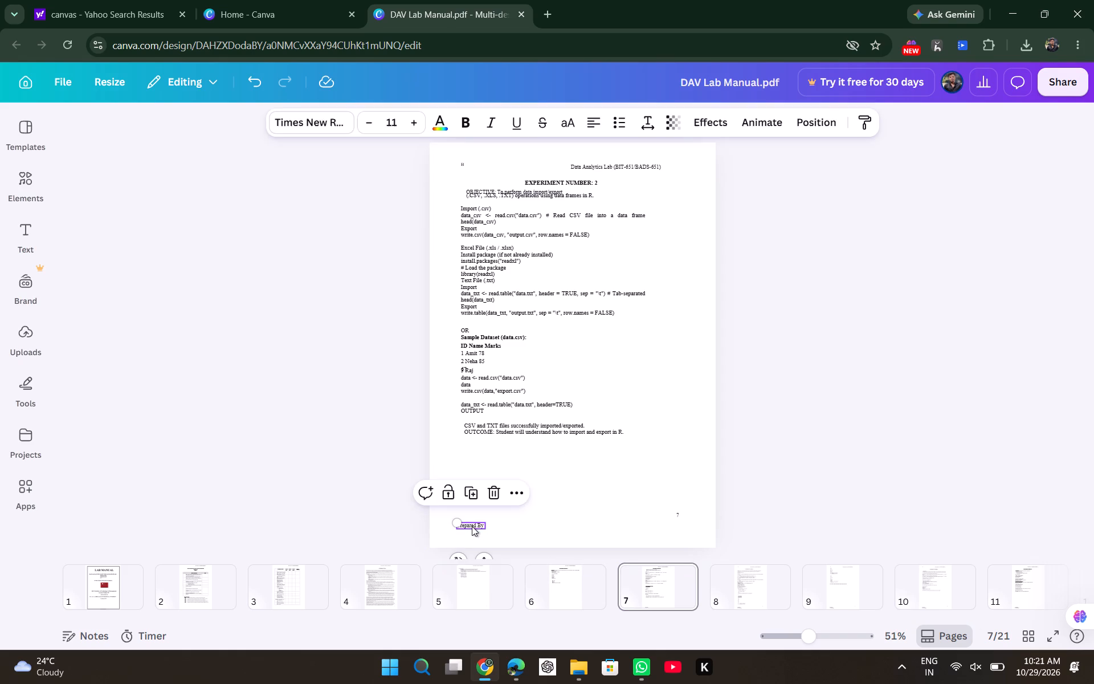
key("Delete")
Delete the Prepared By label and the name line from the foot of page 8, Experiment Number 3.
left_click(745, 593)
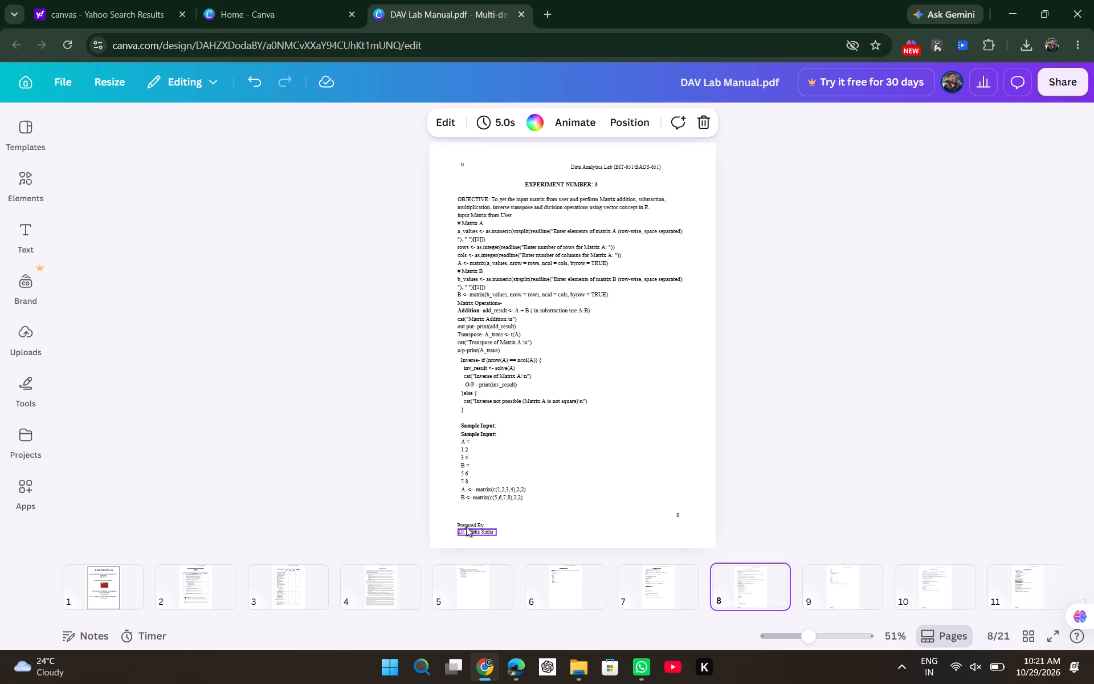
left_click(466, 526)
key("Delete")
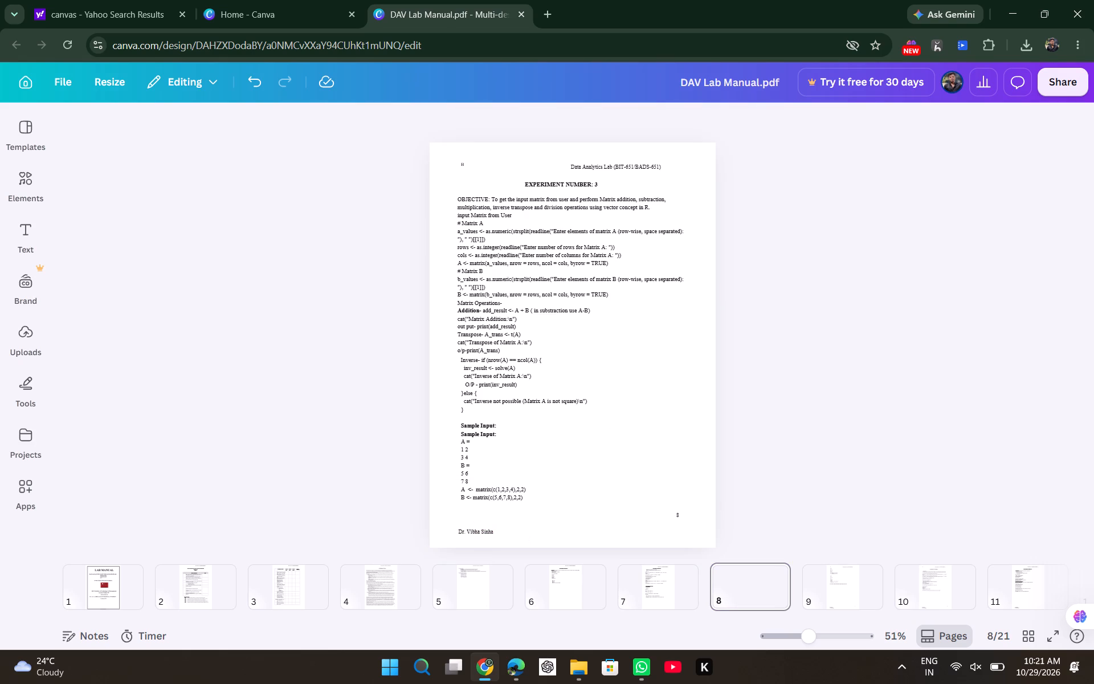
left_click(468, 529)
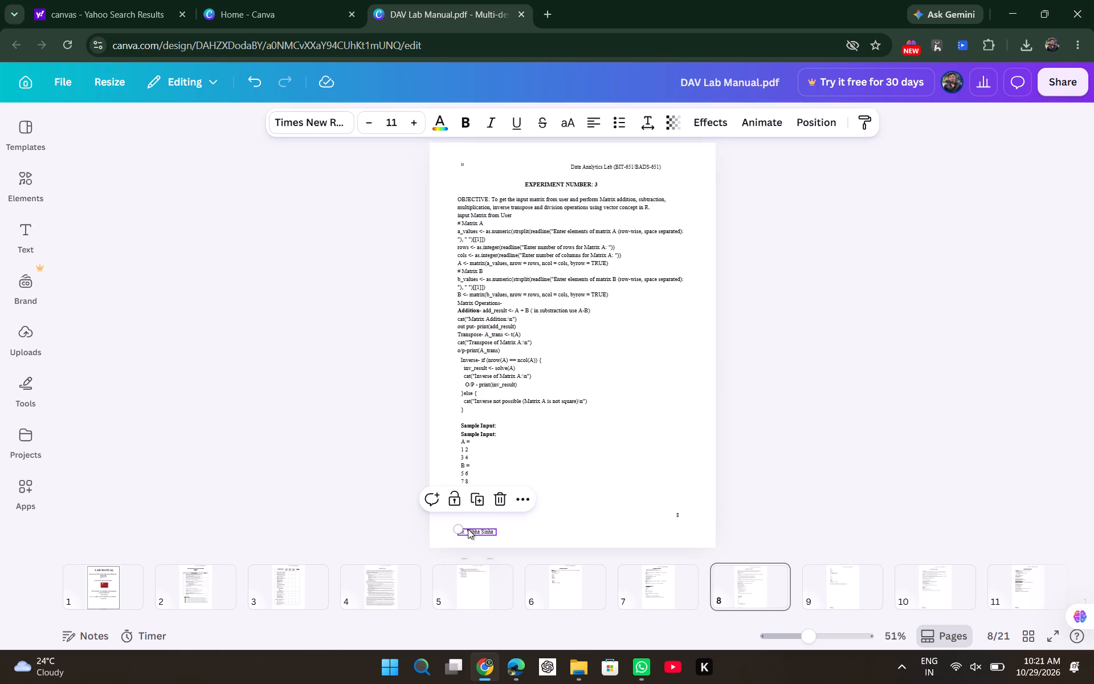
key("Delete")
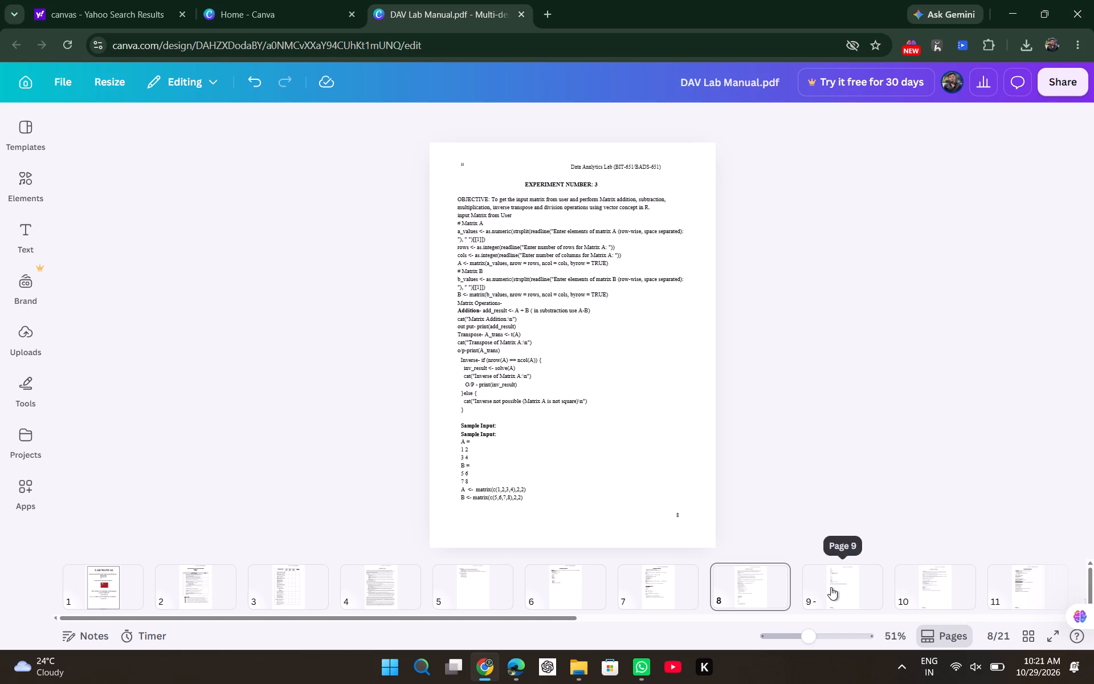
Delete the Prepared By label and the name line from the foot of page 9.
left_click(831, 587)
left_click(472, 527)
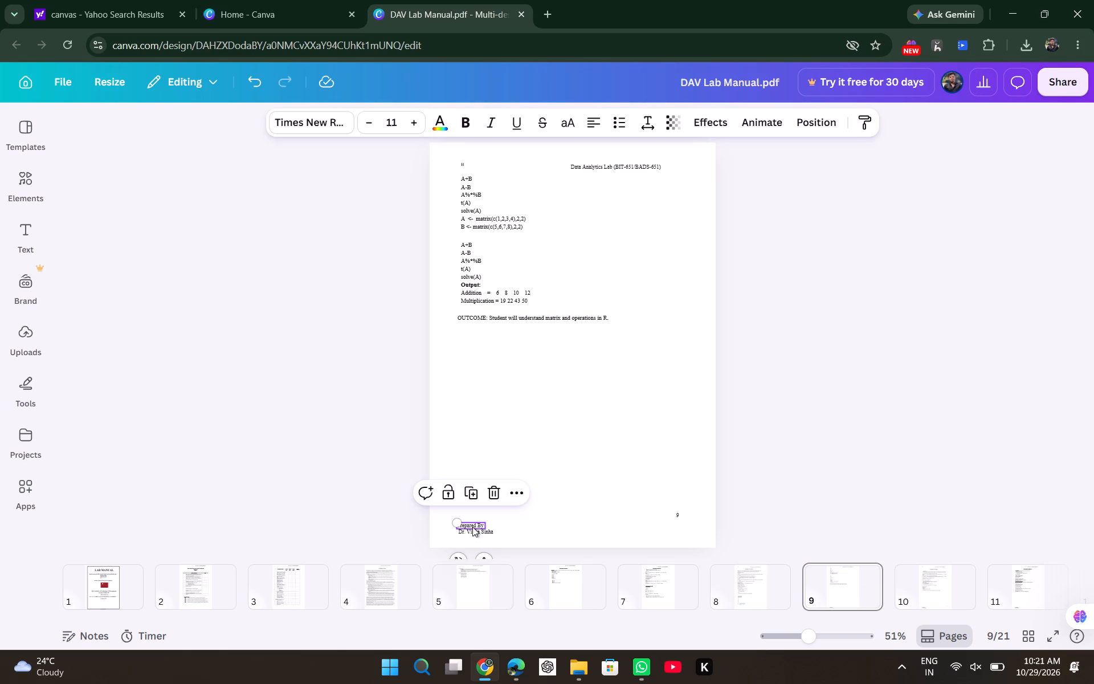
key("Delete")
left_click(472, 530)
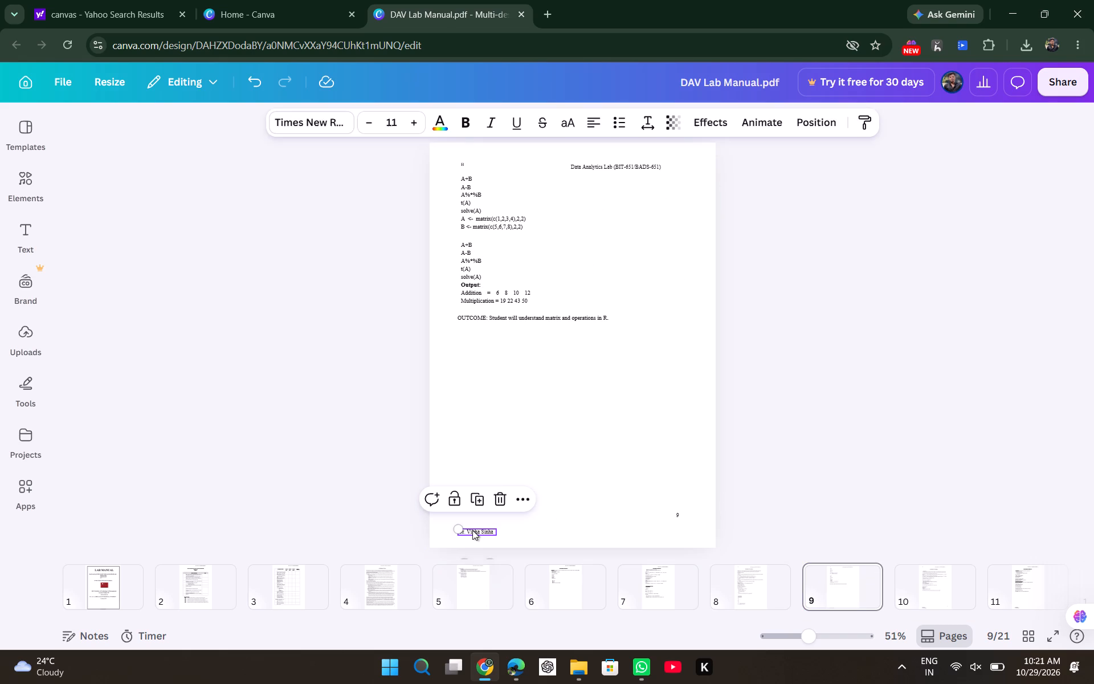
key("Delete")
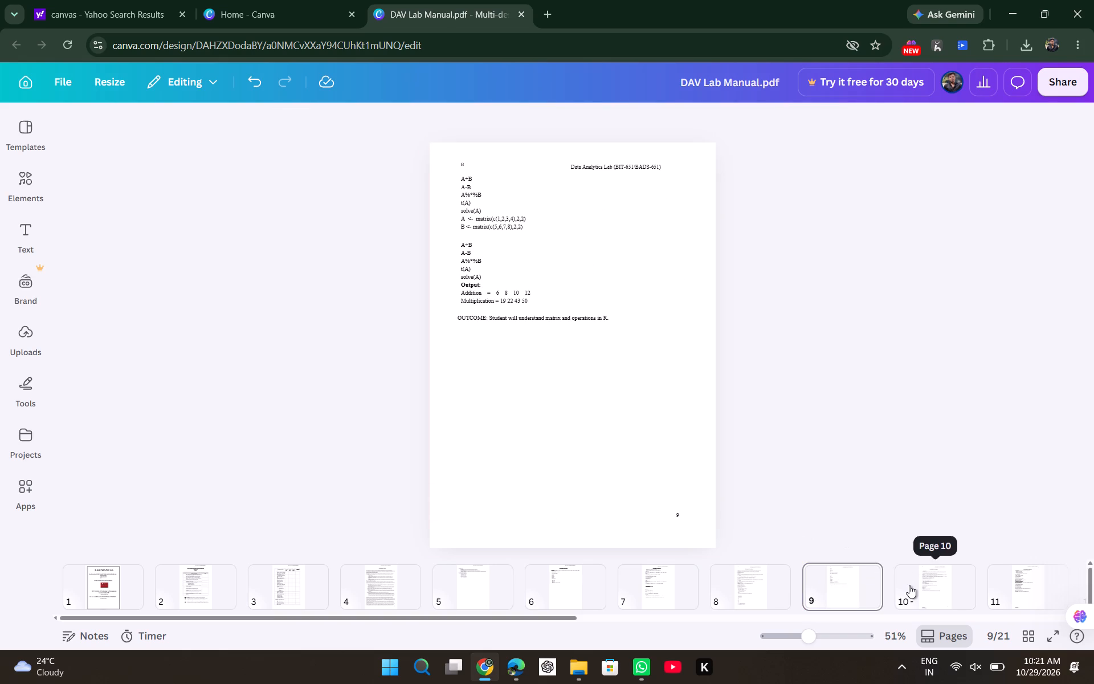
Delete the Prepared By label and the name line from the foot of page 10, Experiment Number 4.
left_click(909, 585)
left_click(475, 523)
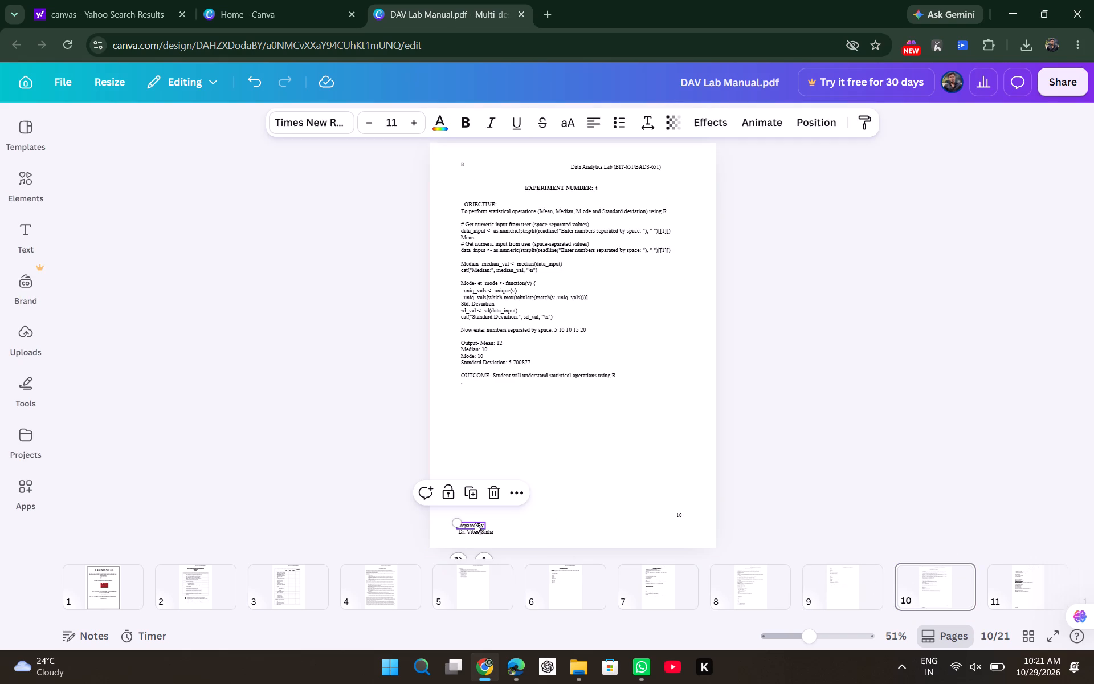
key("Delete")
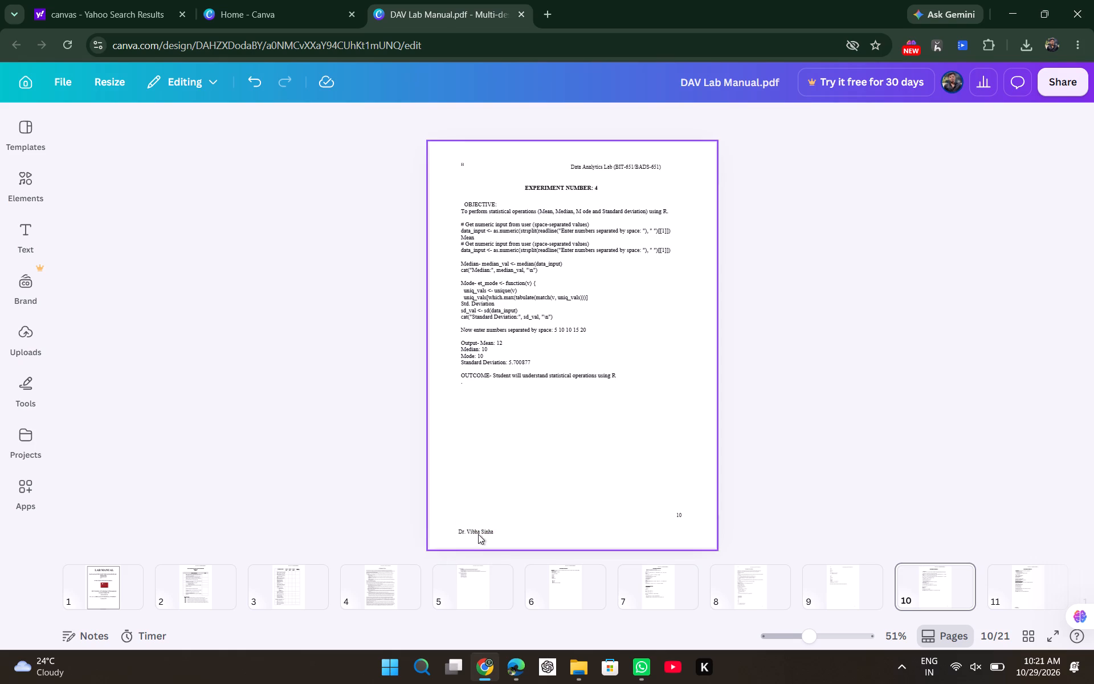
left_click(478, 530)
key("Delete")
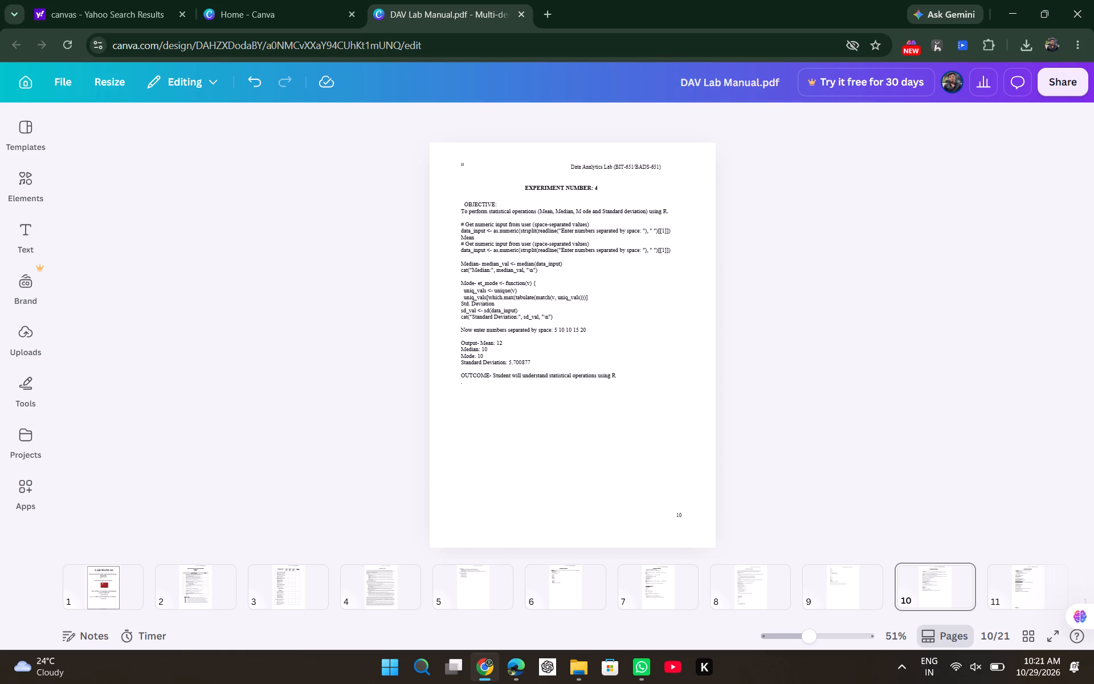
Delete the Prepared By label and the name line from the foot of page 11, Experiment Number 5.
left_click(990, 592)
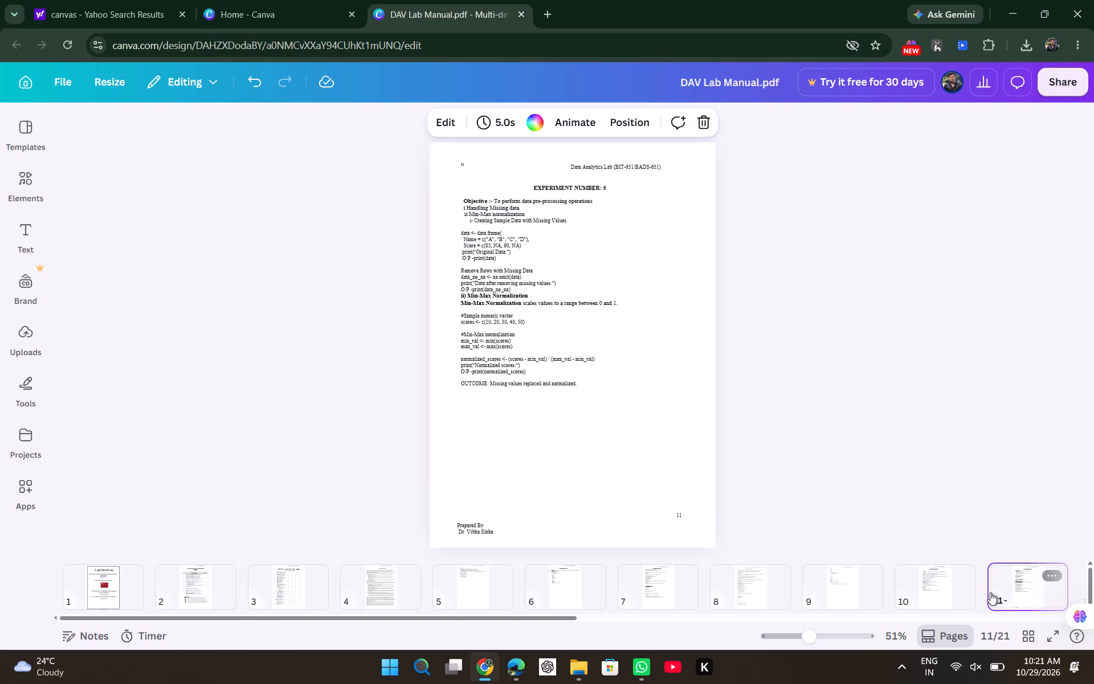
left_click(469, 525)
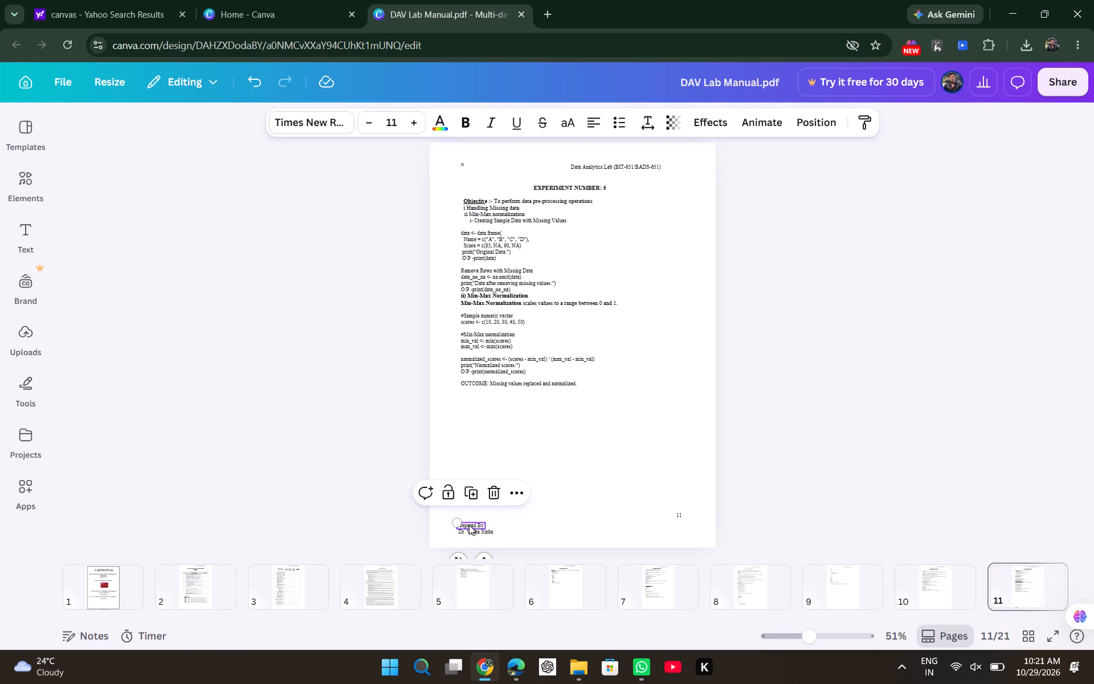
key("Delete")
left_click(473, 528)
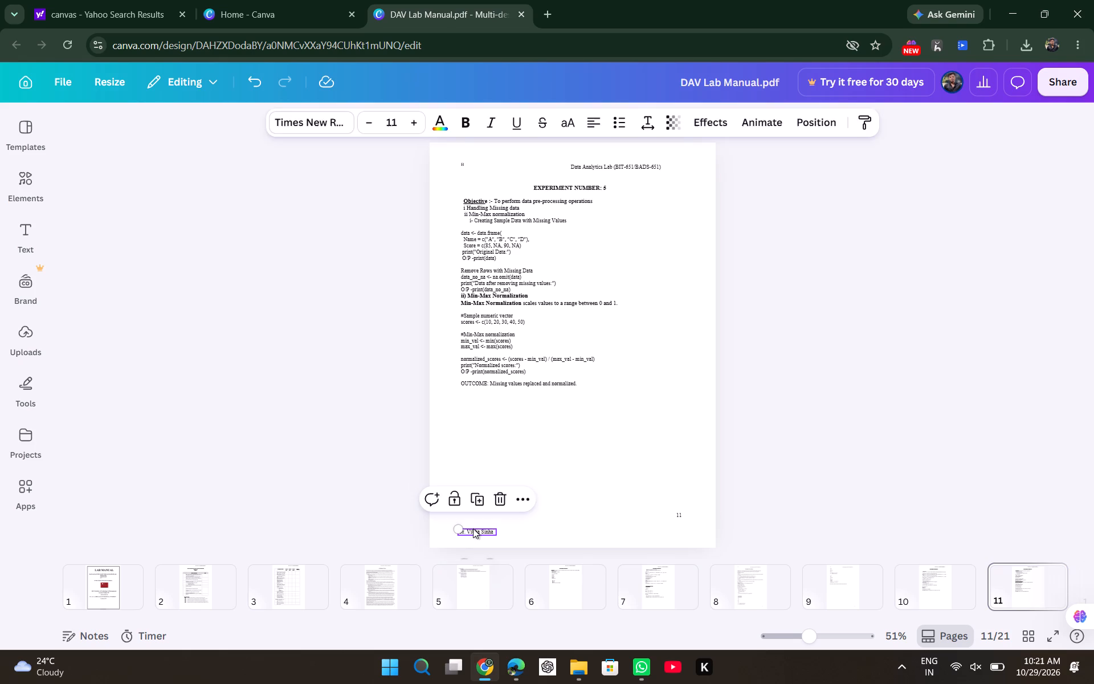
key("Delete")
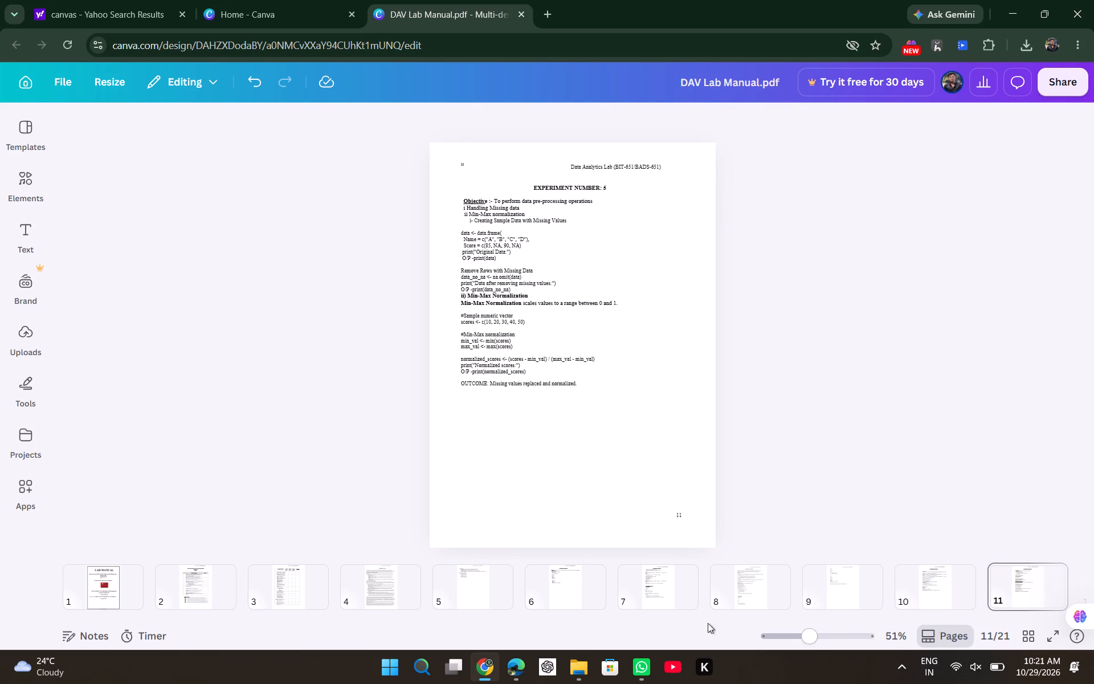
Delete the Prepared By label and the name line from the foot of page 12, Experiment Number 6.
scroll(977, 585, "left", 1)
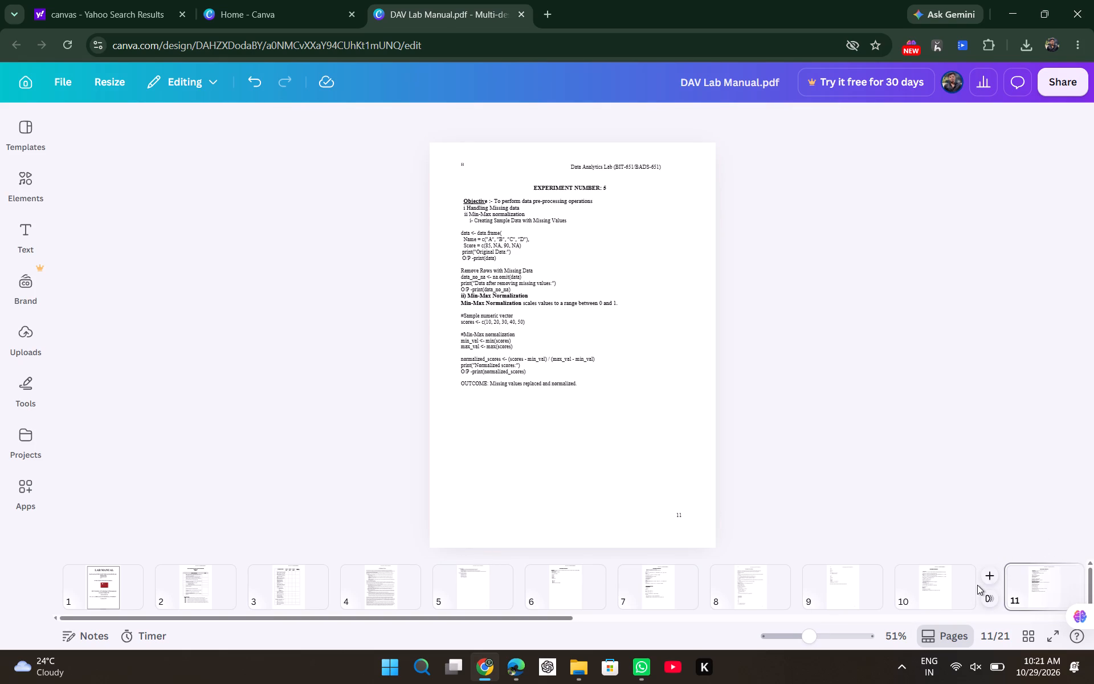
scroll(977, 585, "left", 8)
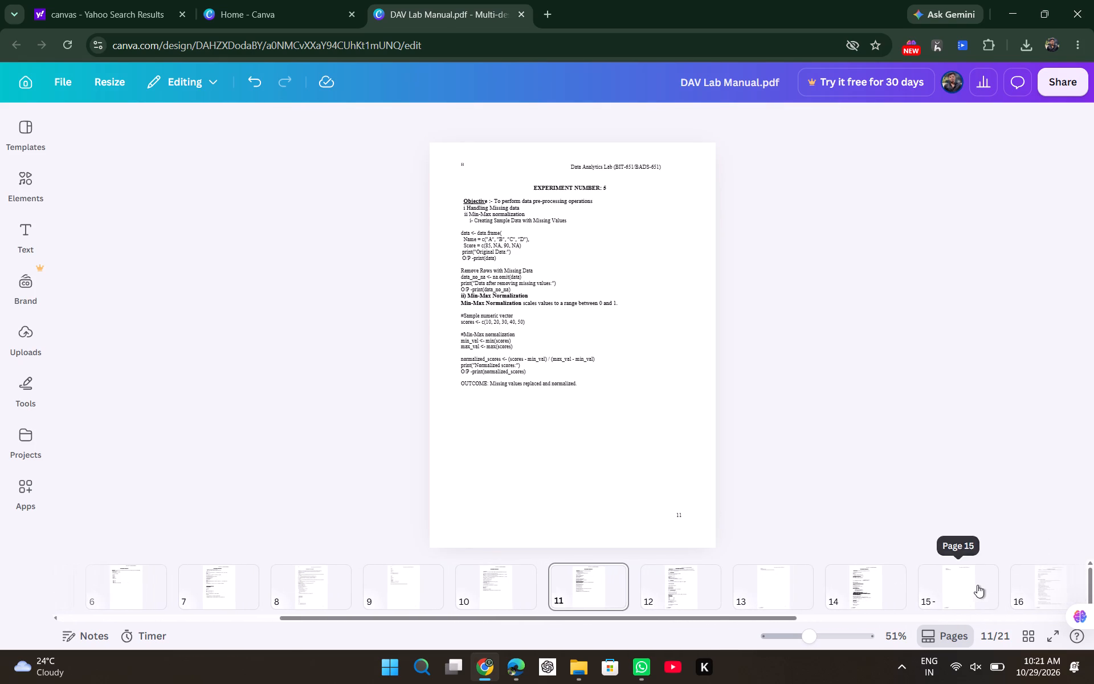
scroll(977, 585, "left", 6)
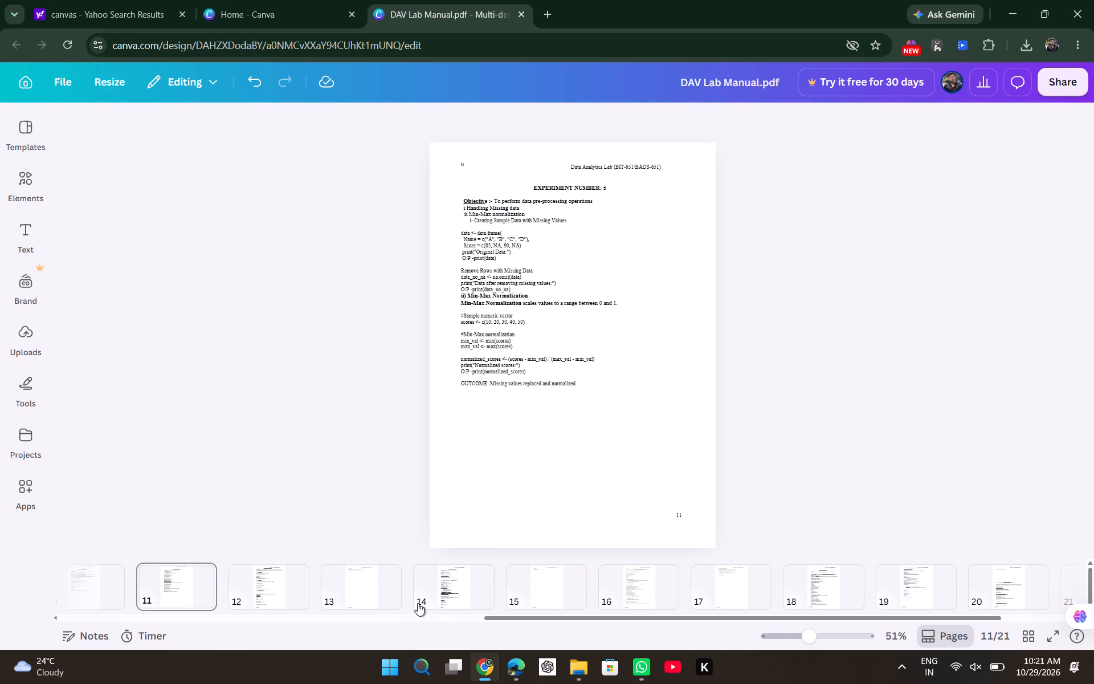
left_click(264, 585)
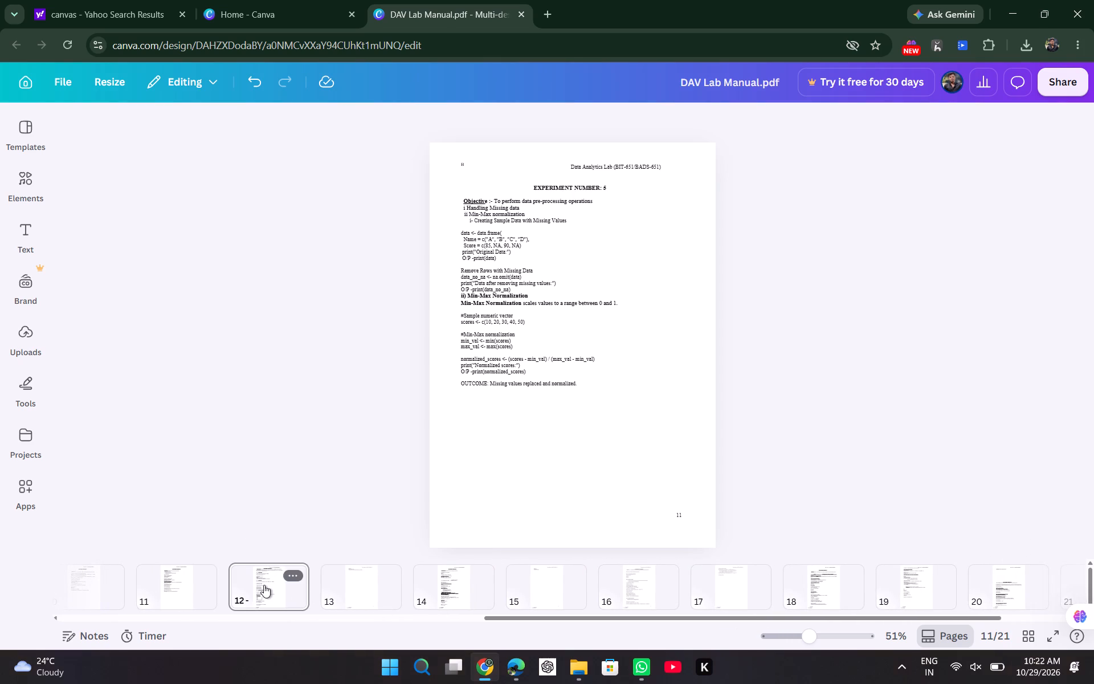
left_click(468, 525)
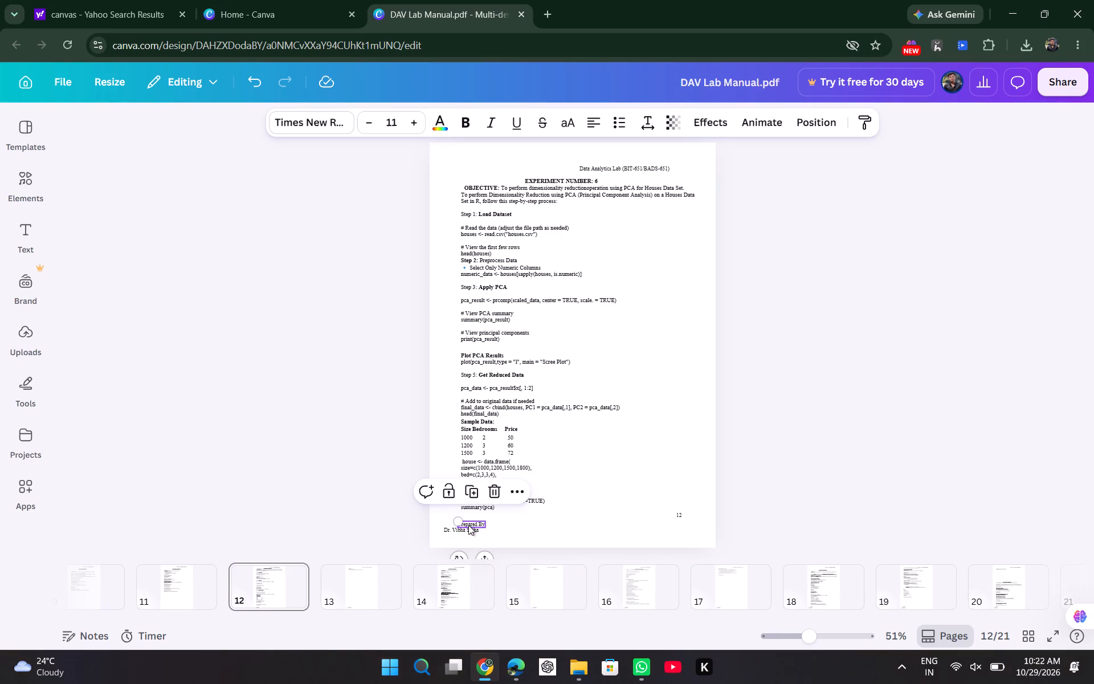
key("Delete")
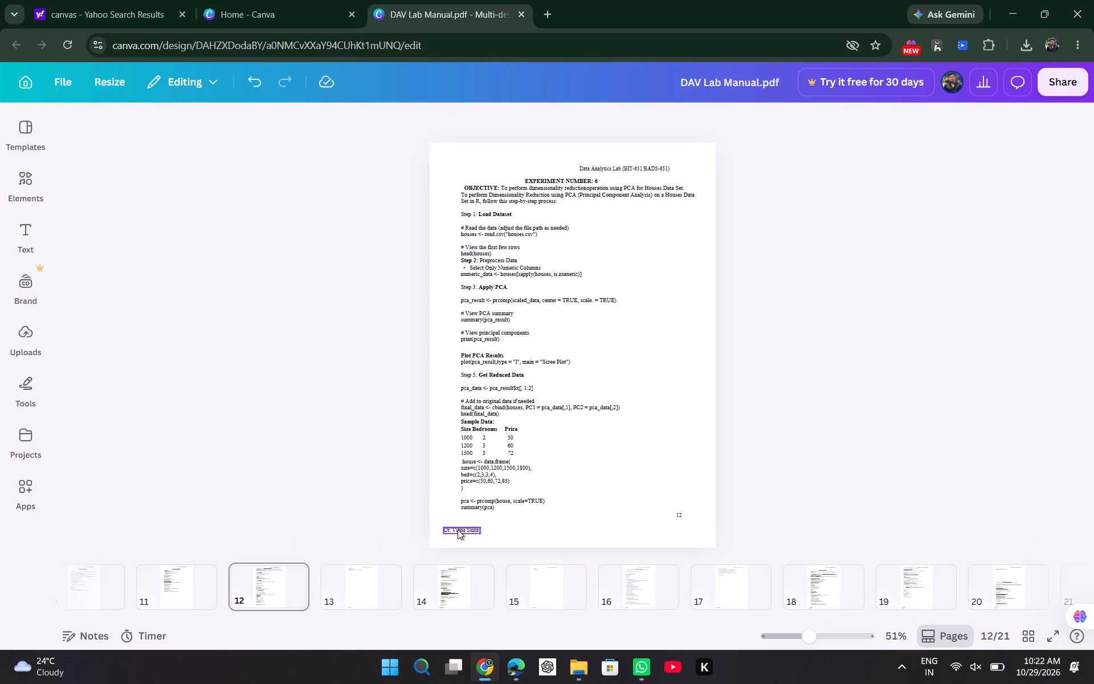
left_click(458, 530)
key("Delete")
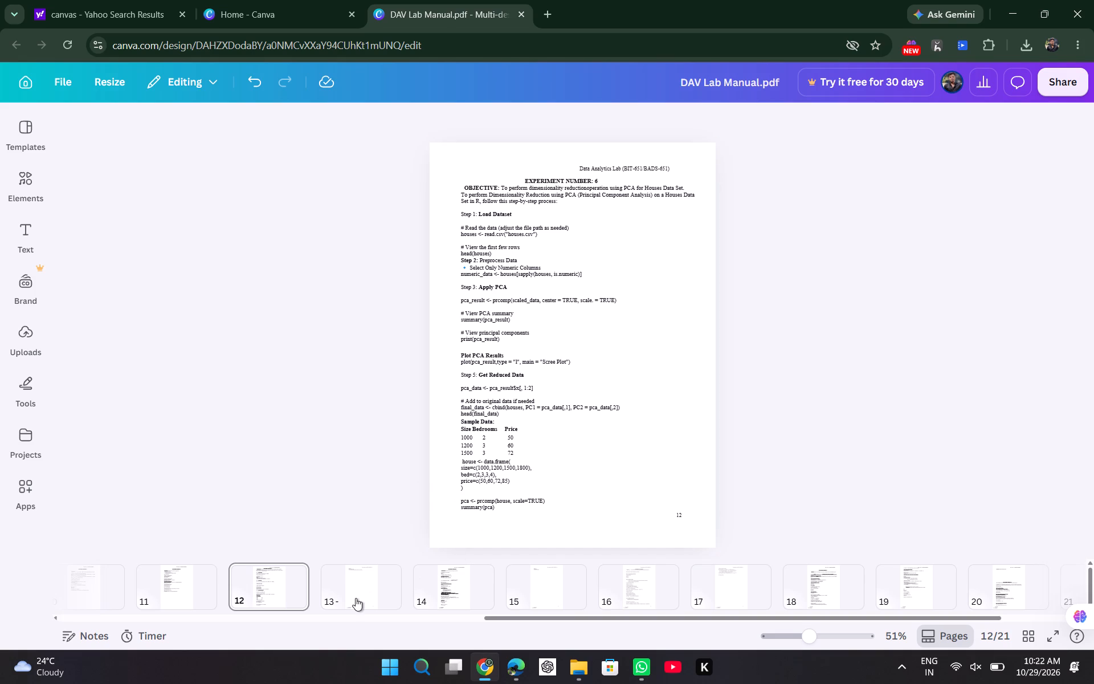
Delete the Prepared By label and the name line from the foot of page 13.
left_click(356, 598)
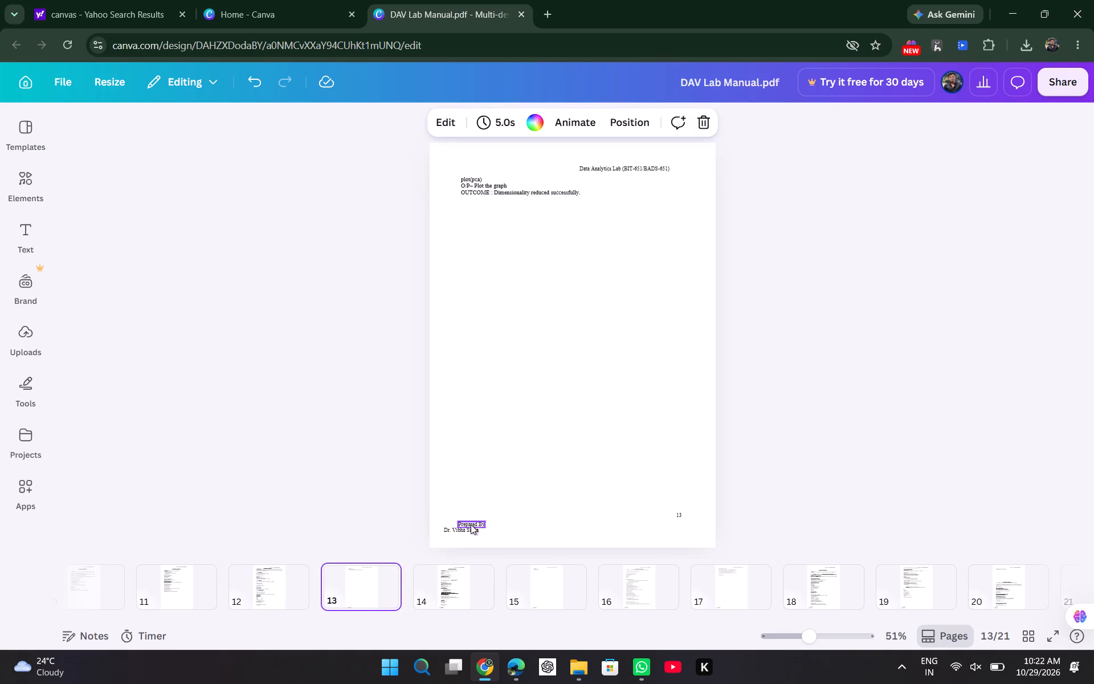
left_click(471, 524)
key("Delete")
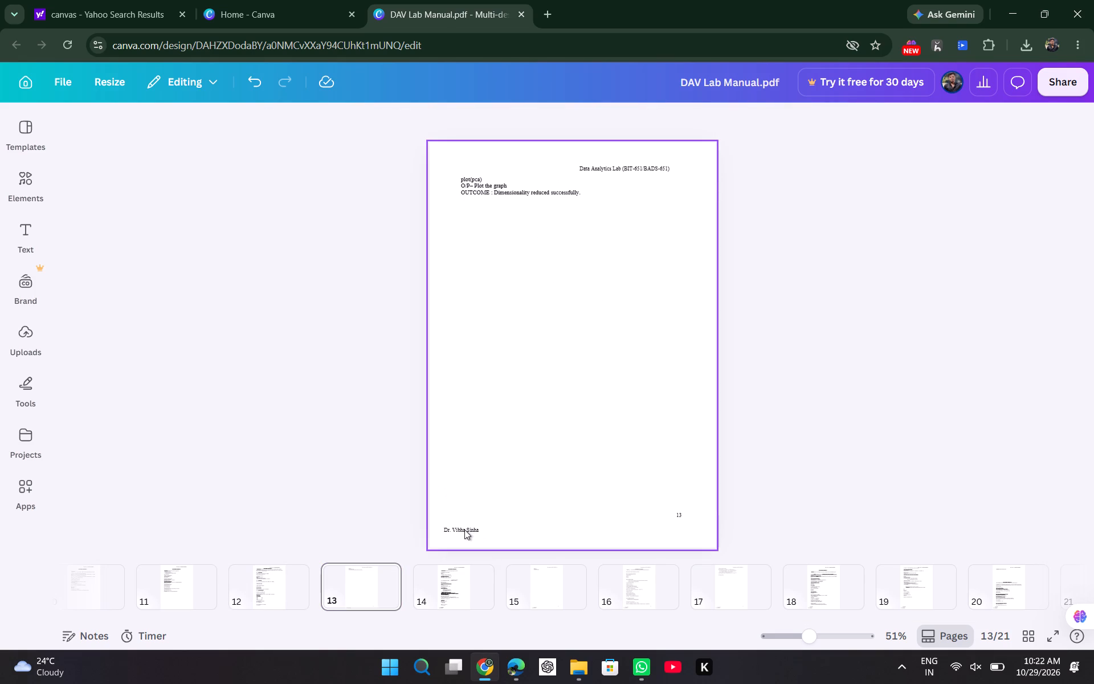
left_click(464, 530)
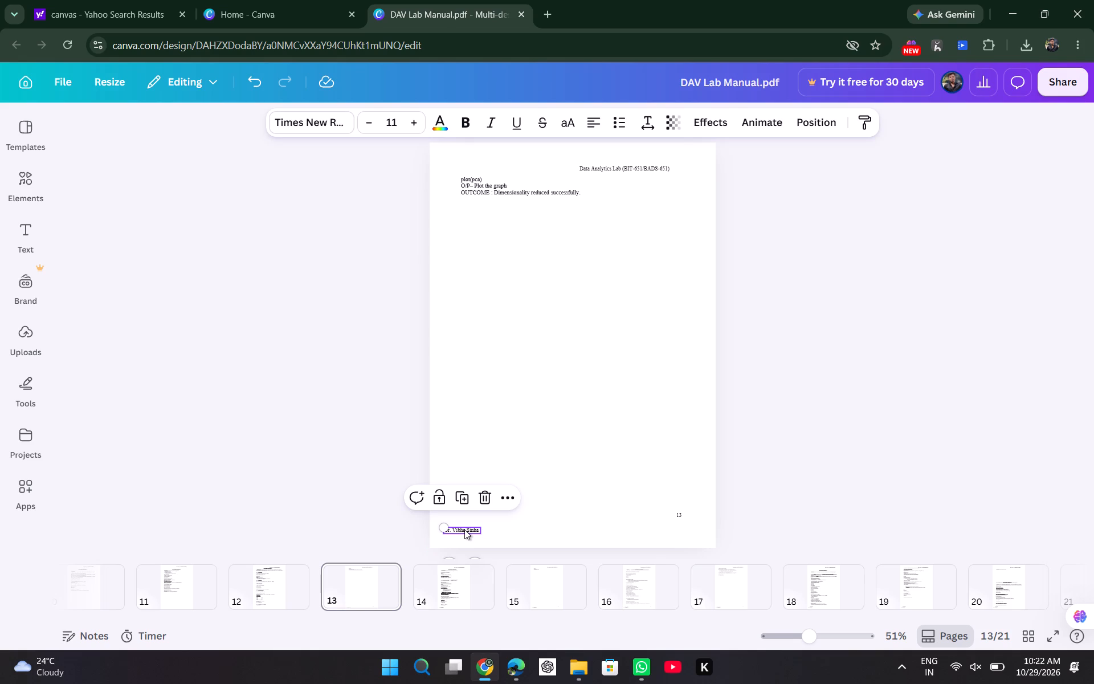
key("Delete")
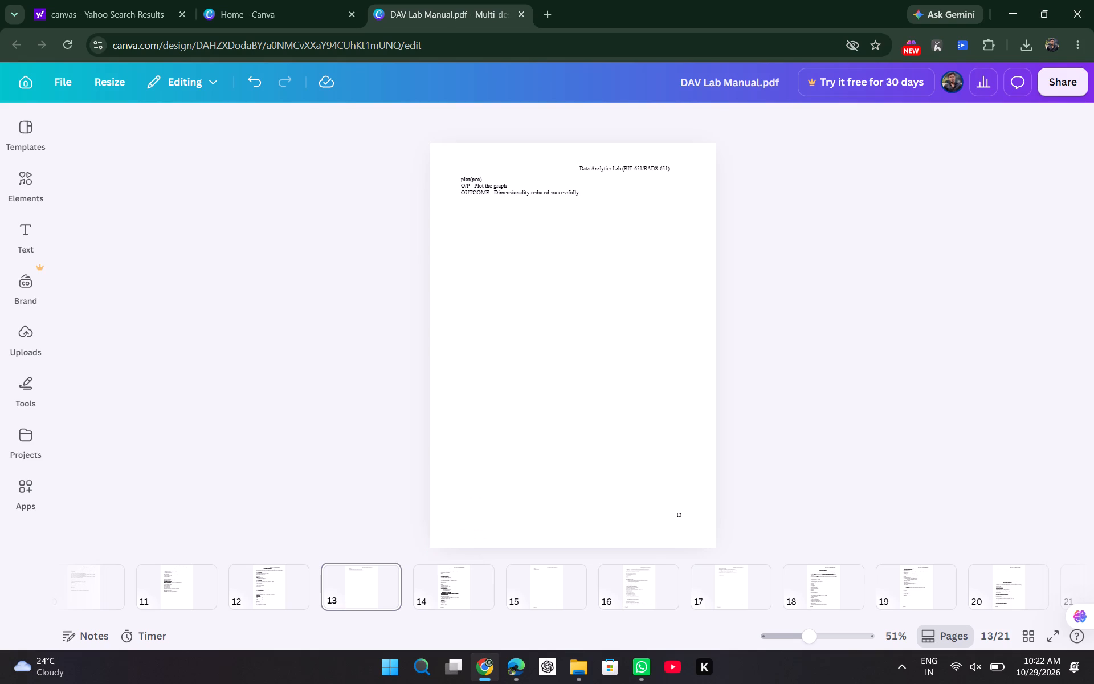
Delete the Prepared By label and the name line from the foot of page 14, Experiment Number 7.
left_click(454, 583)
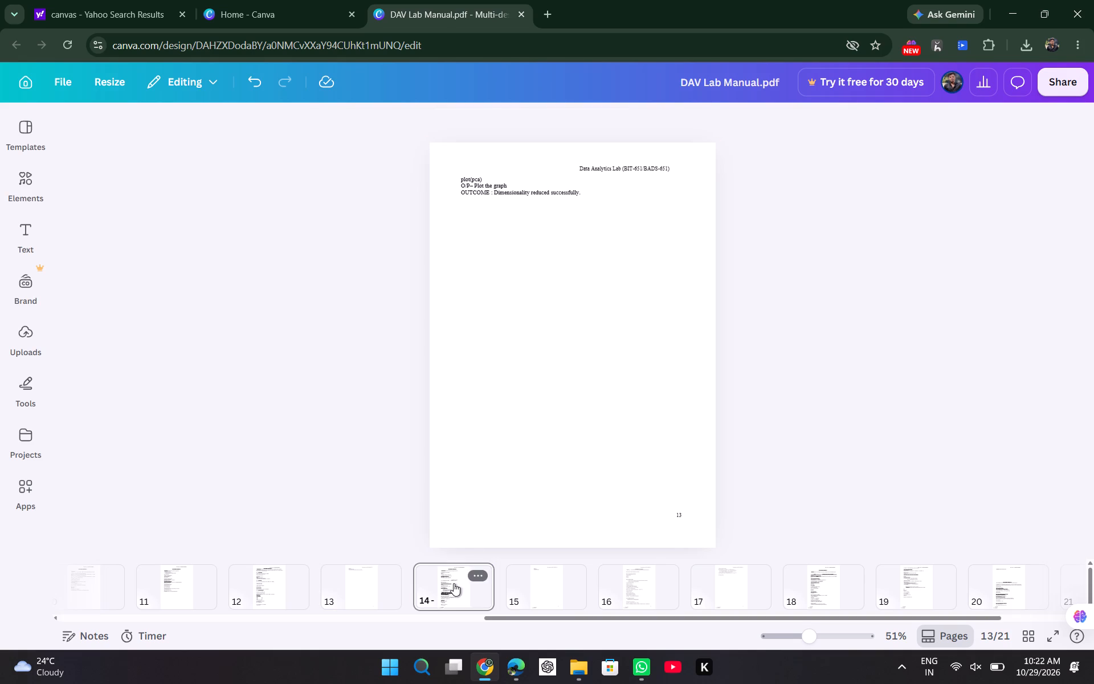
left_click(475, 526)
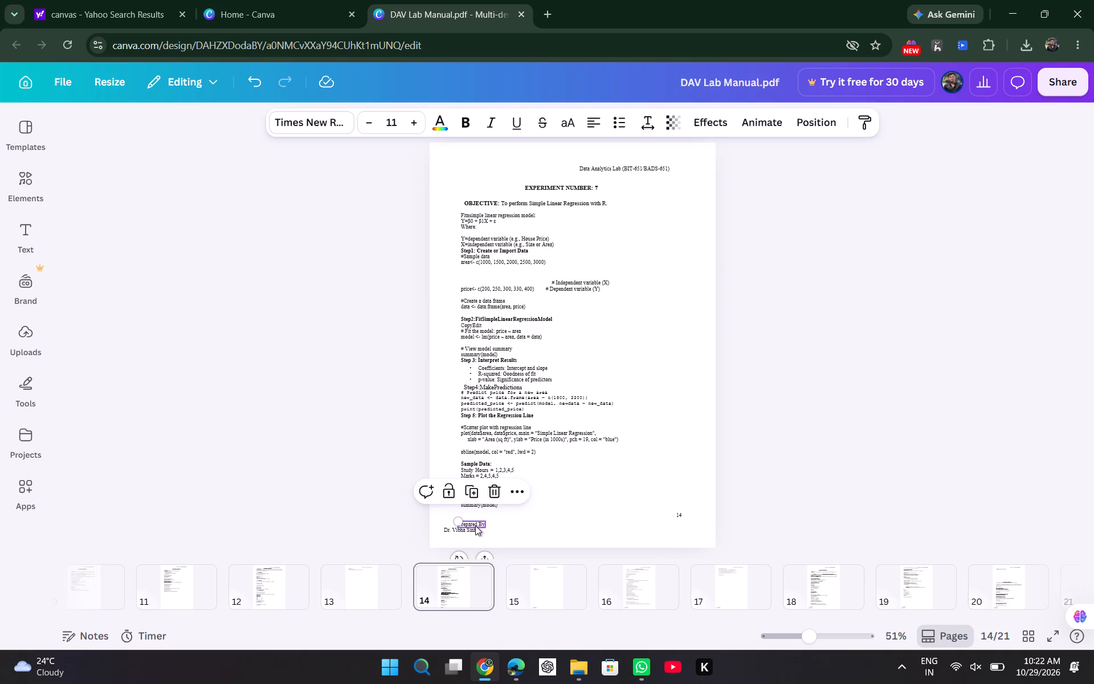
key("Delete")
left_click(461, 528)
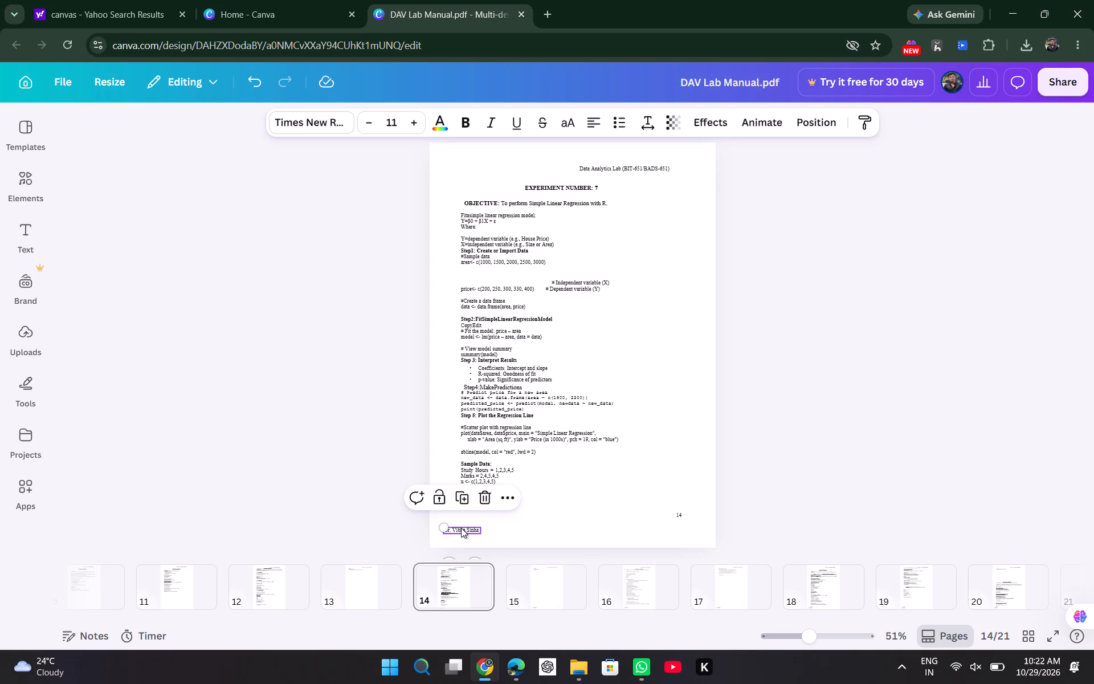
key("Delete")
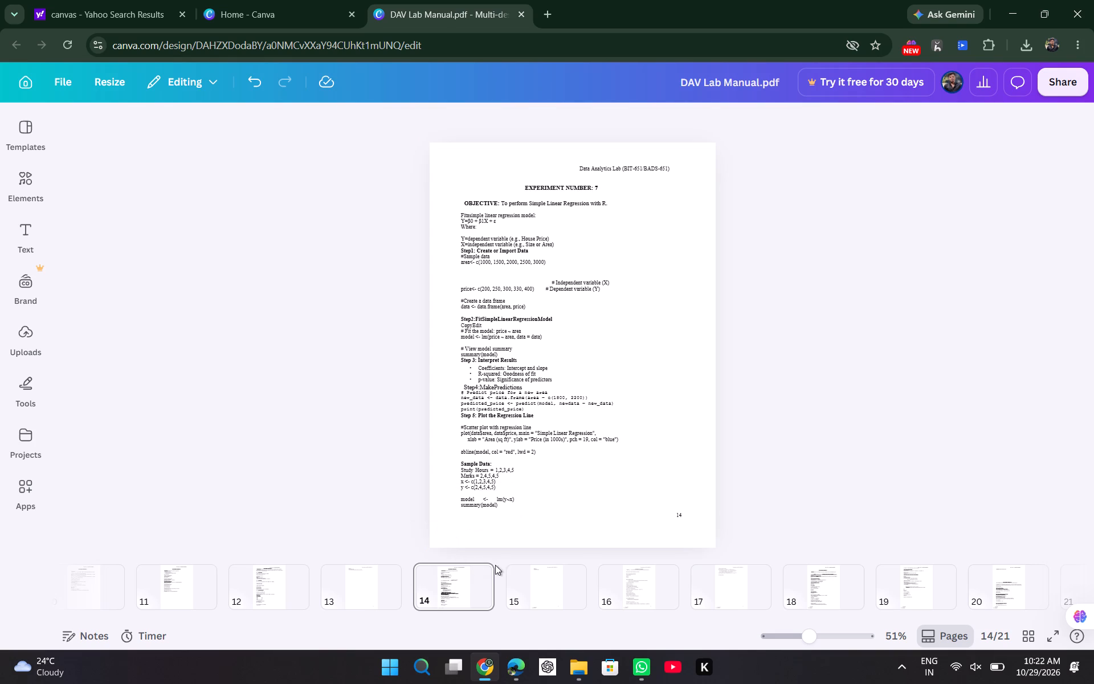
Delete the Prepared By label and the name line from the foot of page 15.
left_click(544, 604)
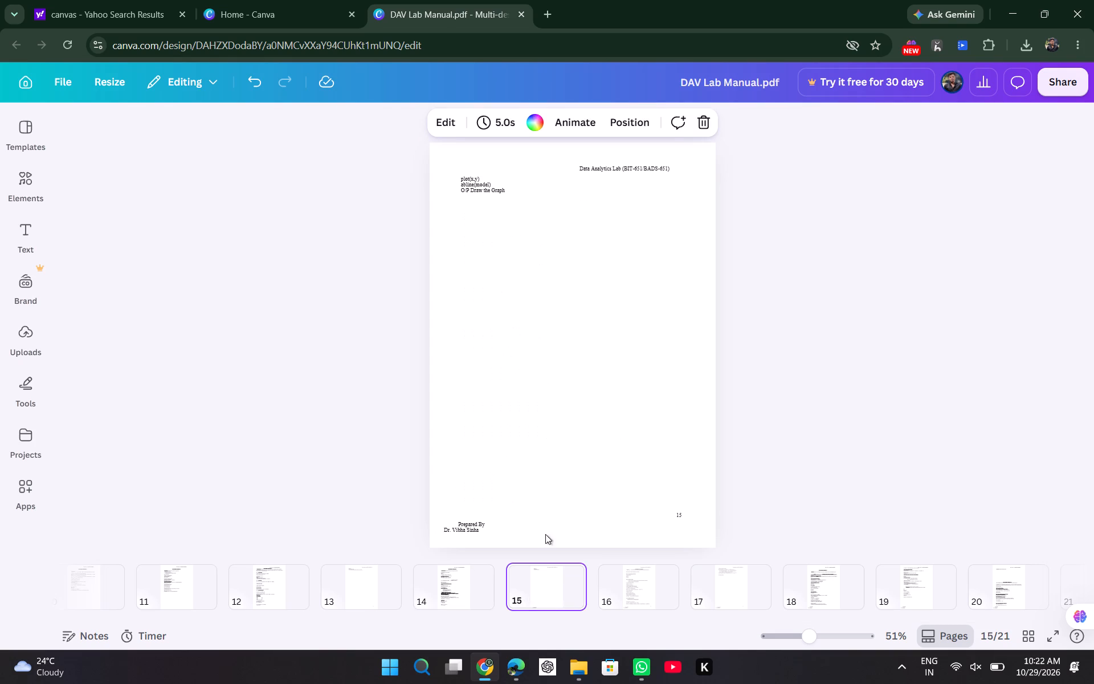
left_click(466, 522)
key("Delete")
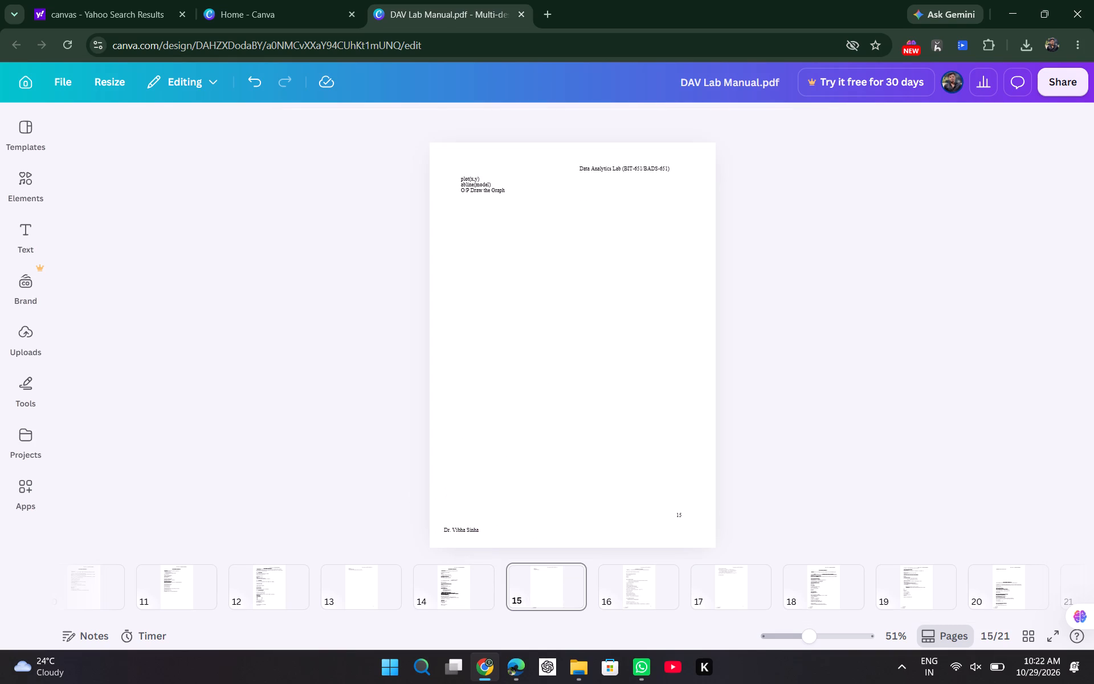
left_click(454, 529)
key("Delete")
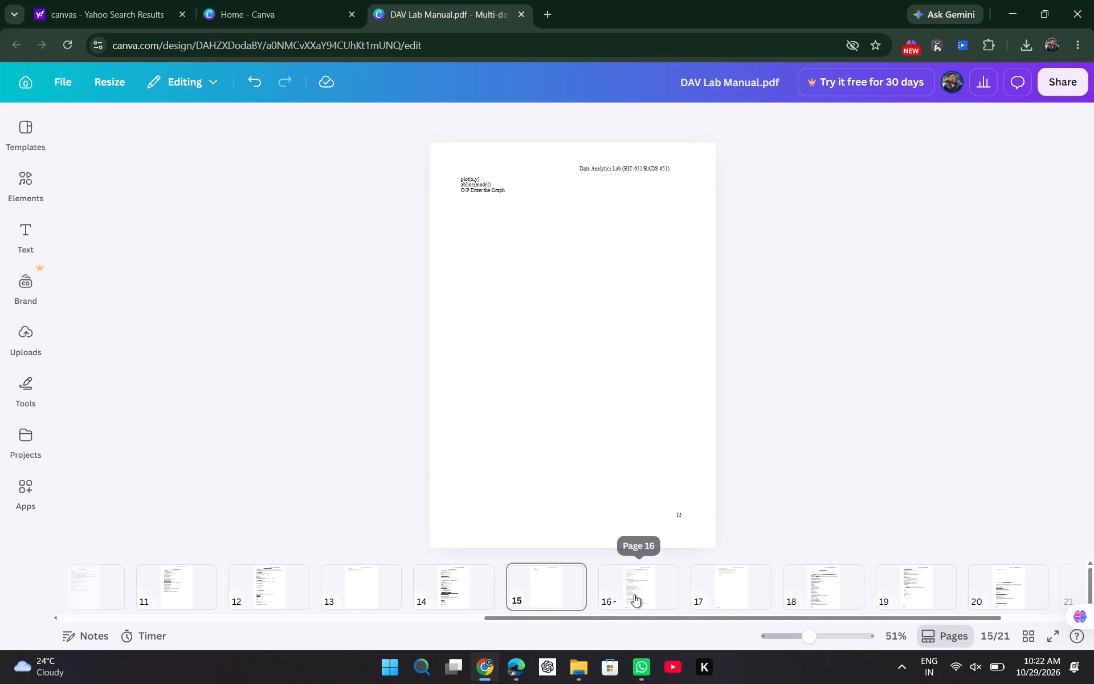
Delete the Prepared By label and the name line from the foot of page 16, Experiment Number 8.
left_click(634, 595)
left_click(464, 522)
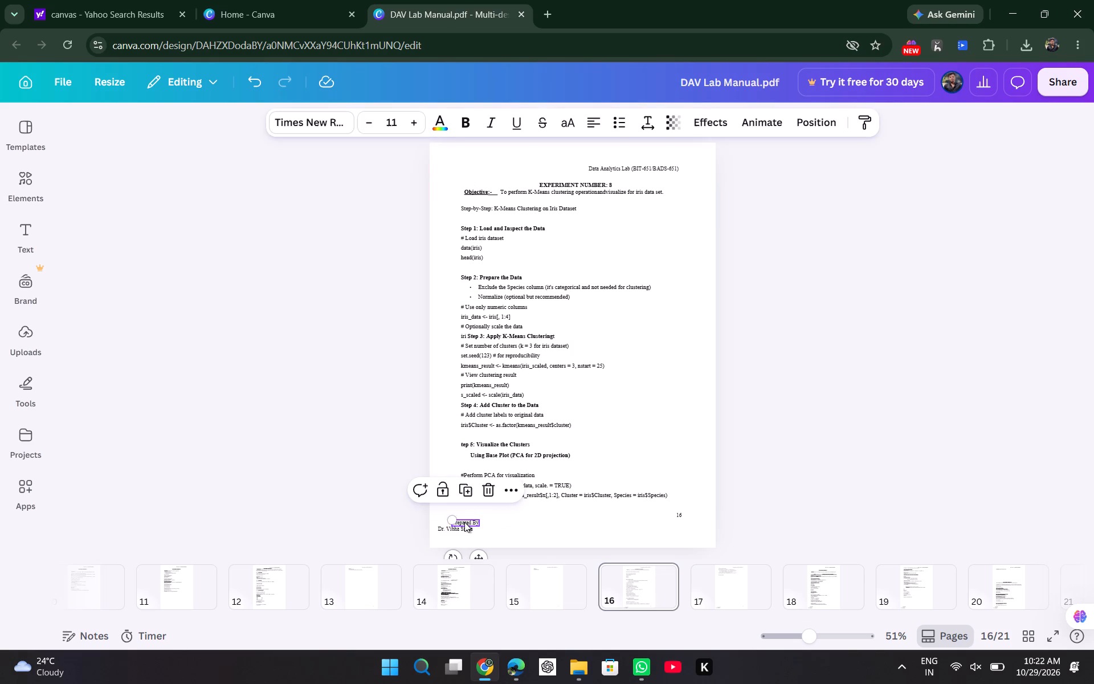
key("Delete")
left_click(463, 527)
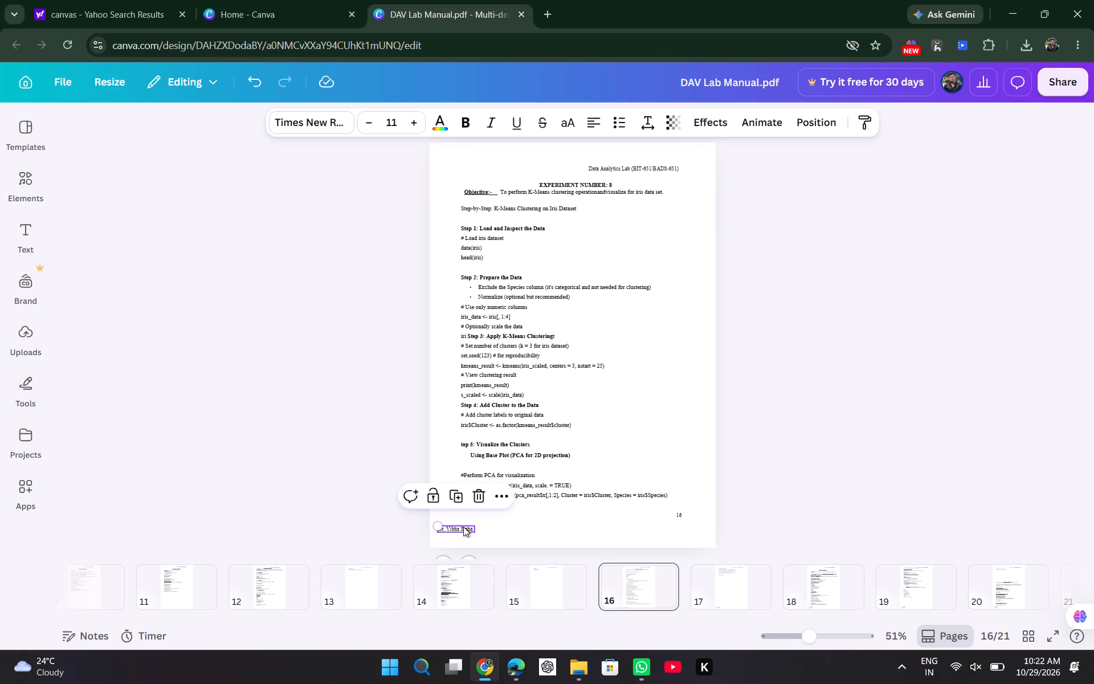
key("Delete")
Delete the Prepared By label and the name line from the foot of page 17.
left_click(733, 588)
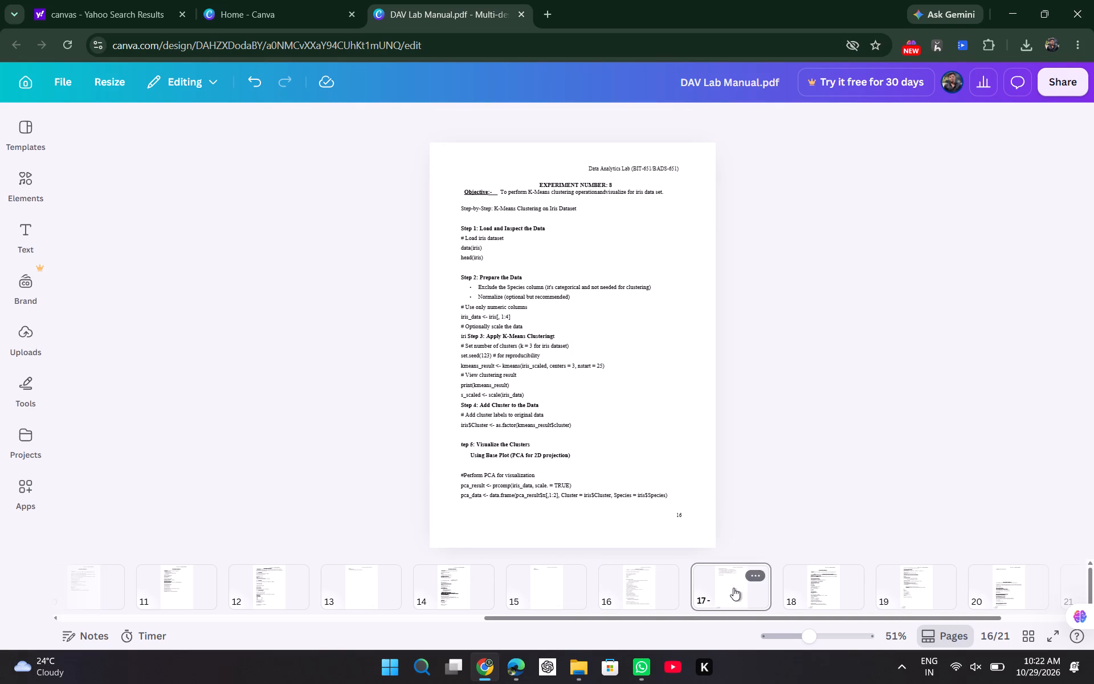
left_click(462, 524)
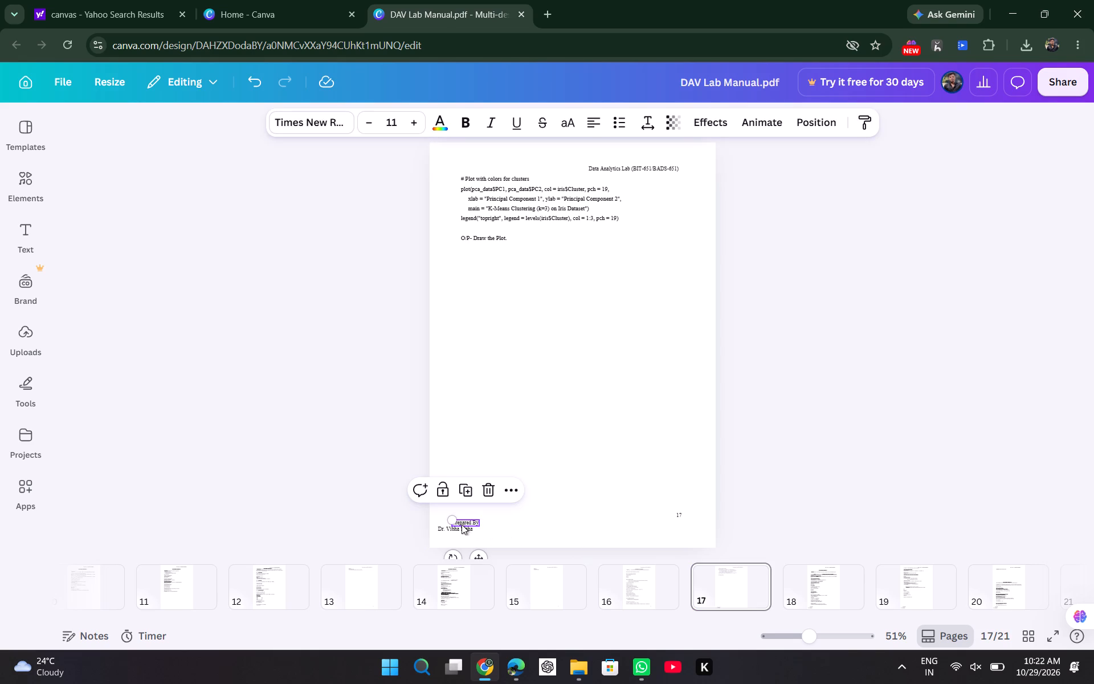
key("Delete")
left_click(460, 529)
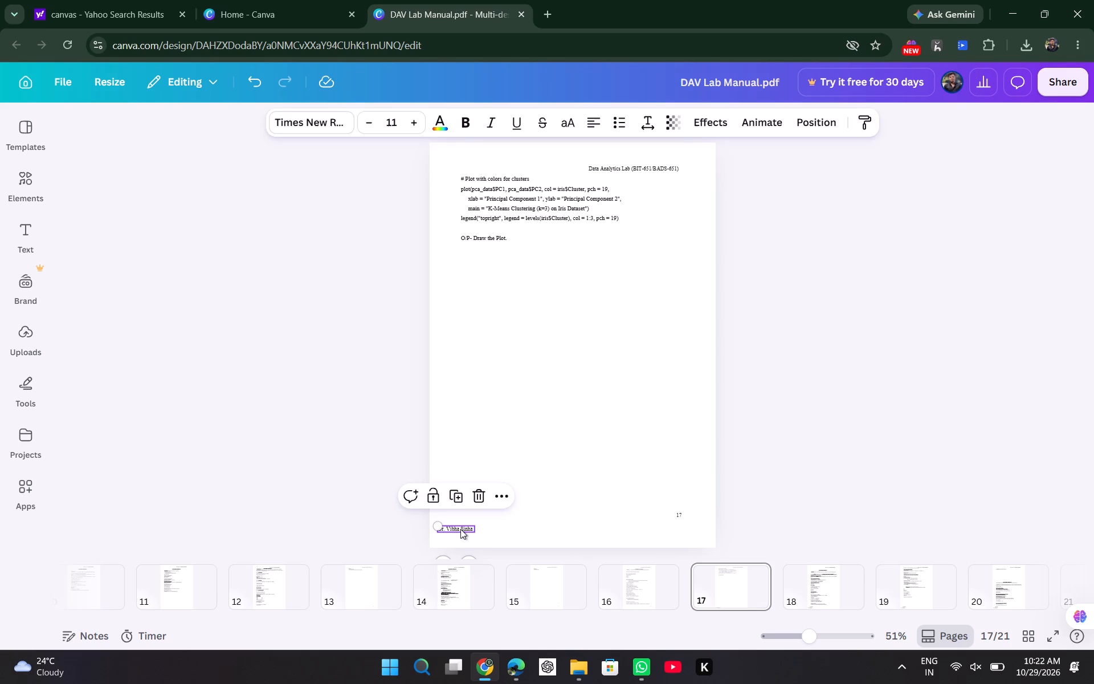
key("Delete")
Delete the Prepared By label and the name line from the foot of page 18, Experiment Number 9.
left_click(810, 587)
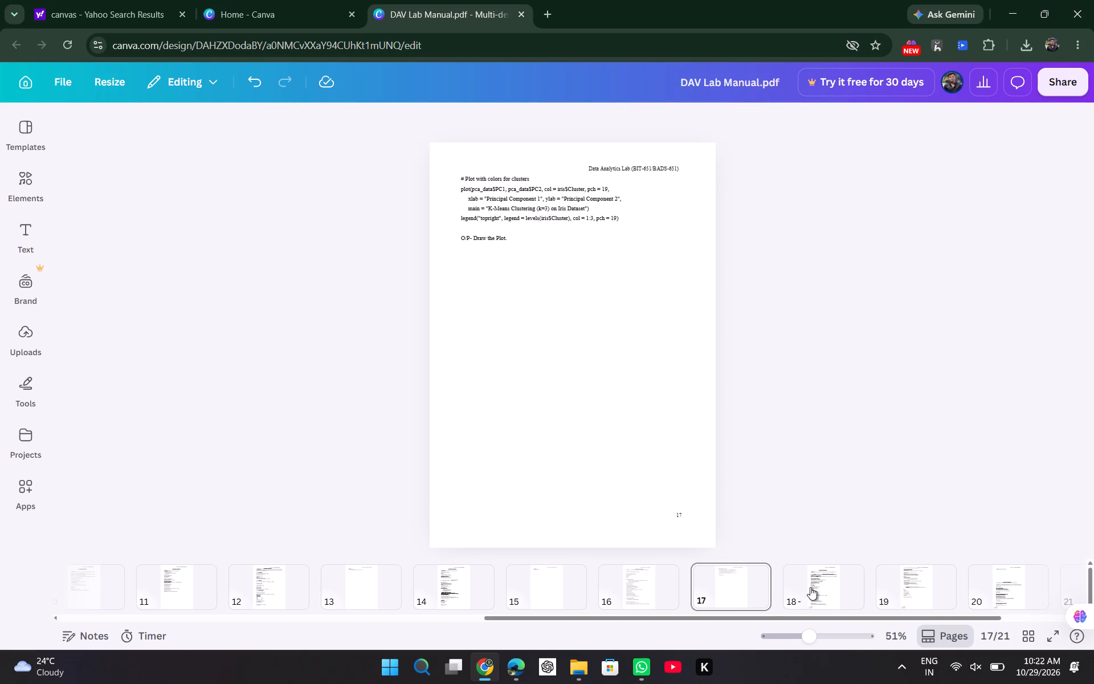
left_click(468, 519)
key("Delete")
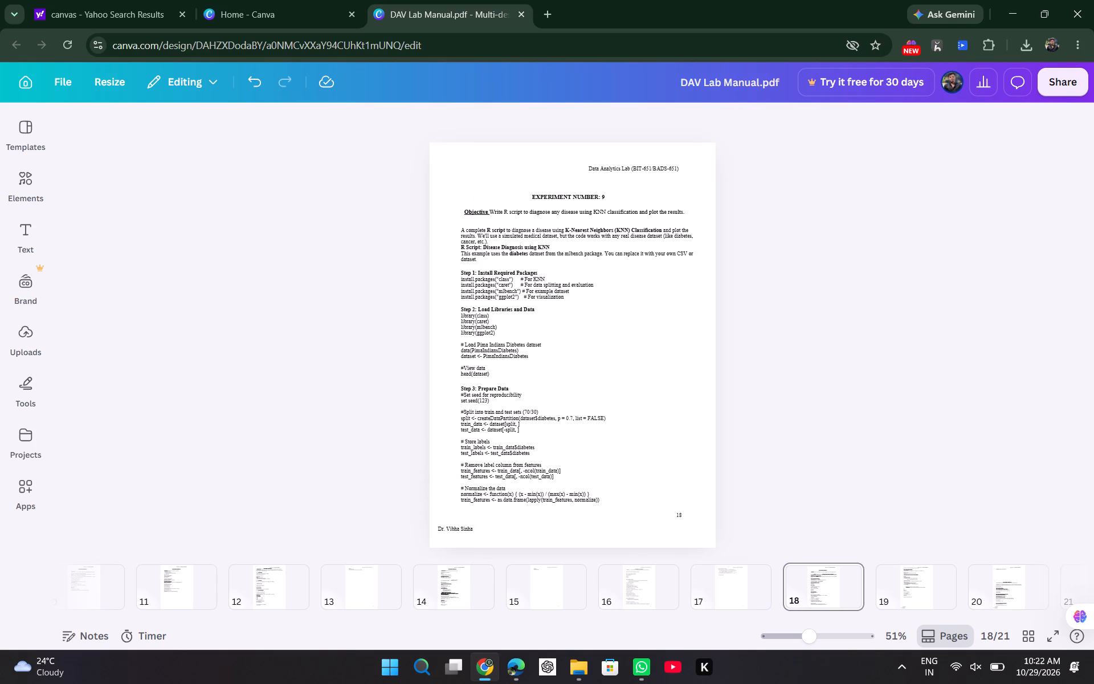
left_click(464, 526)
key("Delete")
Delete the Prepared By label and the name line from the foot of page 19.
left_click(915, 579)
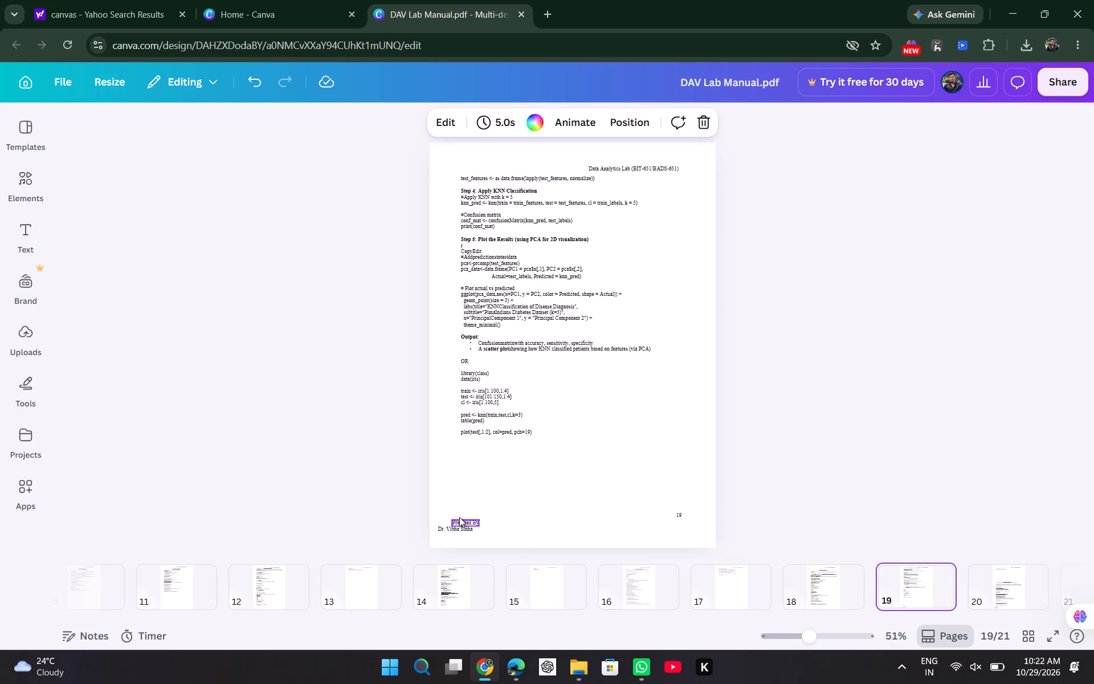
left_click(459, 518)
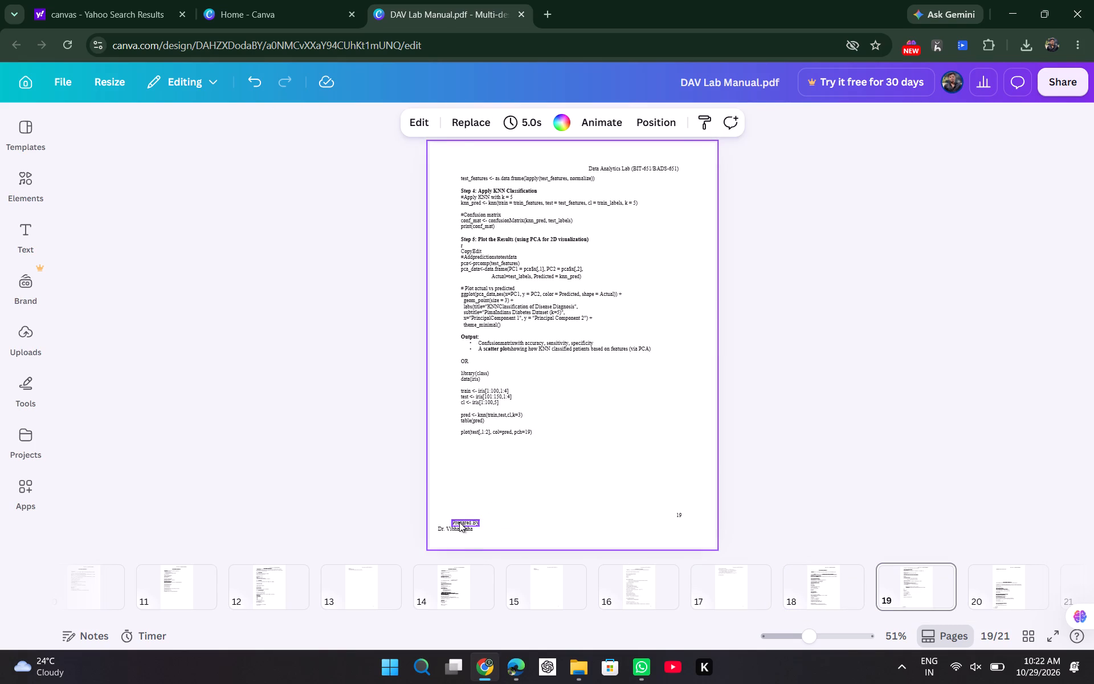
left_click(459, 522)
key("Delete")
left_click(459, 528)
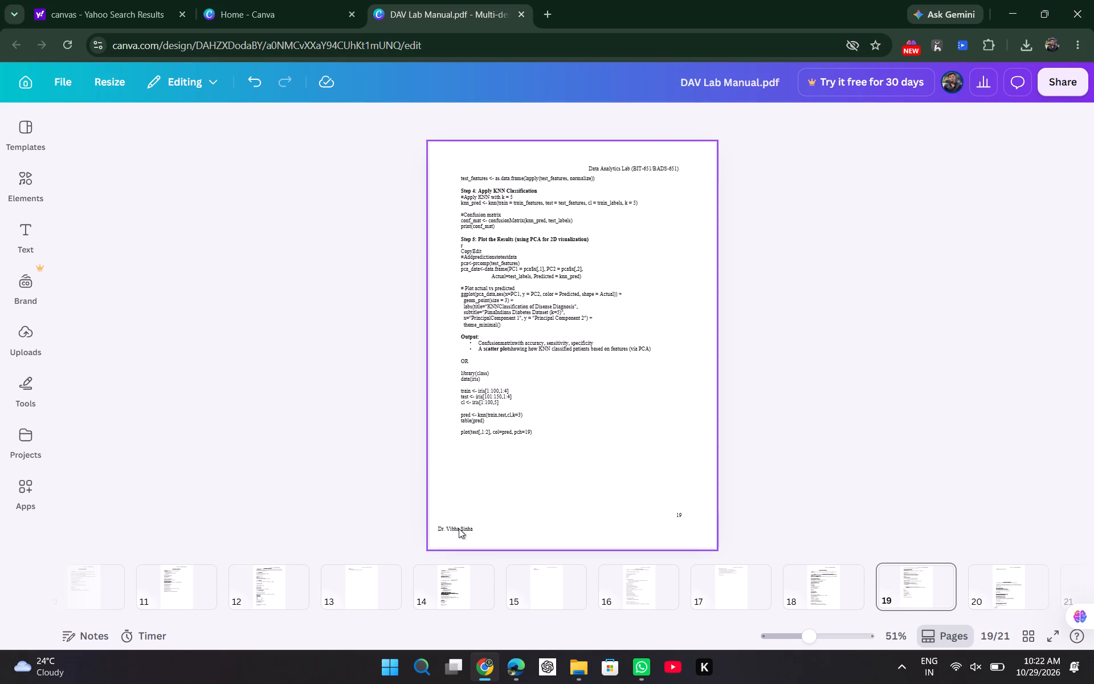
key("Delete")
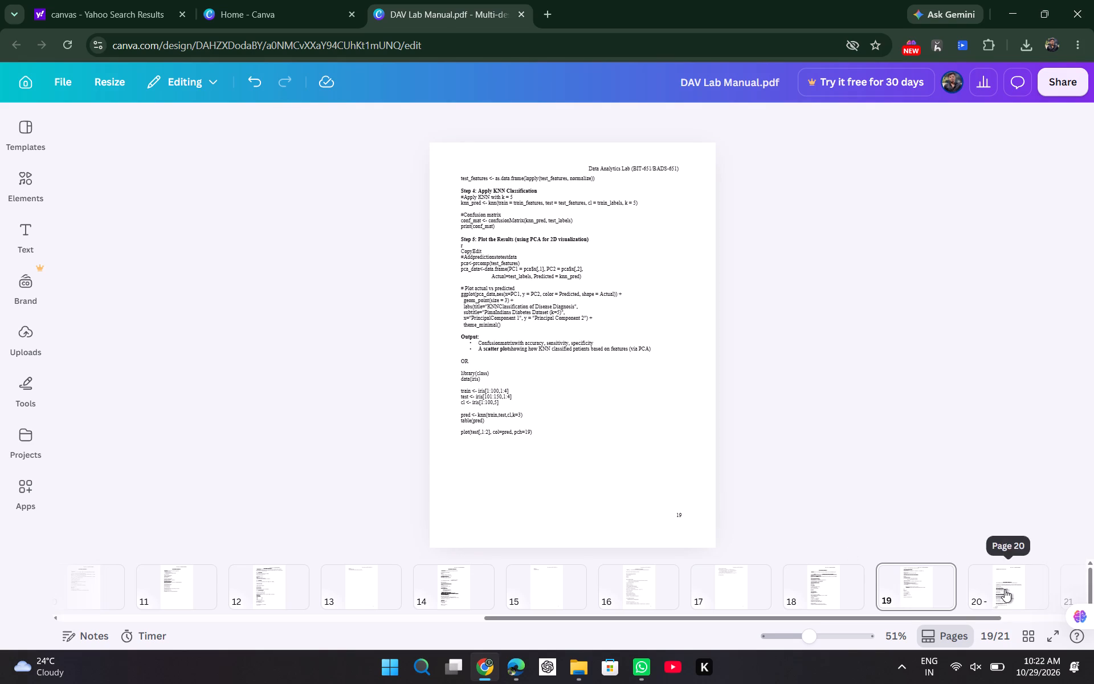
Delete the Prepared By label and the name line from the foot of page 20, Experiment Number 10.
left_click(1005, 589)
left_click(470, 523)
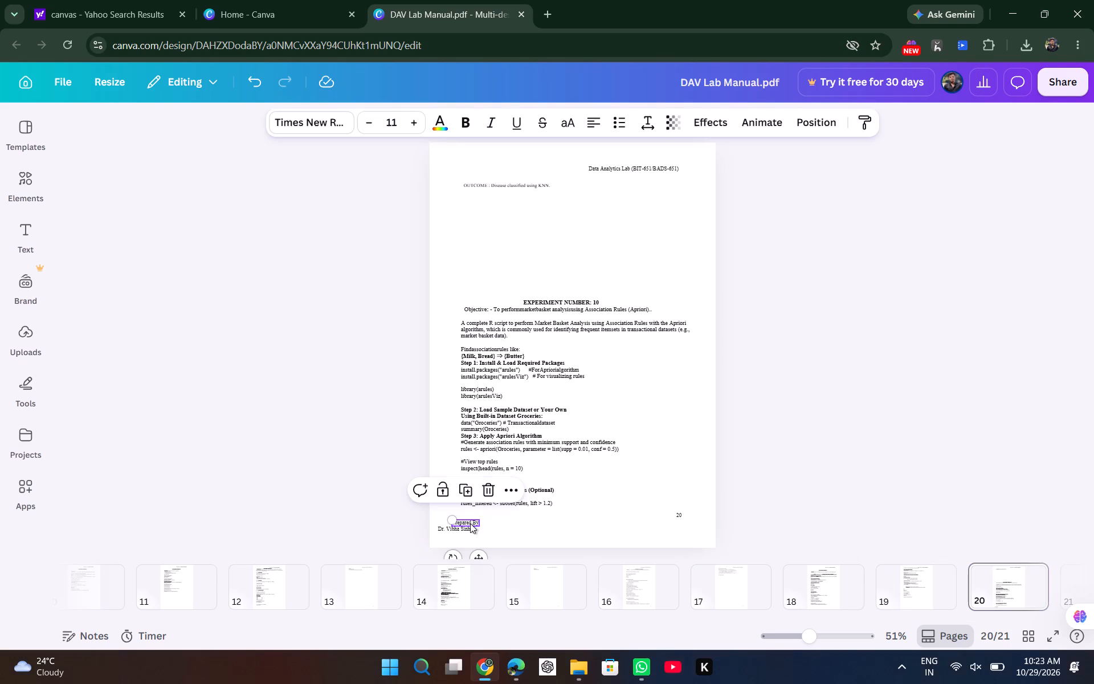
key("Delete")
left_click(466, 528)
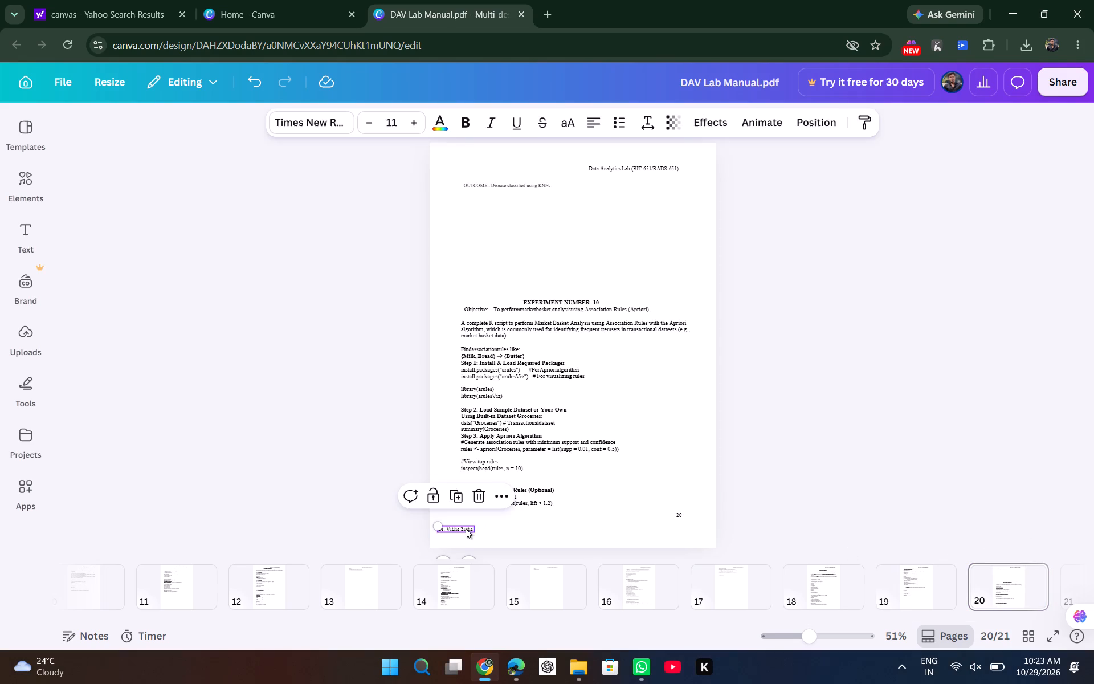
key("Delete")
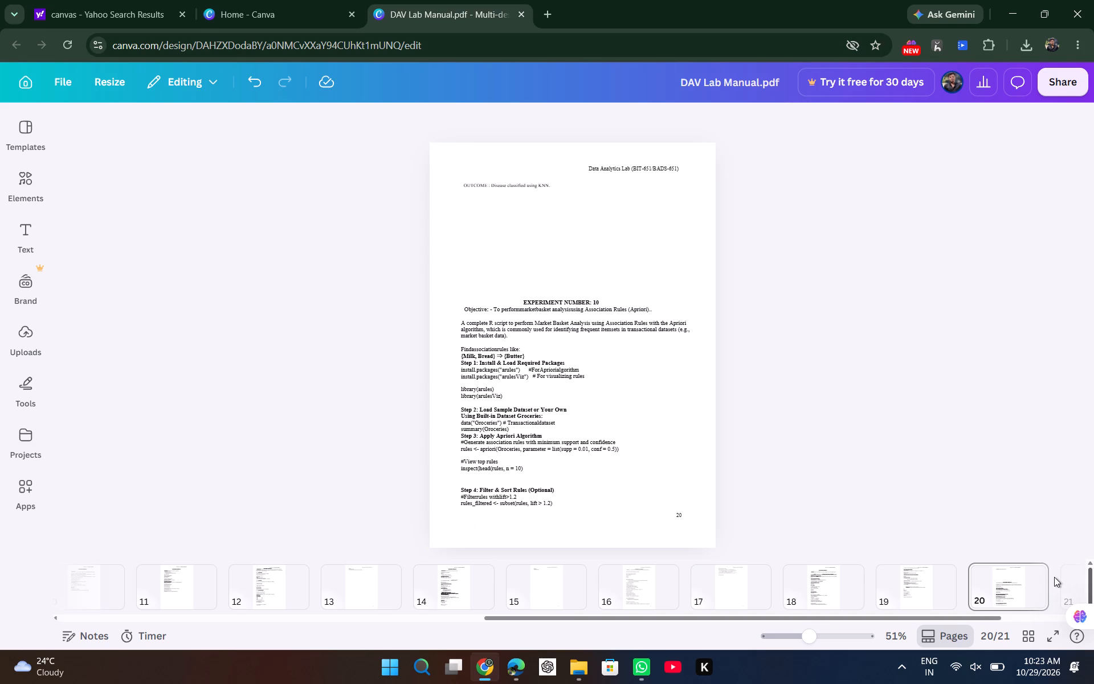
Delete the Prepared By label and the name line from the foot of page 21.
scroll(1037, 583, "left", 9)
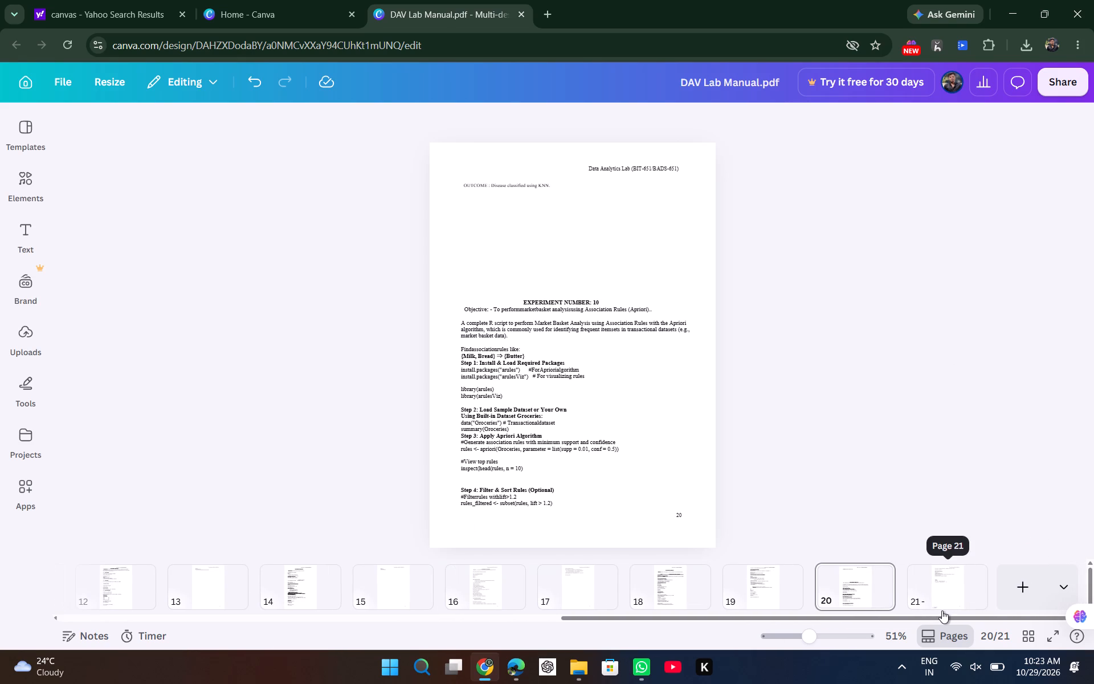
left_click(933, 581)
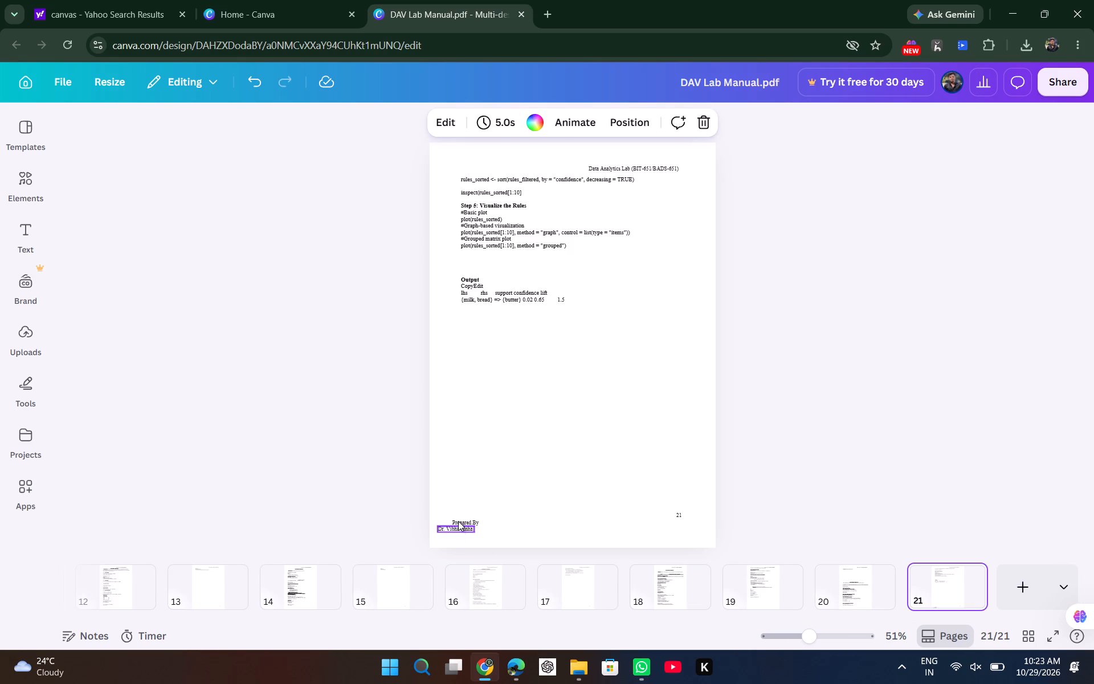
left_click(458, 521)
key("Delete")
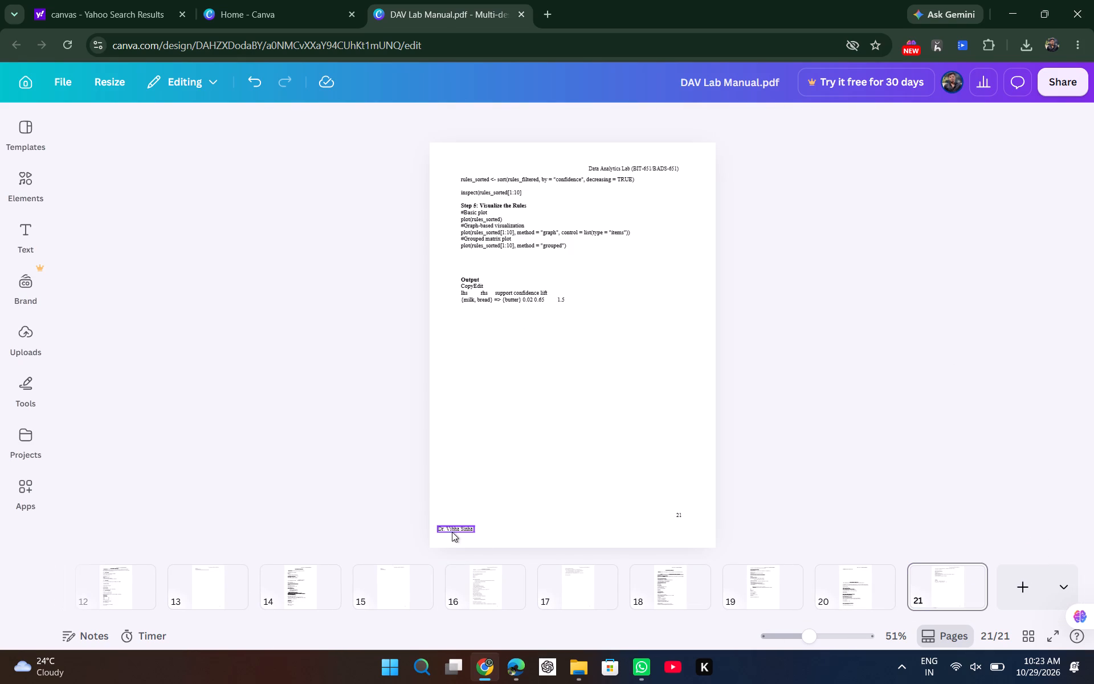
left_click(452, 526)
key("Delete")
Resize the border frame on the cover page so it encloses all the cover text and reaches the placeholder lines at the foot.
scroll(452, 526, "right", 10)
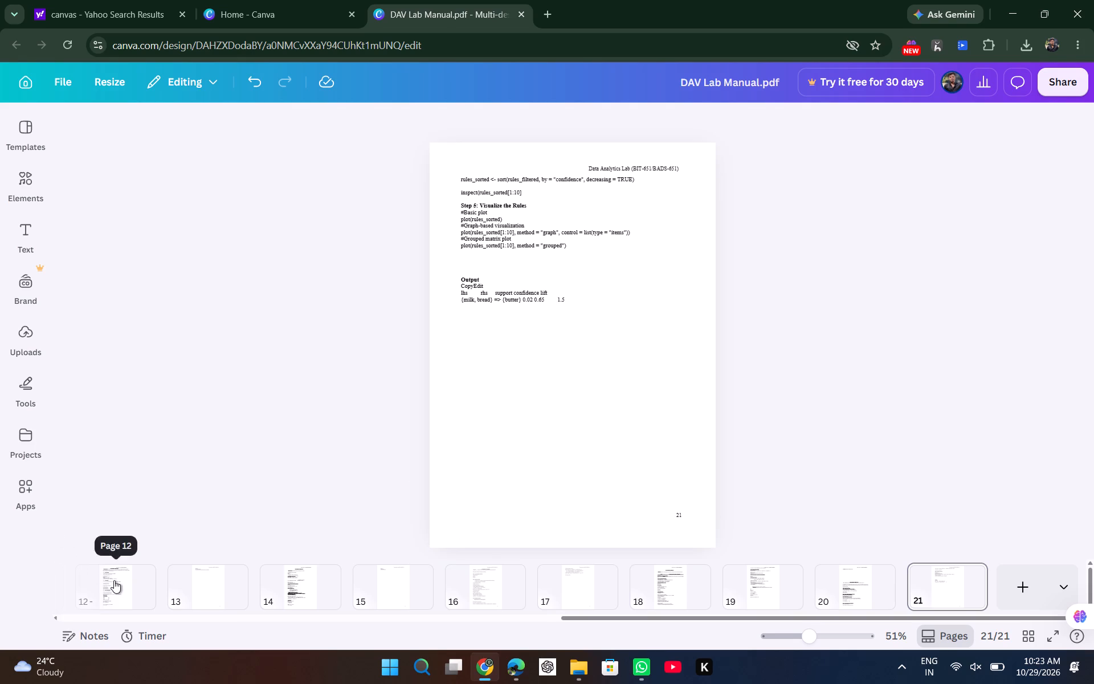
scroll(114, 580, "right", 20)
scroll(114, 580, "right", 3)
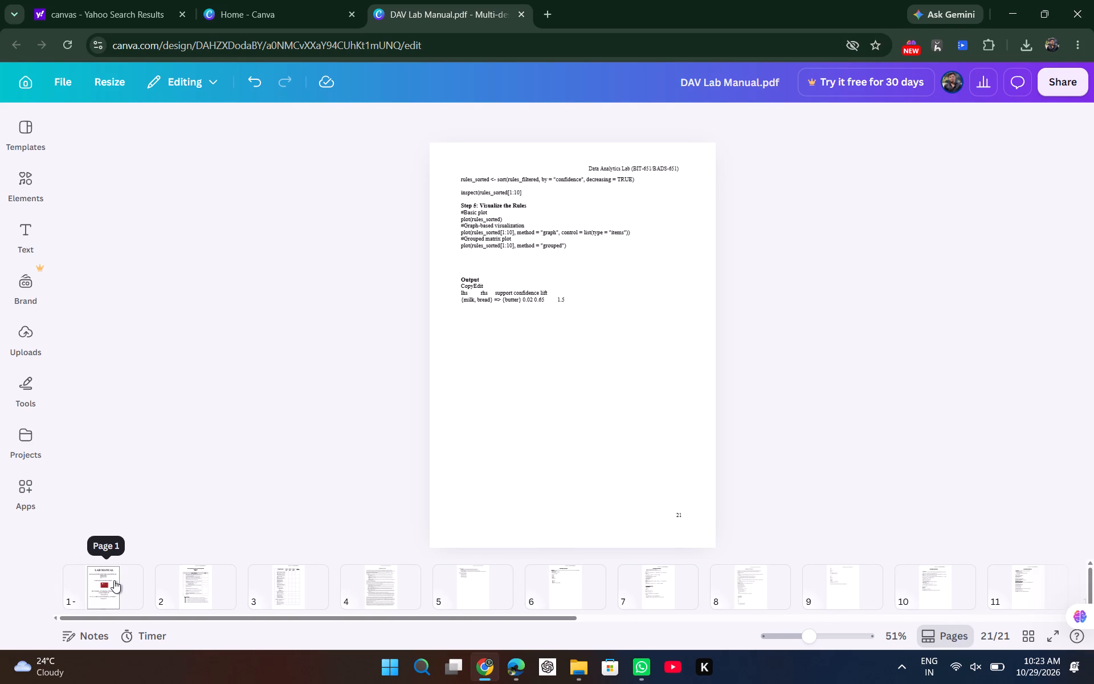
left_click(114, 580)
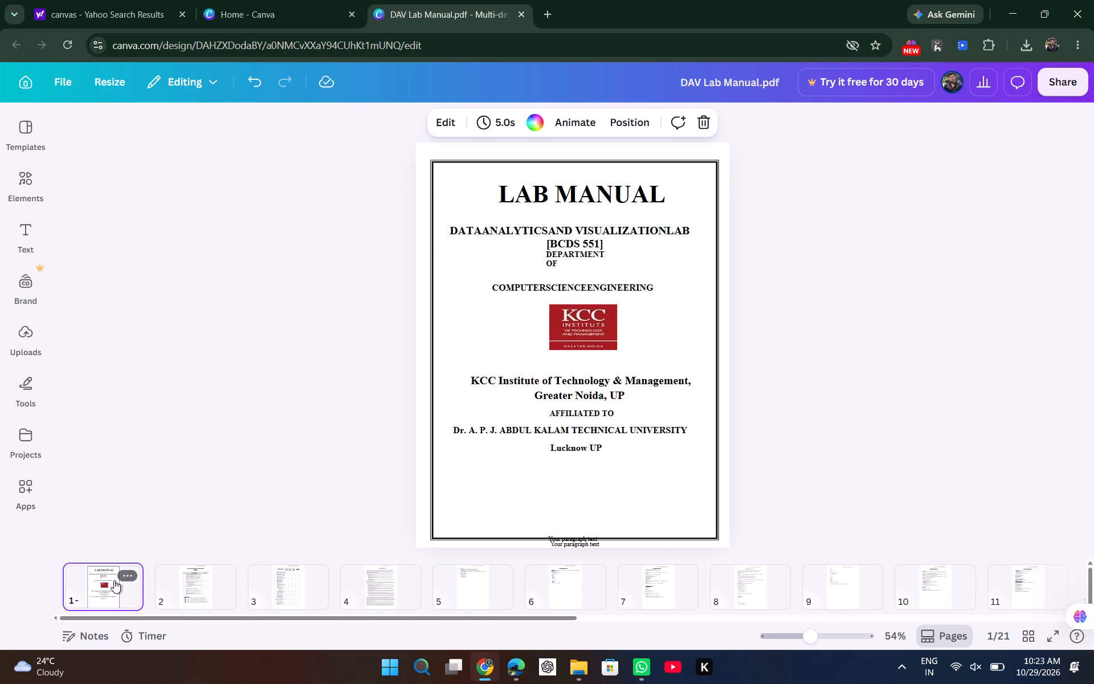
double_click(114, 580)
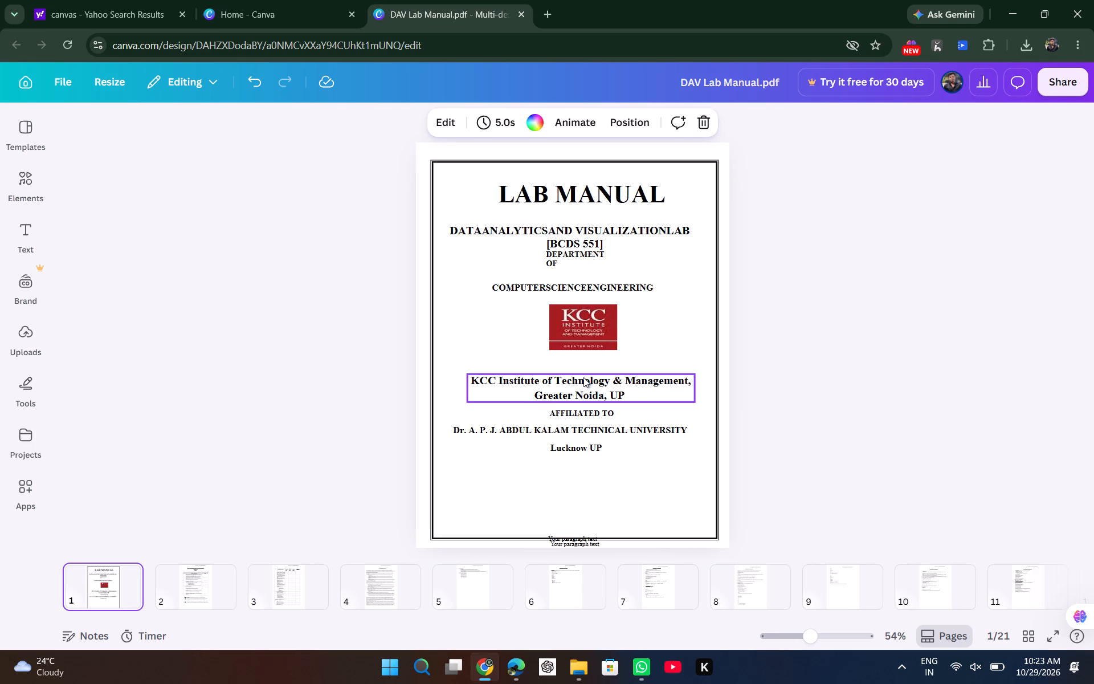
left_click(567, 541)
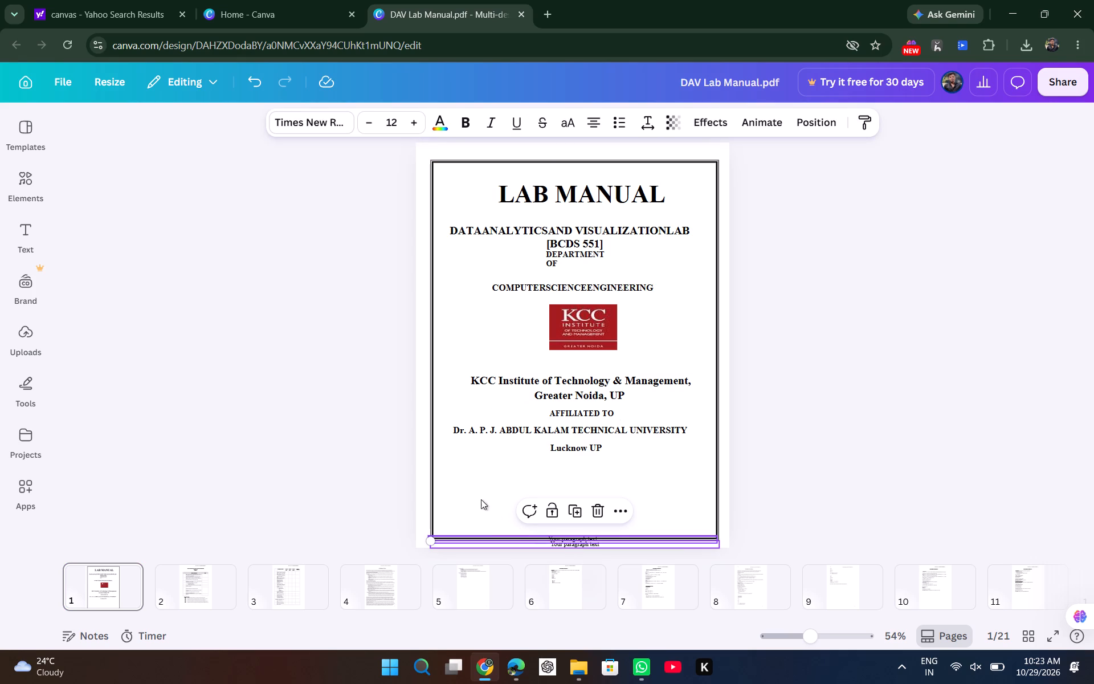
left_click(475, 474)
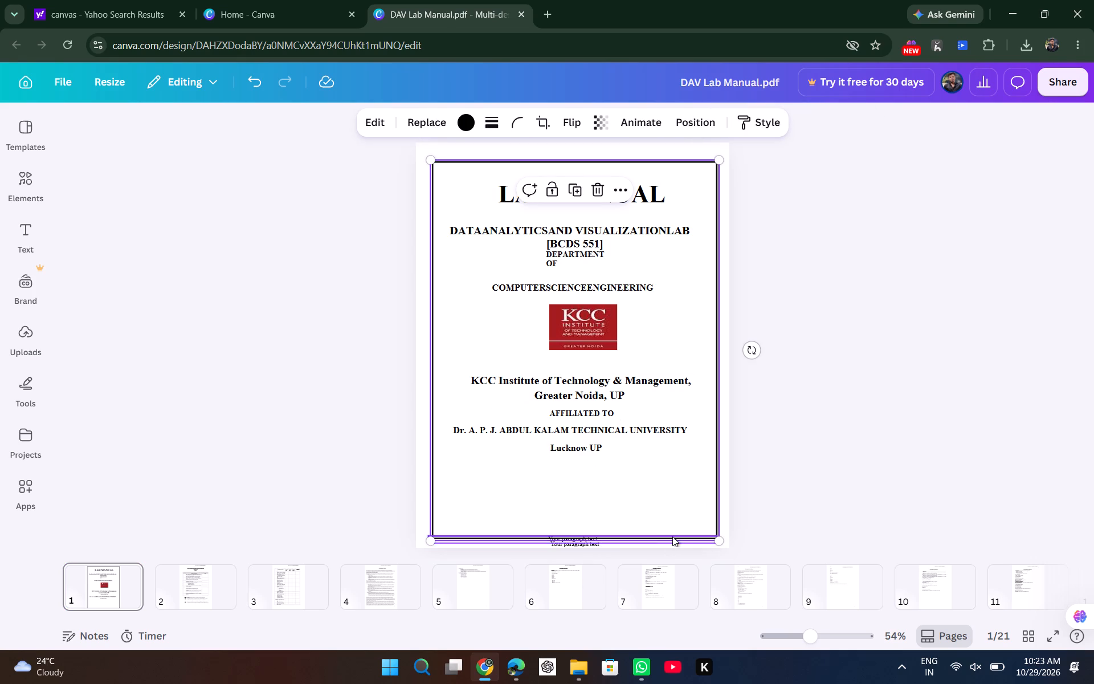
left_click_drag(719, 535, 717, 516)
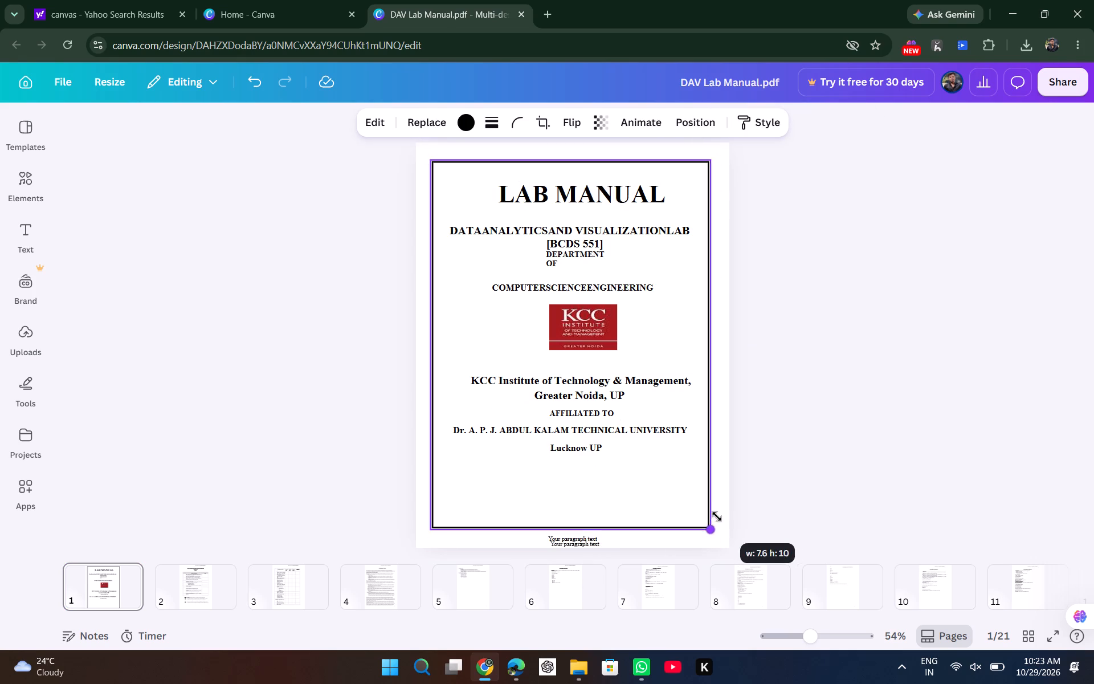
left_click_drag(717, 516, 725, 435)
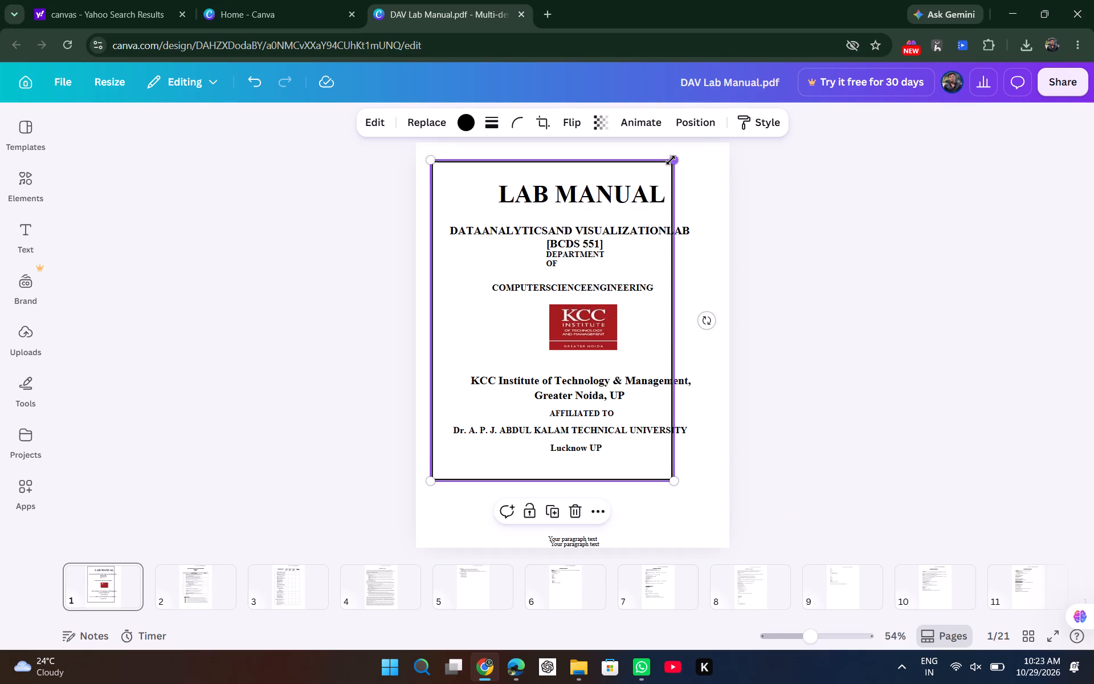
left_click_drag(671, 160, 705, 178)
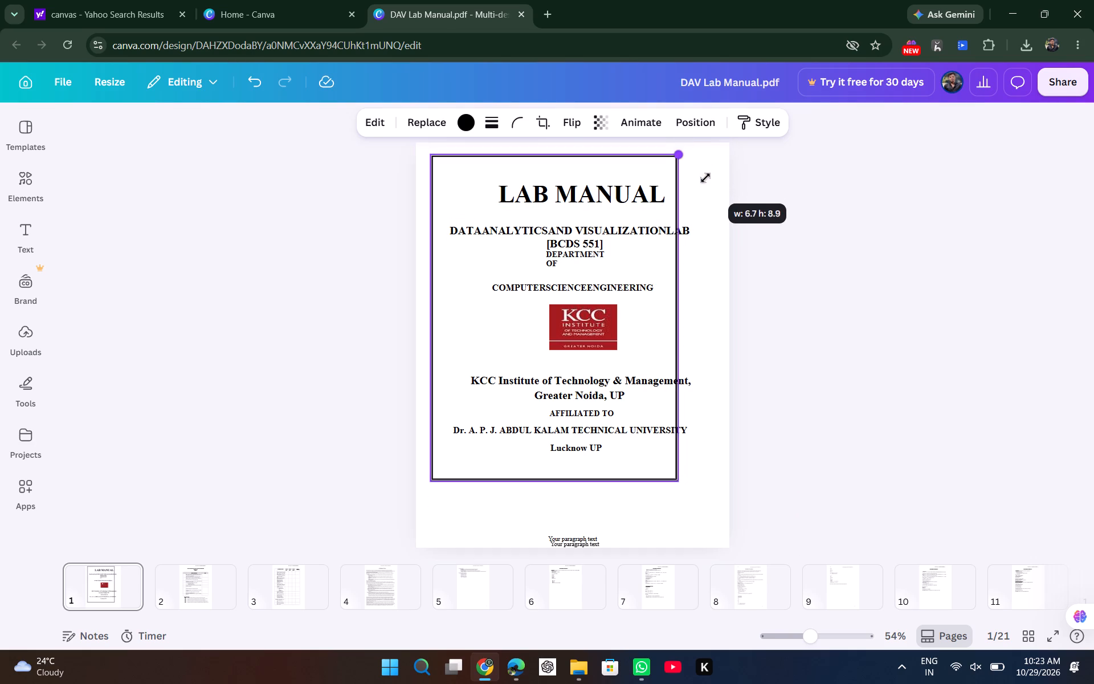
left_click_drag(705, 178, 708, 190)
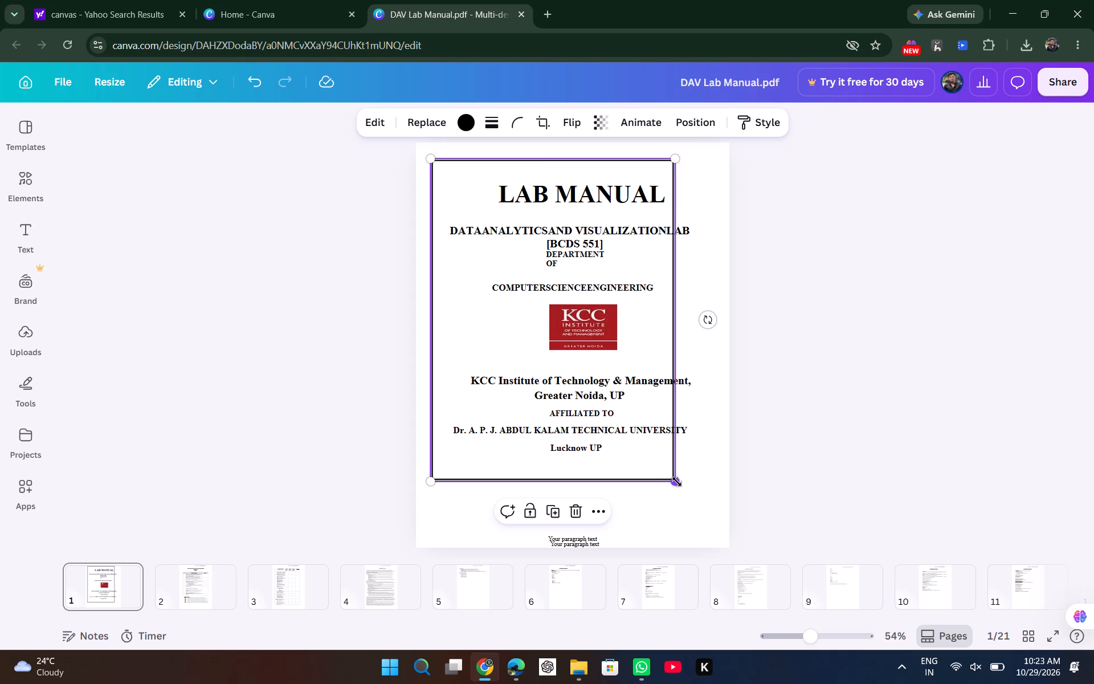
left_click_drag(677, 482, 758, 518)
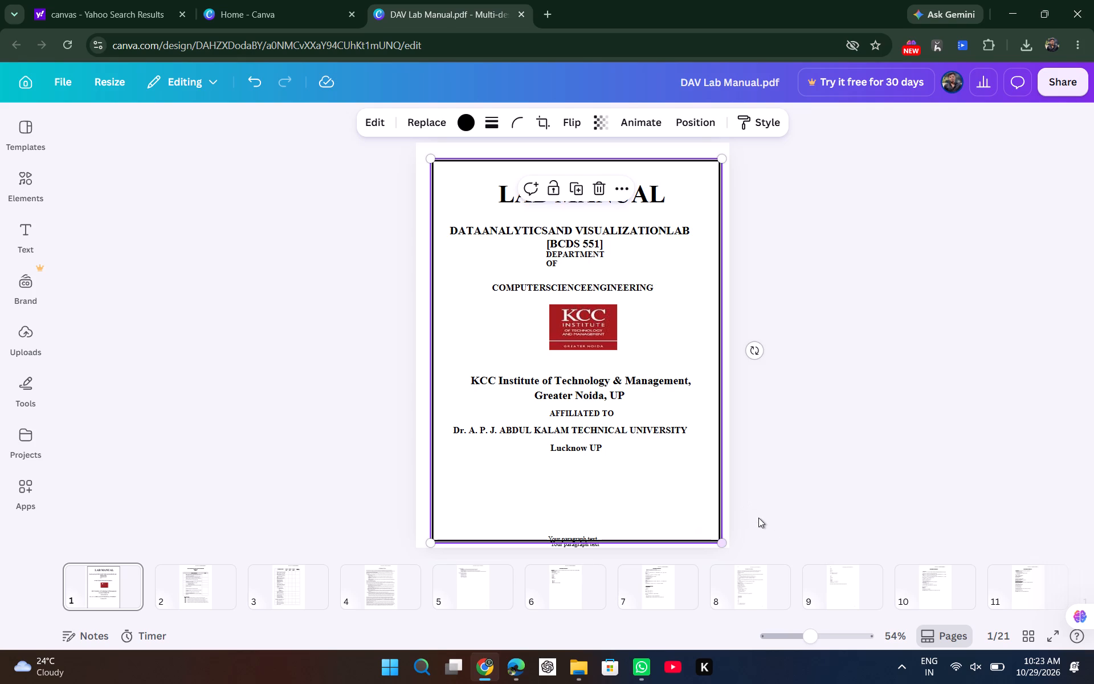
left_click(846, 442)
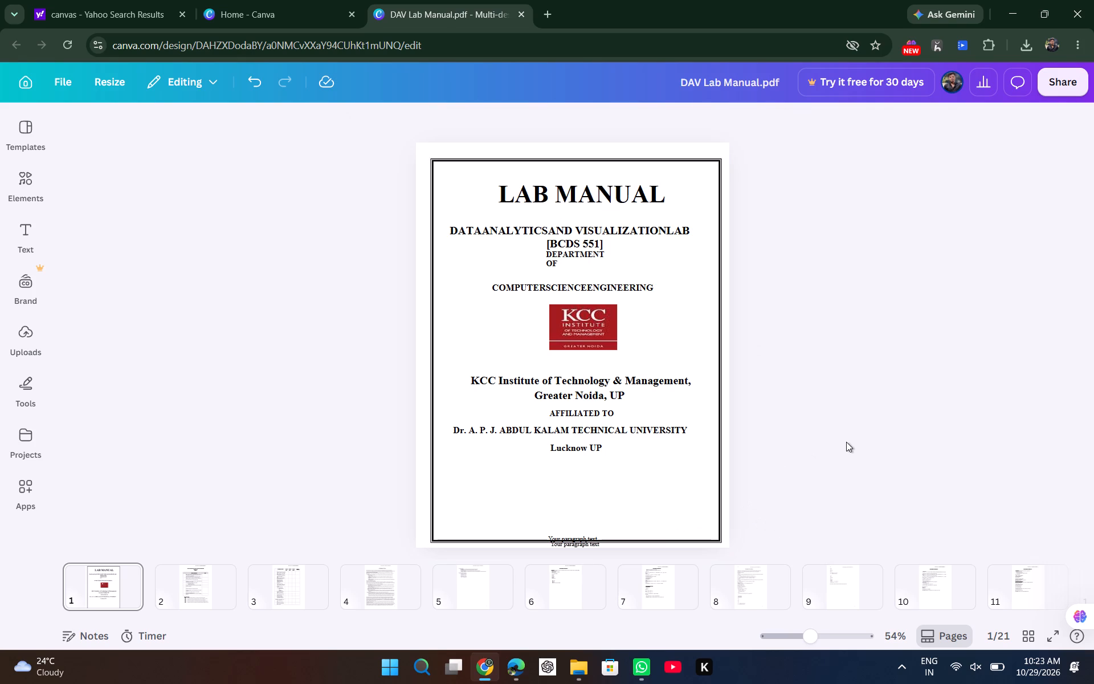
Download all pages of the design as a PDF with the Digital preset.
left_click(1058, 85)
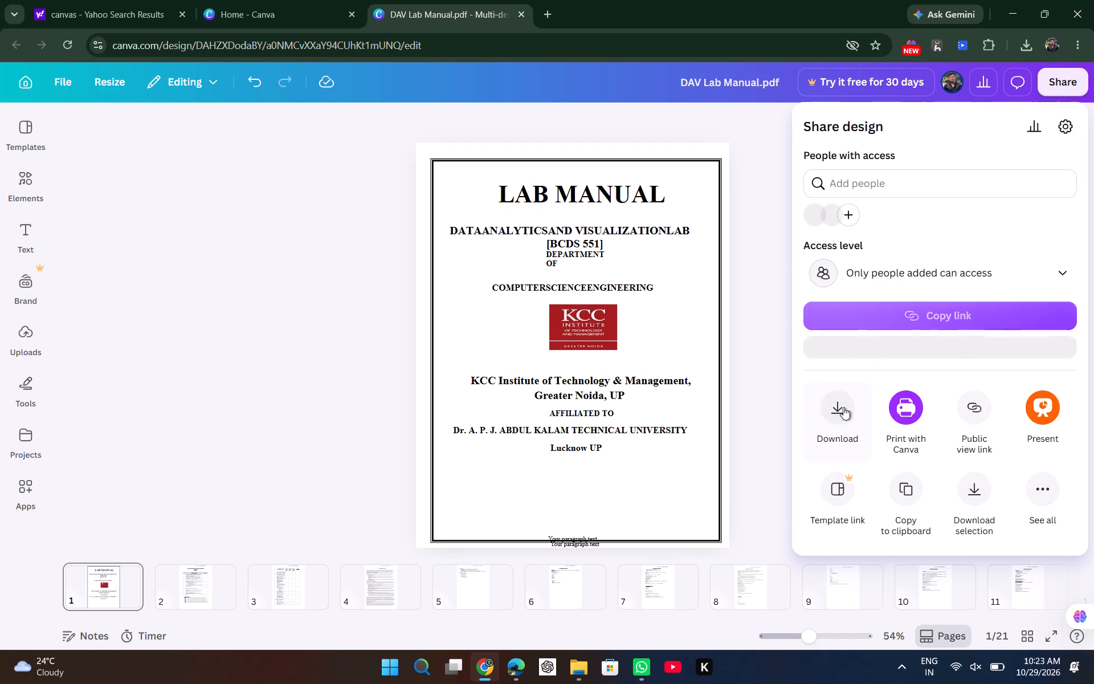
left_click(842, 409)
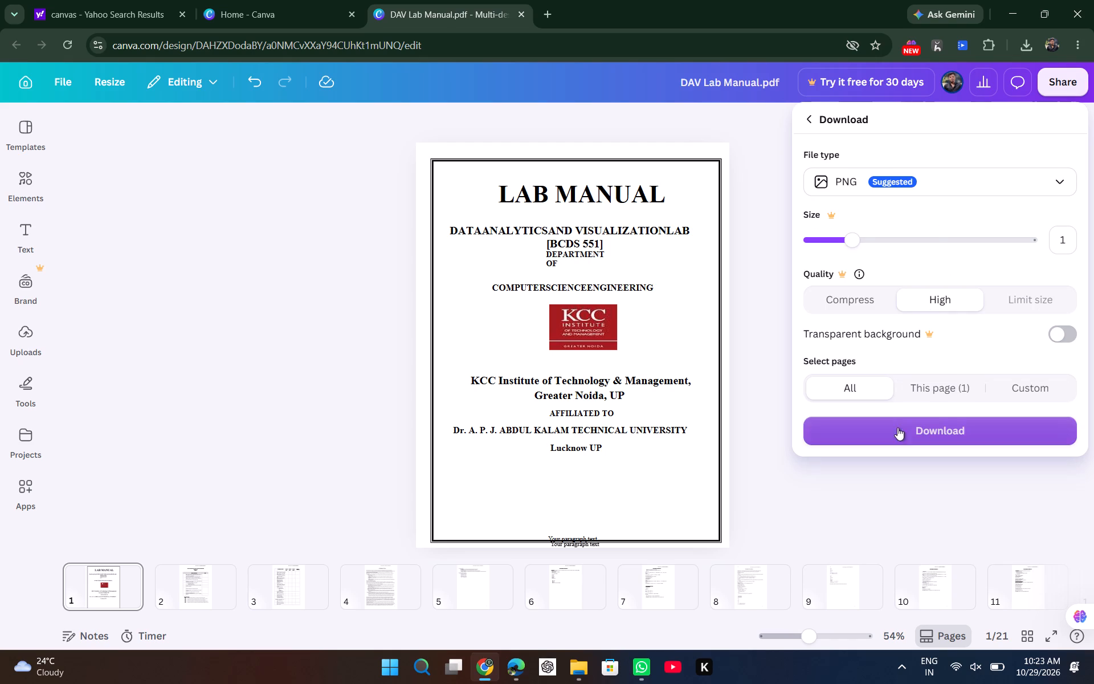
left_click(1010, 184)
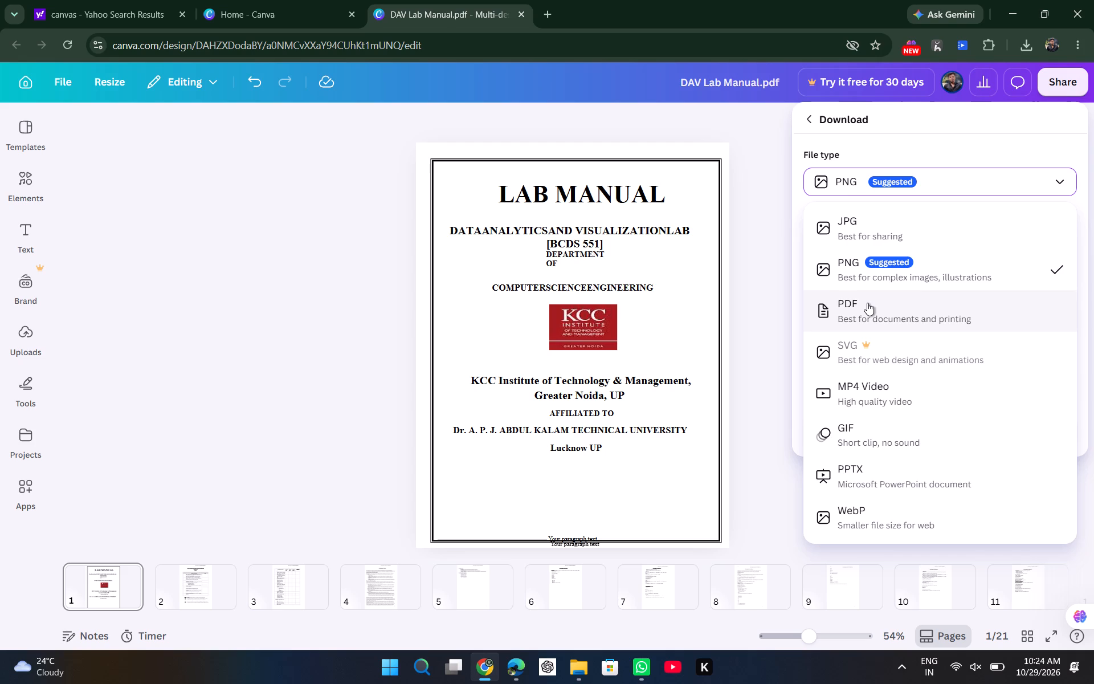
left_click(867, 303)
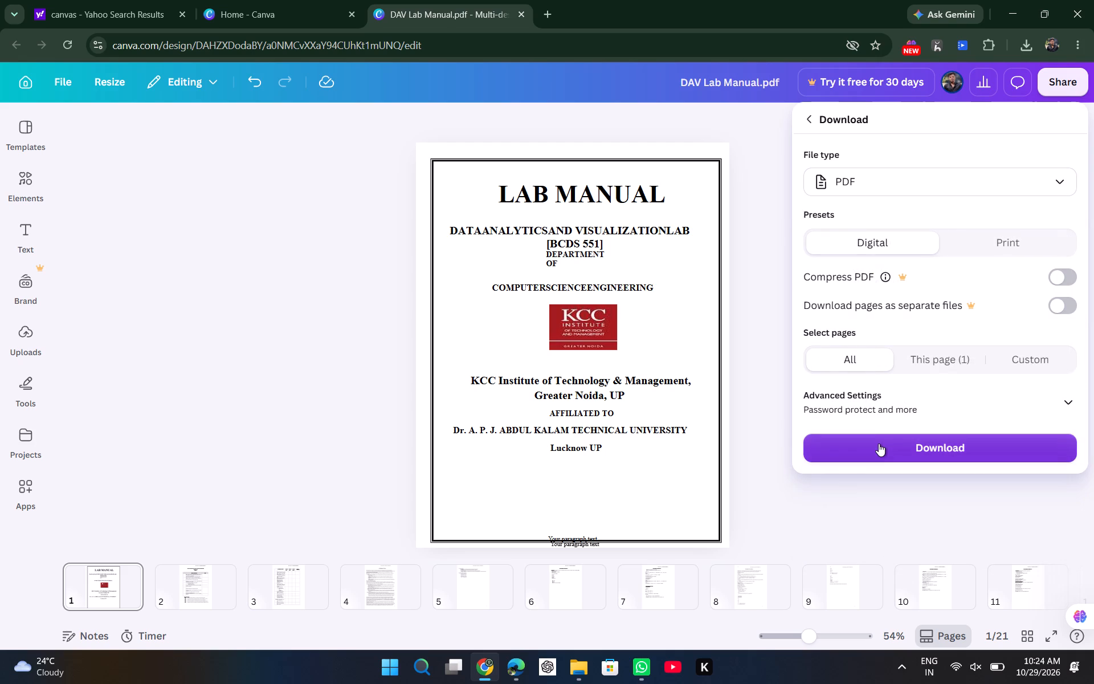
left_click(879, 443)
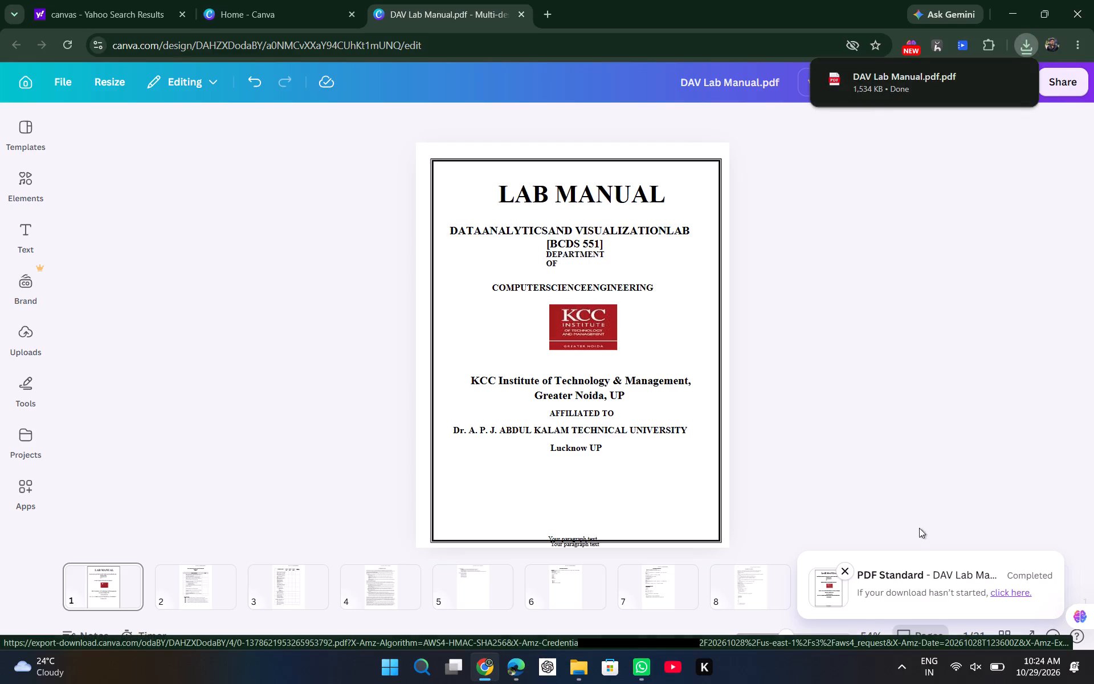
Open the downloaded DAV Lab Manual PDF and review it from the cover through page 21, checking the borders and page footers.
double_click(885, 87)
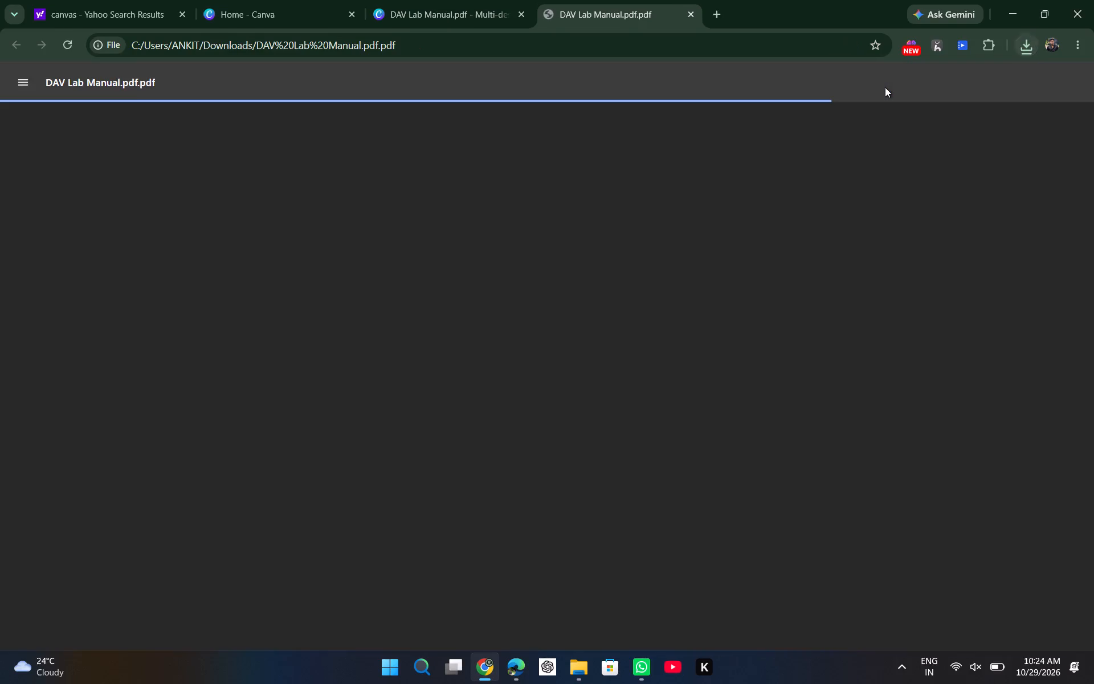
scroll(384, 478, "down", 7)
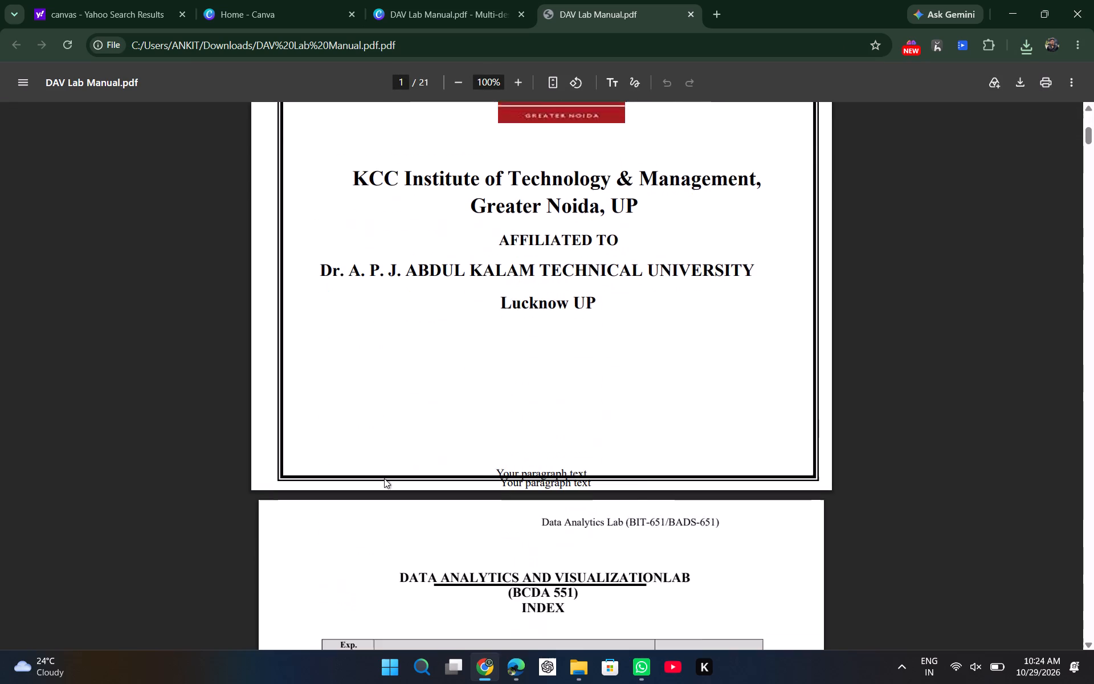
scroll(384, 478, "down", 8)
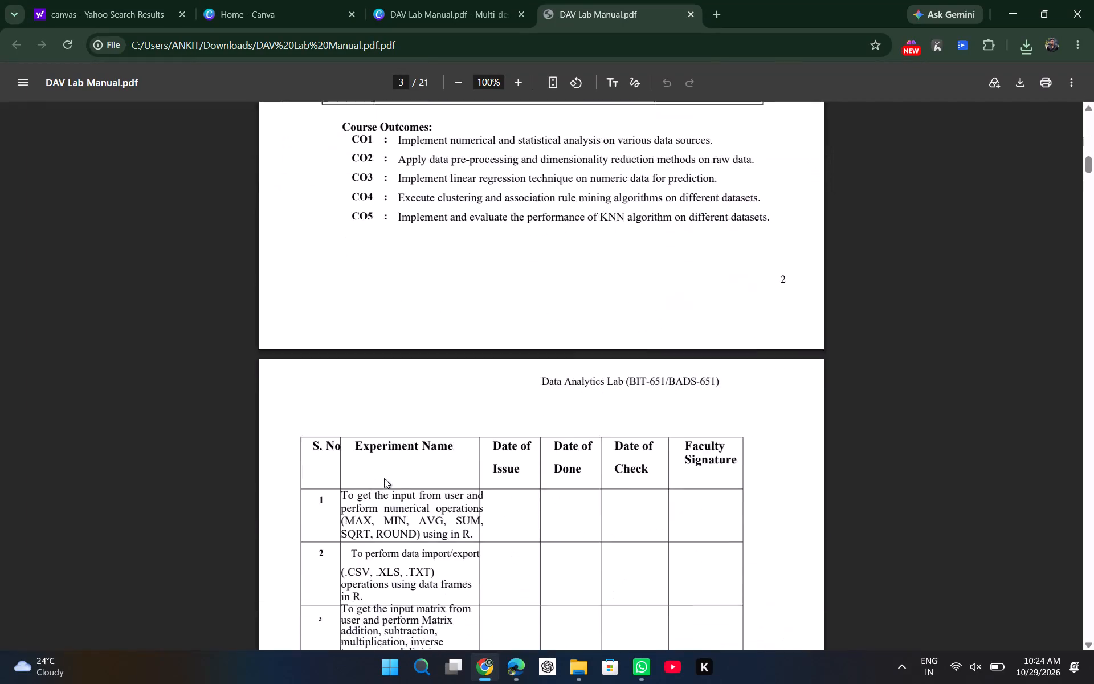
scroll(384, 478, "down", 11)
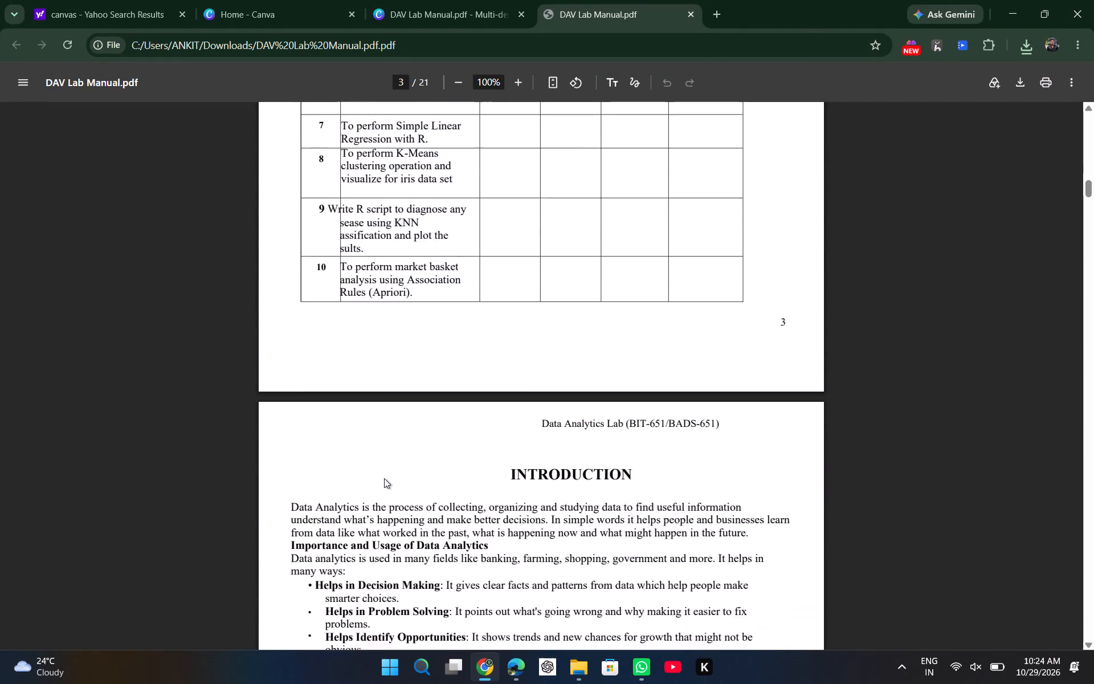
scroll(384, 478, "down", 4)
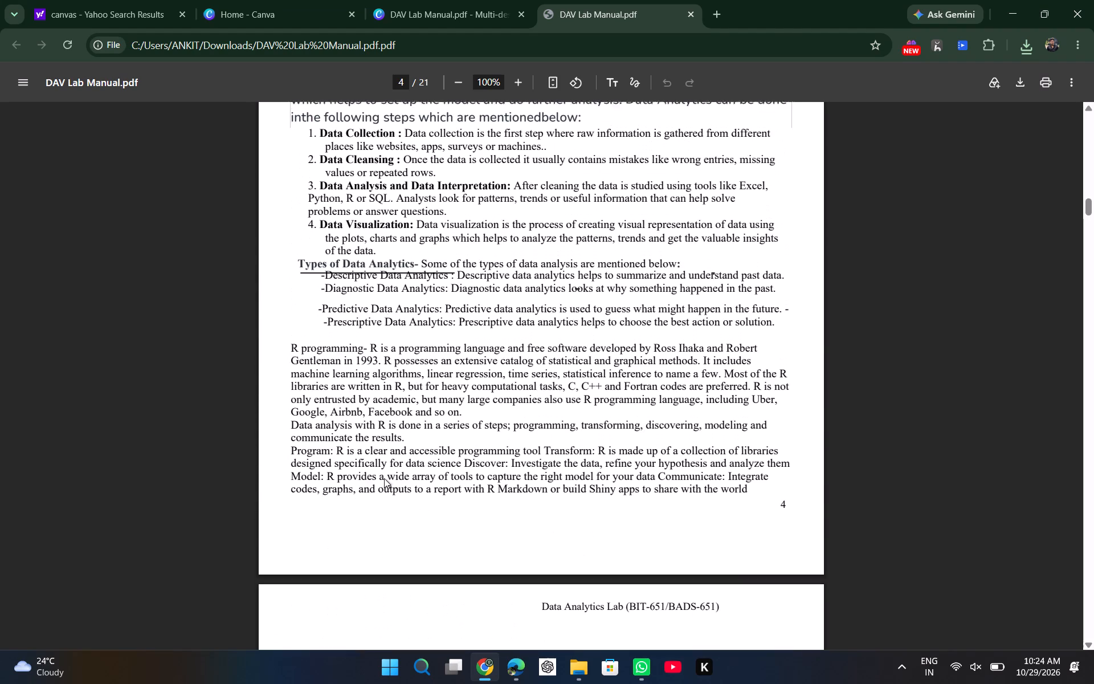
scroll(384, 478, "down", 1)
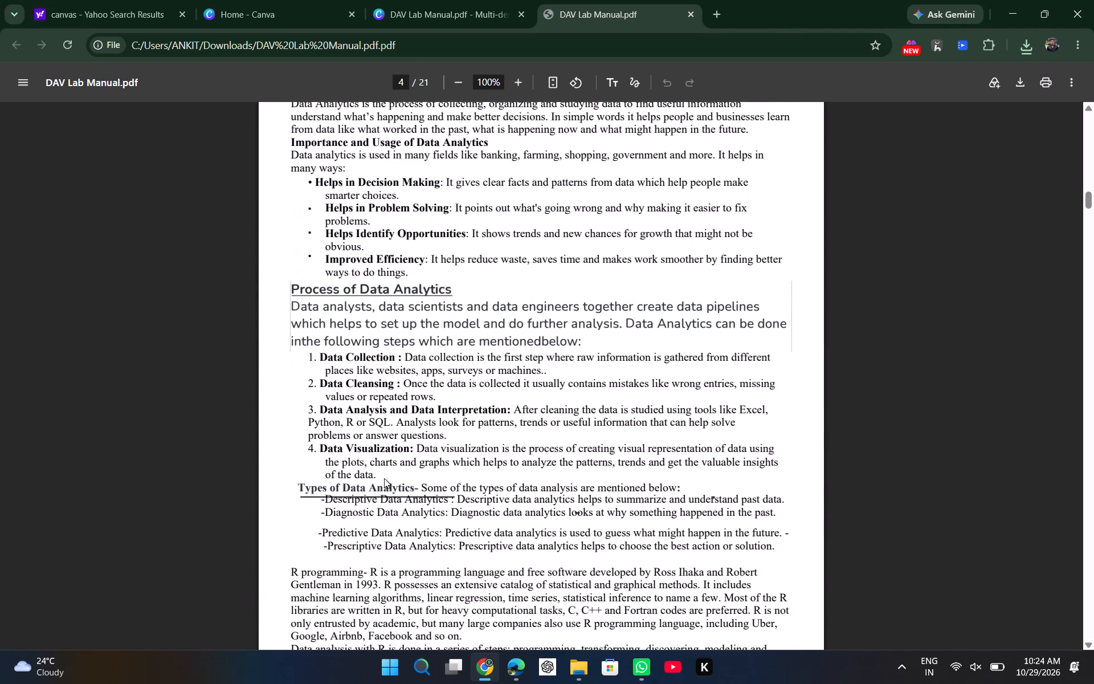
scroll(384, 478, "down", 3)
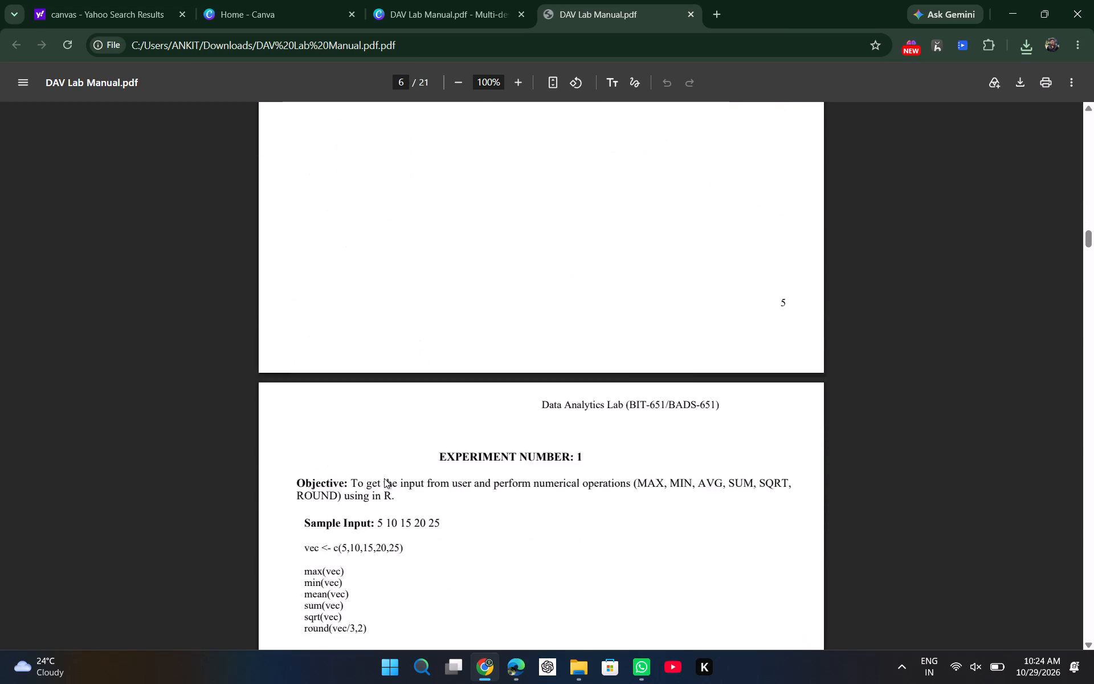
scroll(384, 478, "down", 10)
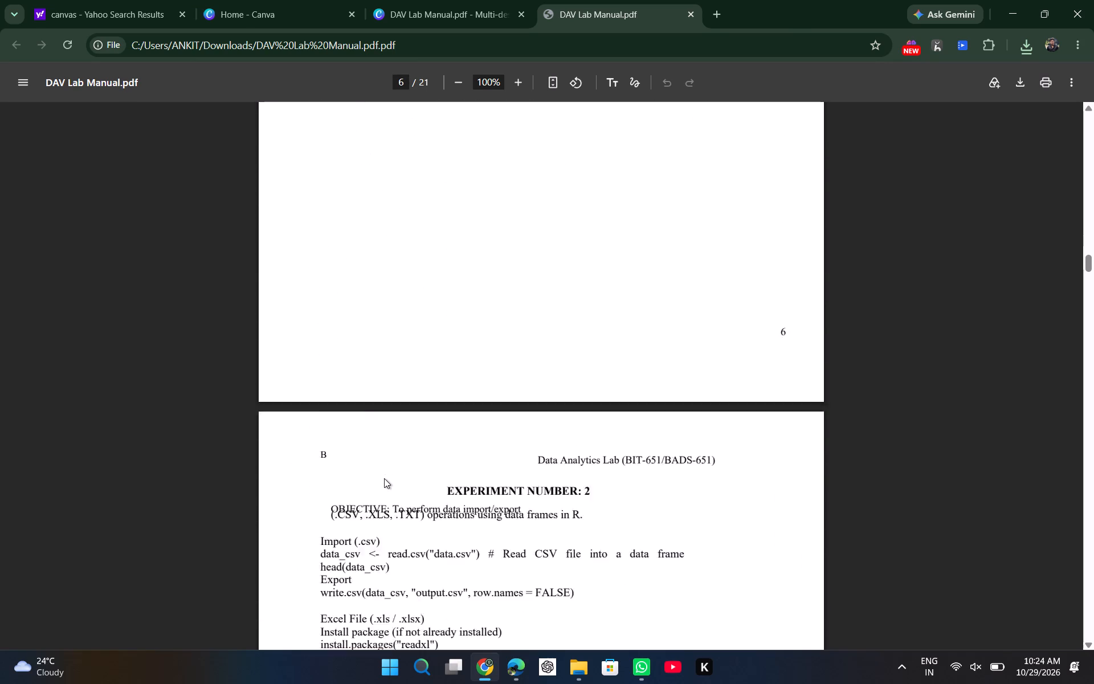
scroll(384, 478, "down", 5)
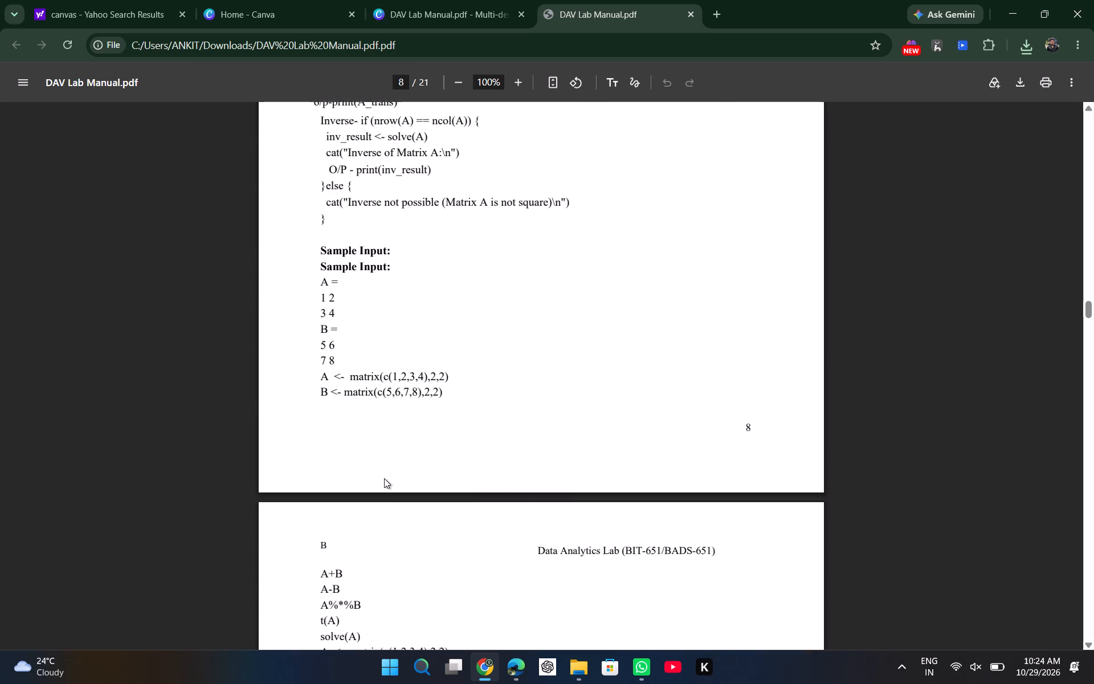
scroll(384, 478, "down", 4)
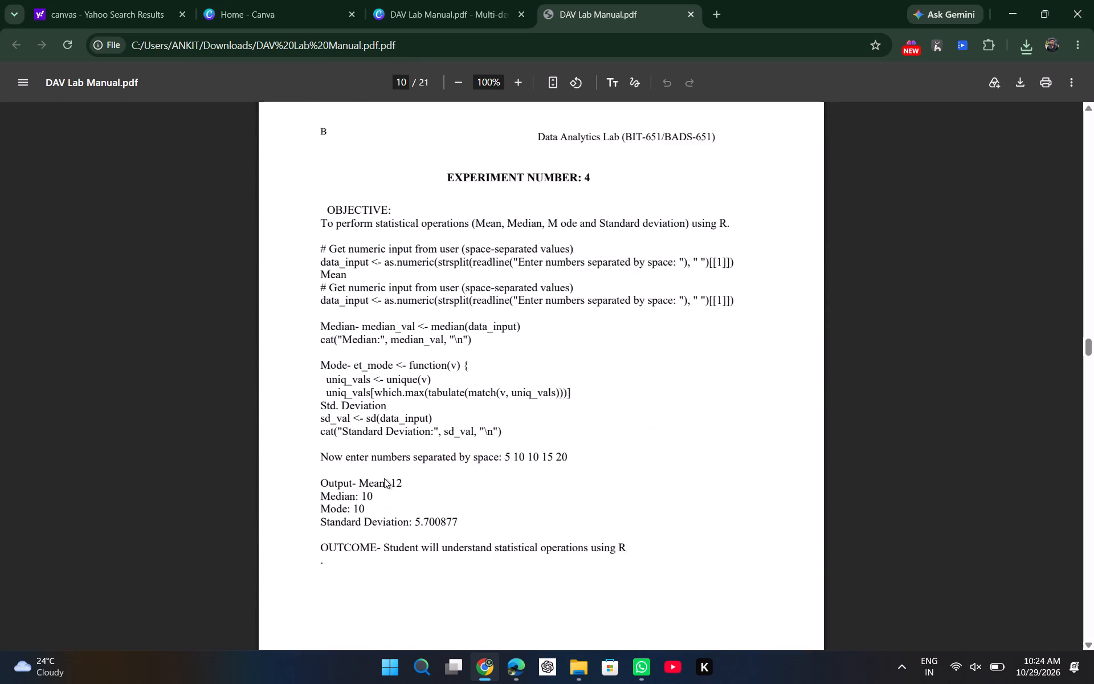
scroll(384, 478, "down", 2)
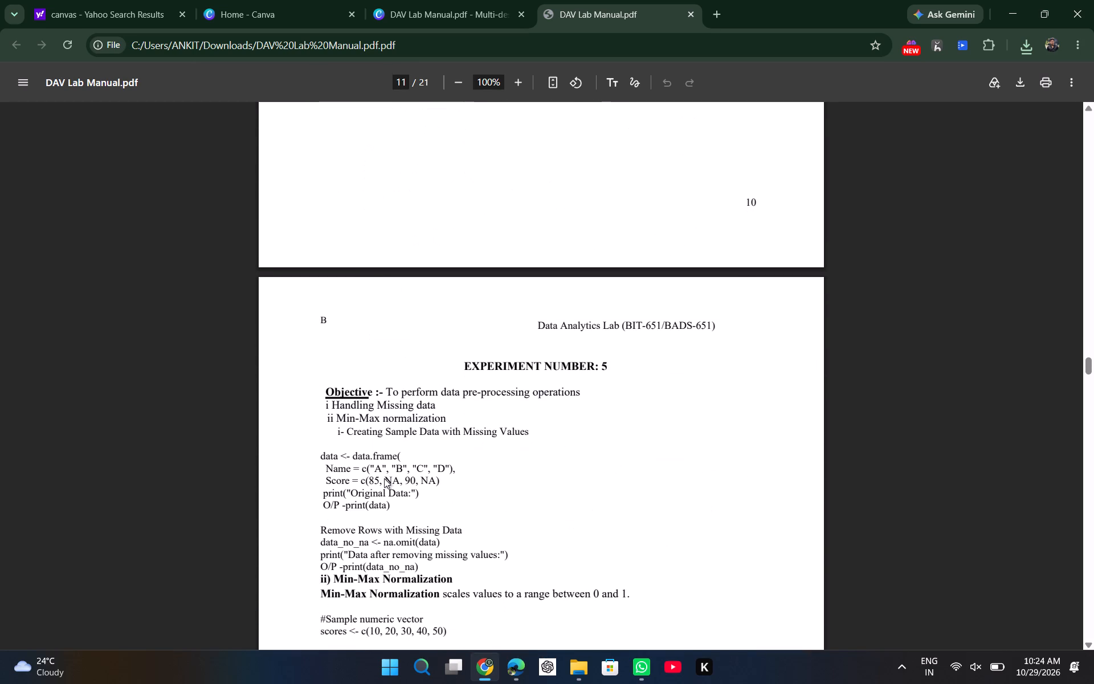
scroll(384, 478, "down", 10)
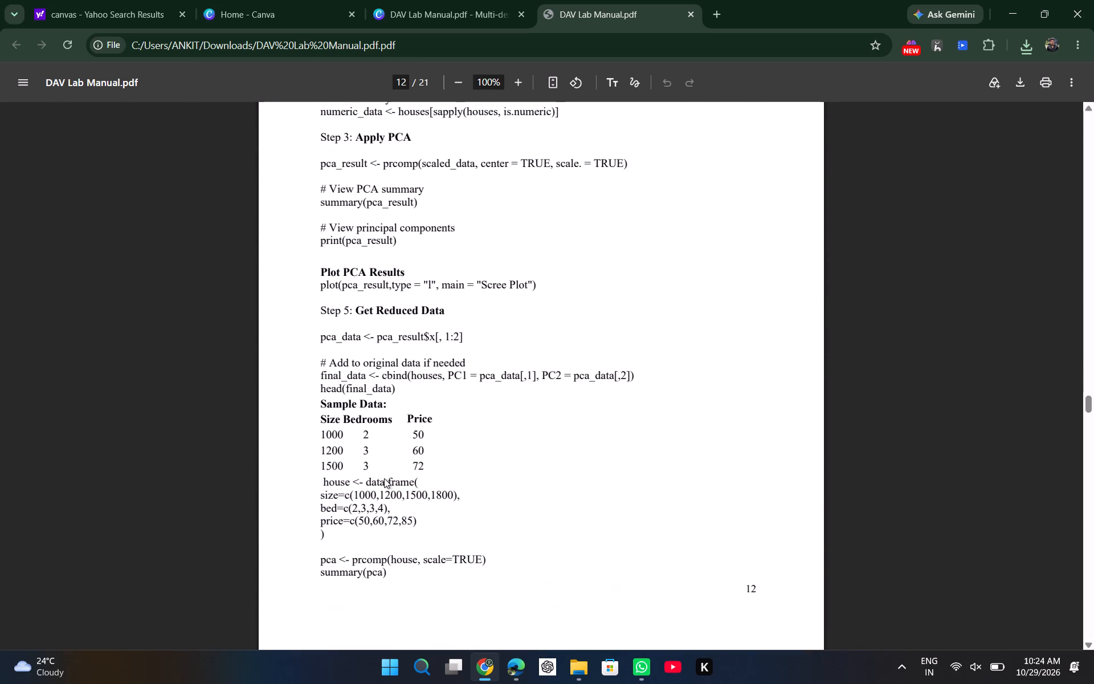
scroll(384, 478, "down", 3)
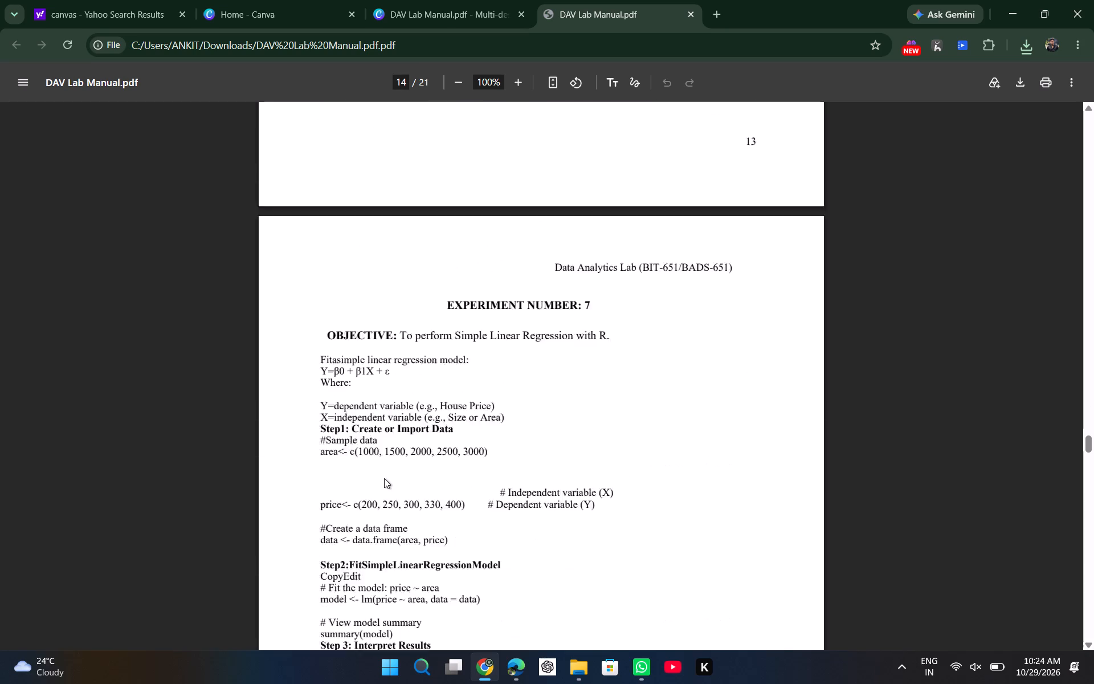
scroll(384, 478, "down", 10)
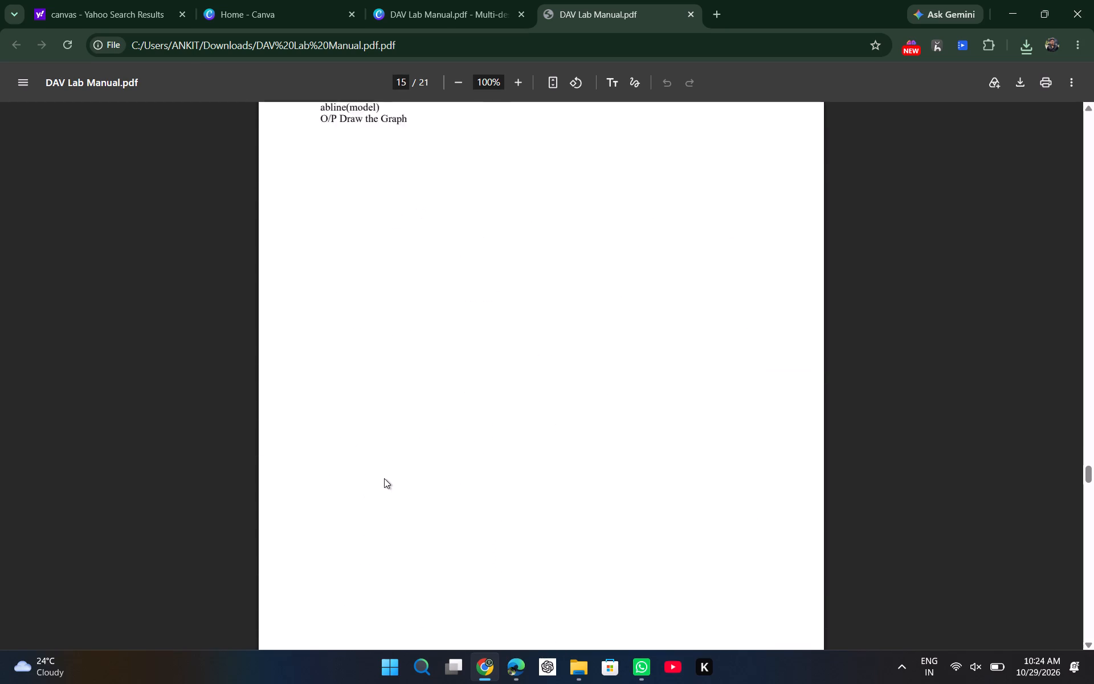
scroll(384, 478, "up", 3)
scroll(384, 478, "down", 2)
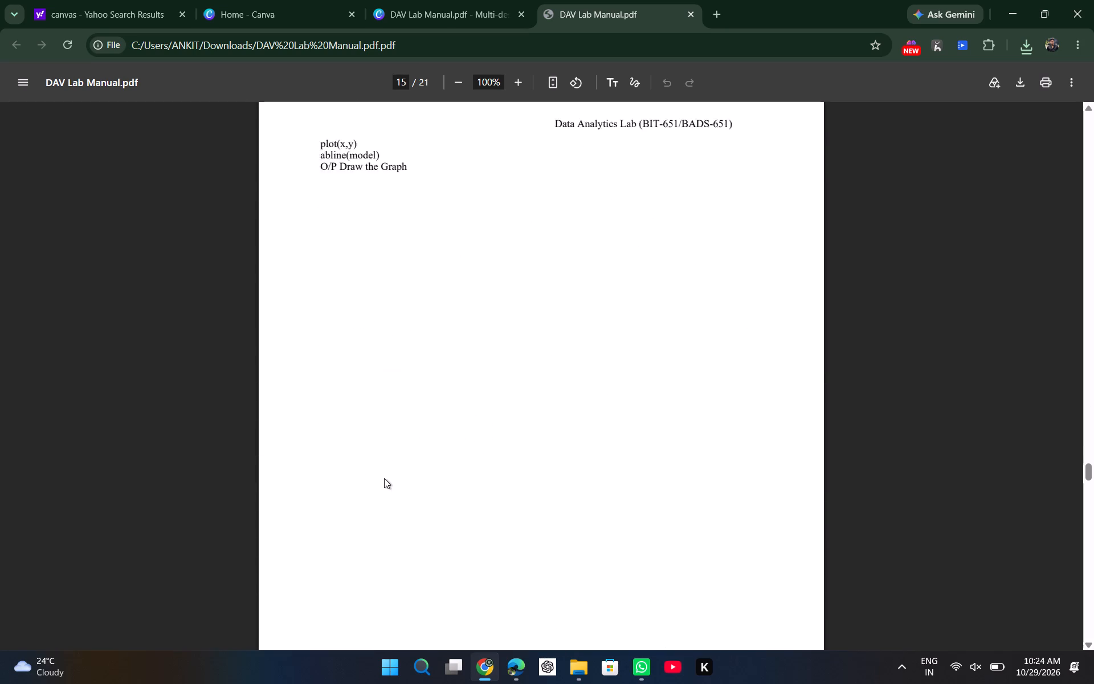
scroll(384, 478, "down", 10)
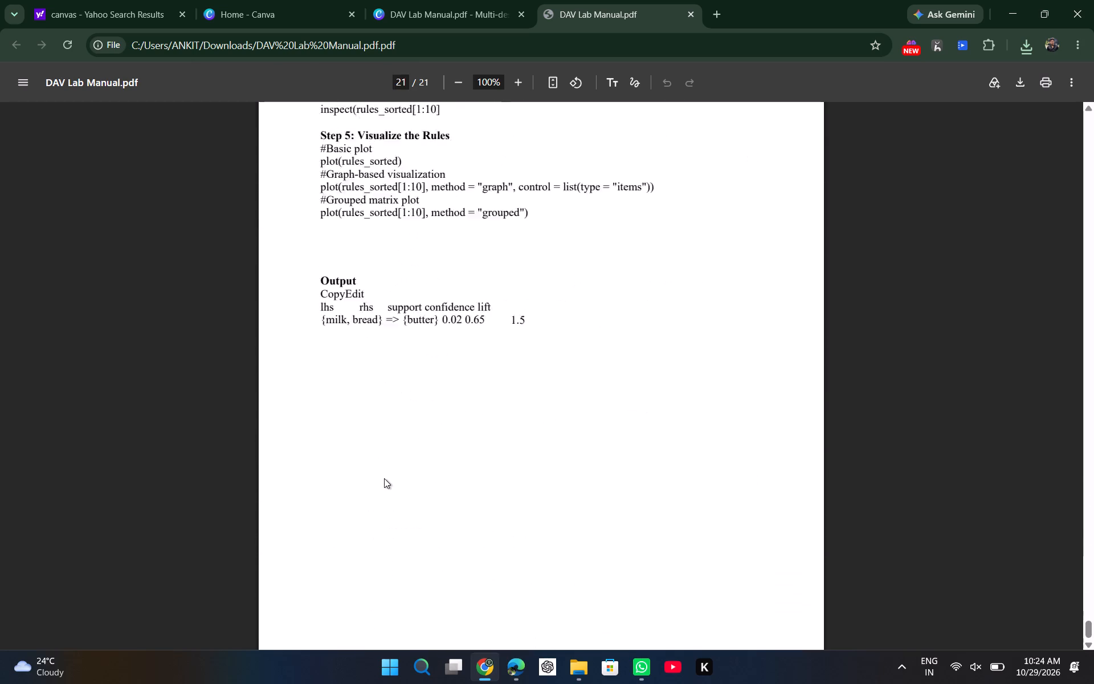
scroll(384, 478, "down", 5)
scroll(384, 478, "up", 16)
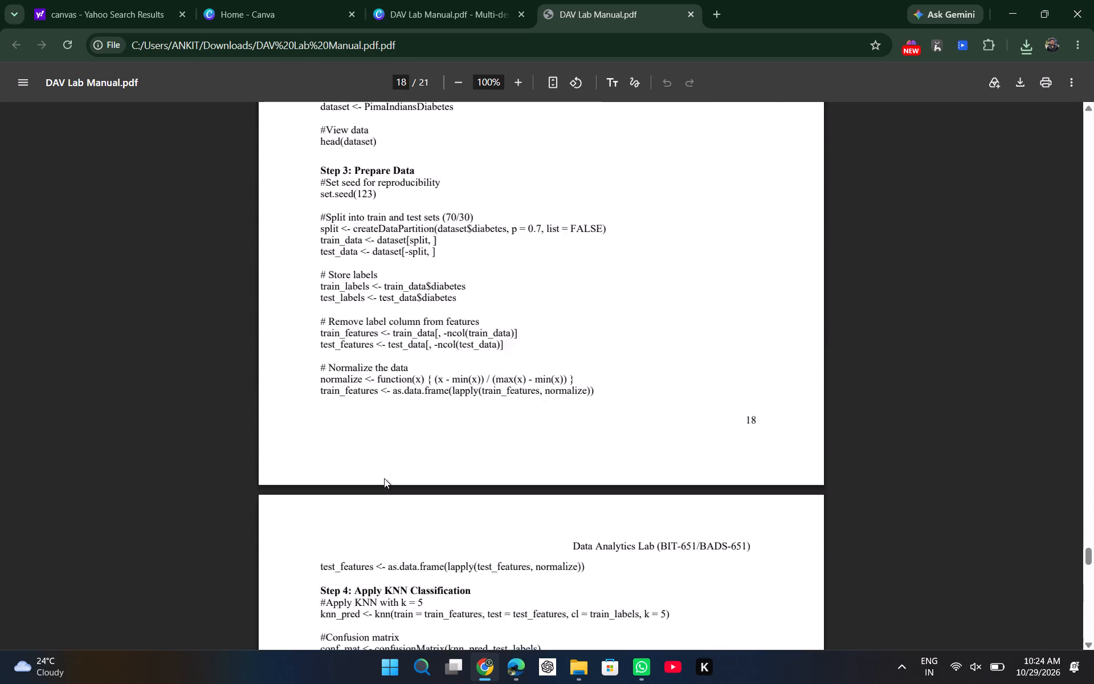
scroll(384, 478, "up", 20)
scroll(384, 478, "up", 20)
scroll(384, 478, "up", 1)
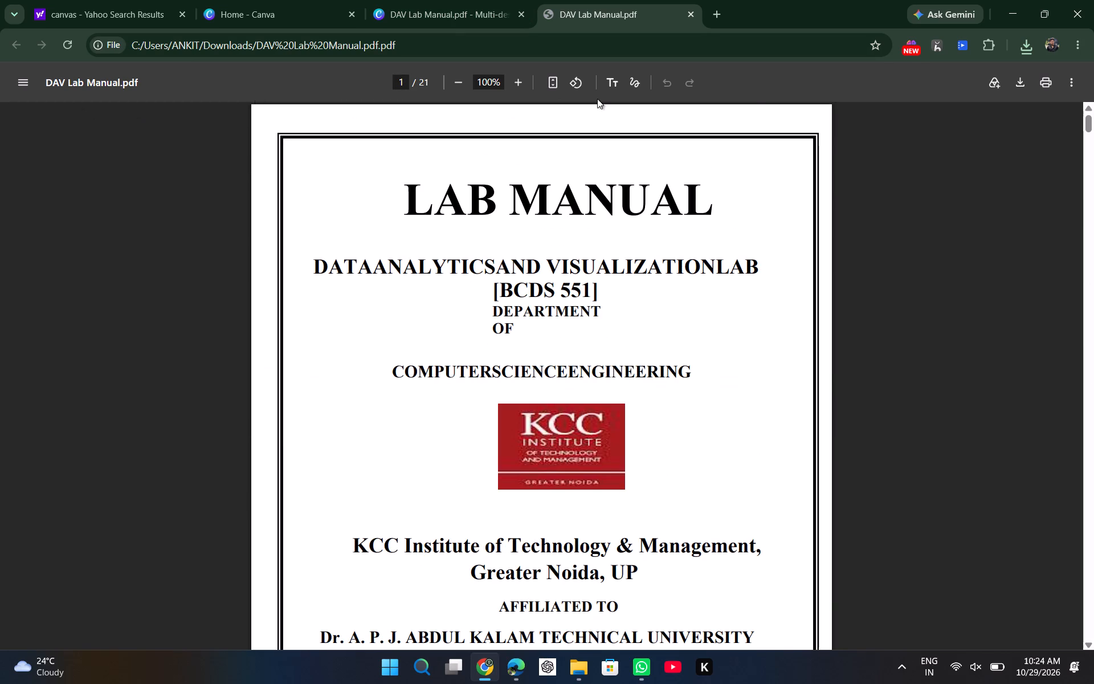
Open DAV Lab Manual.pdf from the recent files in File Explorer with Word.
left_click(1073, 80)
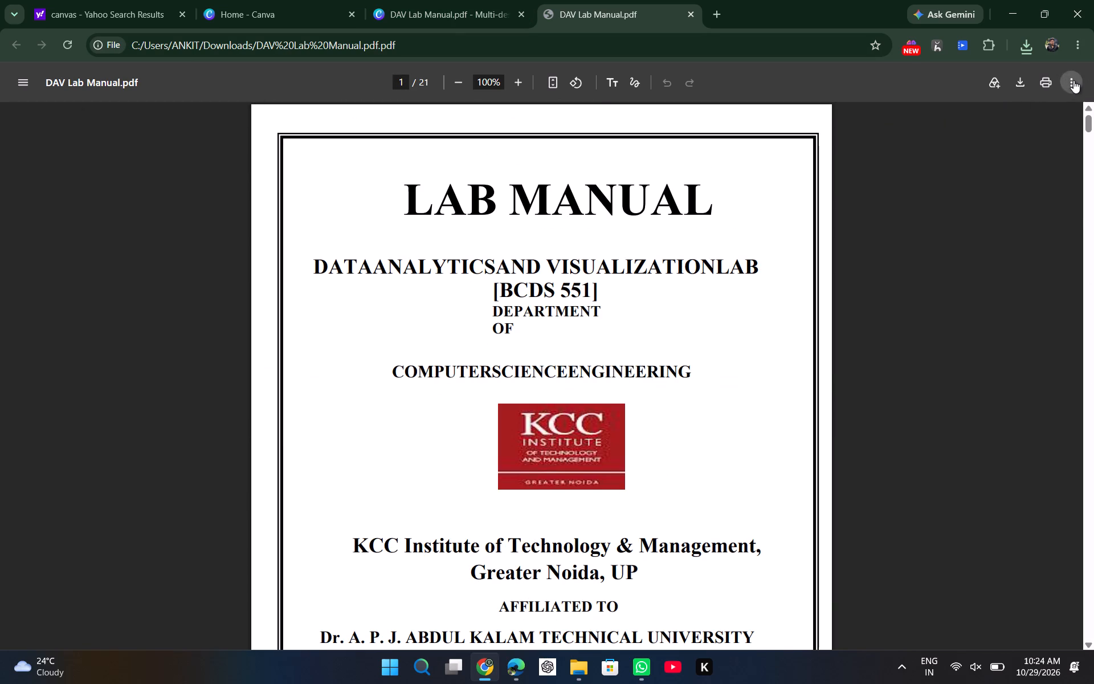
left_click(949, 348)
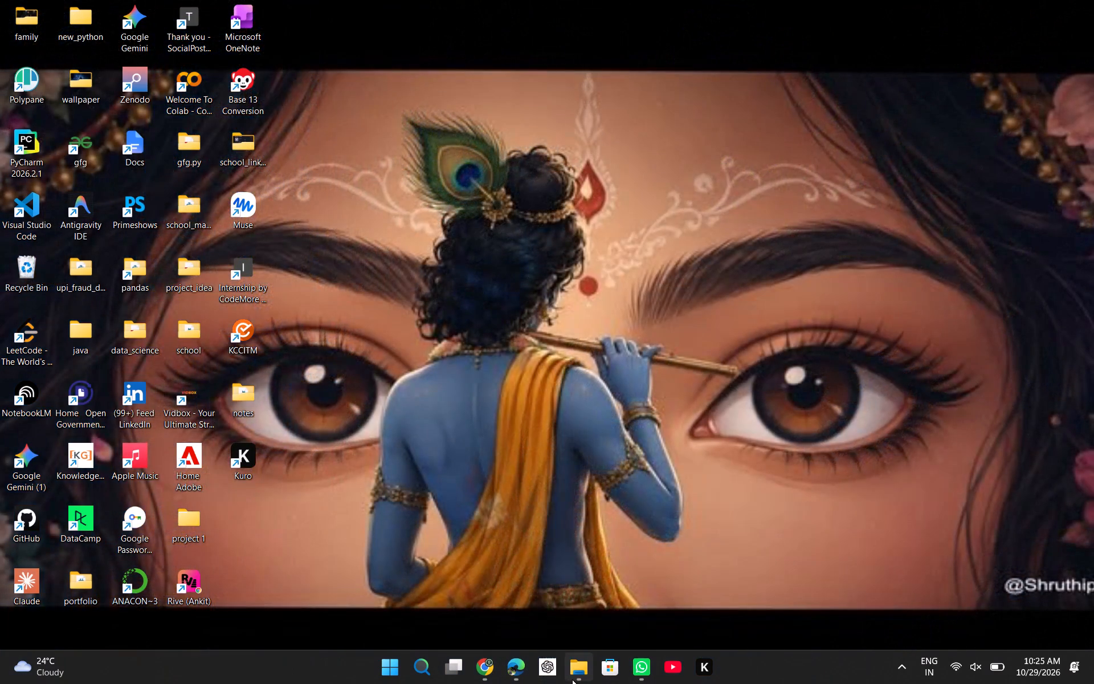
left_click(572, 679)
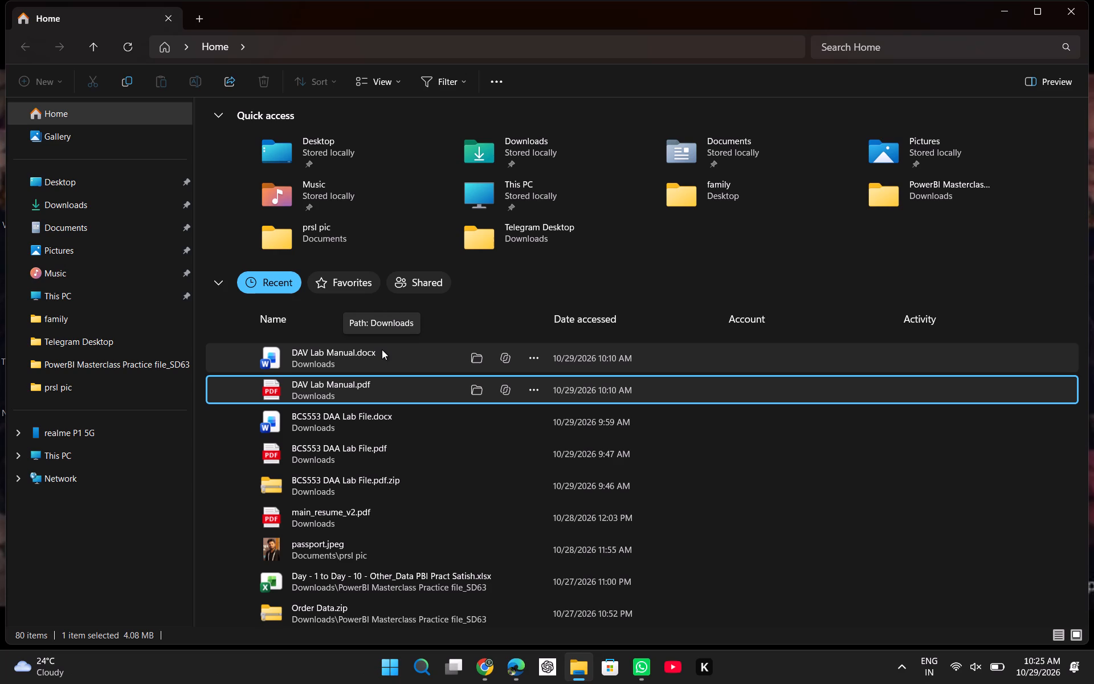
left_click(538, 385)
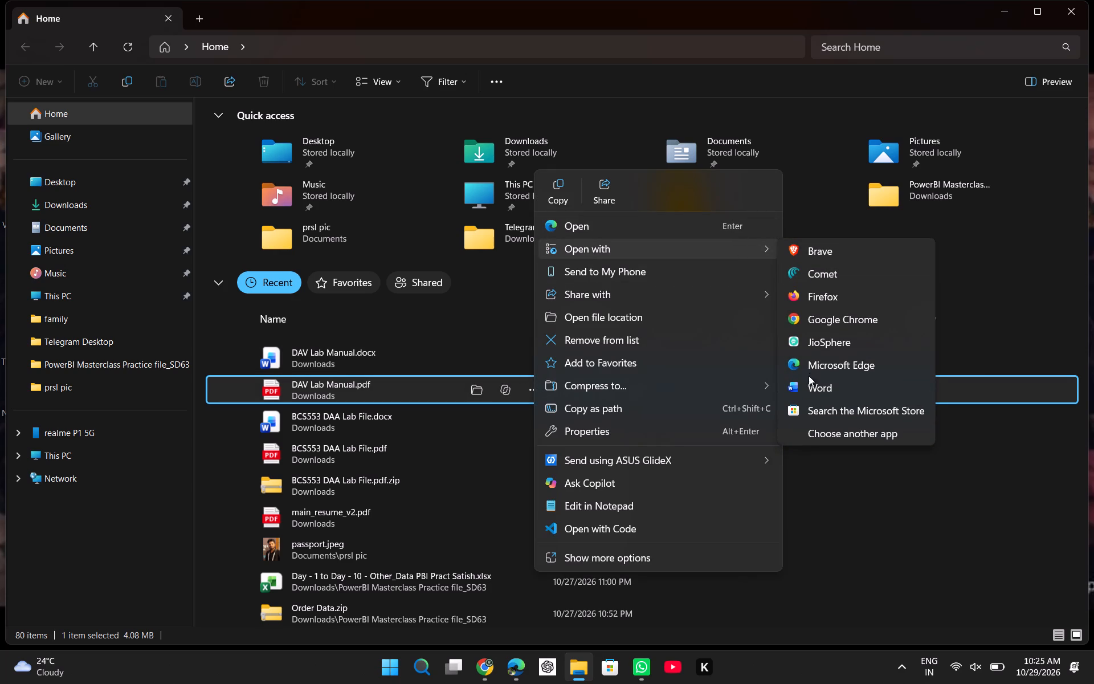
left_click(809, 382)
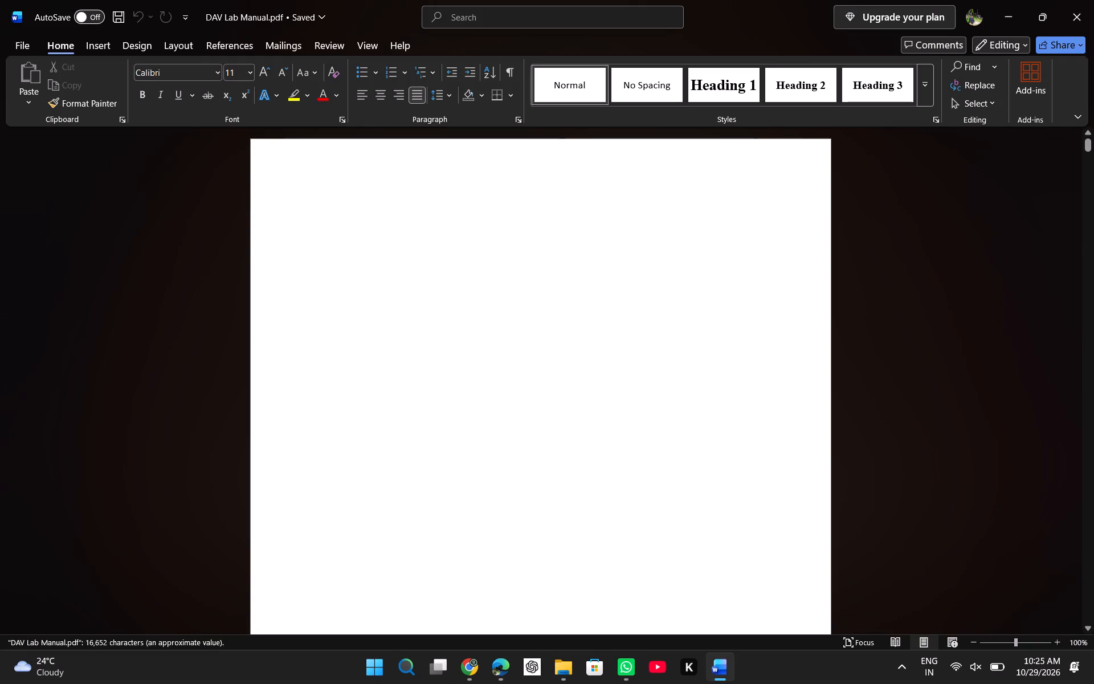
Check the first pages of the converted document and show the formatting marks on the blank first page.
scroll(674, 445, "right", 1)
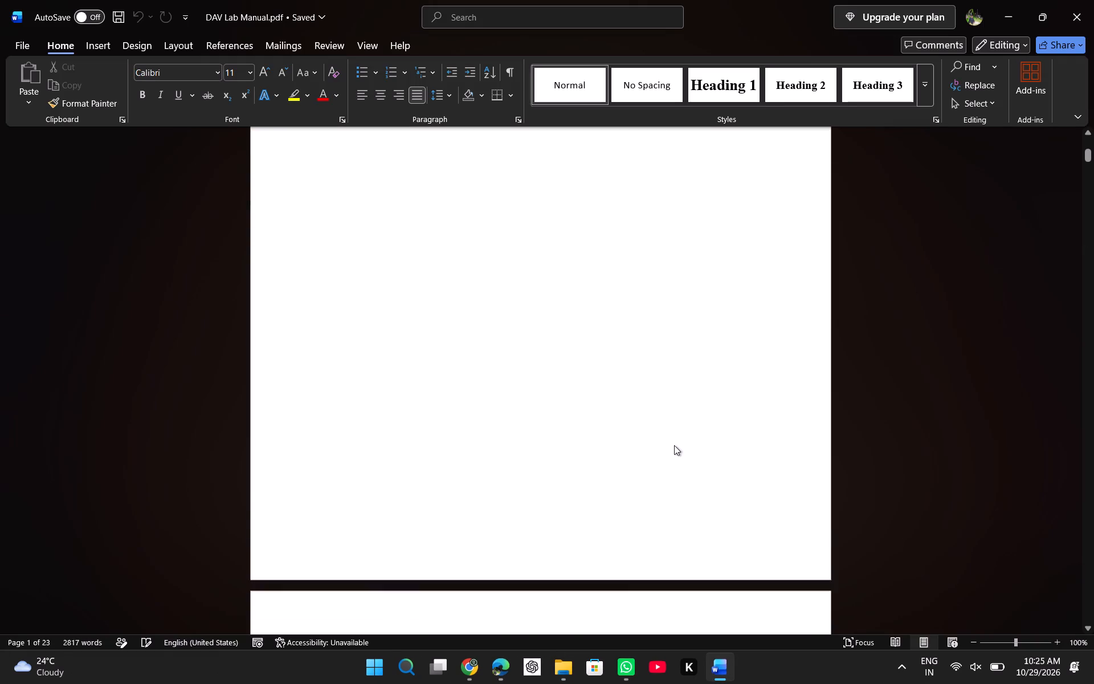
scroll(674, 445, "right", 1)
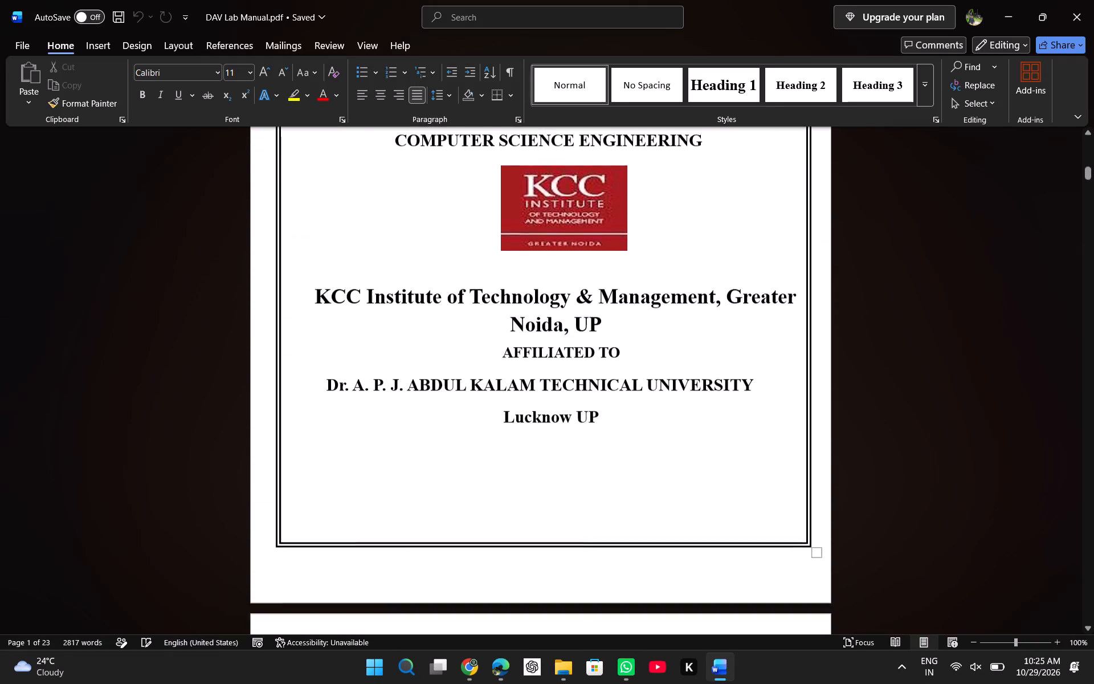
scroll(674, 445, "right", 1)
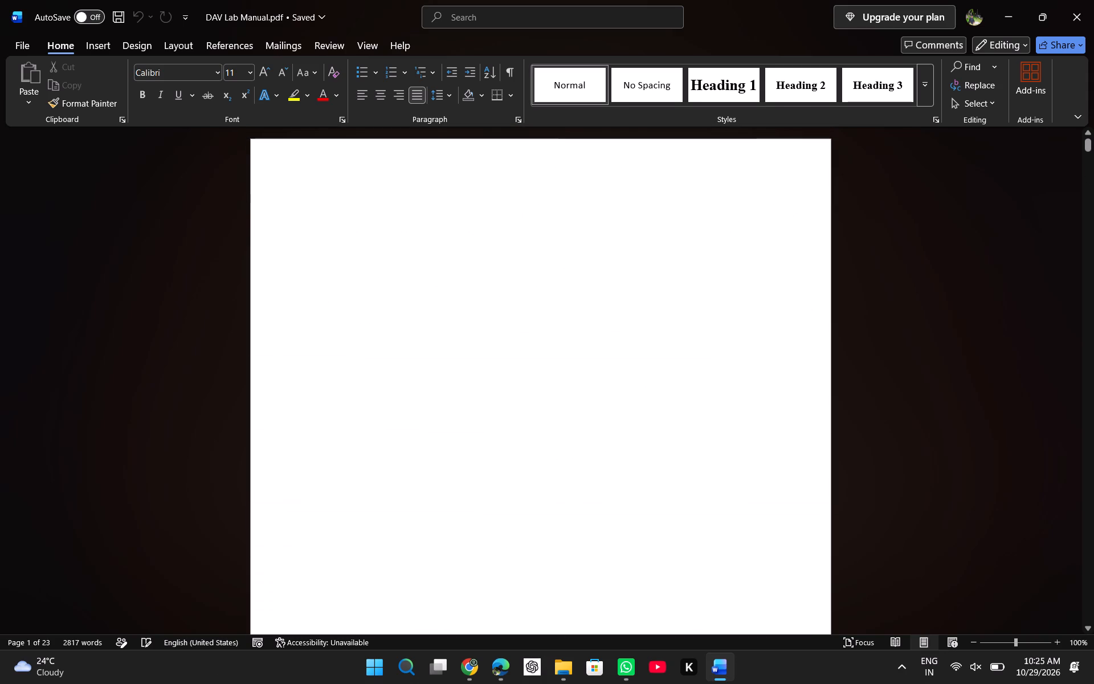
left_click(404, 219)
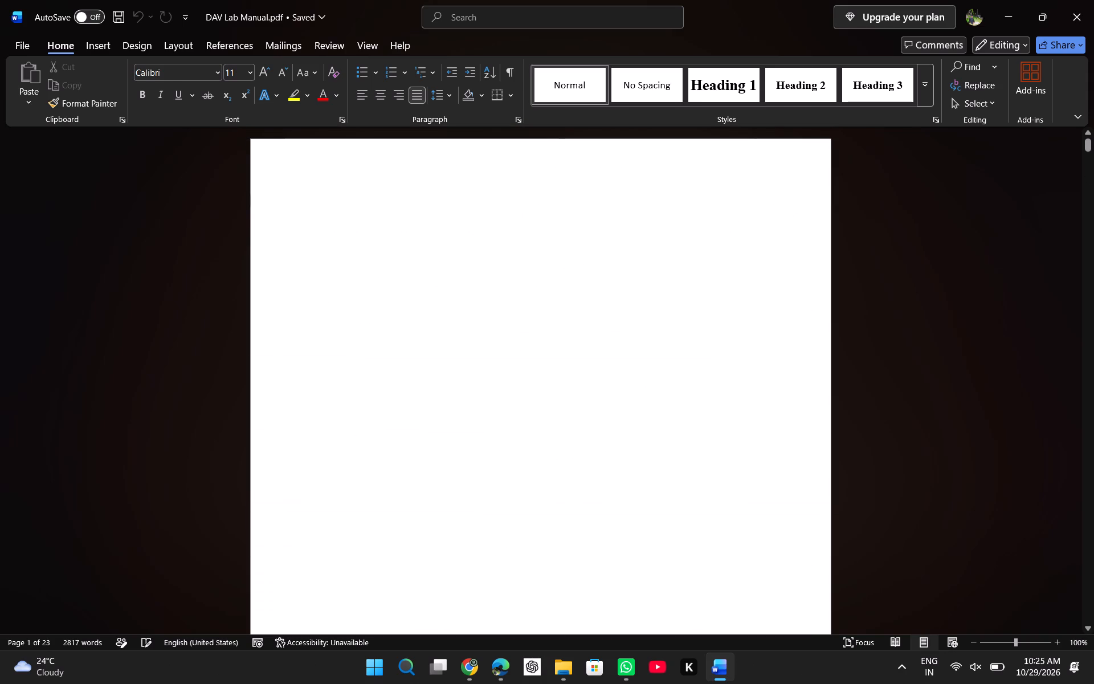
left_click(404, 219)
left_click(350, 207)
key("ctrl+shift+8")
Delete the empty paragraph on the blank first page so the cover moves up onto page 1.
left_click_drag(259, 206, 245, 200)
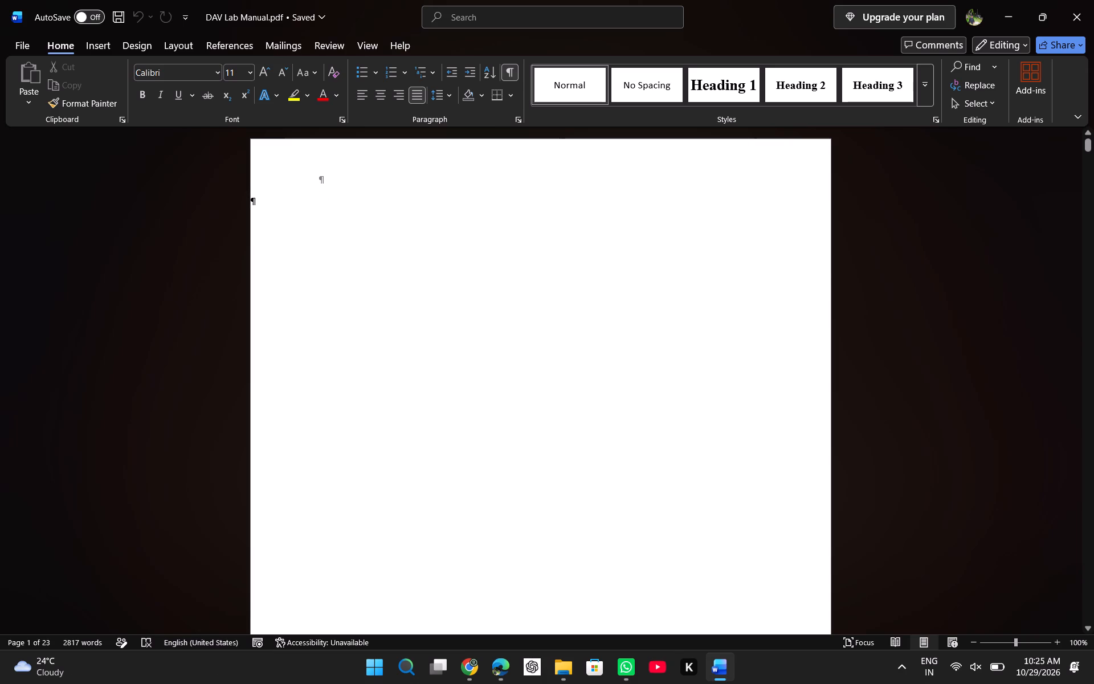
left_click_drag(245, 200, 257, 200)
left_click(257, 200)
left_click(273, 205, "ctrl")
key("ctrl+a")
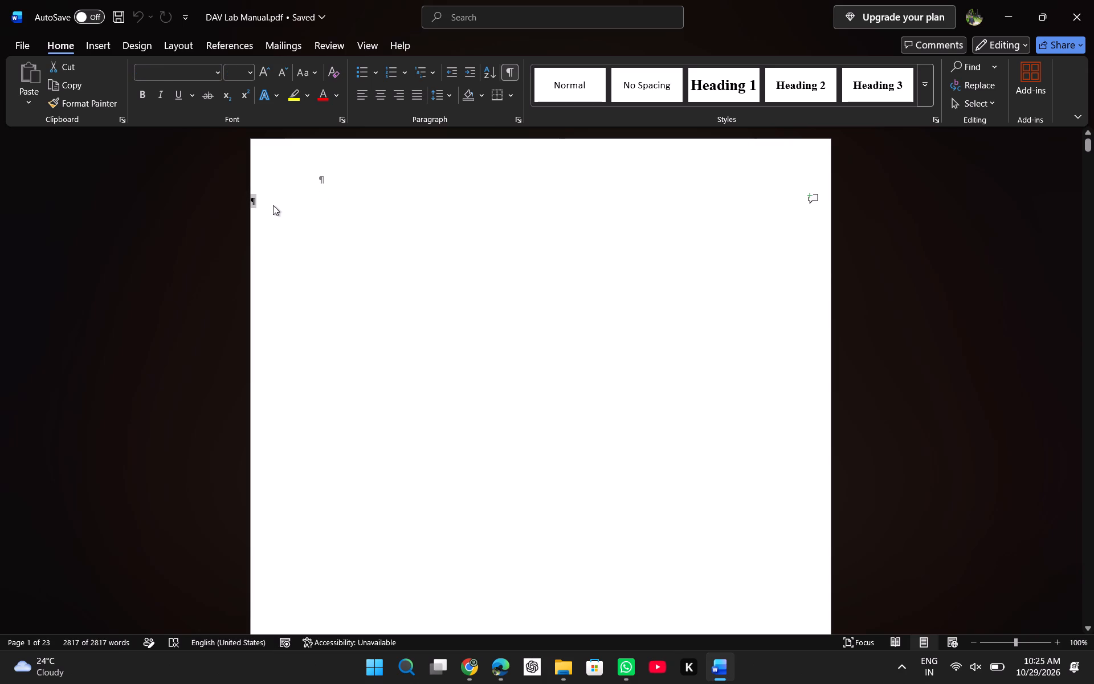
scroll(352, 260, "right", 1)
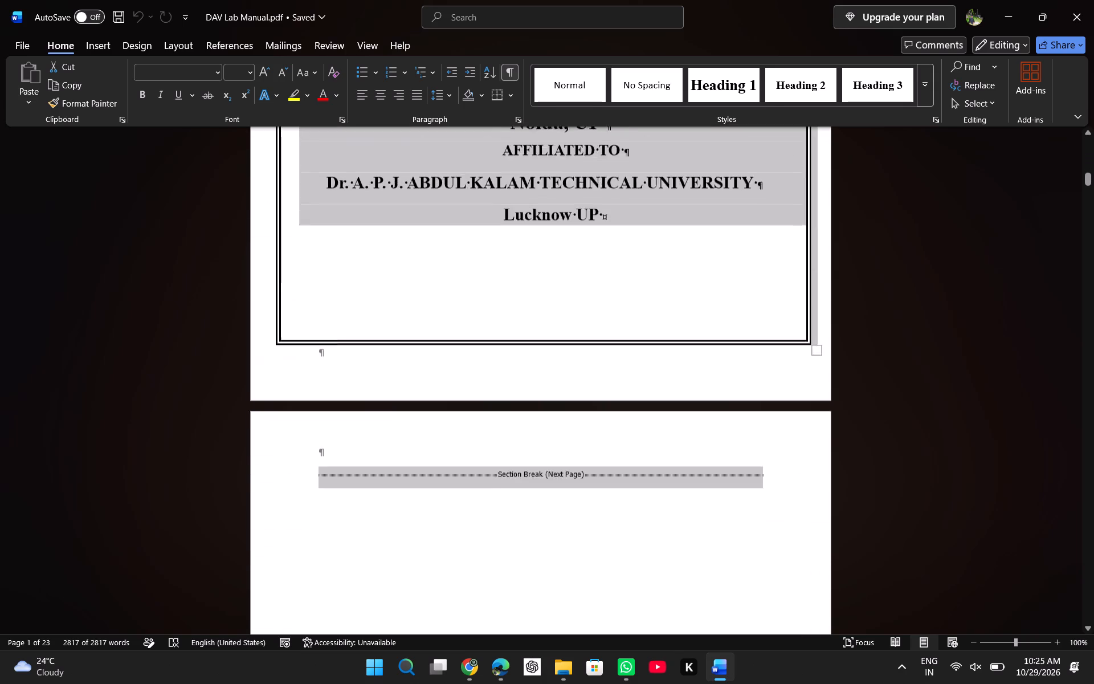
scroll(352, 260, "right", 1)
left_click(352, 260)
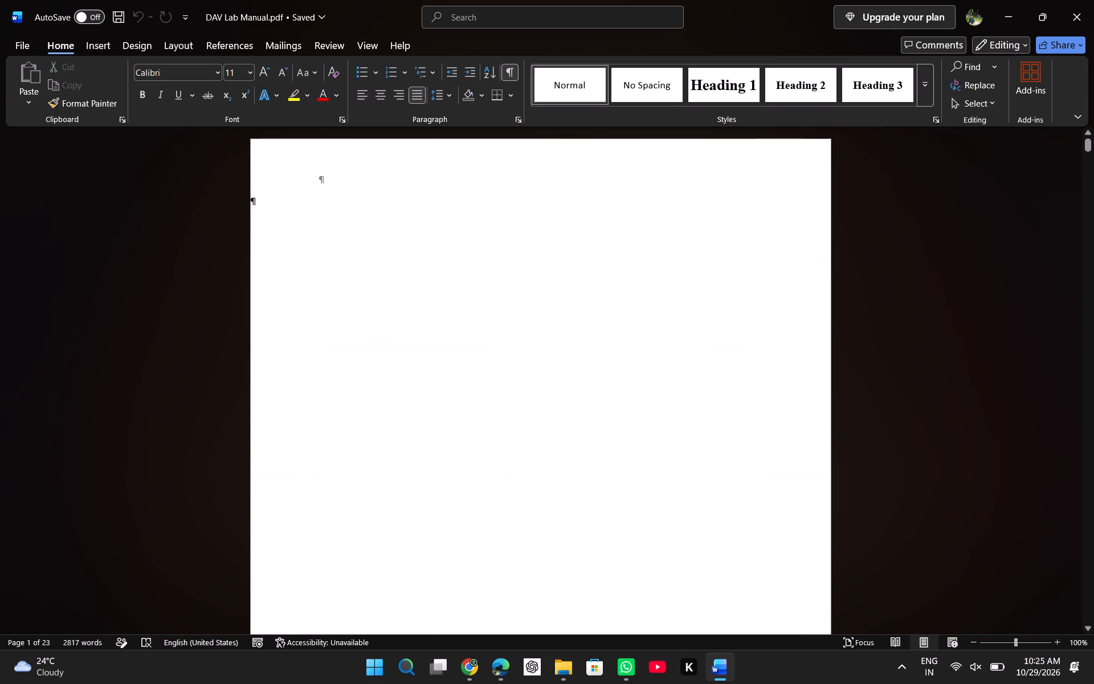
left_click_drag(311, 176, 262, 202)
left_click_drag(262, 202, 245, 201)
left_click_drag(245, 201, 251, 201)
left_click_drag(251, 201, 271, 207)
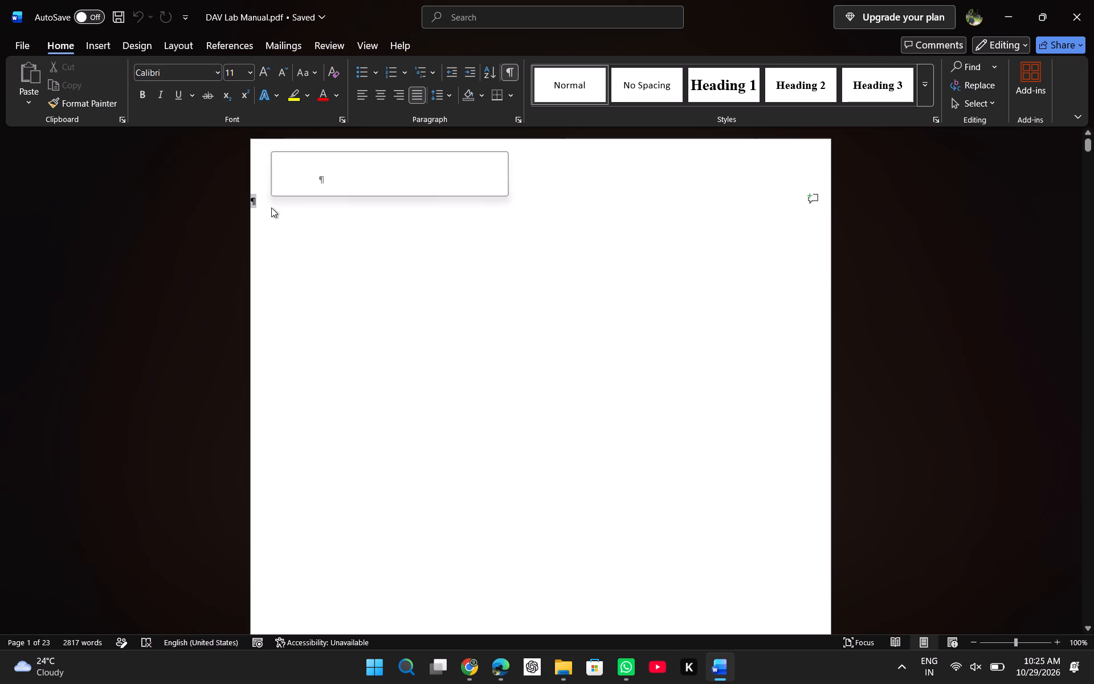
key("Delete")
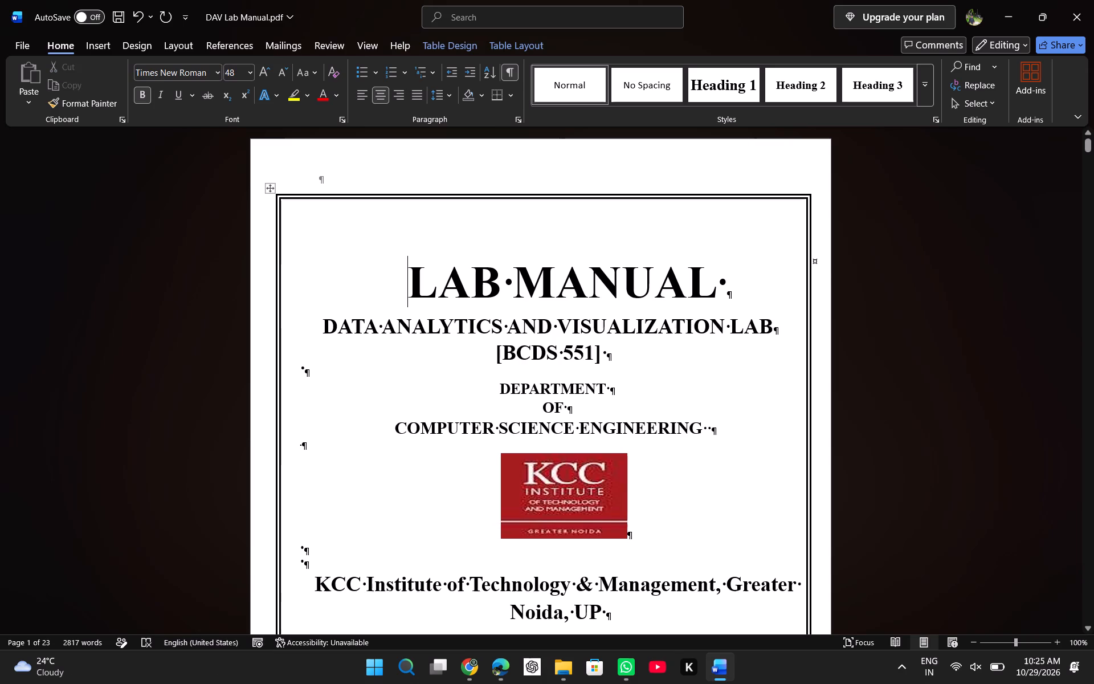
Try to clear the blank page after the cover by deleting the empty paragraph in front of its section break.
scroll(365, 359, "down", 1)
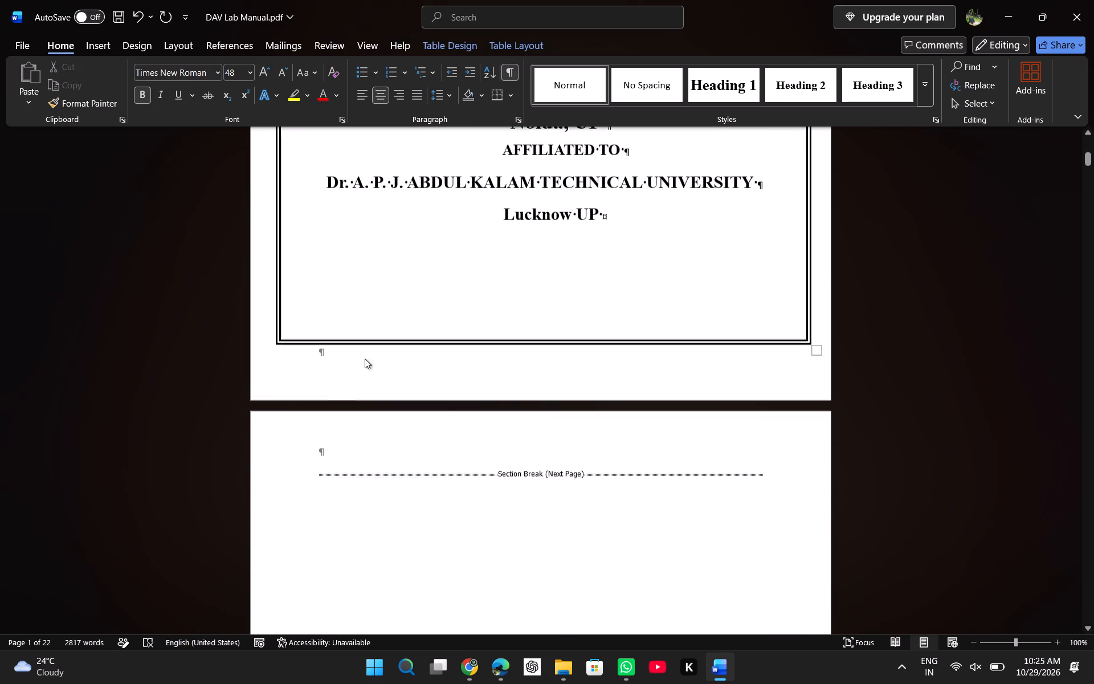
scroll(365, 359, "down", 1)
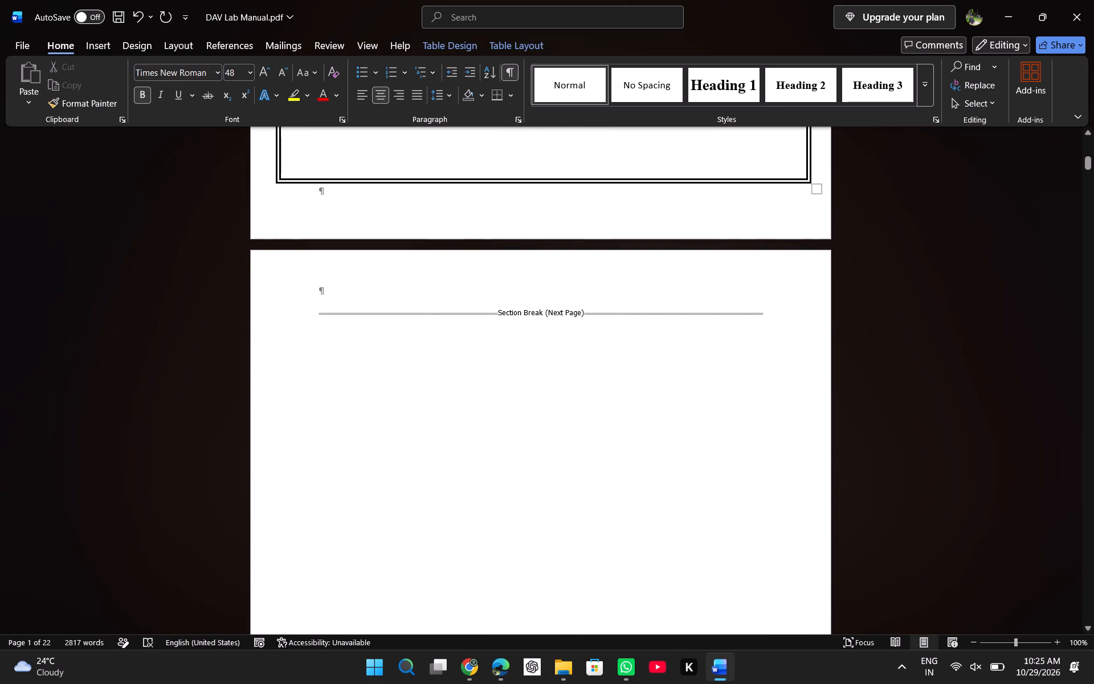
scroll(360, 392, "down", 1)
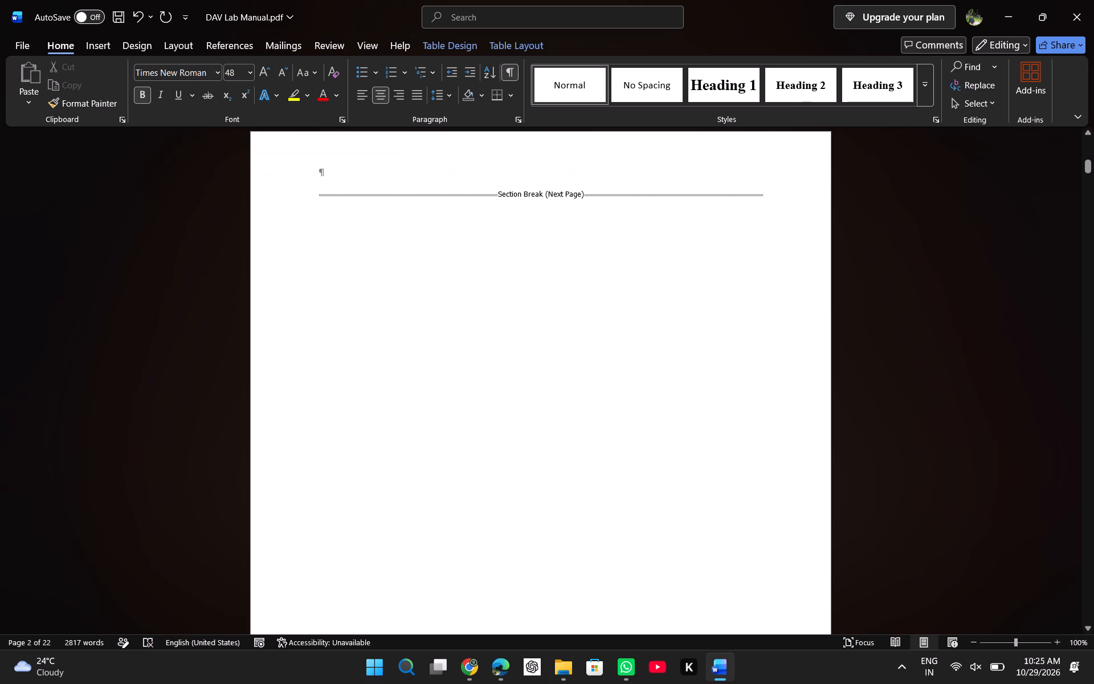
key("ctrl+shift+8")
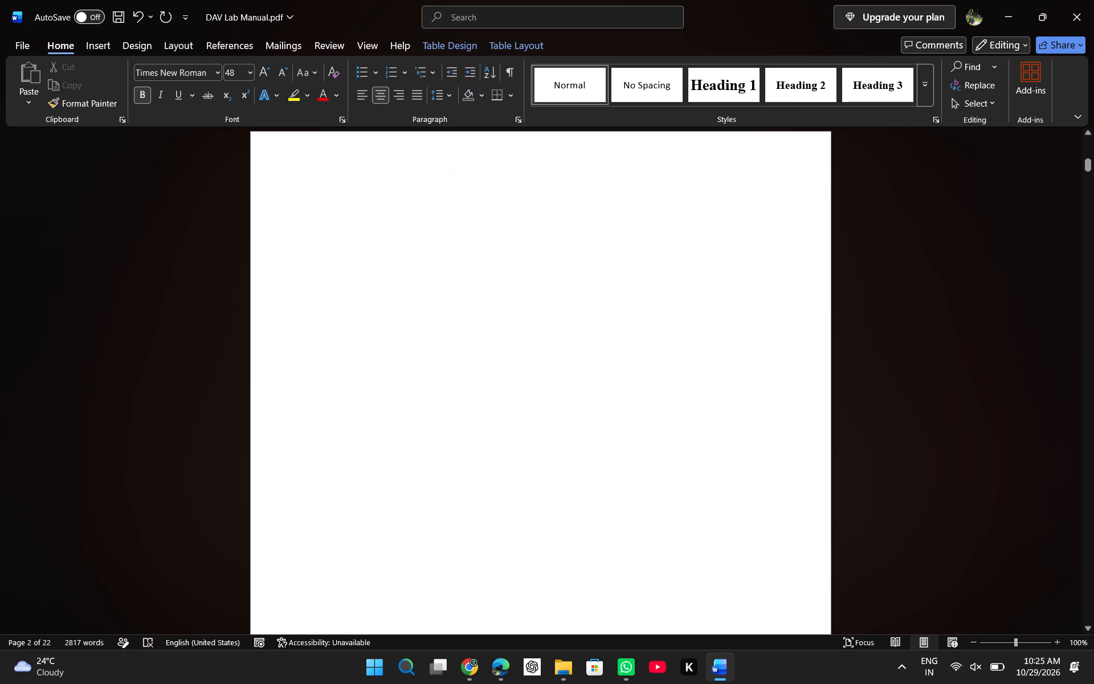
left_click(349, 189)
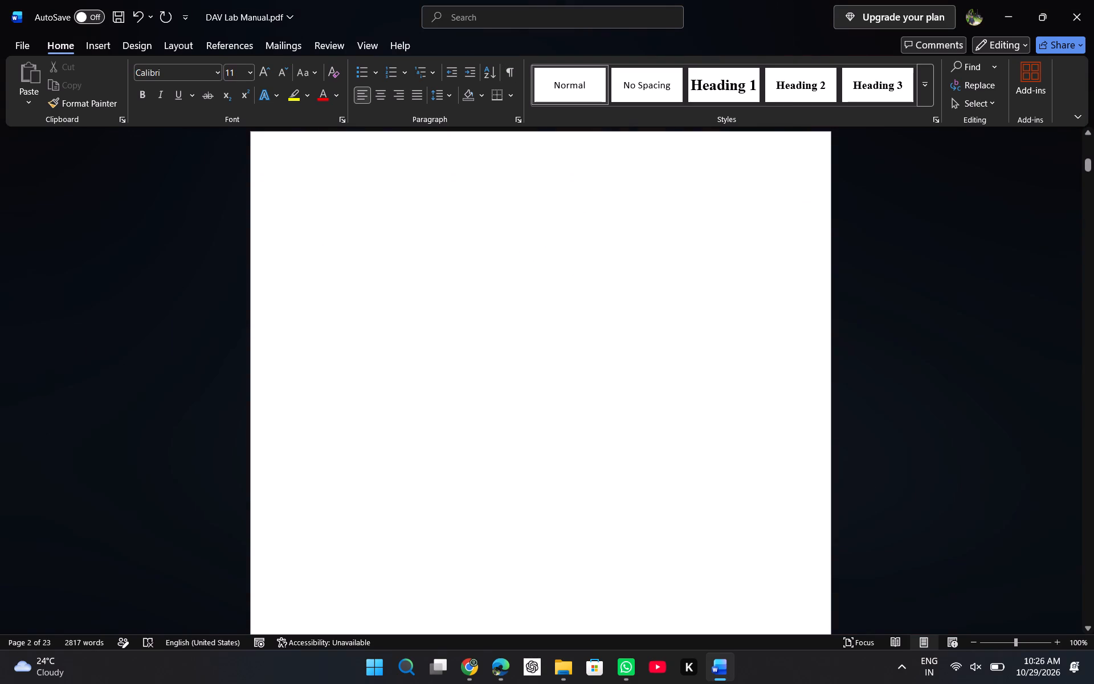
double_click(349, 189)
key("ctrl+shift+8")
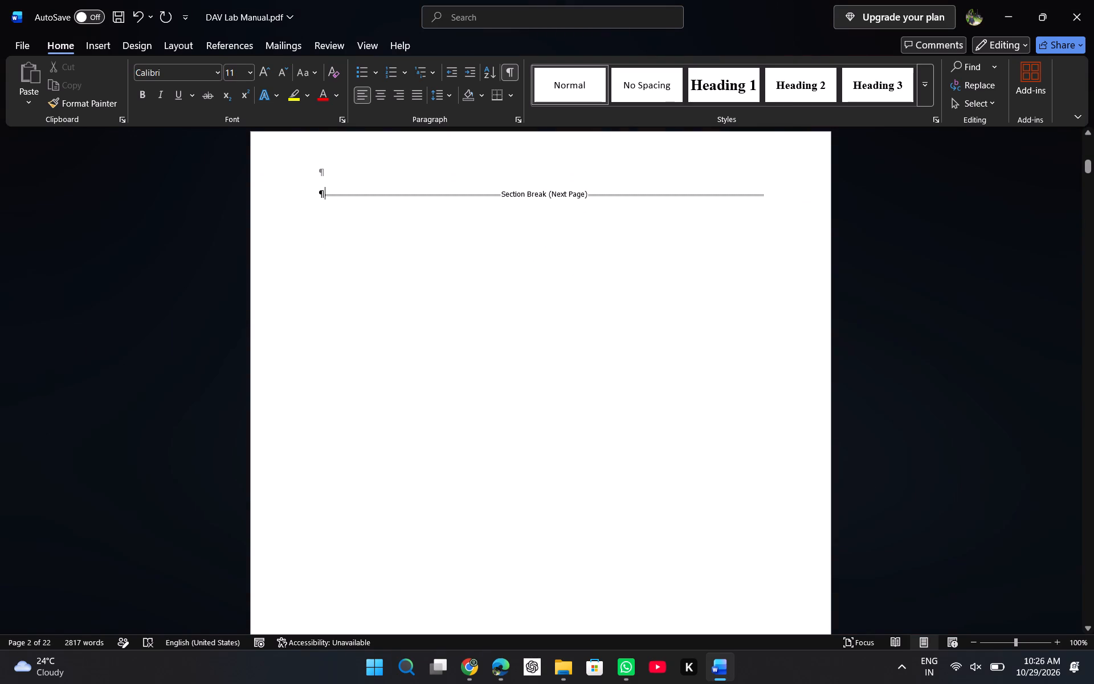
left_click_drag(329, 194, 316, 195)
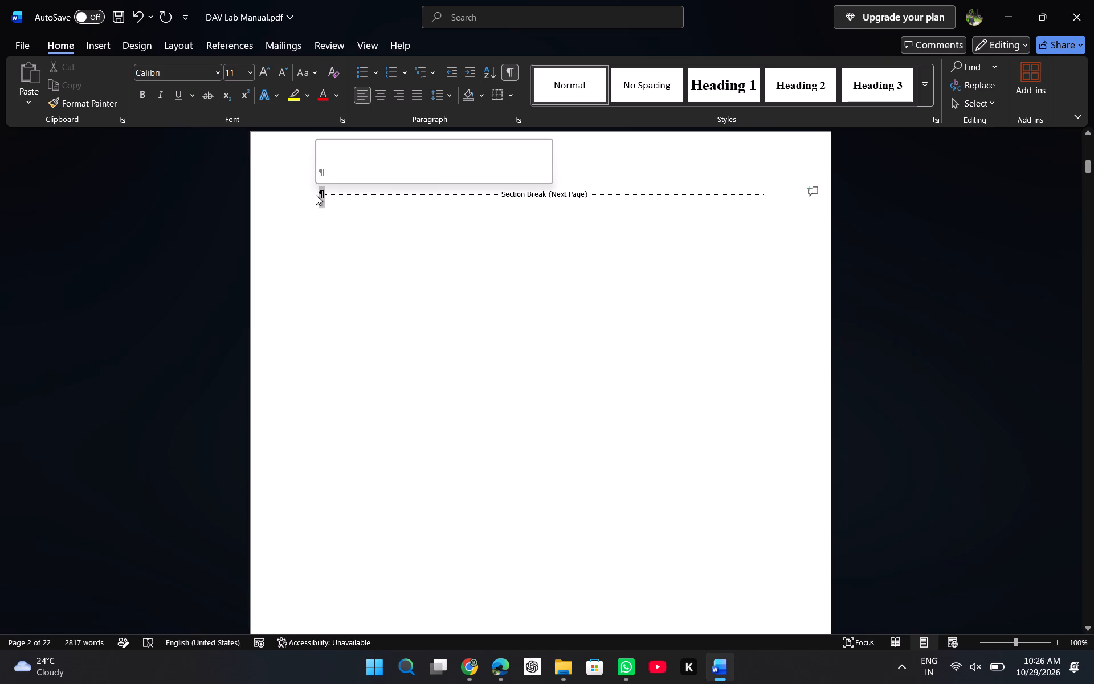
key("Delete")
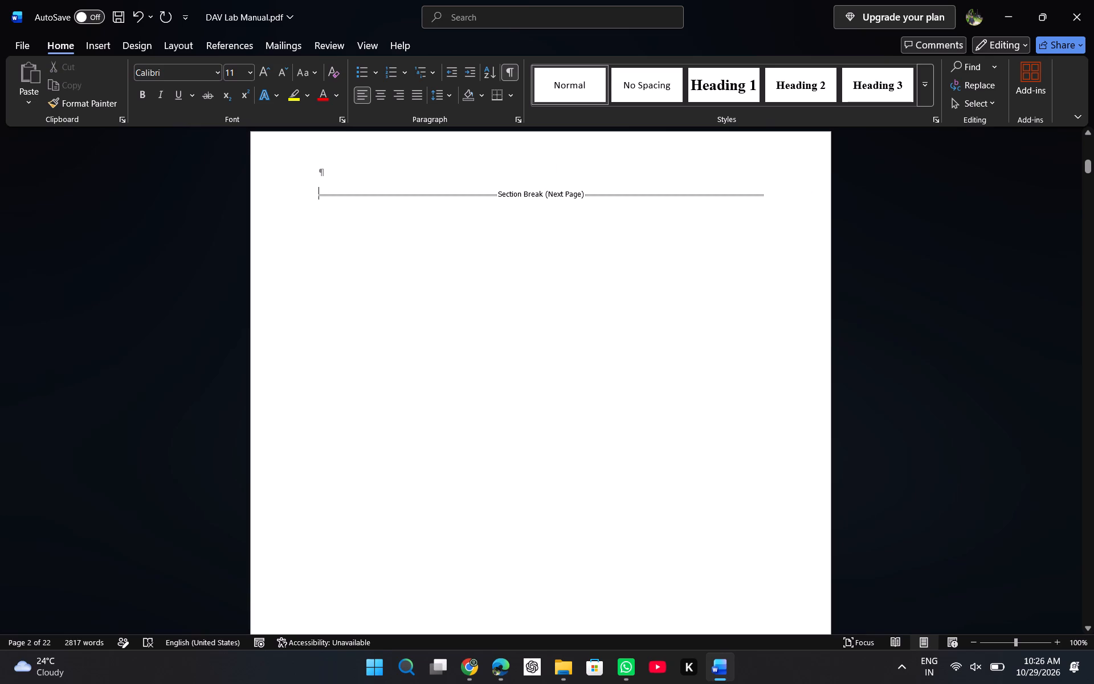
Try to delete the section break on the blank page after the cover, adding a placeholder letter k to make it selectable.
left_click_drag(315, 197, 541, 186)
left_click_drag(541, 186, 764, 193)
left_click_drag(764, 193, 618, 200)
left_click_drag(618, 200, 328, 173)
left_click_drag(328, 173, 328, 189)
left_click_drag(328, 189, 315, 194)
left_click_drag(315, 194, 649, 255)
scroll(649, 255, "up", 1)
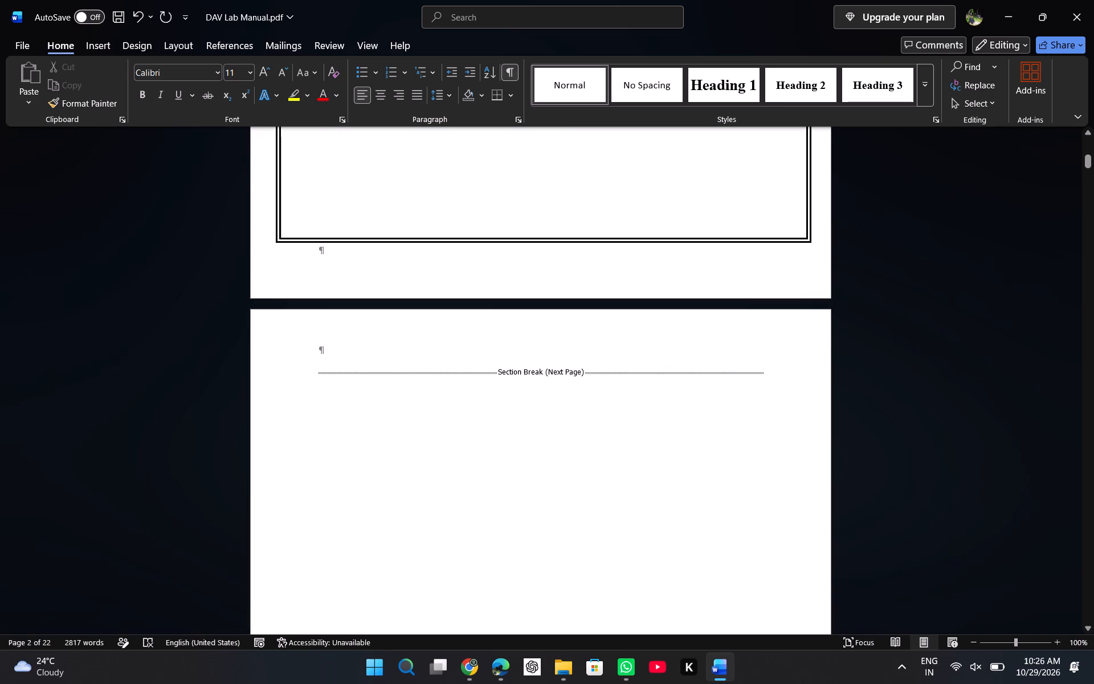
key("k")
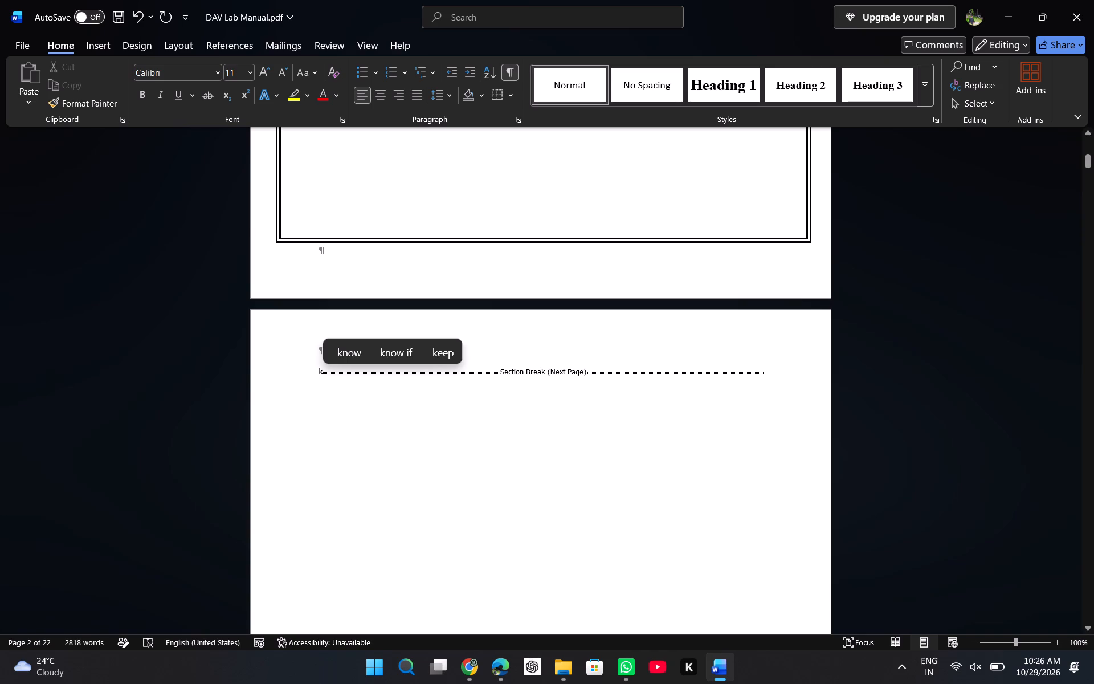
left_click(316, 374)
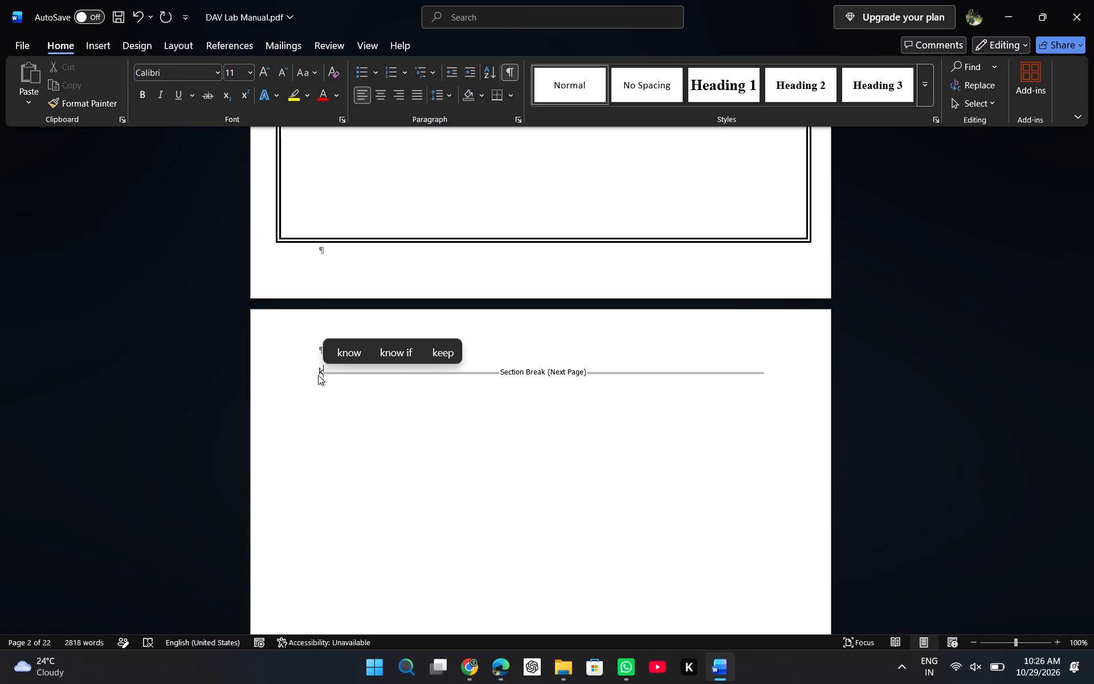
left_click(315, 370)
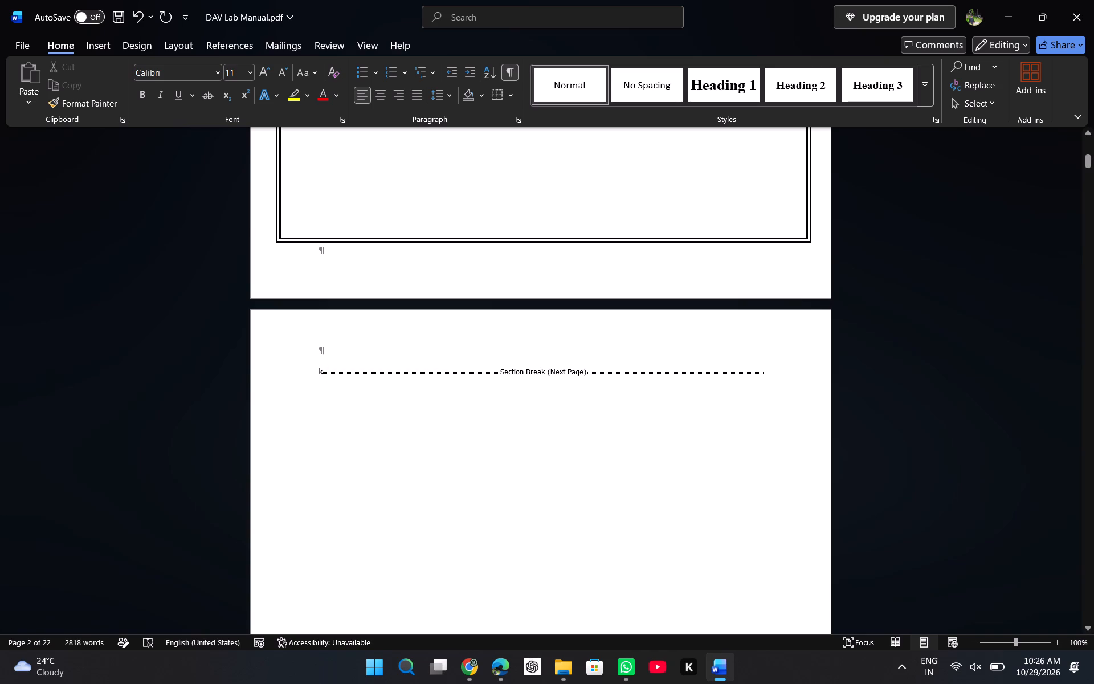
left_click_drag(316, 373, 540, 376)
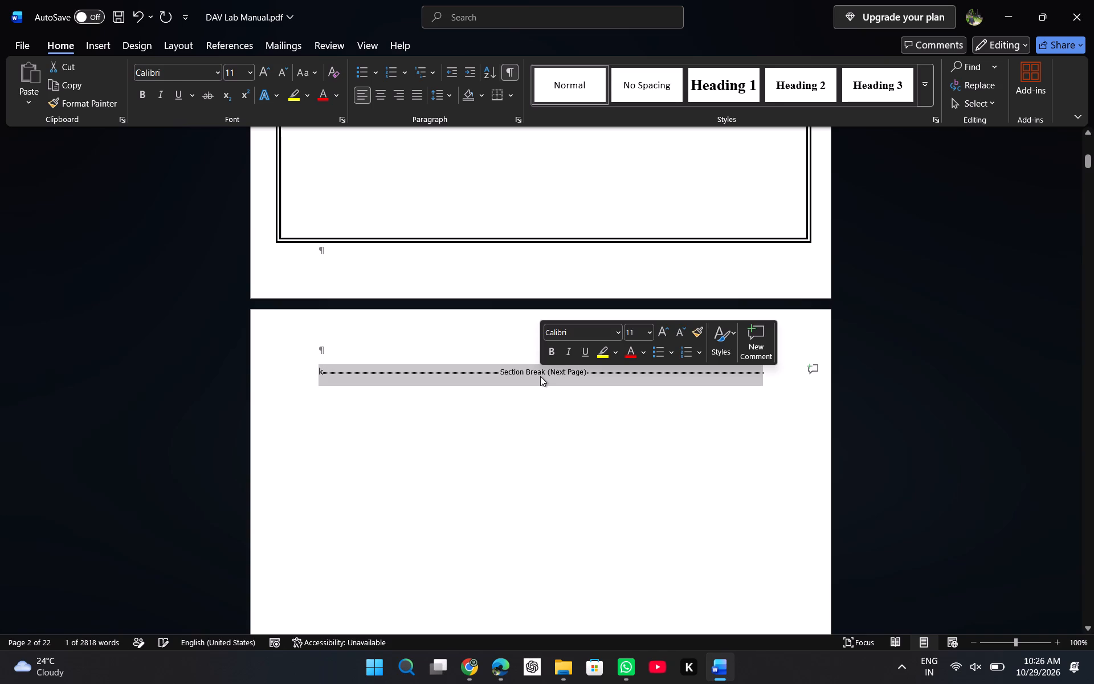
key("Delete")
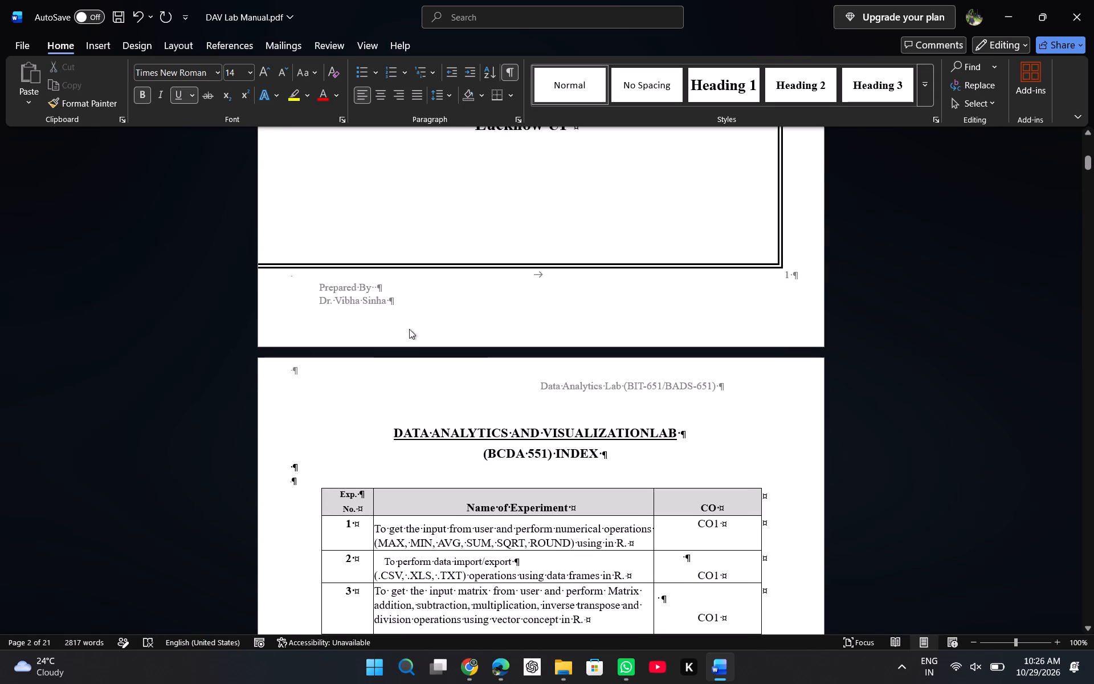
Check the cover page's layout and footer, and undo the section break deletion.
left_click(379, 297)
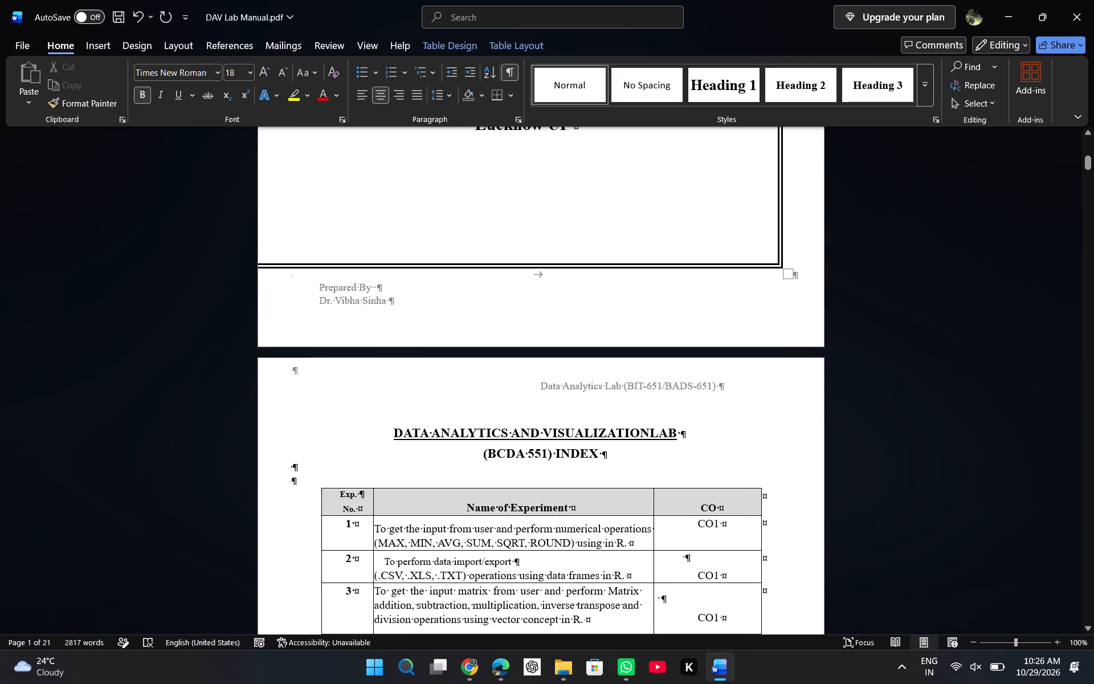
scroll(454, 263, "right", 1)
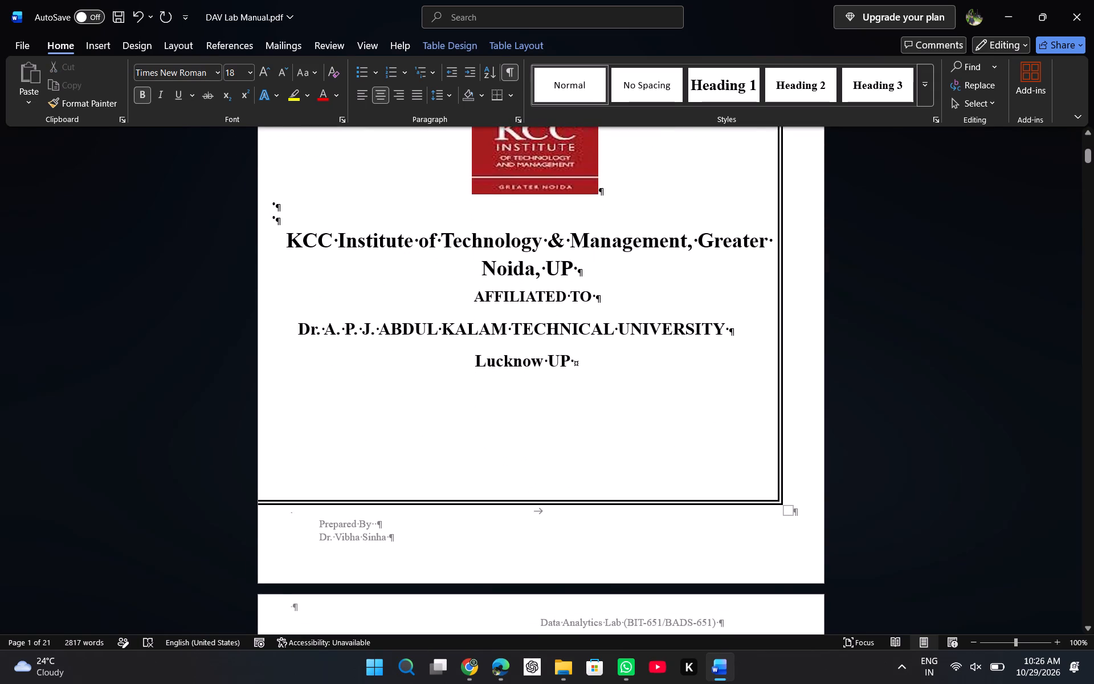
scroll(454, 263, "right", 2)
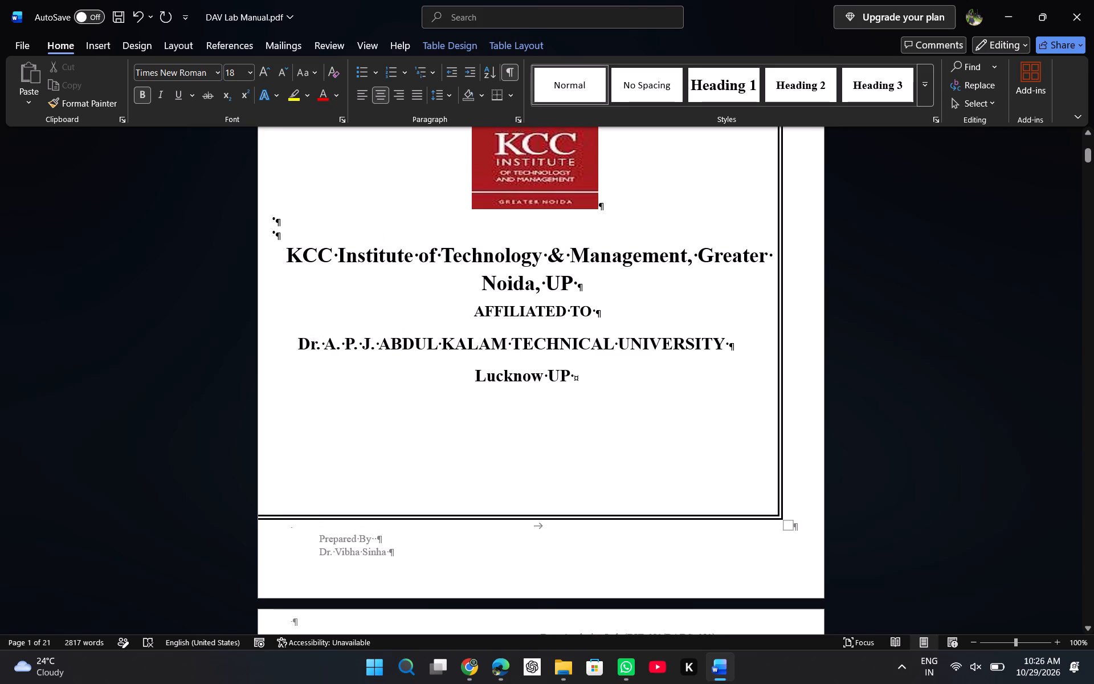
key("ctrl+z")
Hide the paragraph and other formatting marks throughout the lab manual.
scroll(385, 511, "right", 1)
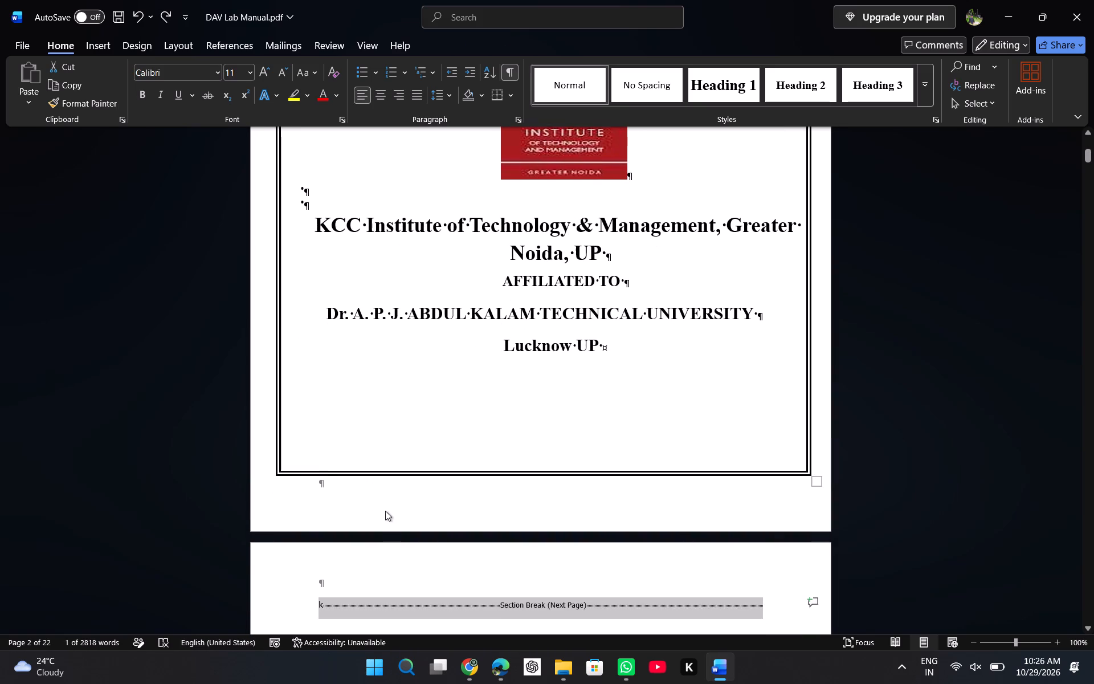
scroll(385, 511, "right", 1)
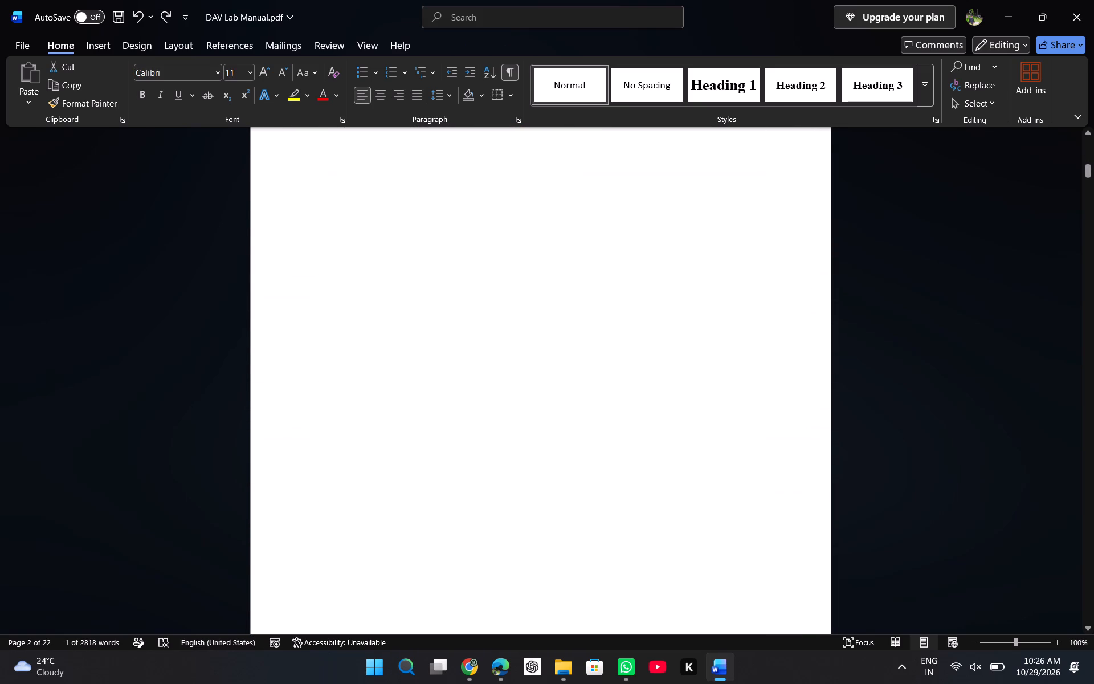
scroll(385, 511, "right", 1)
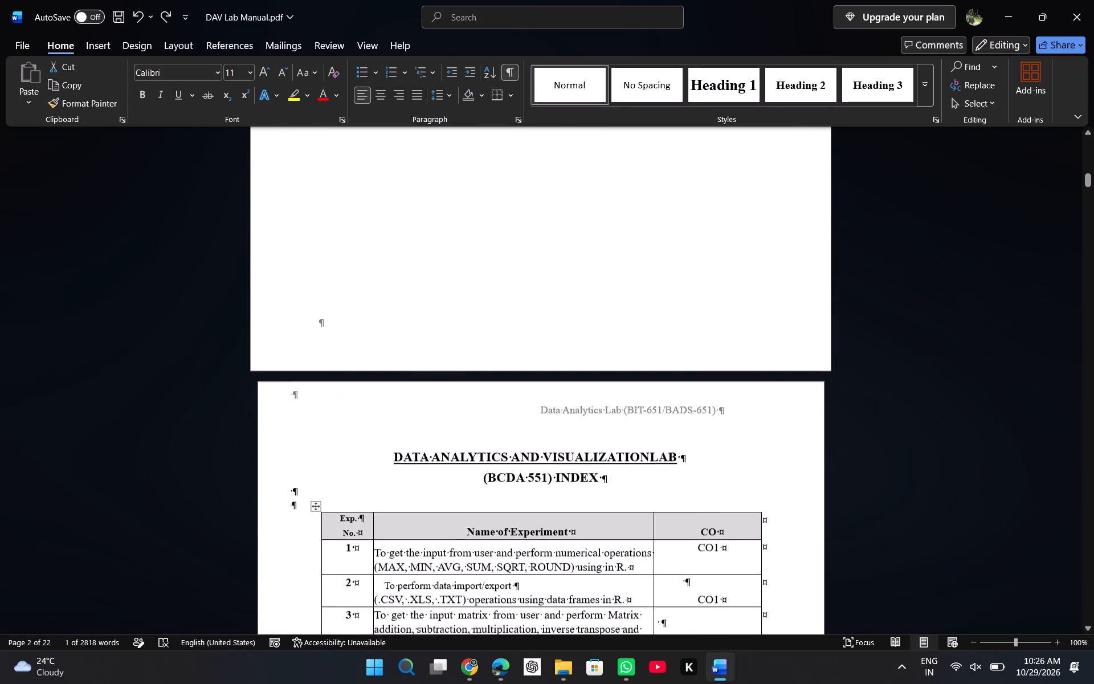
scroll(385, 511, "right", 1)
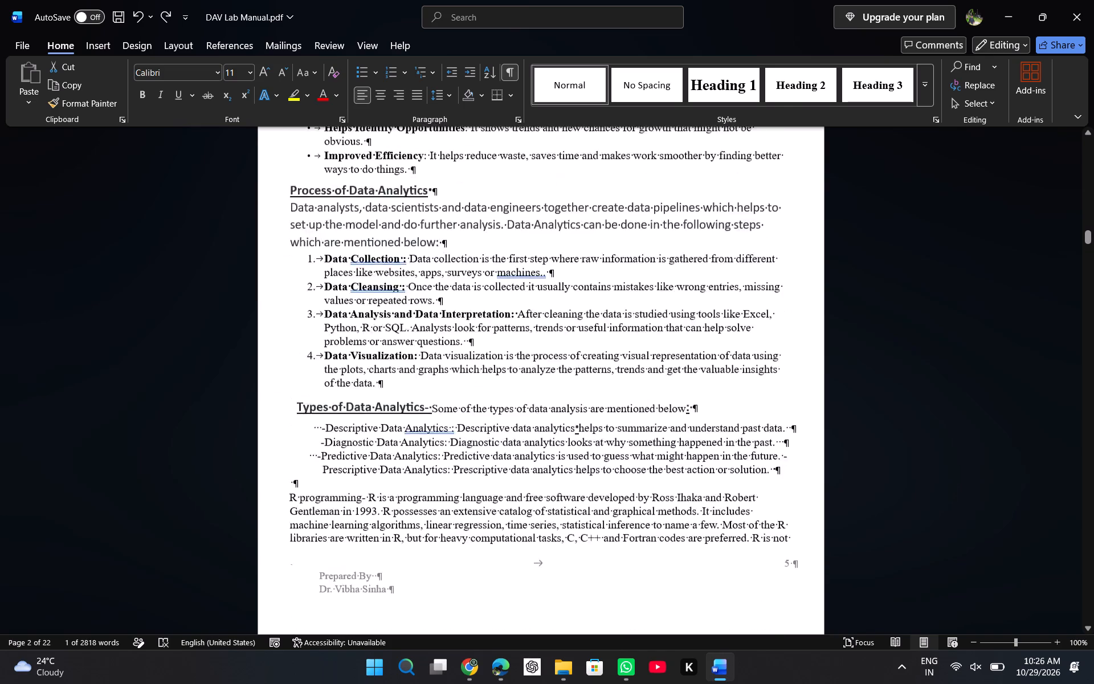
scroll(385, 511, "right", 1)
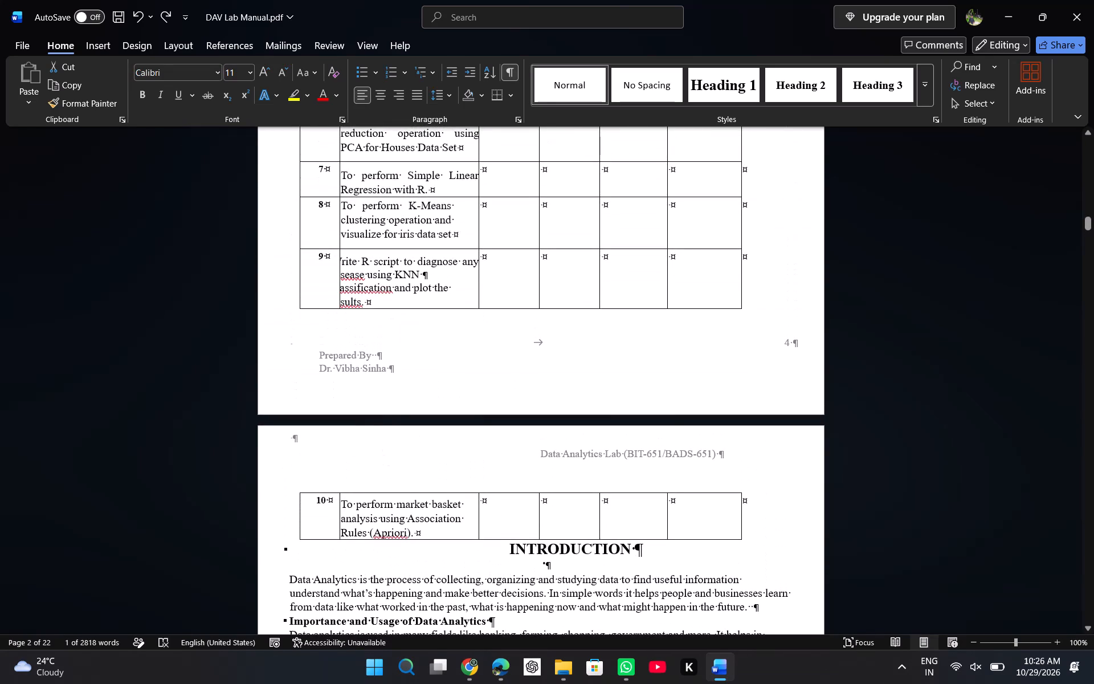
left_click(357, 357)
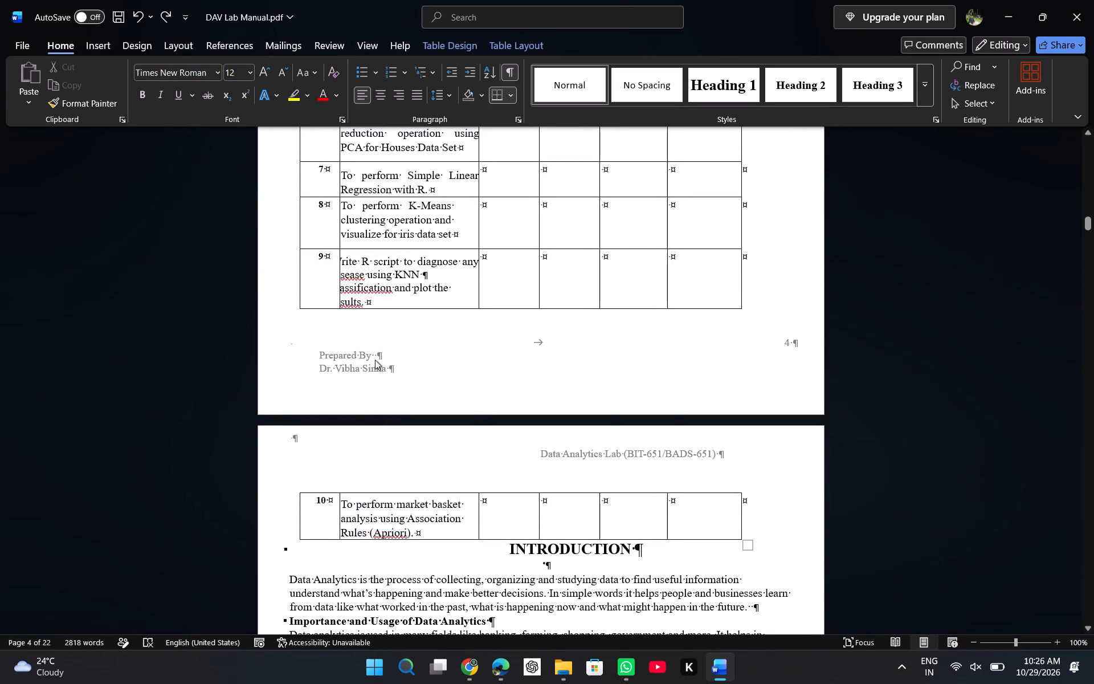
left_click(406, 373)
key("ctrl+shift+8")
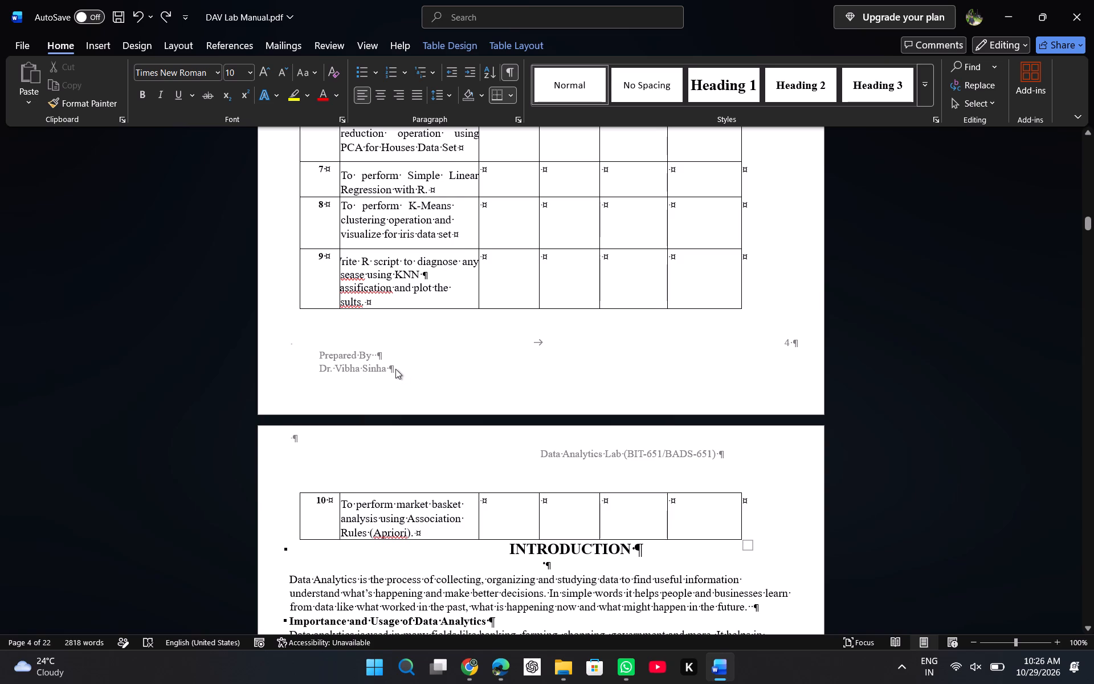
Delete the two "Prepared By" lines with the instructor's name from the Section 2 footer, keeping the page number.
left_click(387, 368)
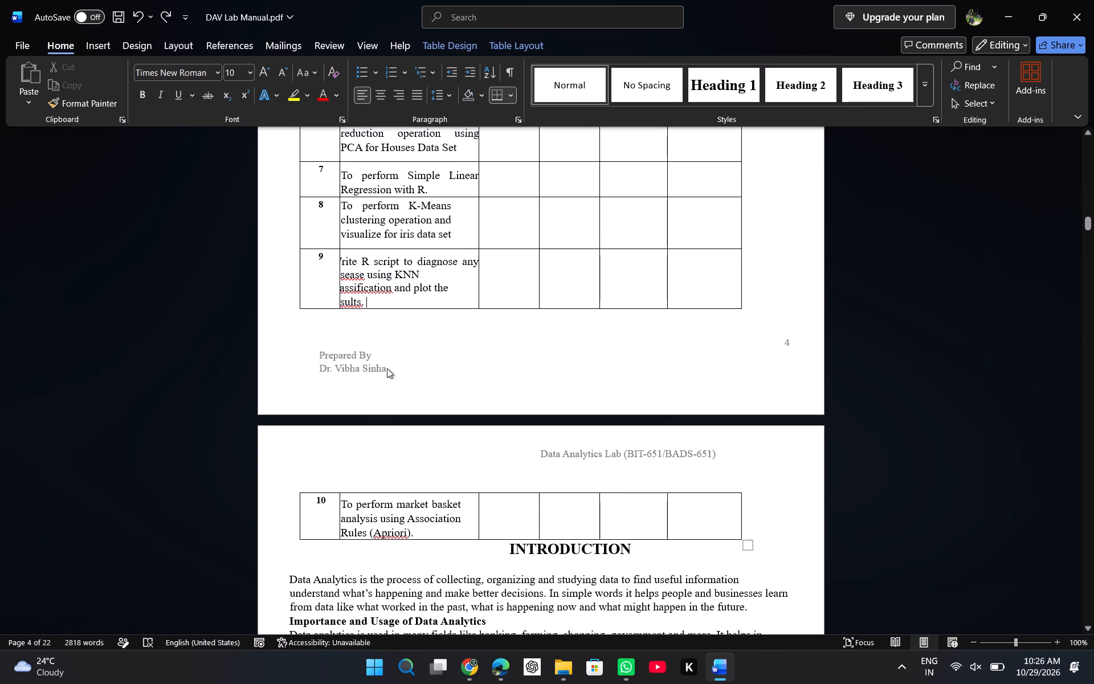
triple_click(387, 368)
left_click(387, 368)
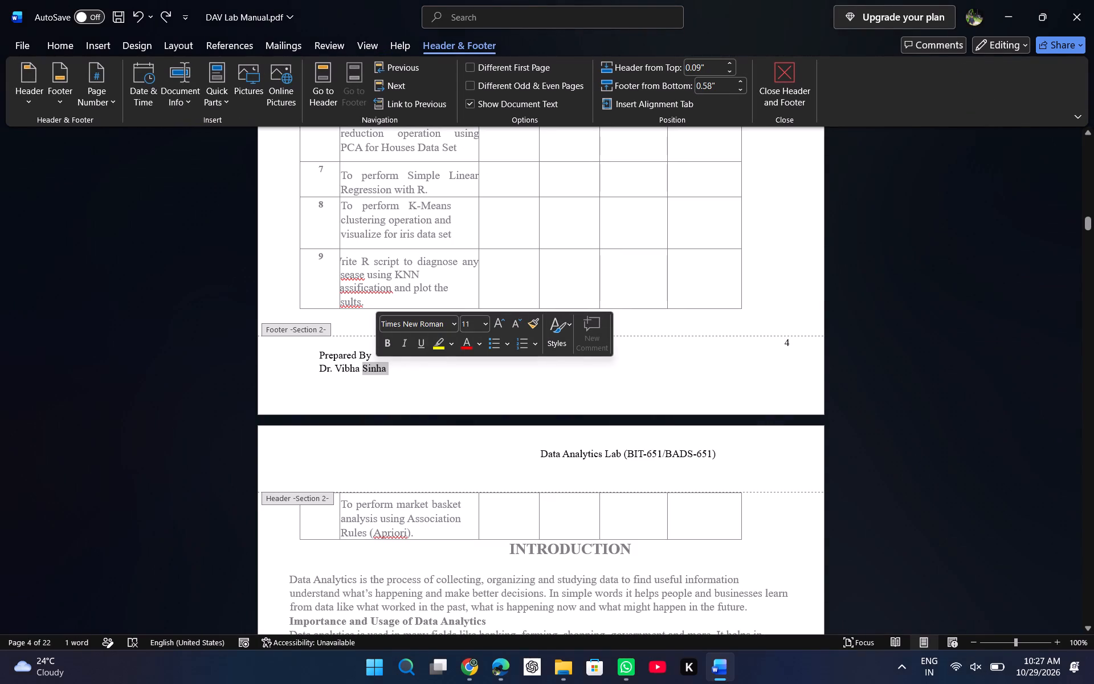
left_click_drag(393, 369, 323, 361)
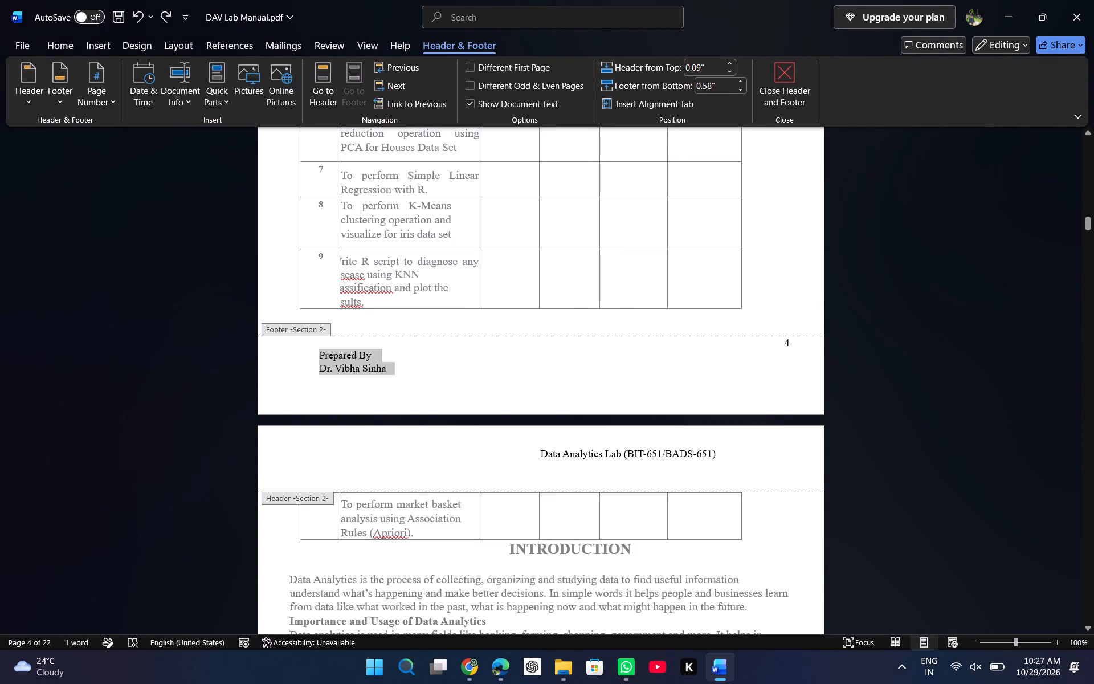
left_click_drag(323, 361, 321, 358)
key("BackSpace")
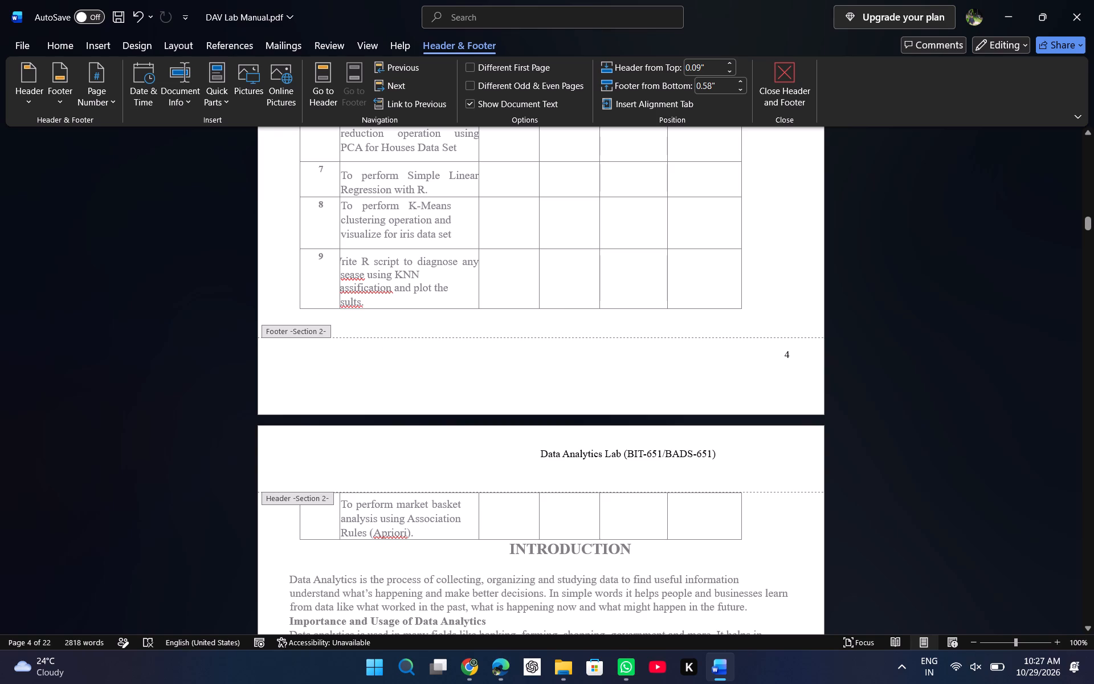
Check the footers on the index, introduction and experiment pages for remaining "Prepared By" text.
scroll(321, 358, "right", 1)
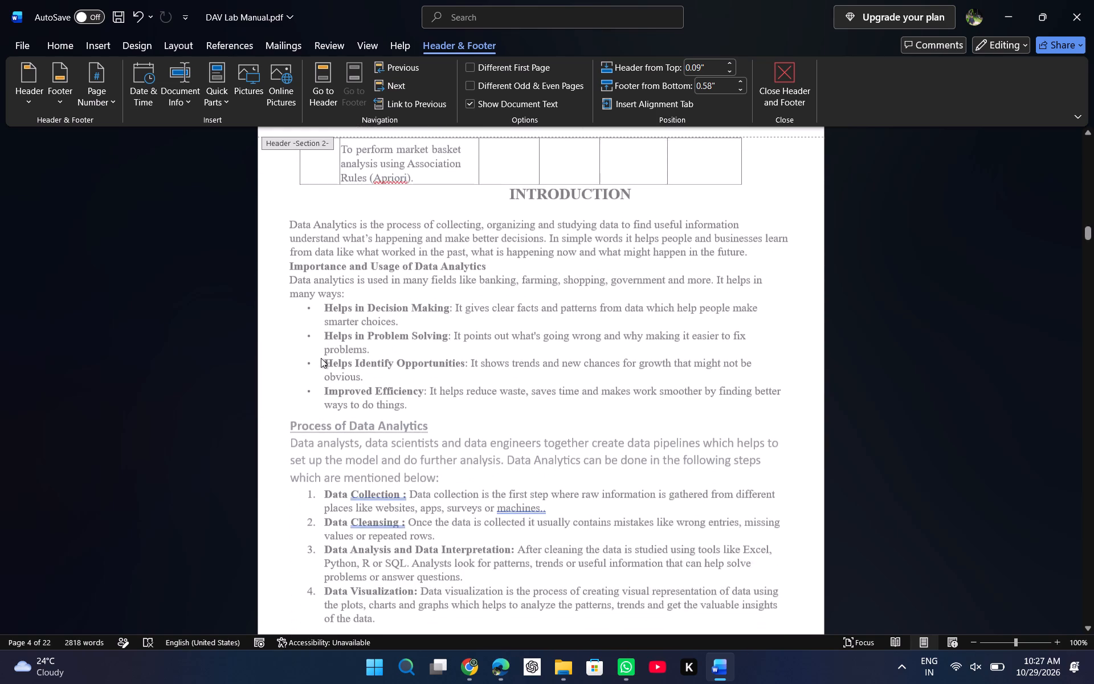
scroll(321, 358, "right", 1)
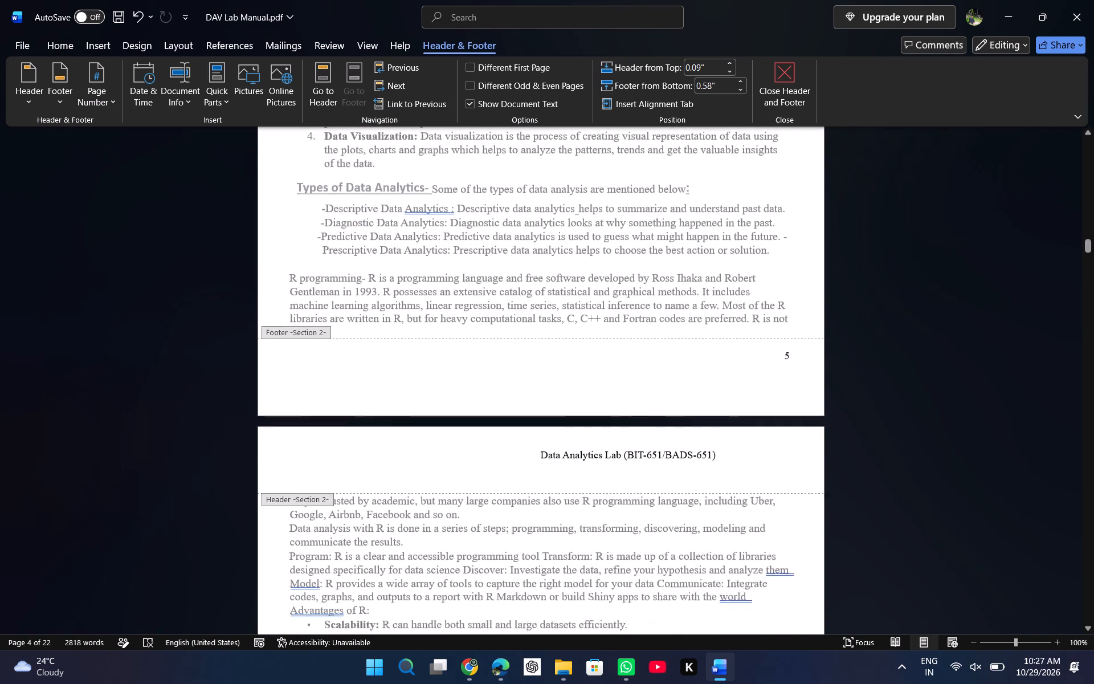
scroll(321, 358, "right", 1)
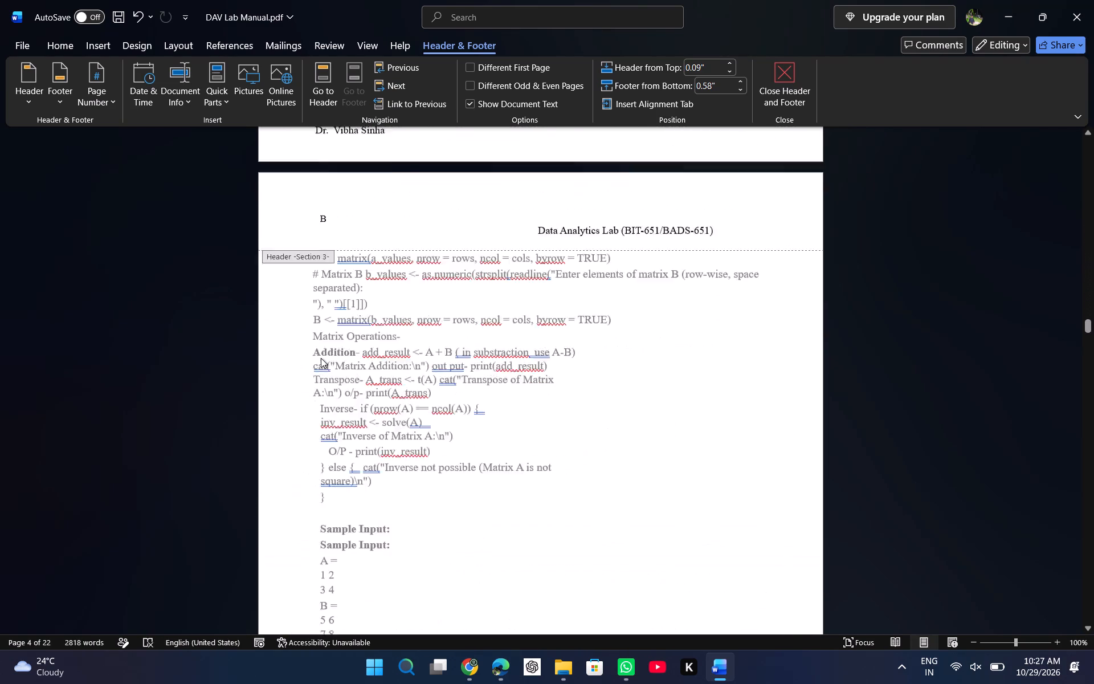
scroll(321, 358, "right", 1)
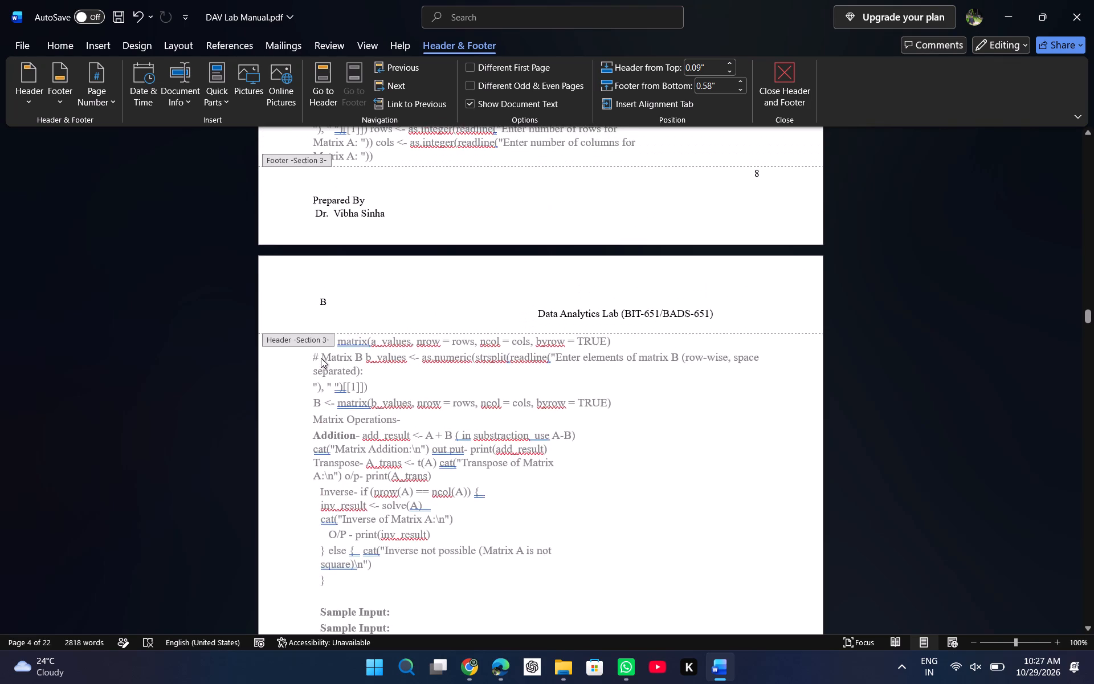
scroll(321, 358, "right", 1)
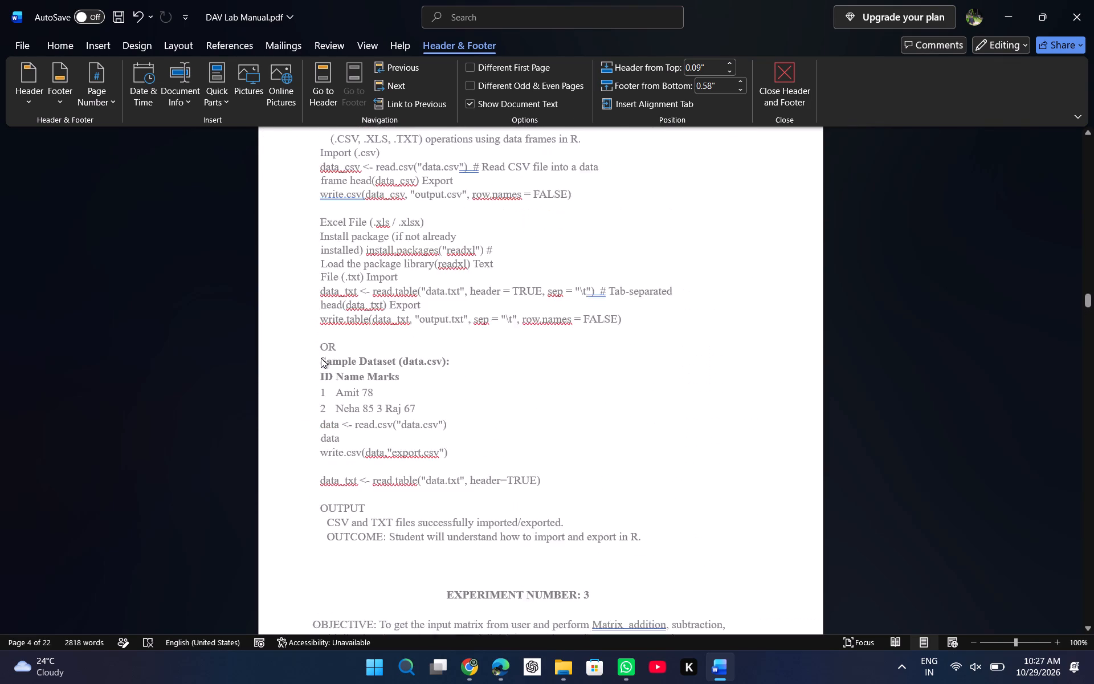
scroll(321, 358, "right", 1)
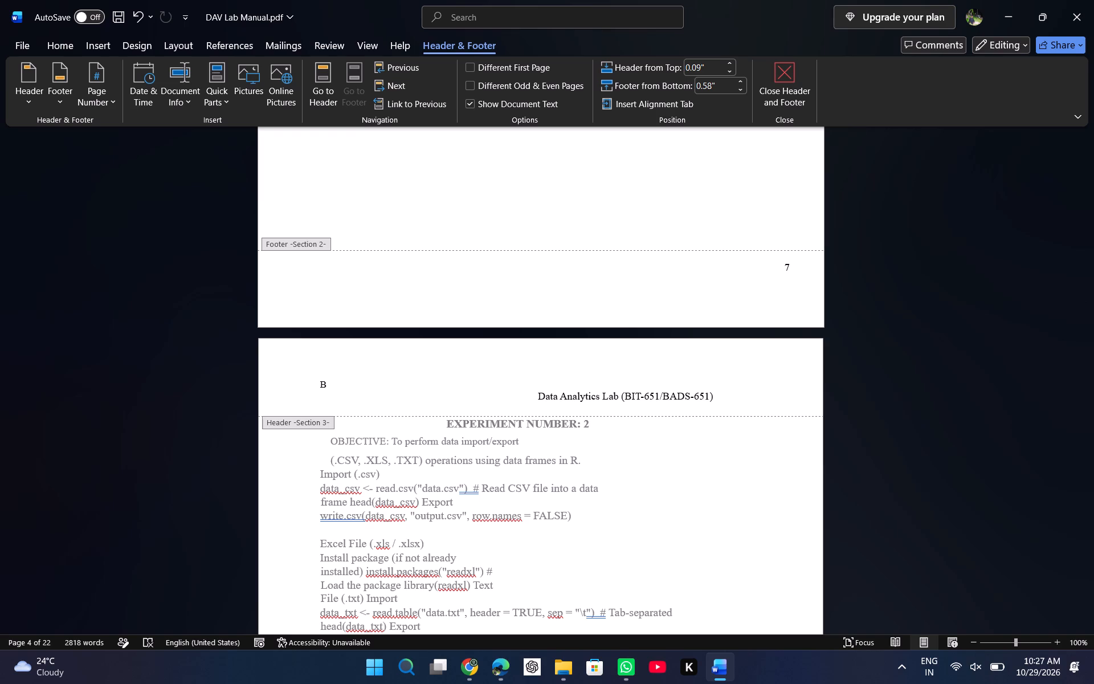
scroll(368, 284, "right", 1)
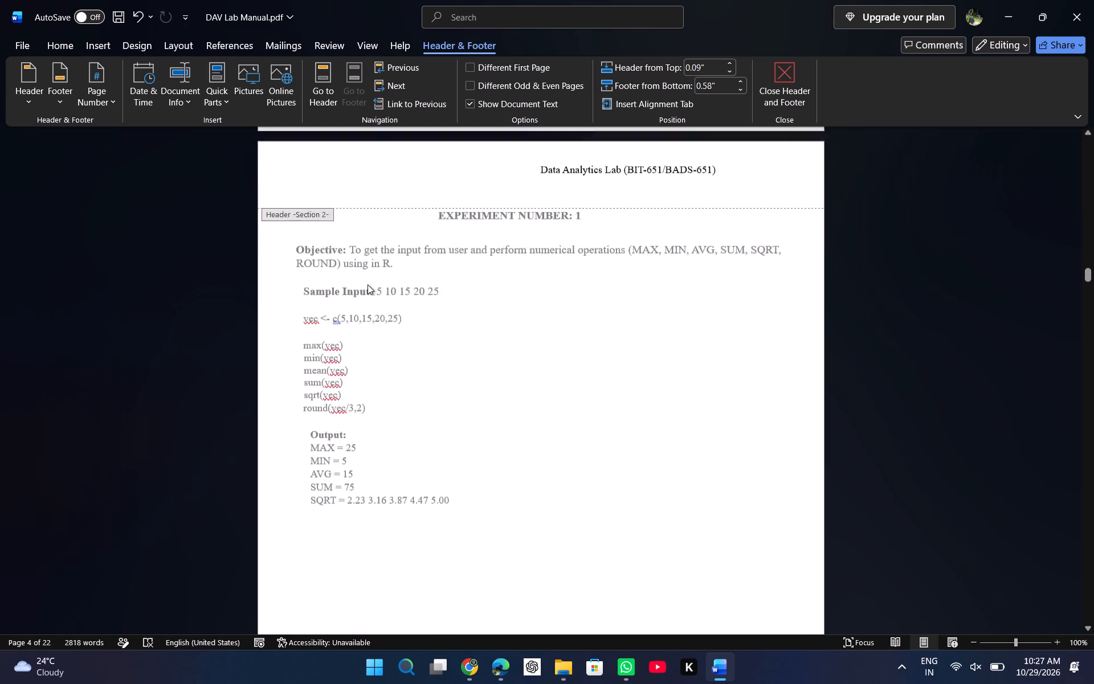
scroll(368, 284, "right", 1)
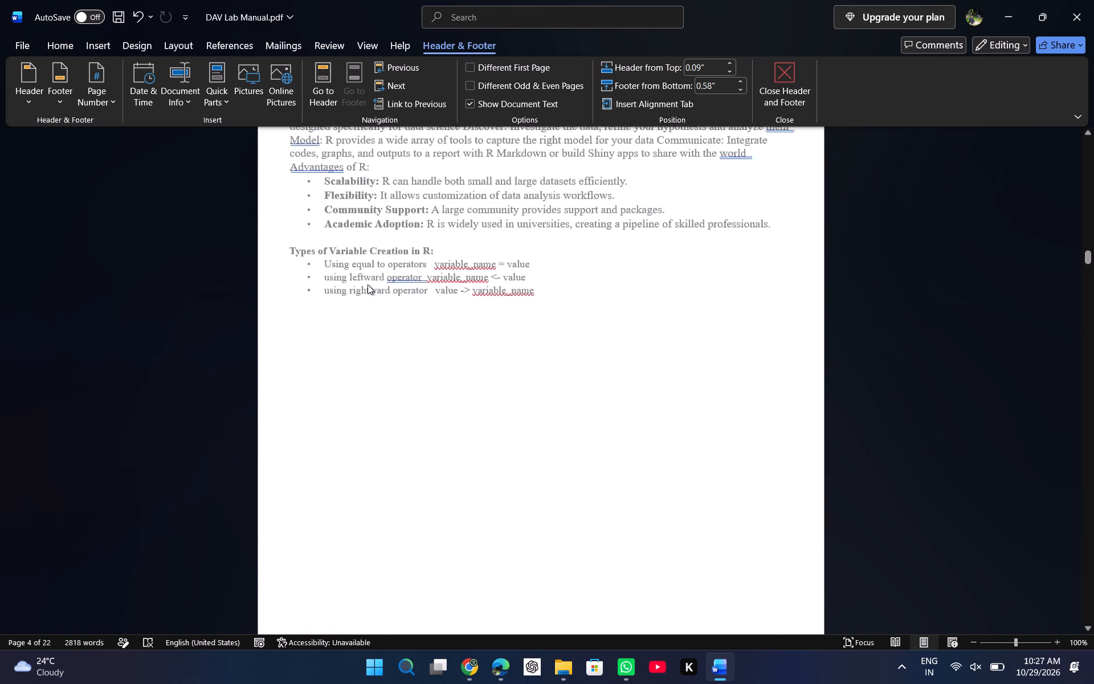
scroll(368, 284, "right", 1)
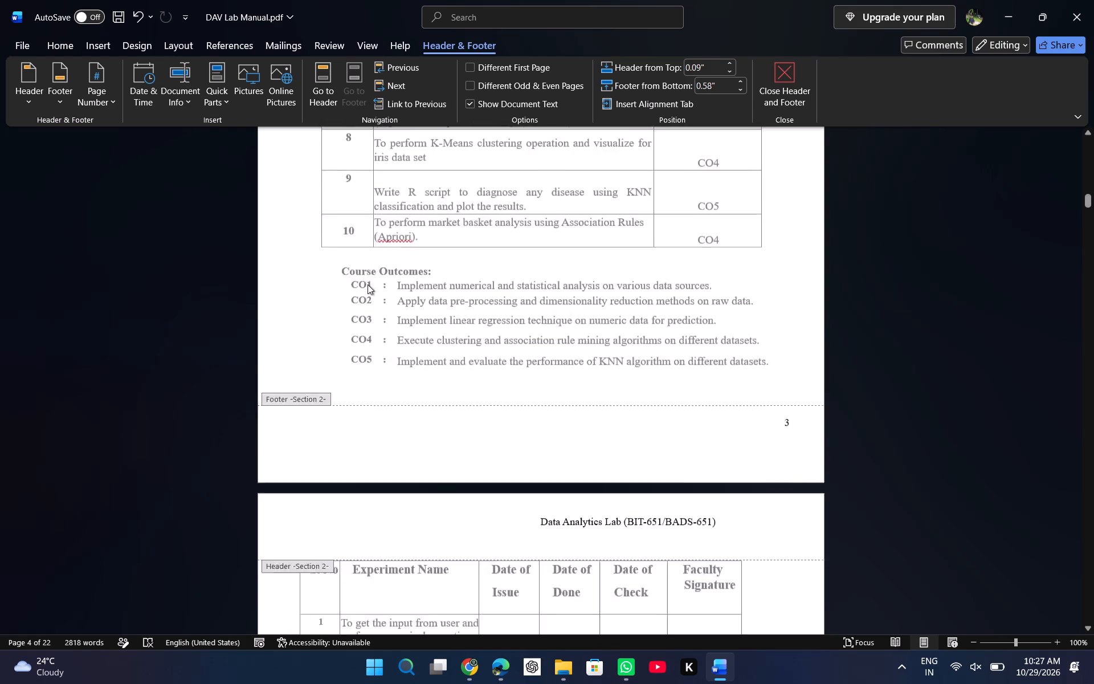
scroll(368, 284, "right", 1)
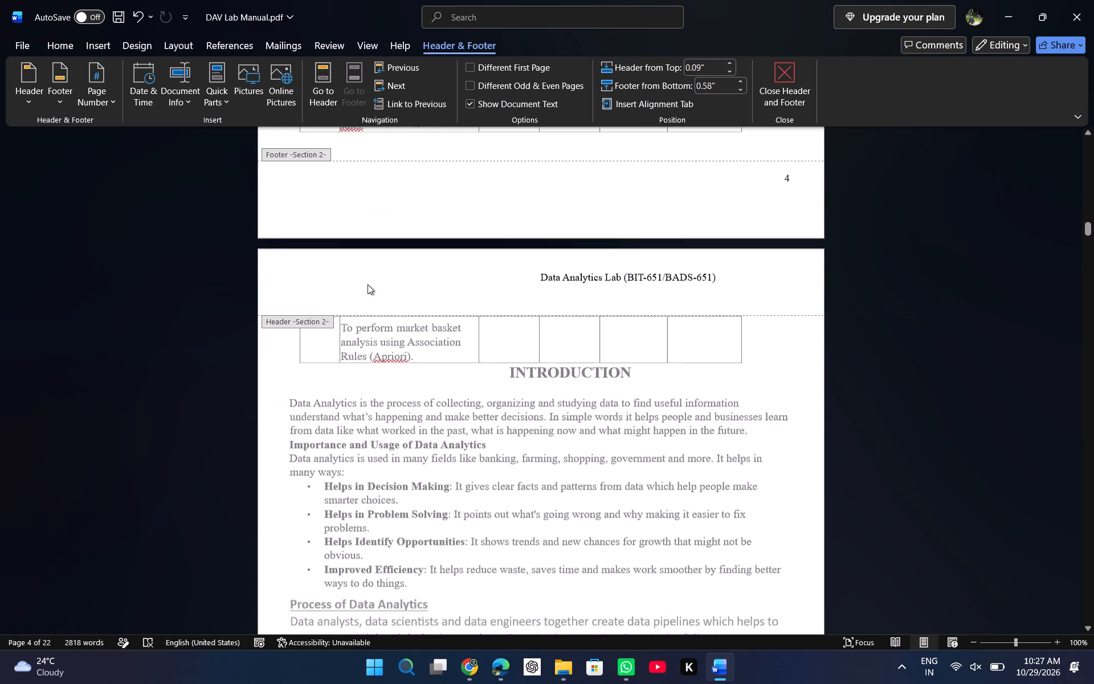
scroll(368, 284, "right", 1)
scroll(368, 284, "down", 1)
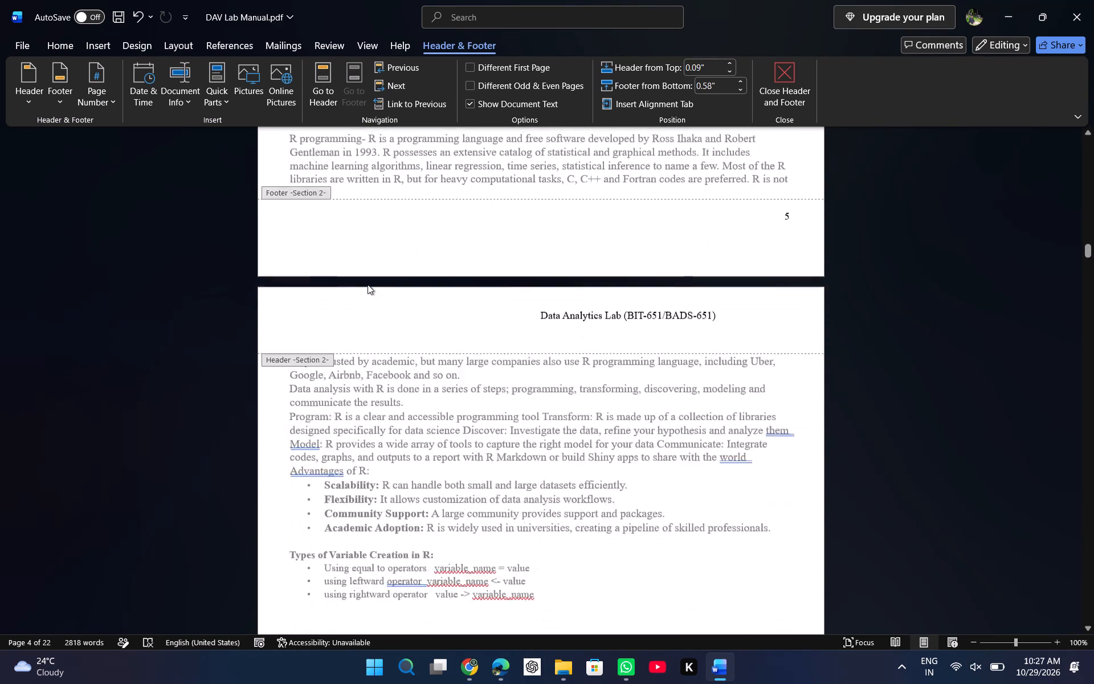
scroll(368, 284, "down", 2)
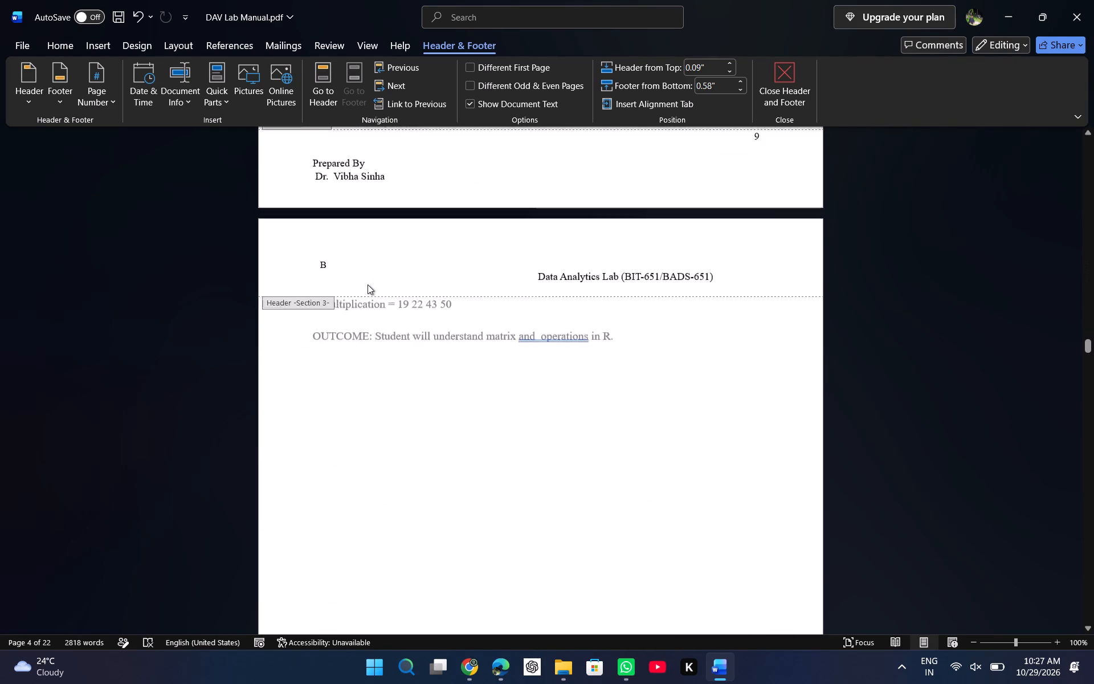
Remove the entire Section 3 footer, including its "Prepared By" text, using the Remove Footer command.
scroll(368, 284, "up", 1)
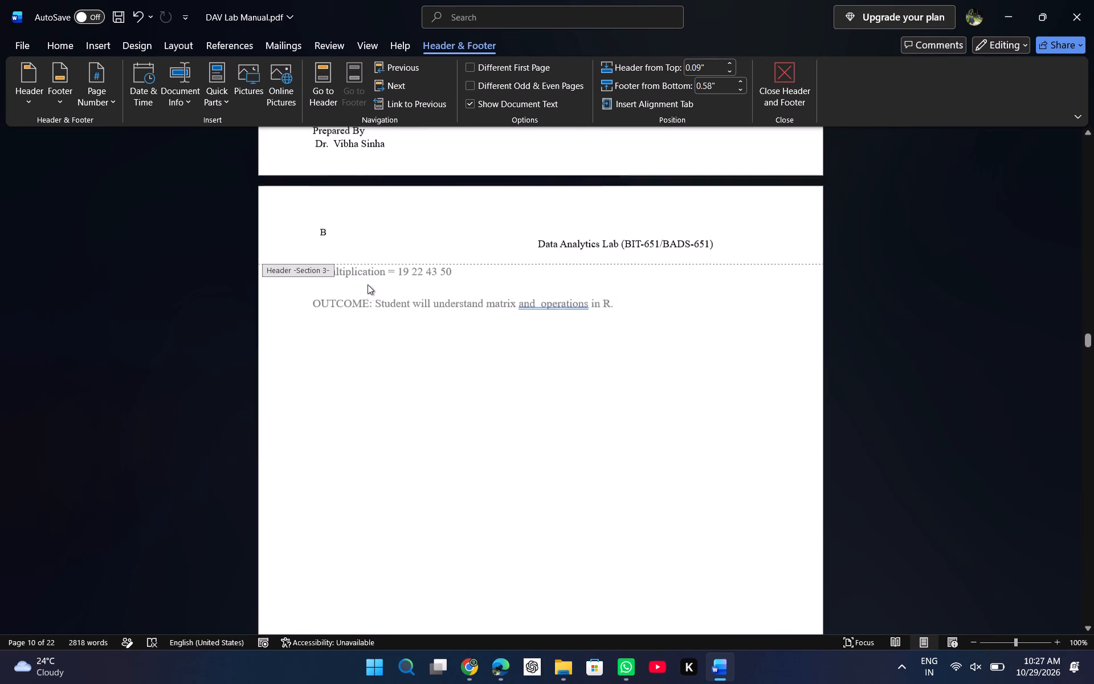
scroll(368, 284, "up", 1)
double_click(389, 185)
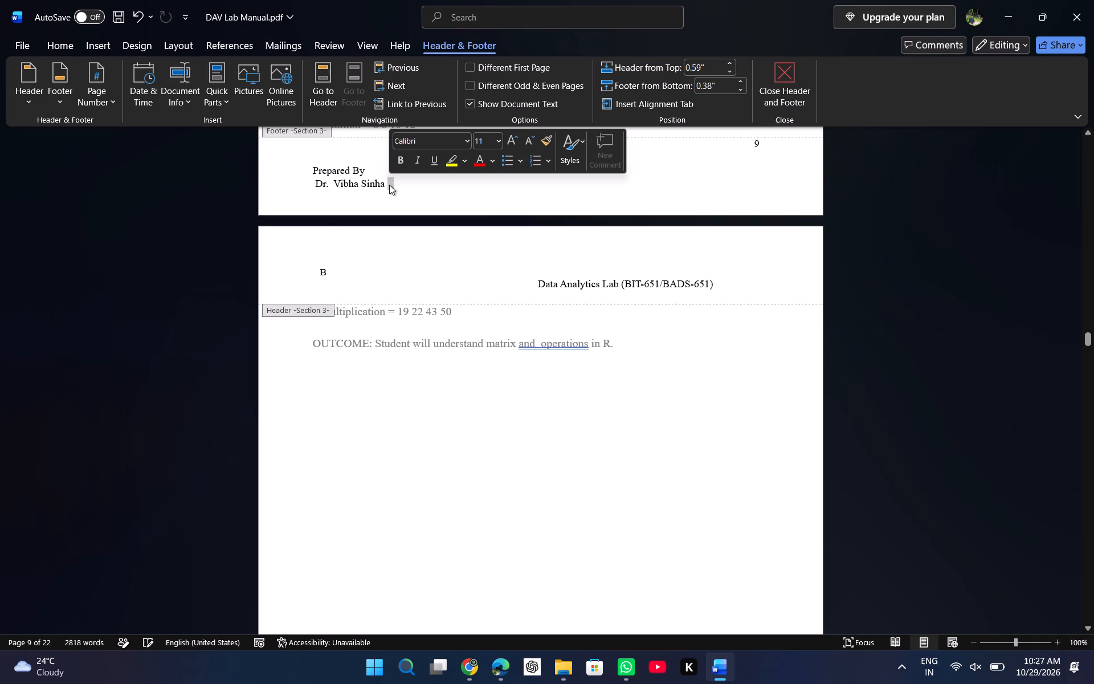
left_click(389, 185)
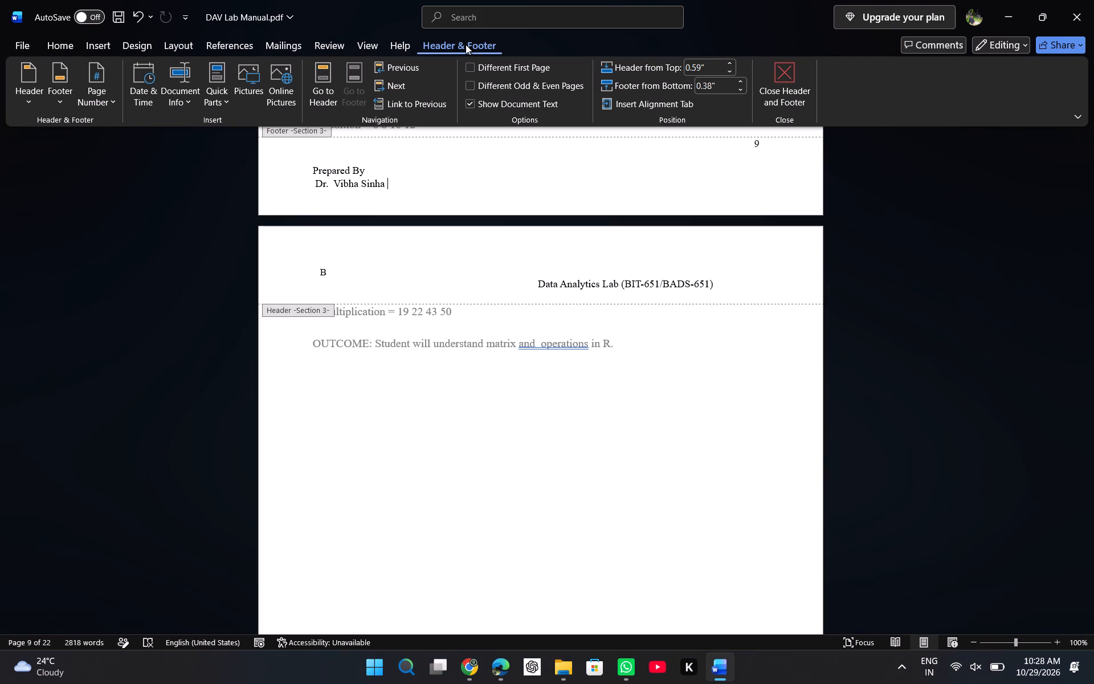
left_click(63, 99)
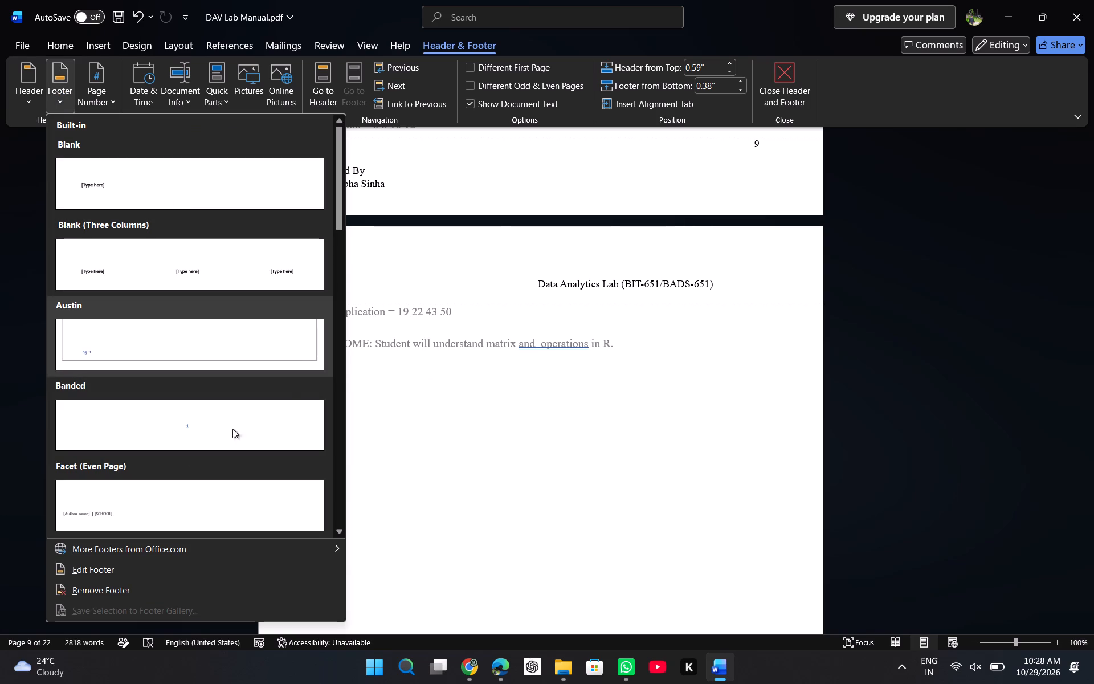
left_click(102, 590)
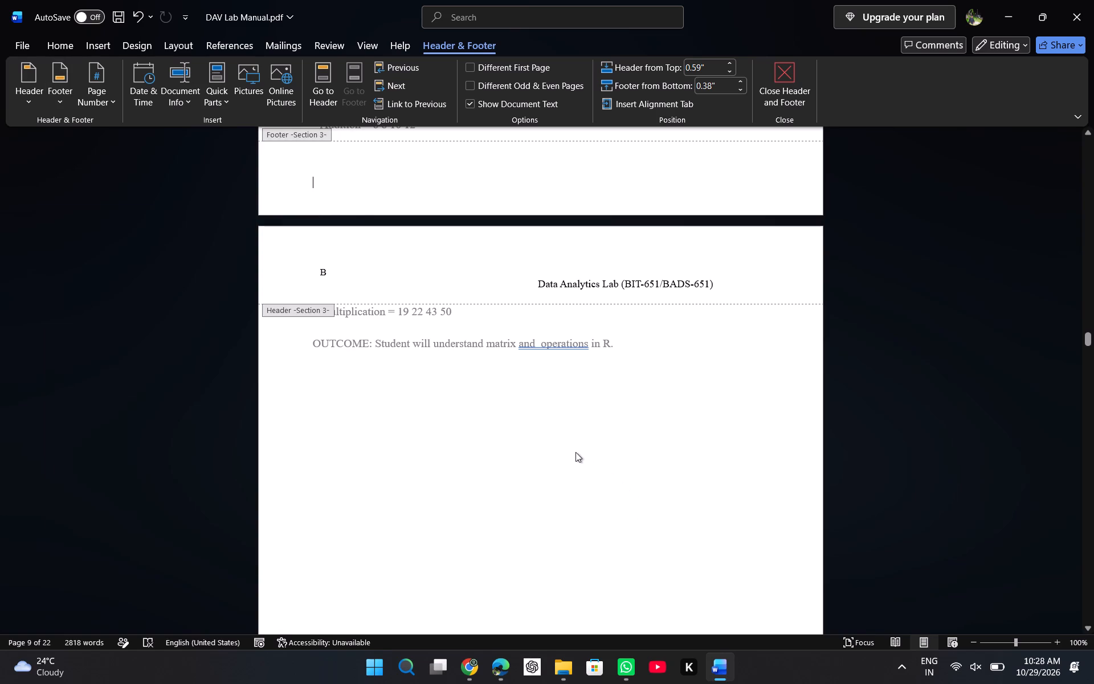
Remove the entire Section 5 footer, including its "Prepared By" text and page number, using the Remove Footer command on page 19.
scroll(575, 452, "down", 2)
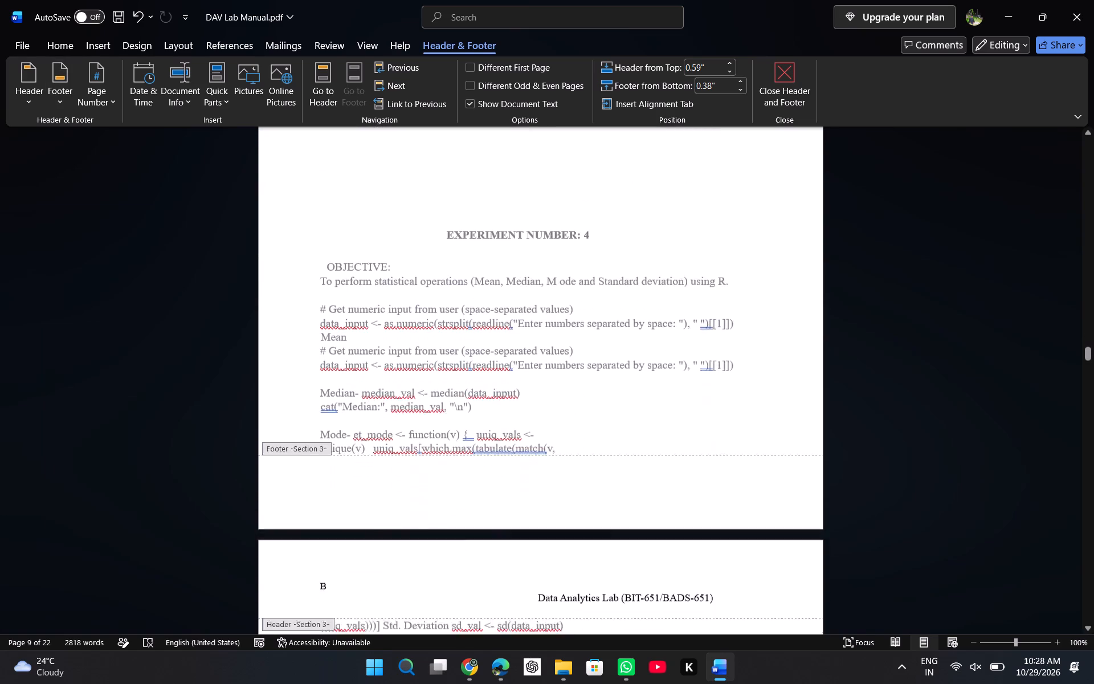
scroll(575, 452, "down", 2)
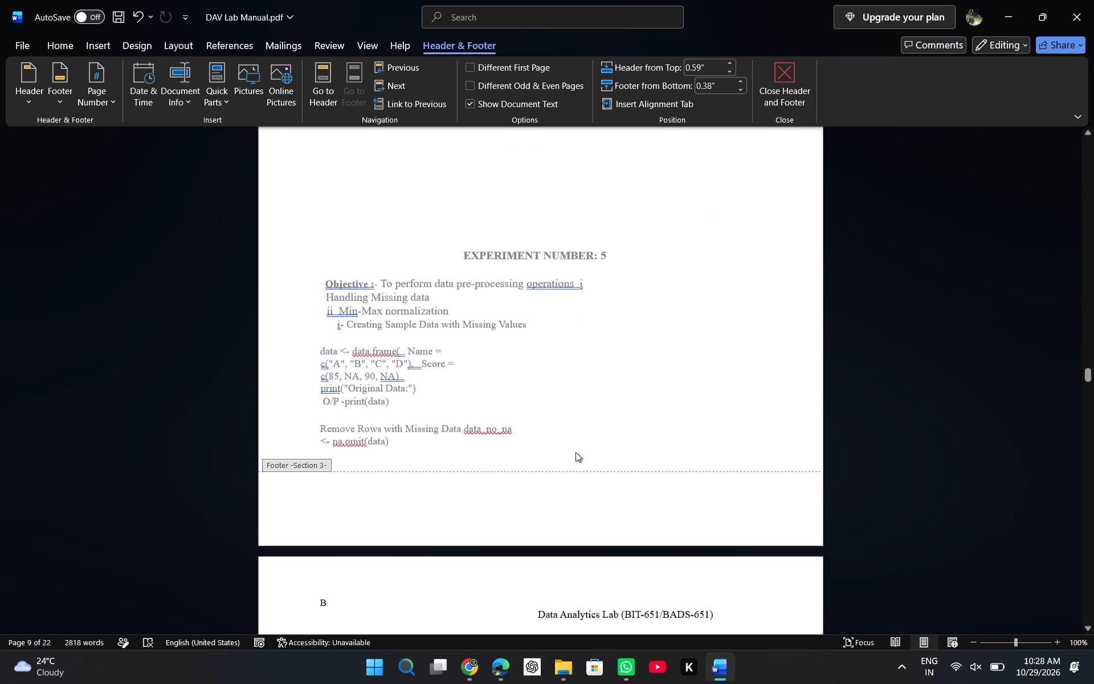
scroll(575, 452, "down", 2)
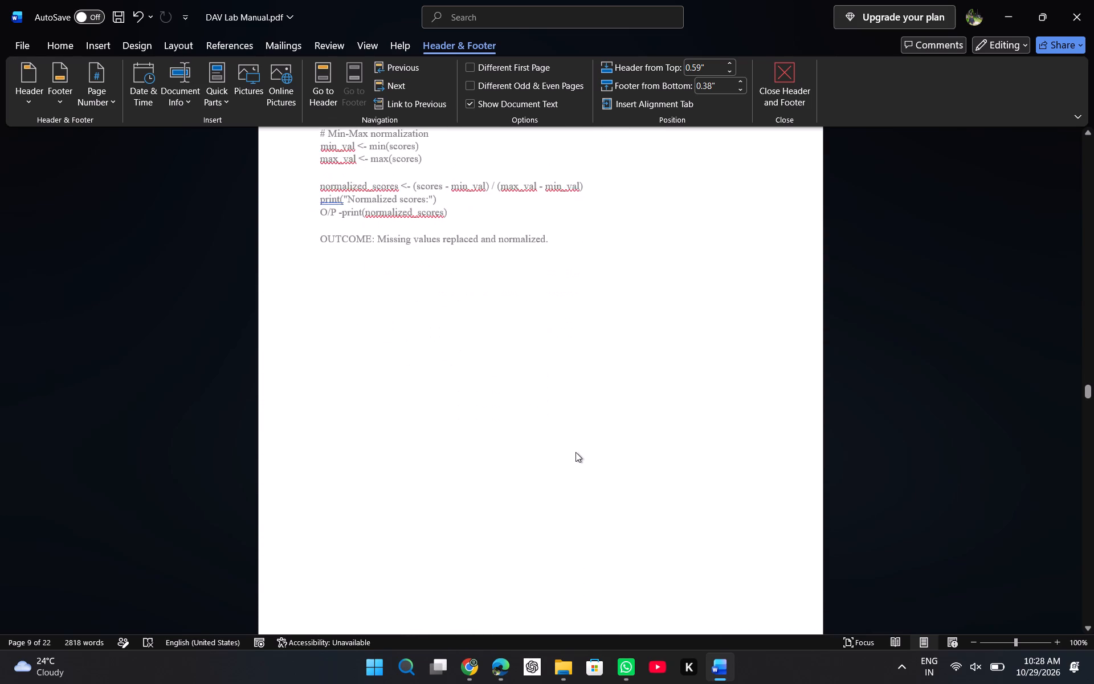
scroll(575, 452, "down", 1)
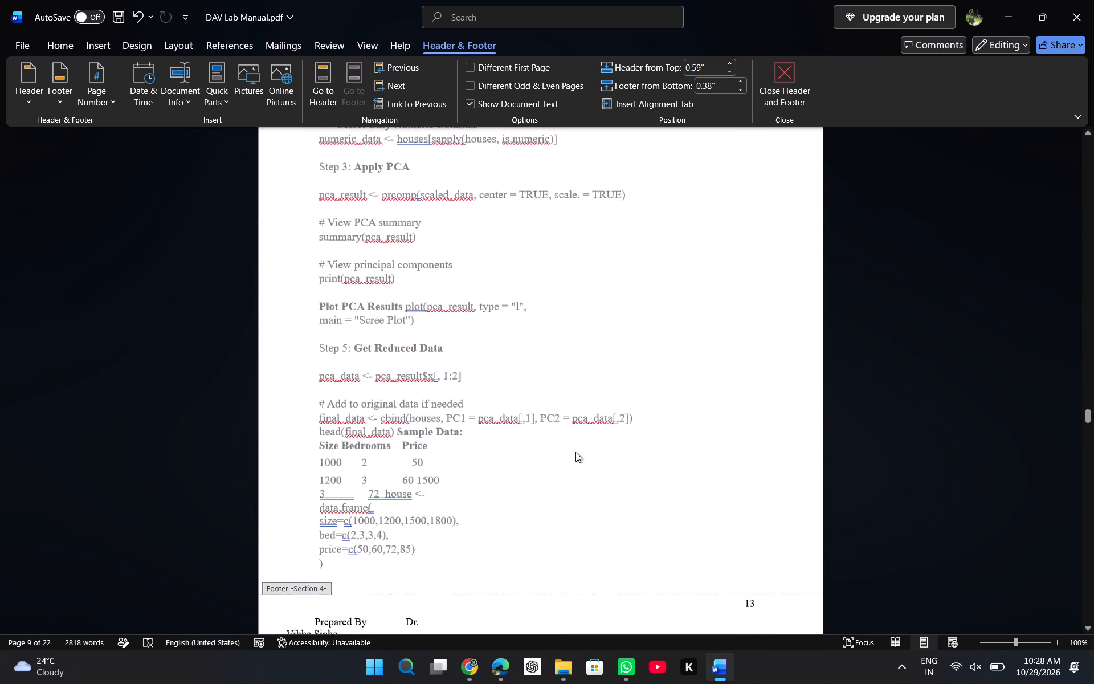
scroll(575, 452, "down", 1)
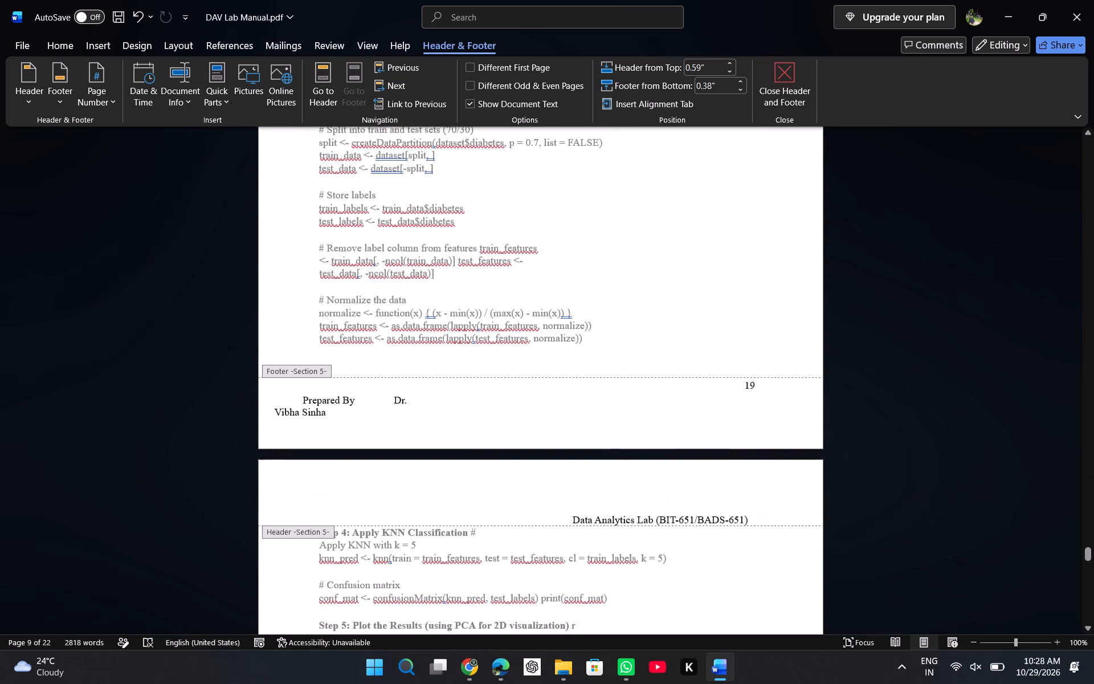
scroll(575, 452, "down", 1)
left_click(421, 408)
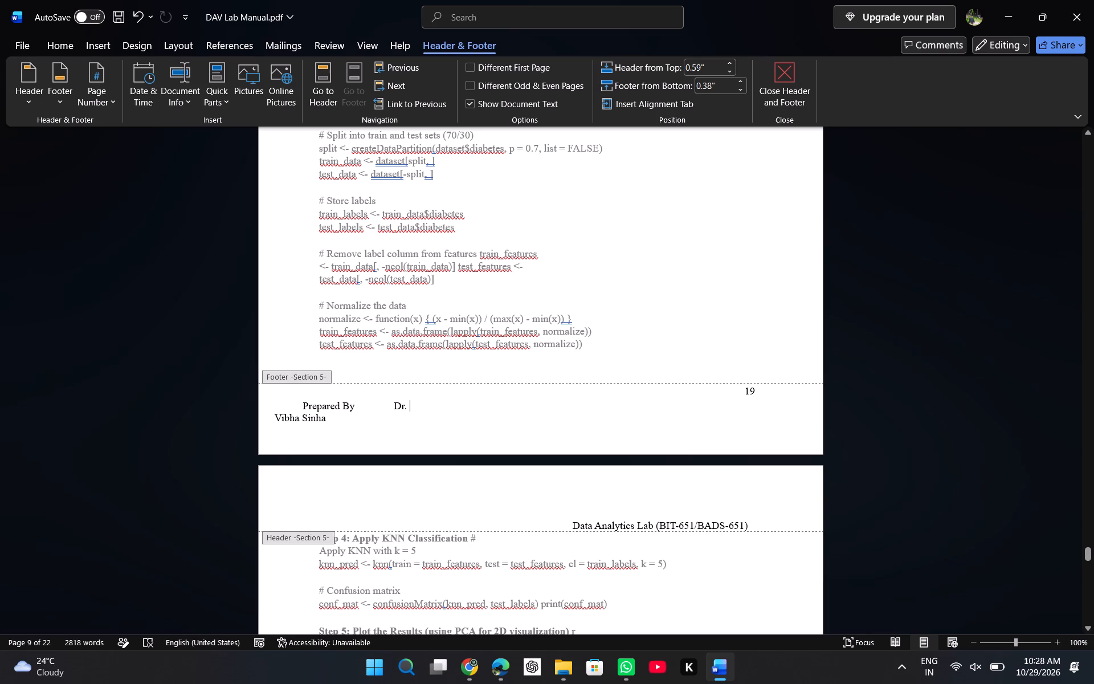
double_click(421, 408)
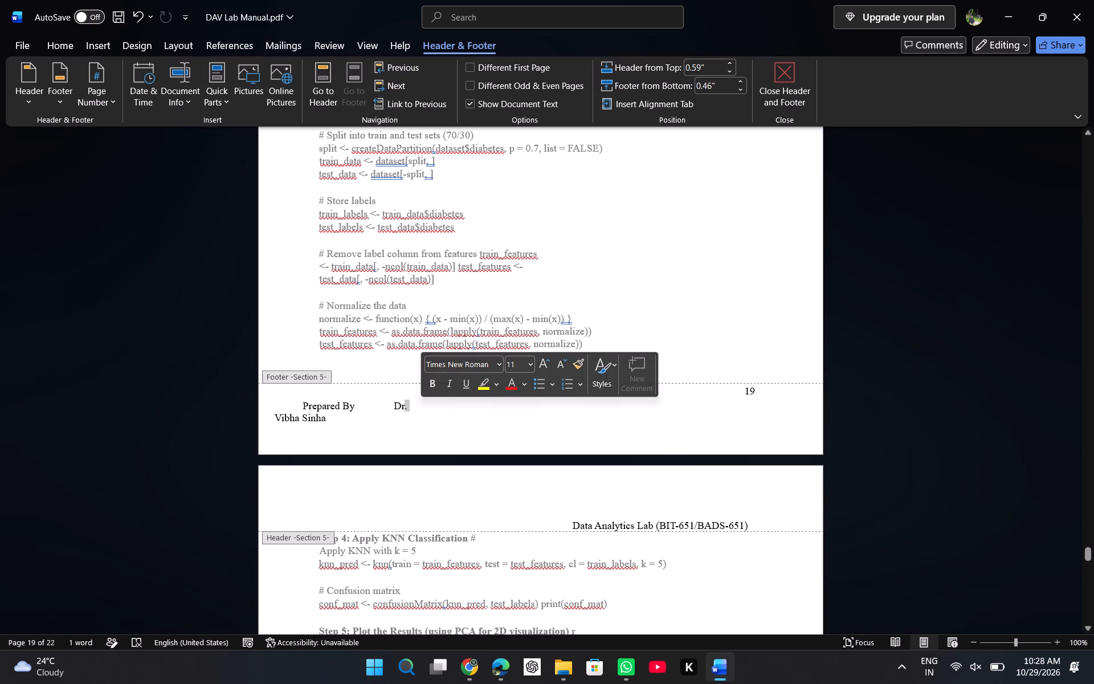
left_click(419, 413)
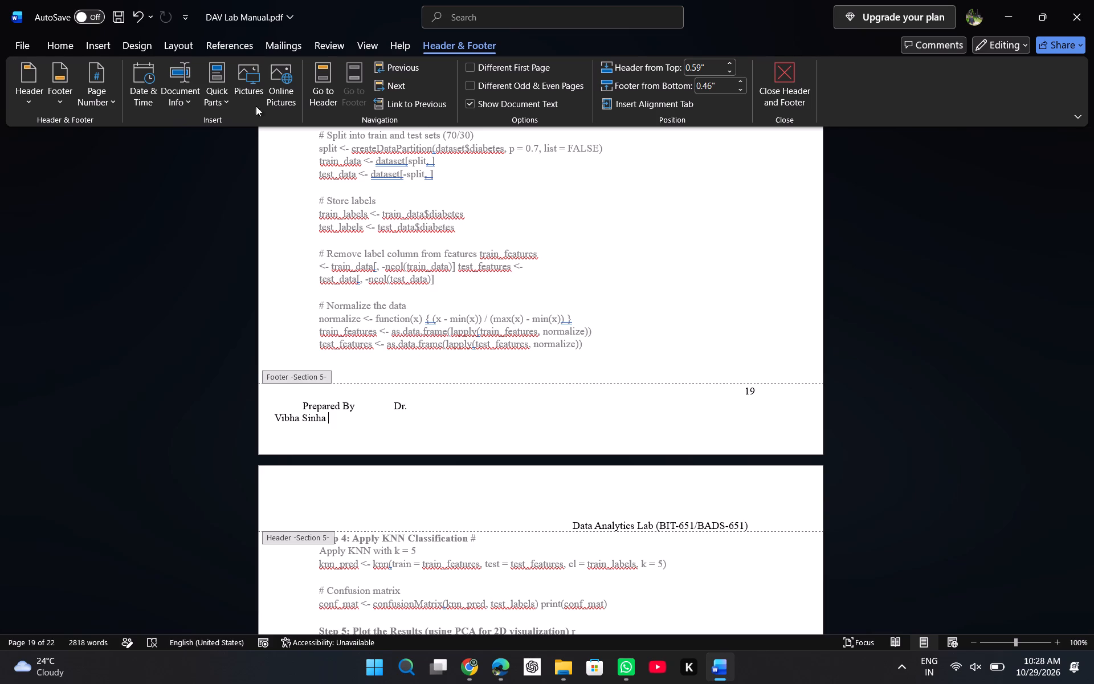
left_click(64, 99)
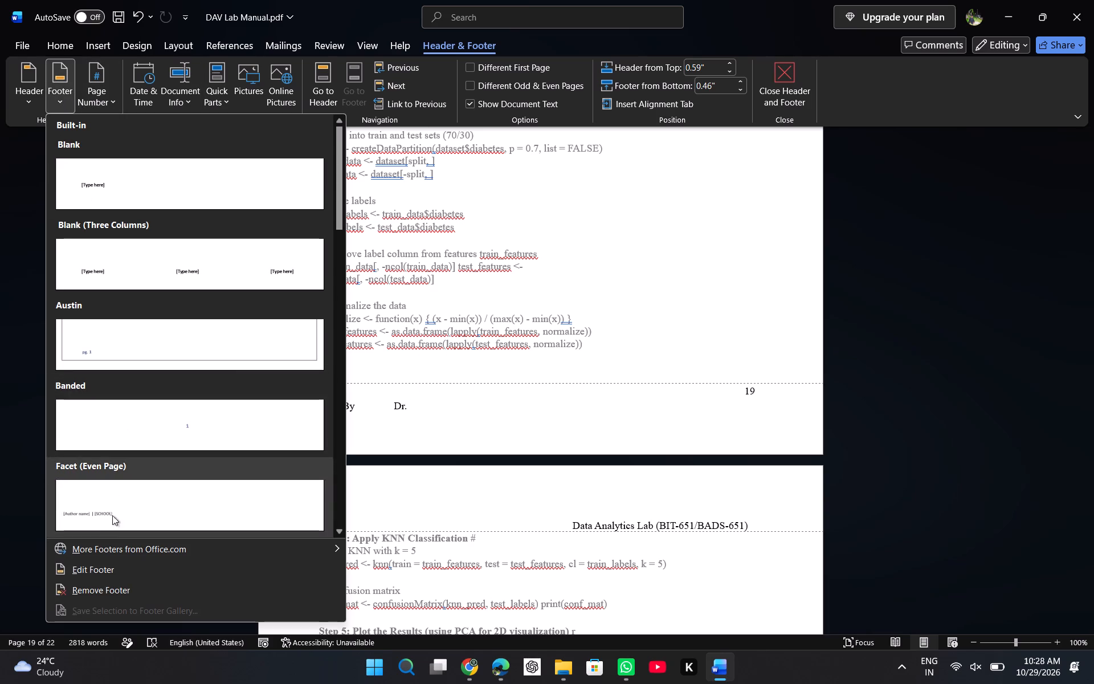
left_click(92, 596)
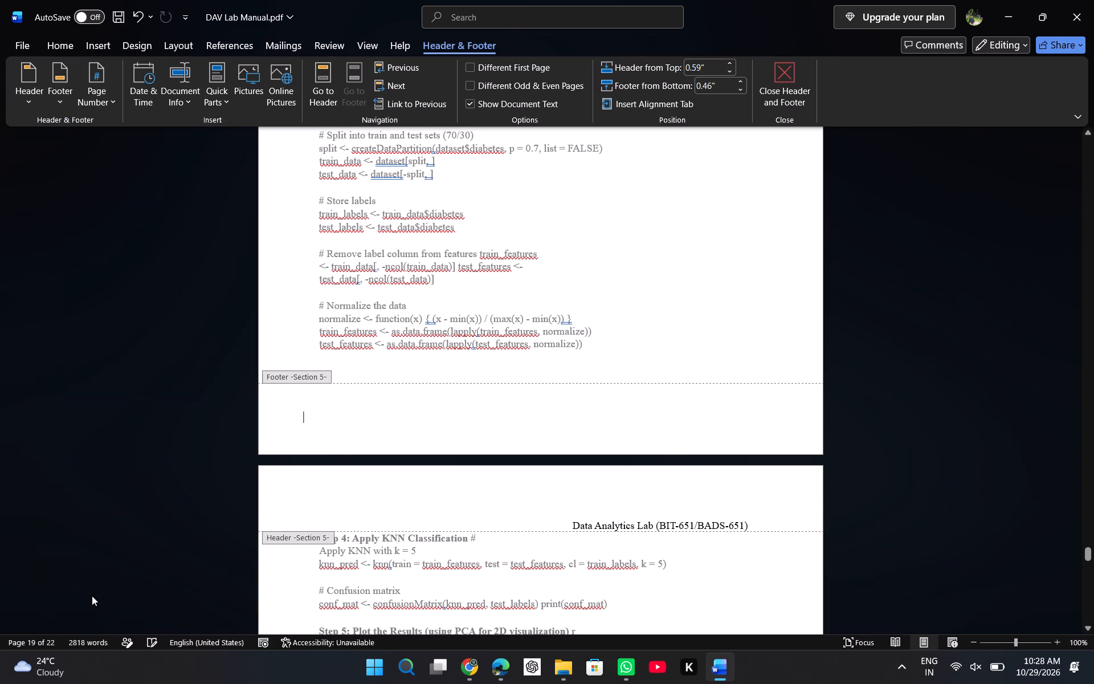
Remove the entire Section 4 footer with its "Prepared By" text and page number, on page 16 just before Experiment Number 8.
scroll(299, 430, "up", 1)
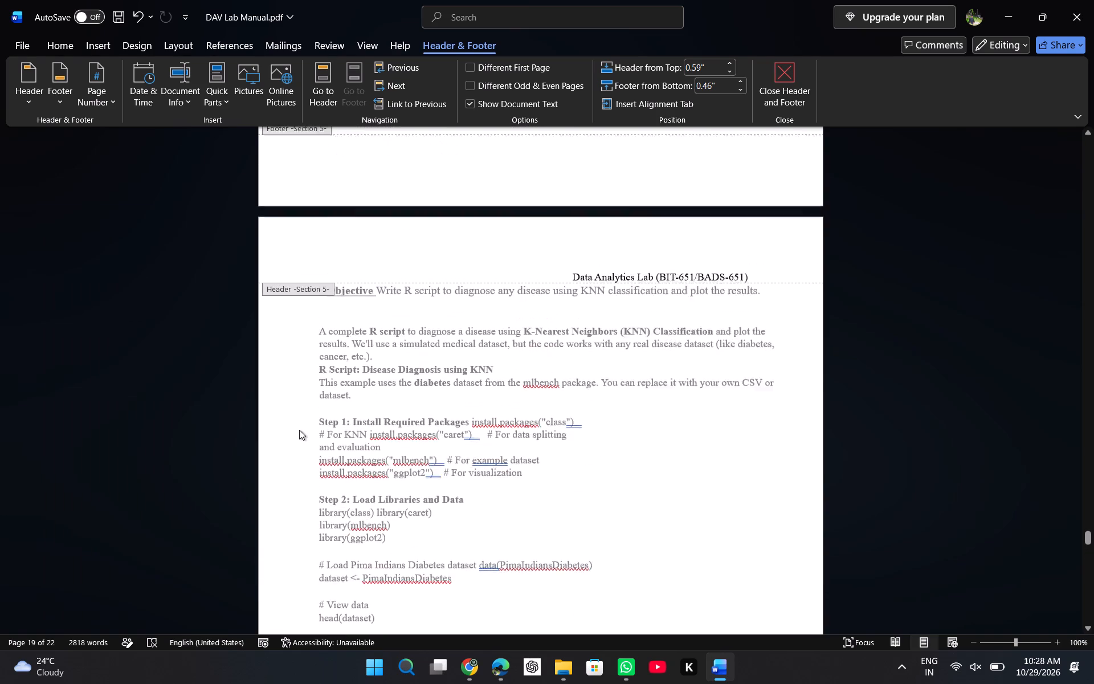
scroll(299, 430, "up", 1)
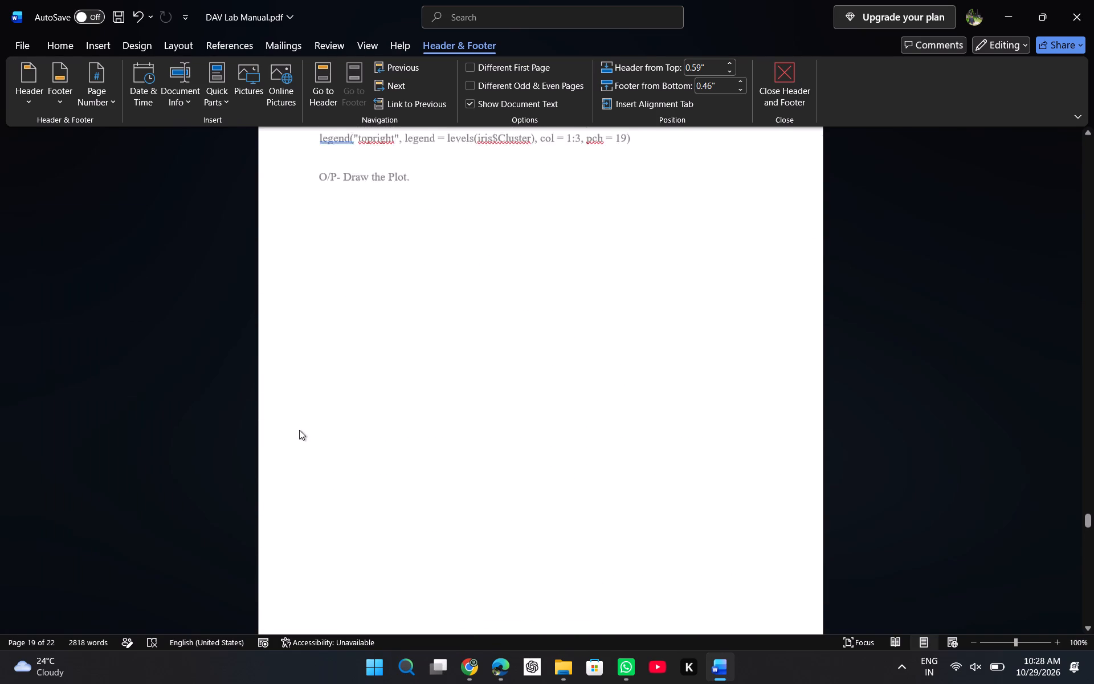
scroll(299, 430, "up", 3)
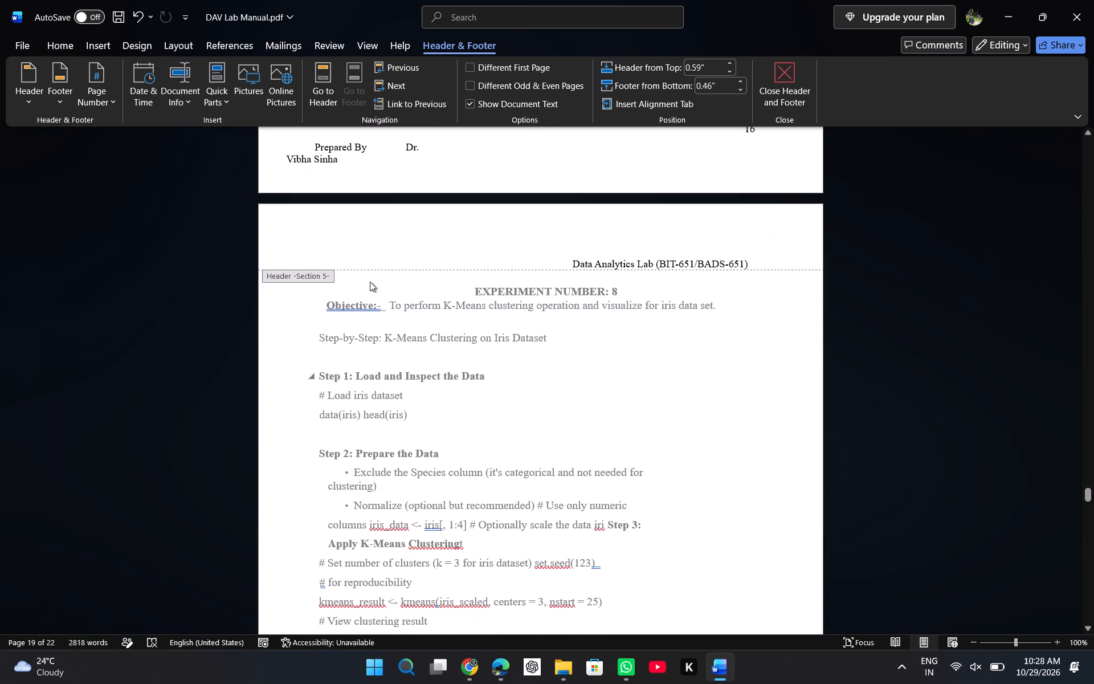
left_click(427, 154)
left_click(62, 106)
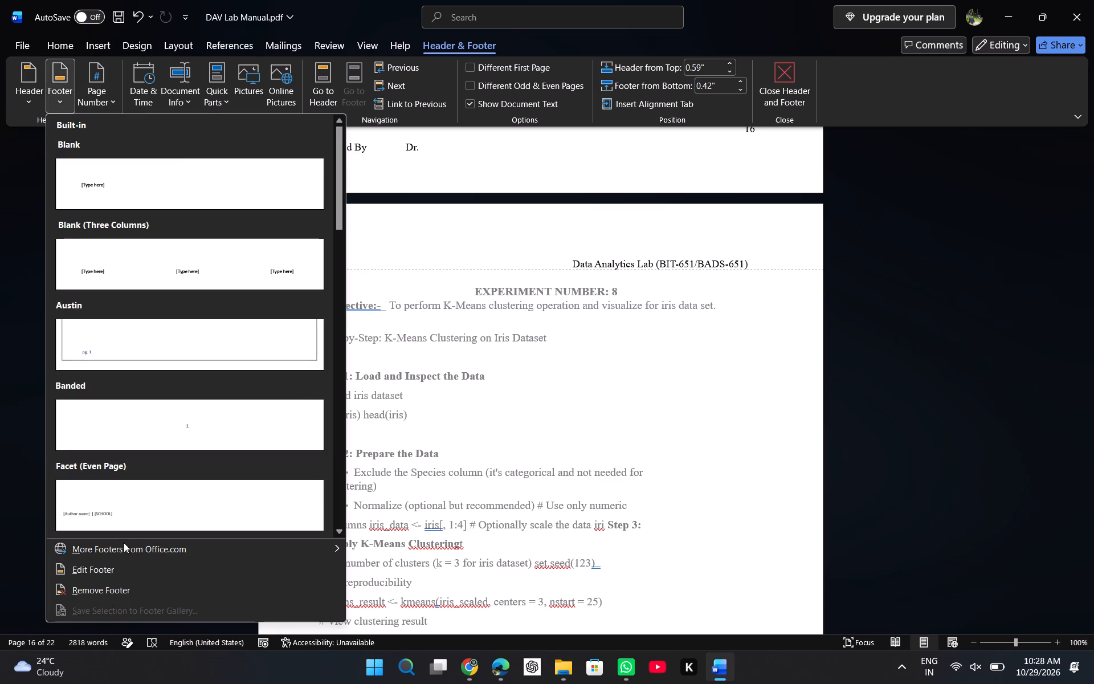
left_click(100, 587)
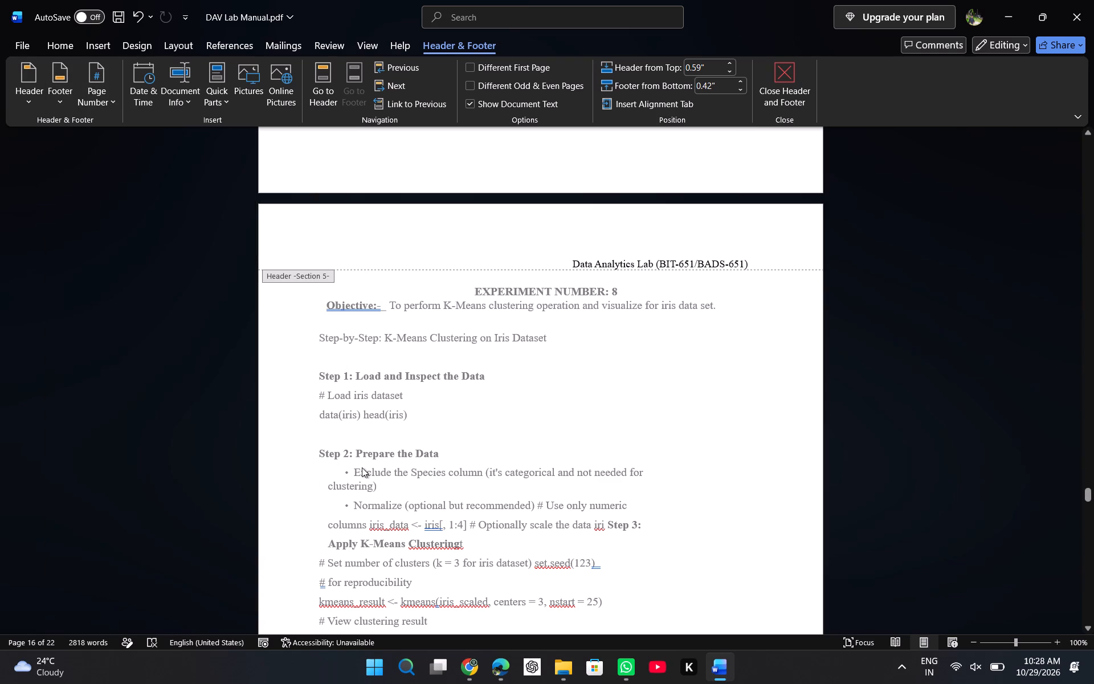
Check the footers from Experiment 7 through the end of the manual for leftover credits, and close header and footer editing.
scroll(362, 467, "down", 1)
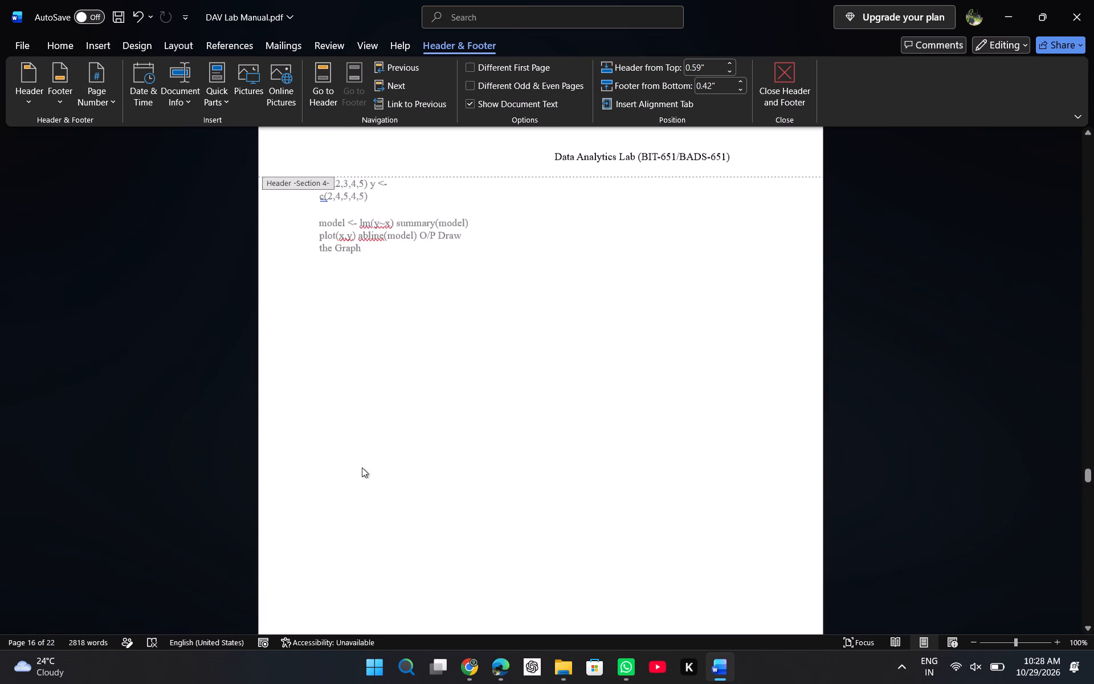
scroll(362, 467, "down", 1)
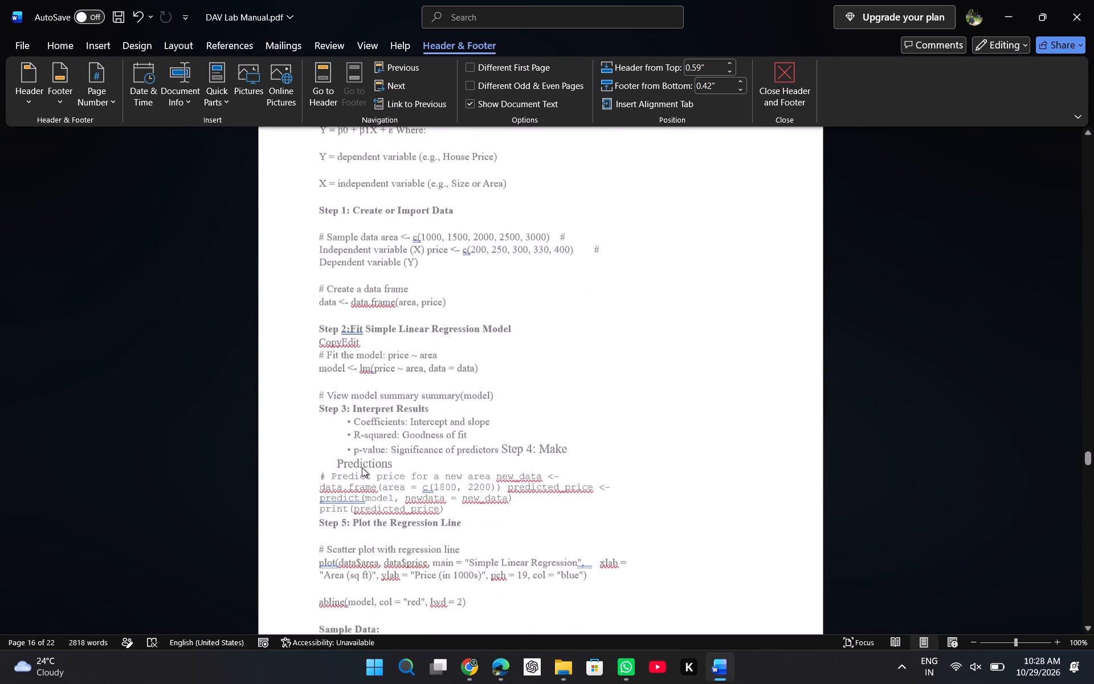
scroll(362, 467, "down", 1)
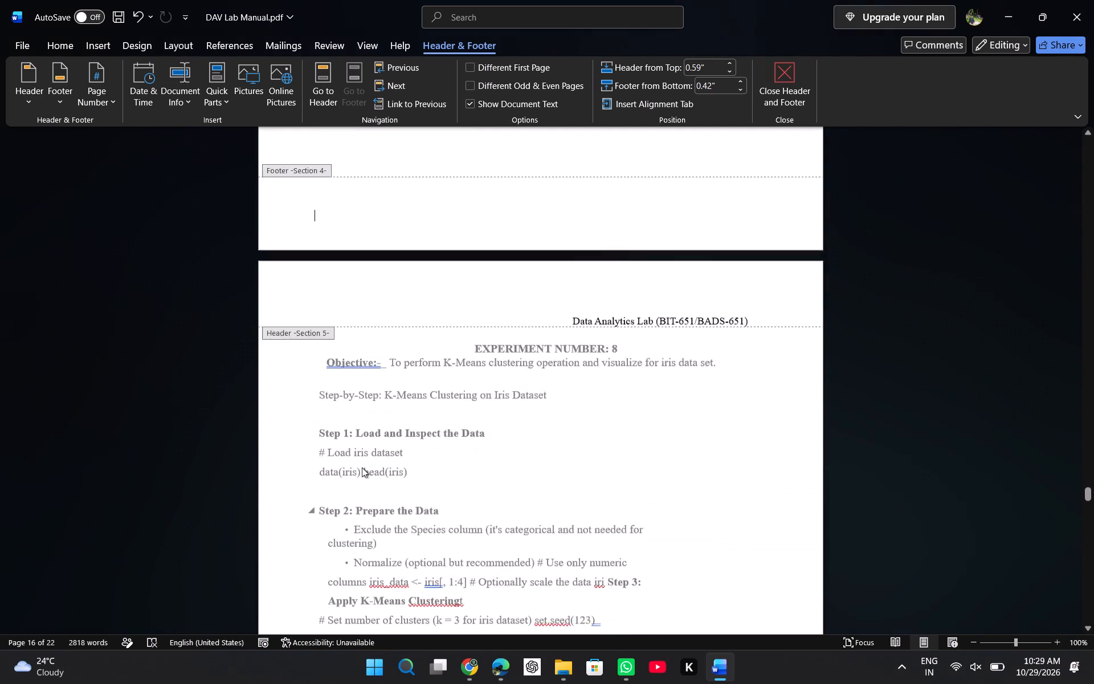
scroll(362, 467, "down", 1)
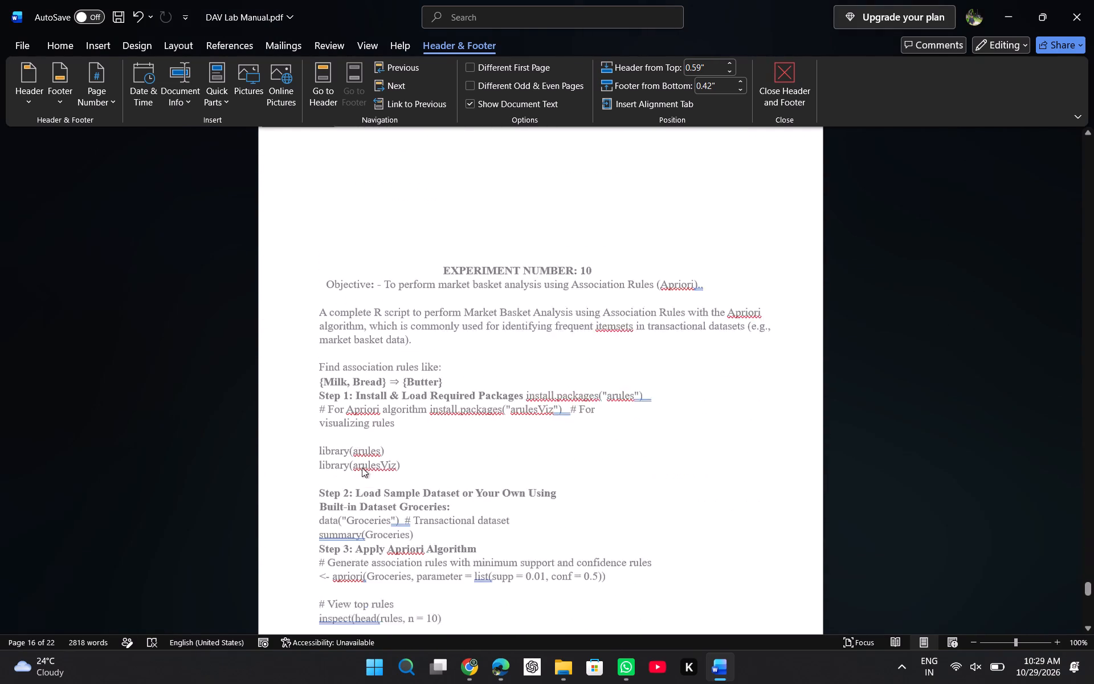
scroll(362, 467, "up", 1)
scroll(362, 467, "down", 1)
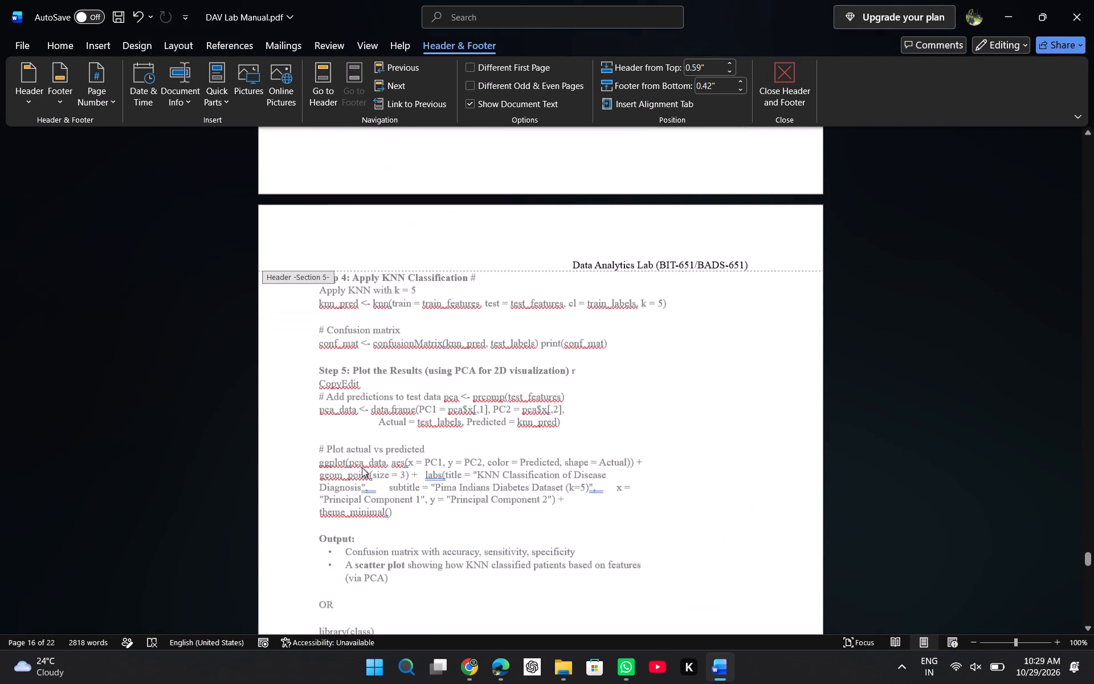
scroll(362, 467, "down", 1)
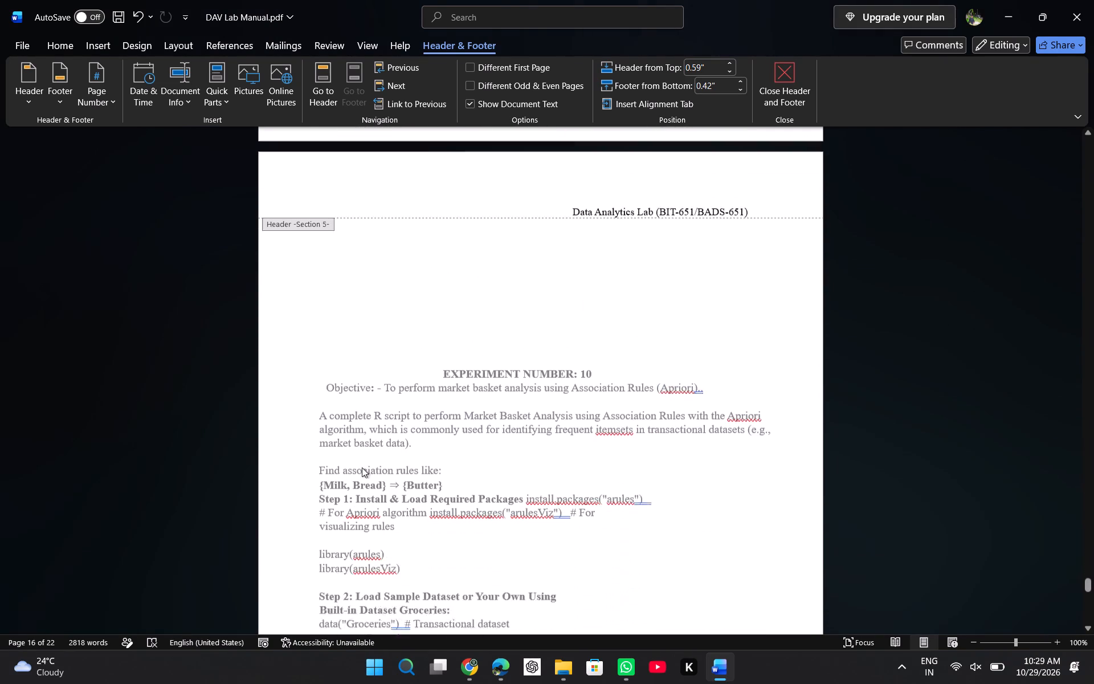
scroll(362, 467, "down", 1)
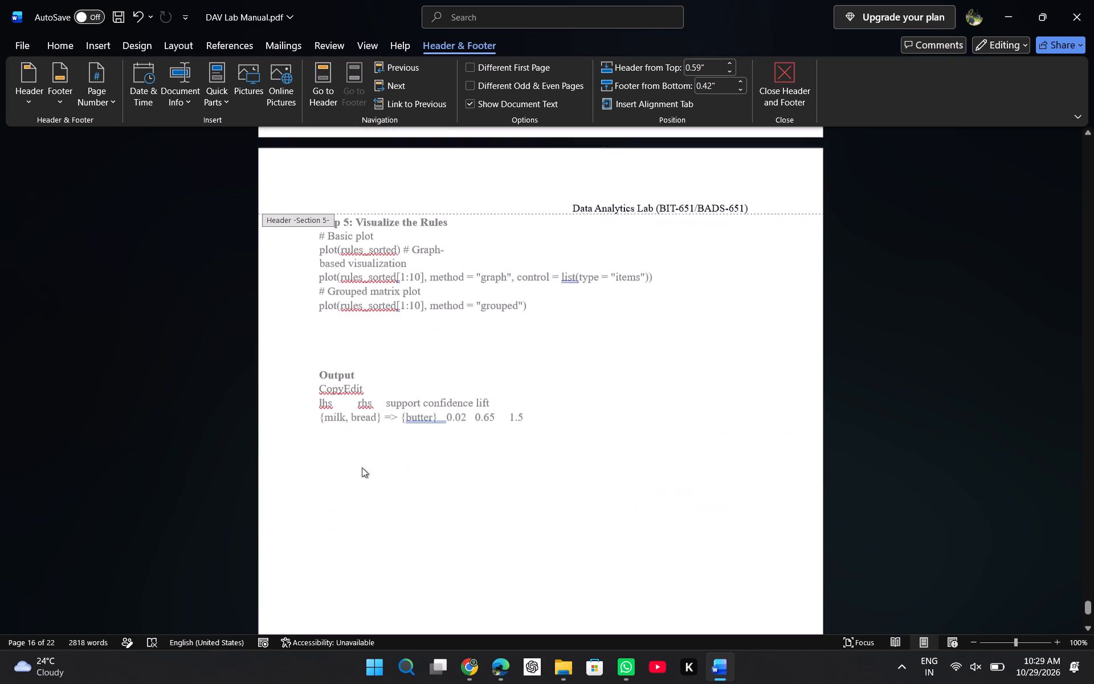
scroll(362, 467, "down", 1)
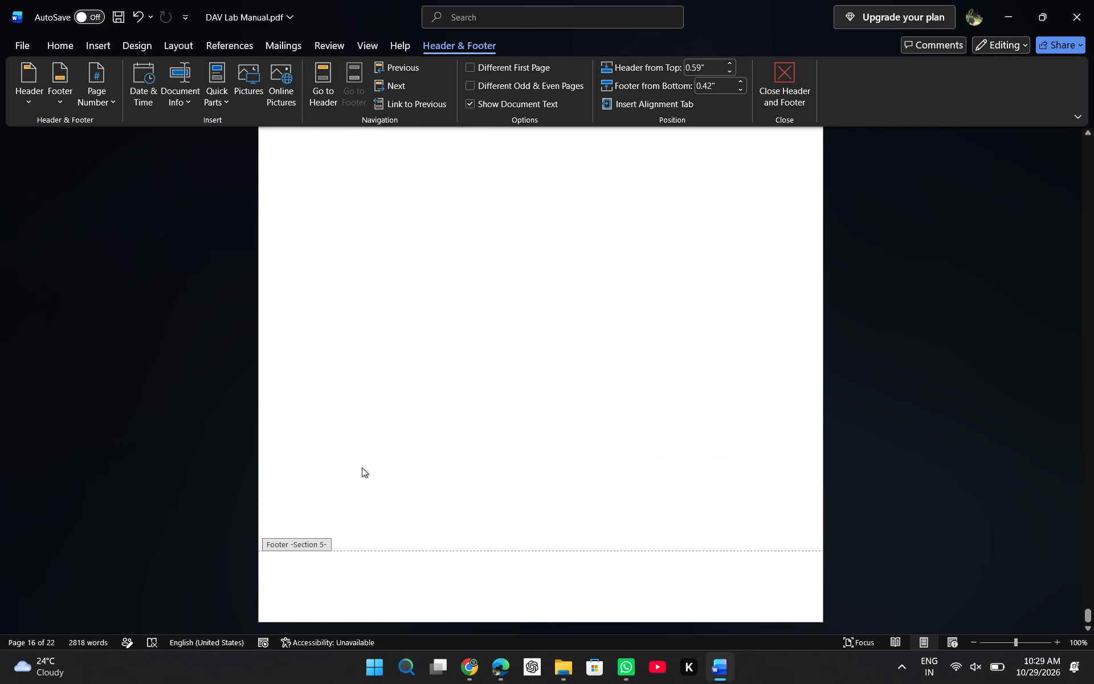
scroll(362, 467, "down", 1)
scroll(362, 467, "up", 1)
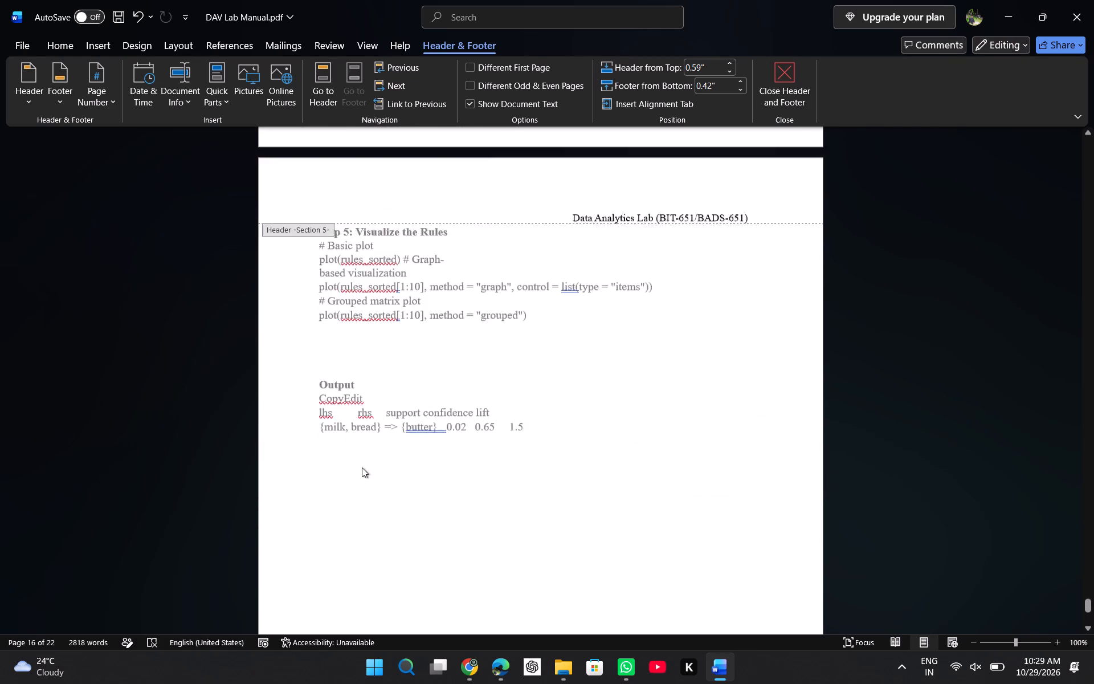
scroll(362, 467, "up", 2)
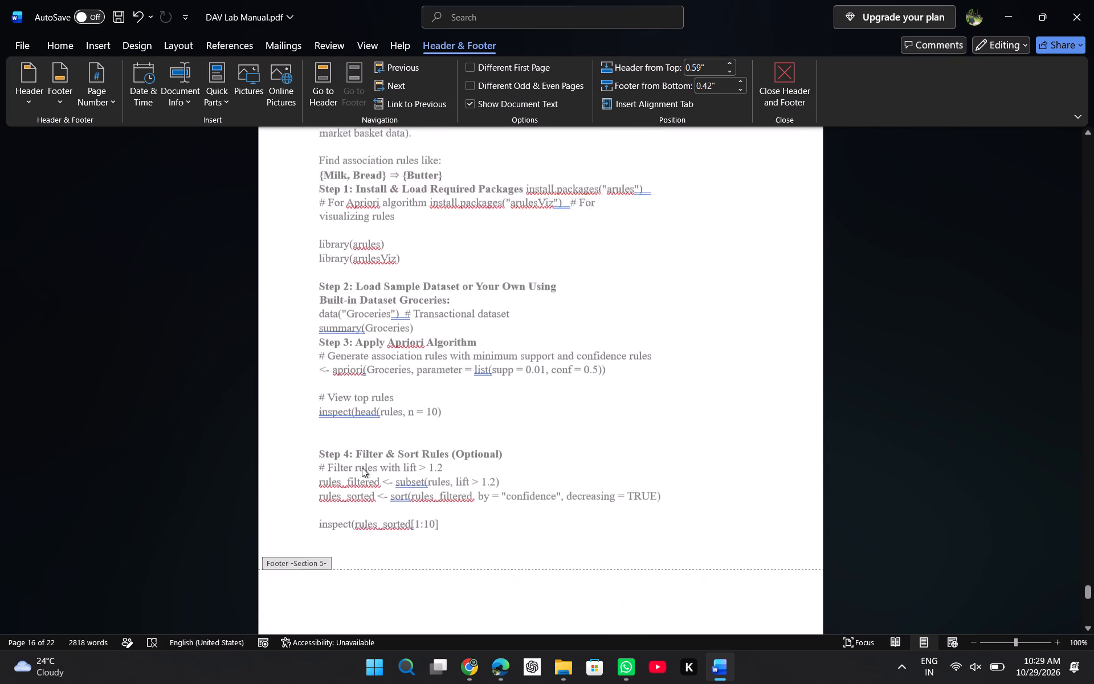
scroll(362, 467, "up", 3)
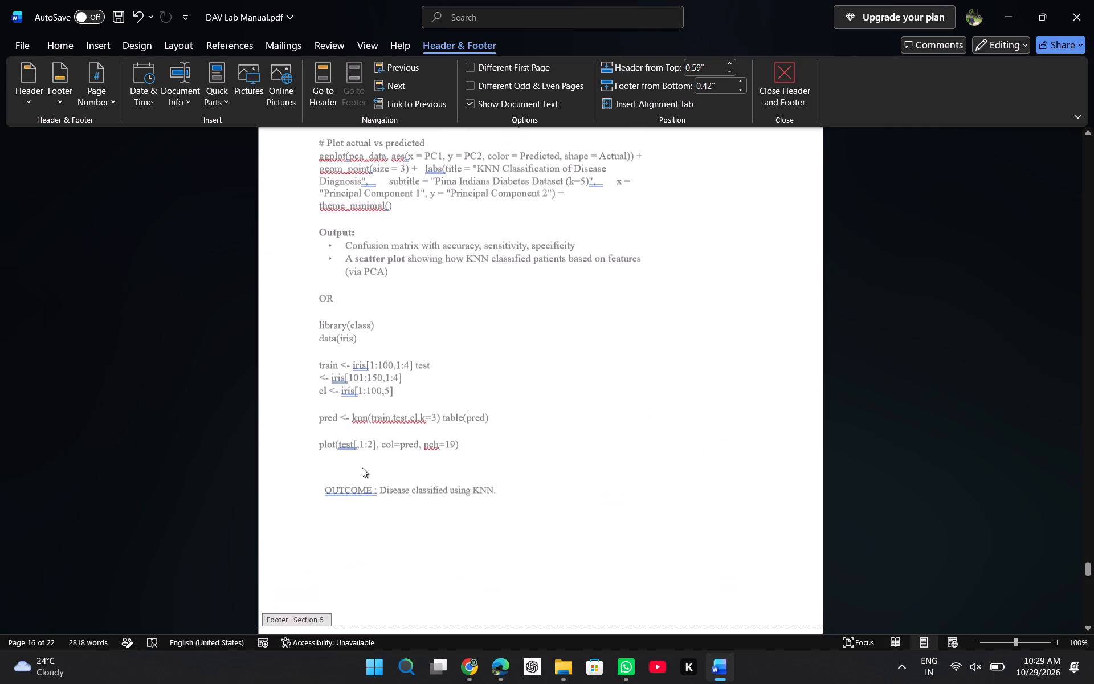
scroll(362, 467, "up", 2)
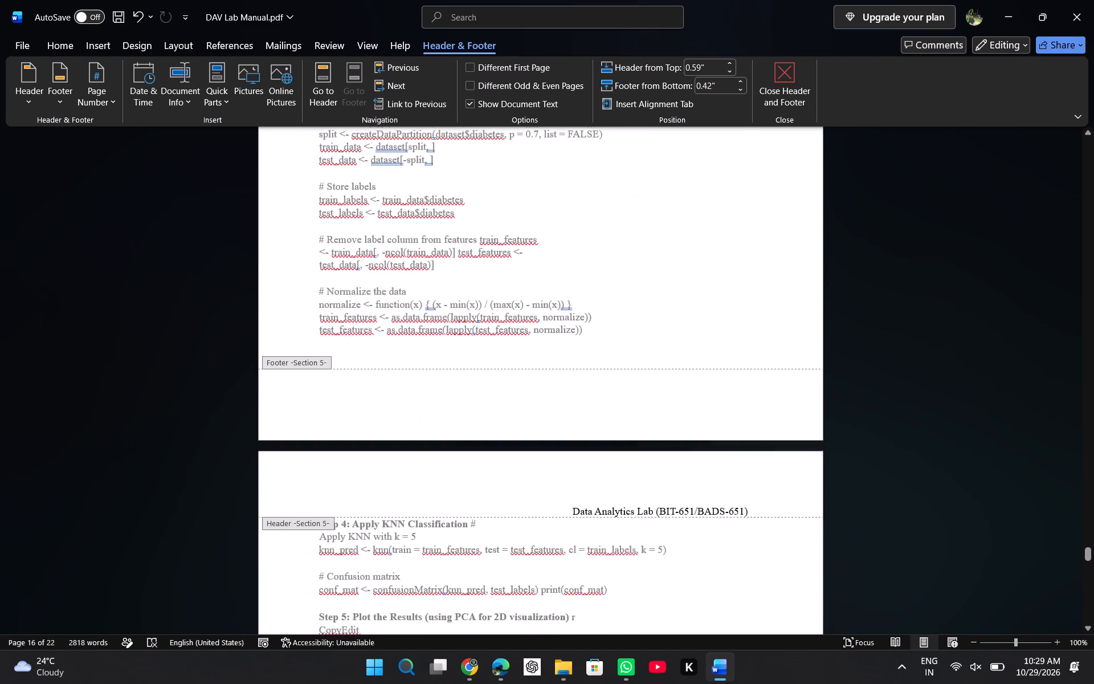
scroll(362, 467, "up", 2)
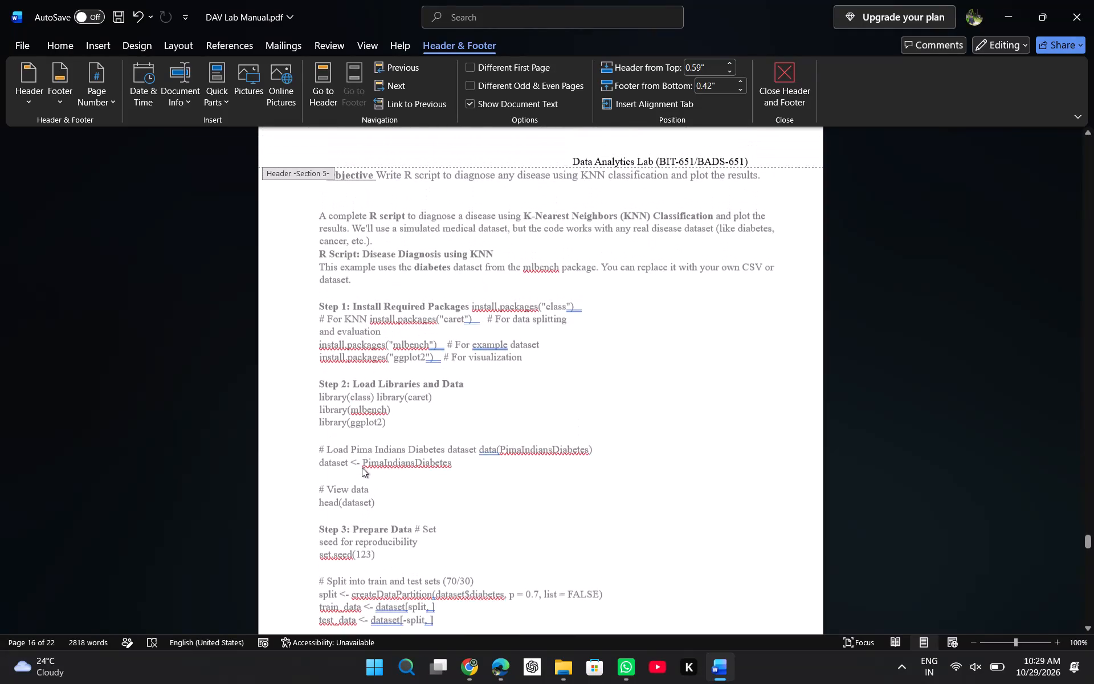
scroll(362, 467, "up", 1)
left_click(784, 93)
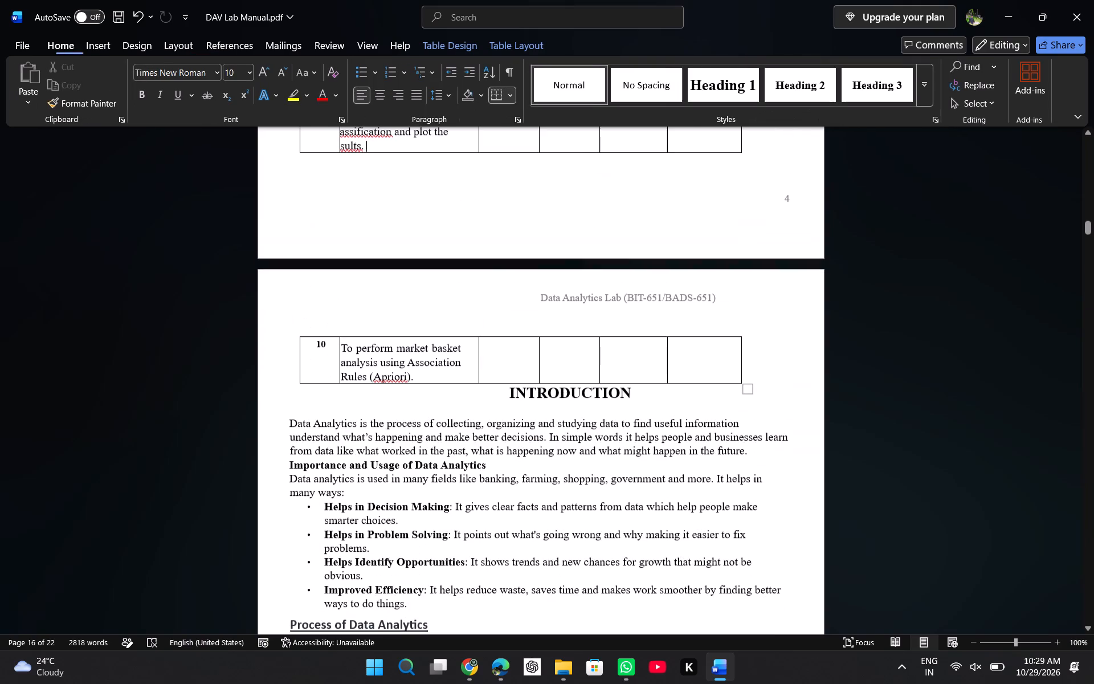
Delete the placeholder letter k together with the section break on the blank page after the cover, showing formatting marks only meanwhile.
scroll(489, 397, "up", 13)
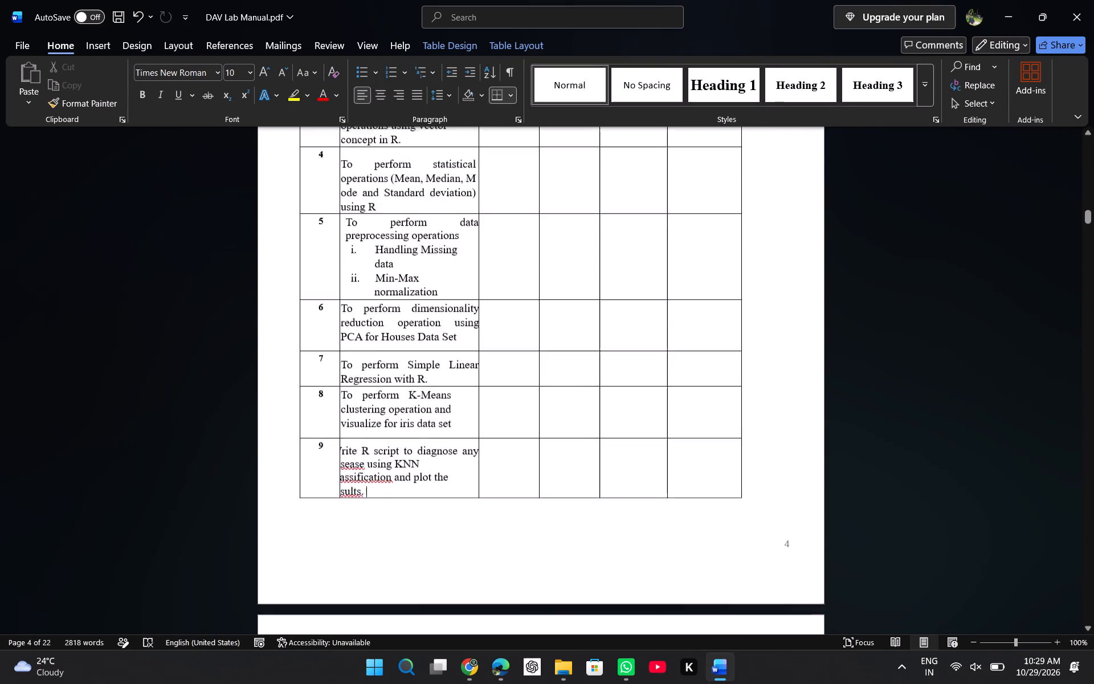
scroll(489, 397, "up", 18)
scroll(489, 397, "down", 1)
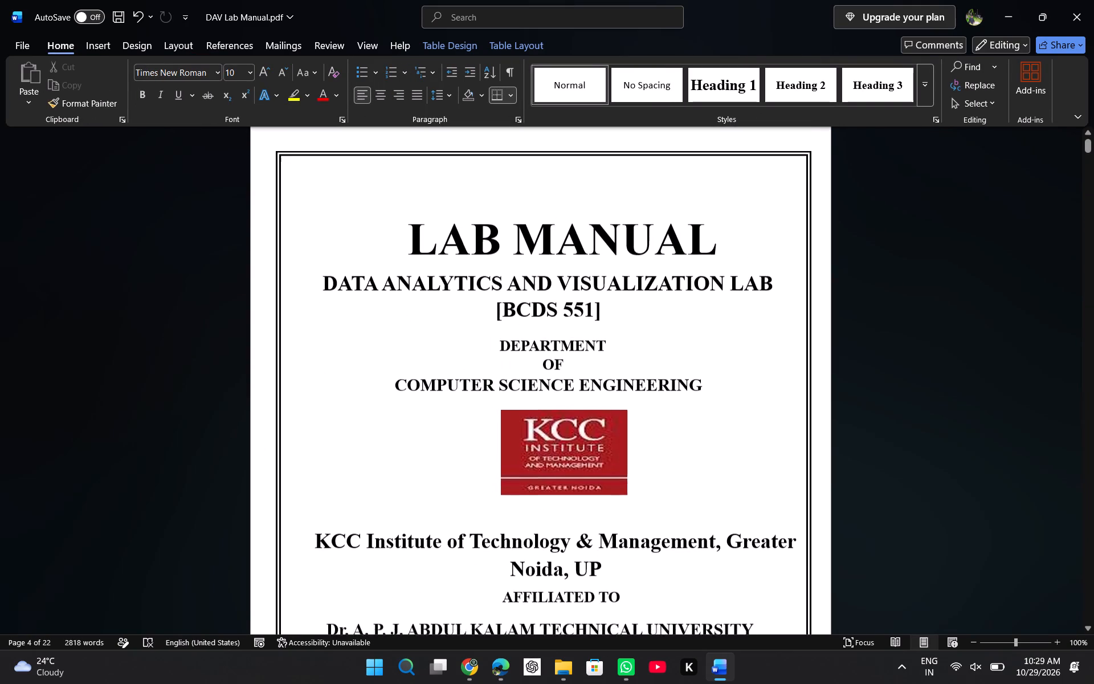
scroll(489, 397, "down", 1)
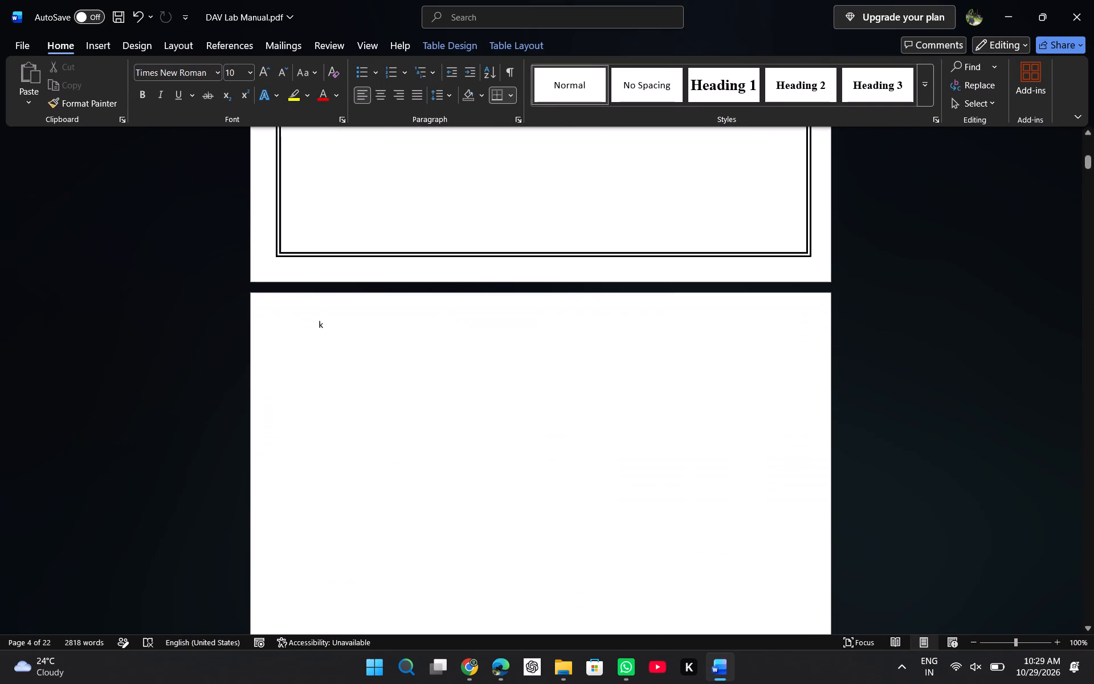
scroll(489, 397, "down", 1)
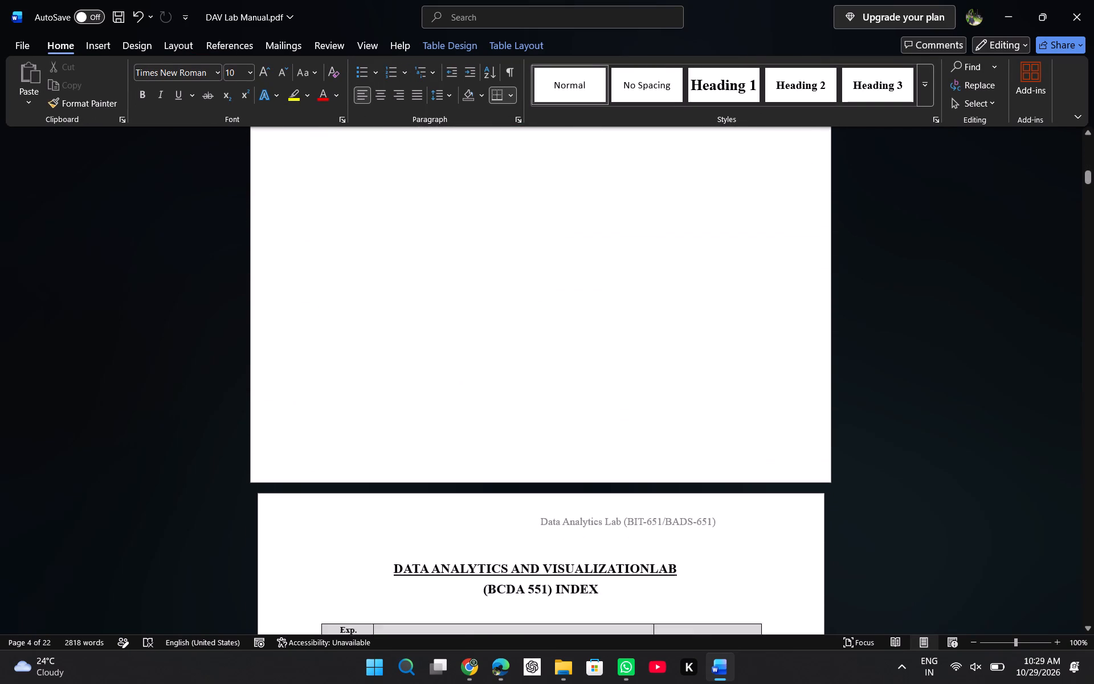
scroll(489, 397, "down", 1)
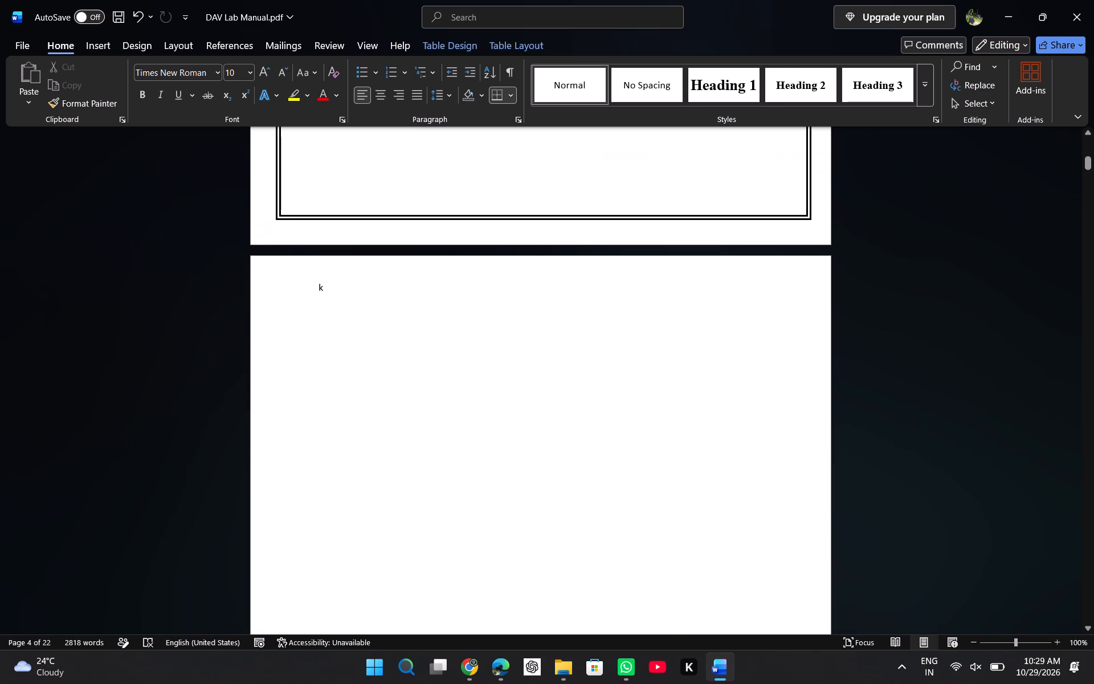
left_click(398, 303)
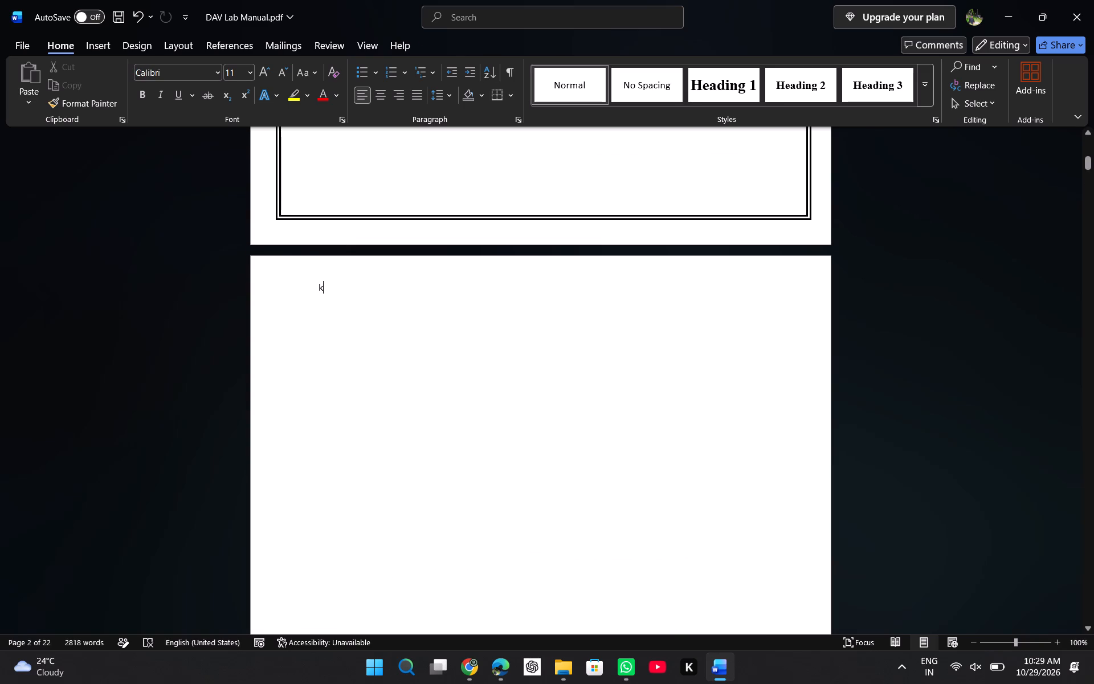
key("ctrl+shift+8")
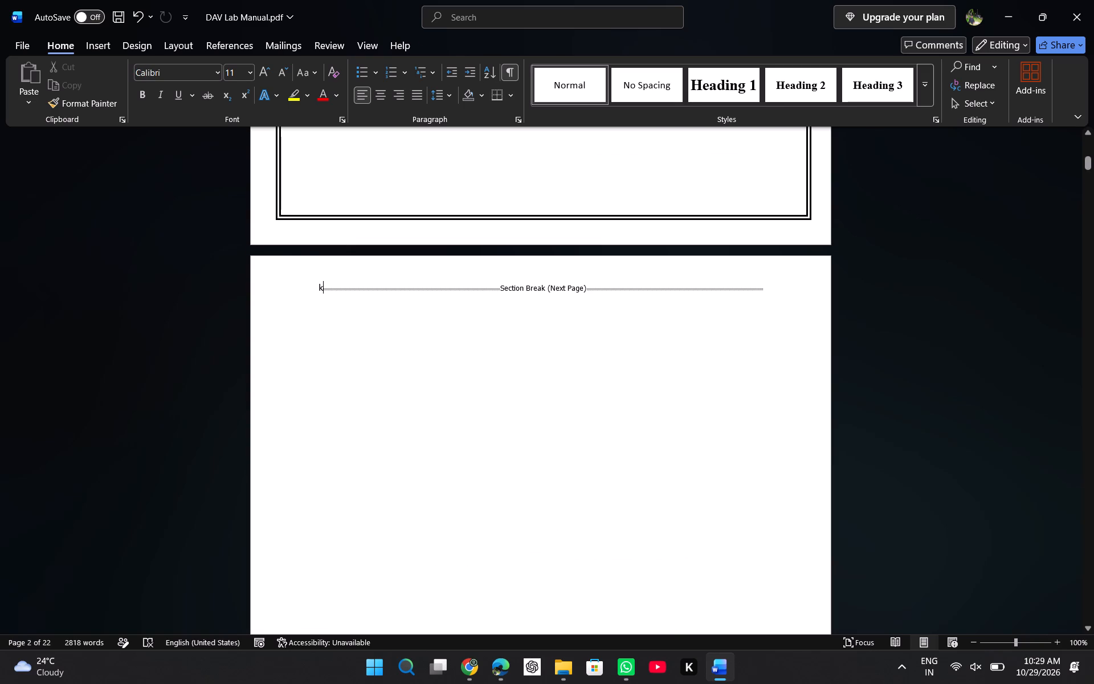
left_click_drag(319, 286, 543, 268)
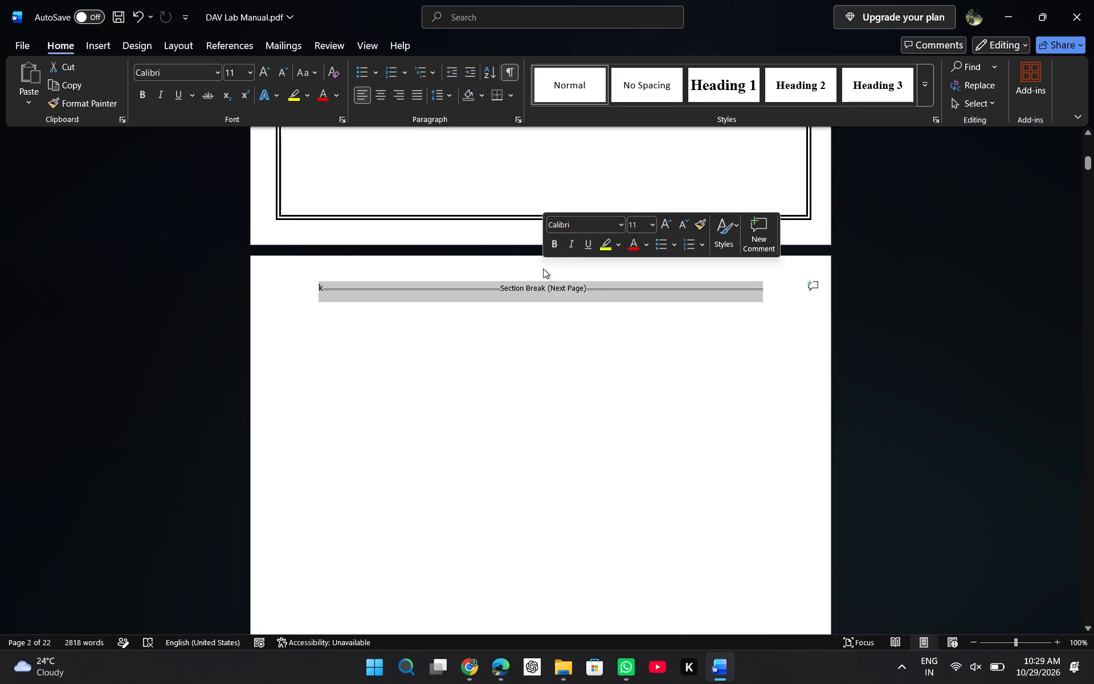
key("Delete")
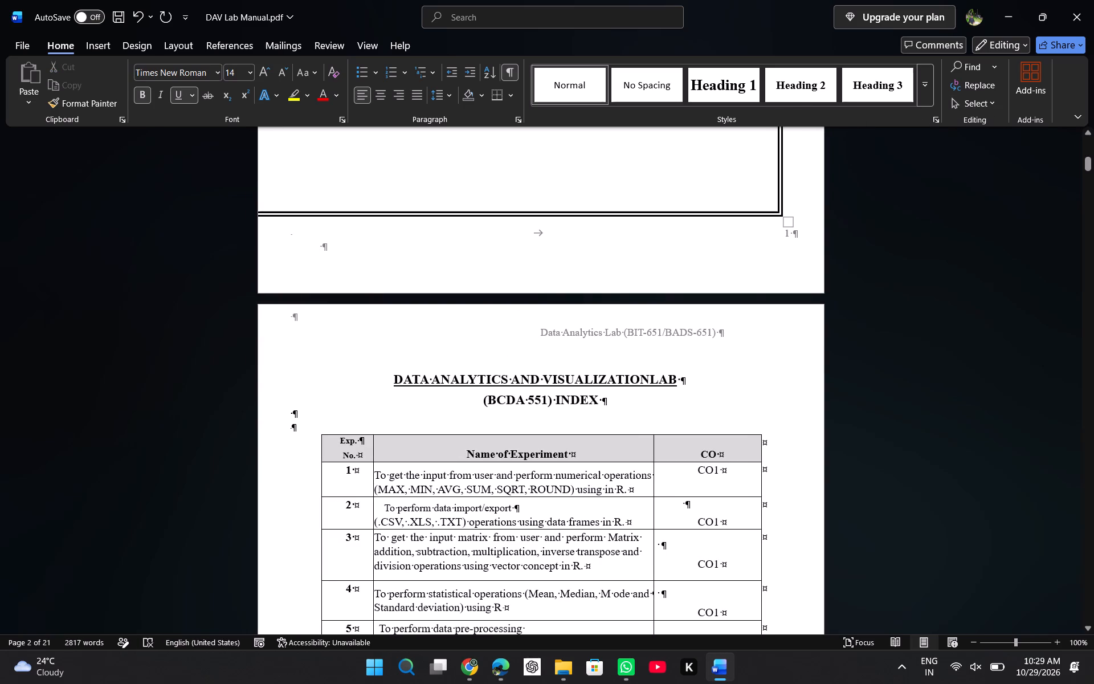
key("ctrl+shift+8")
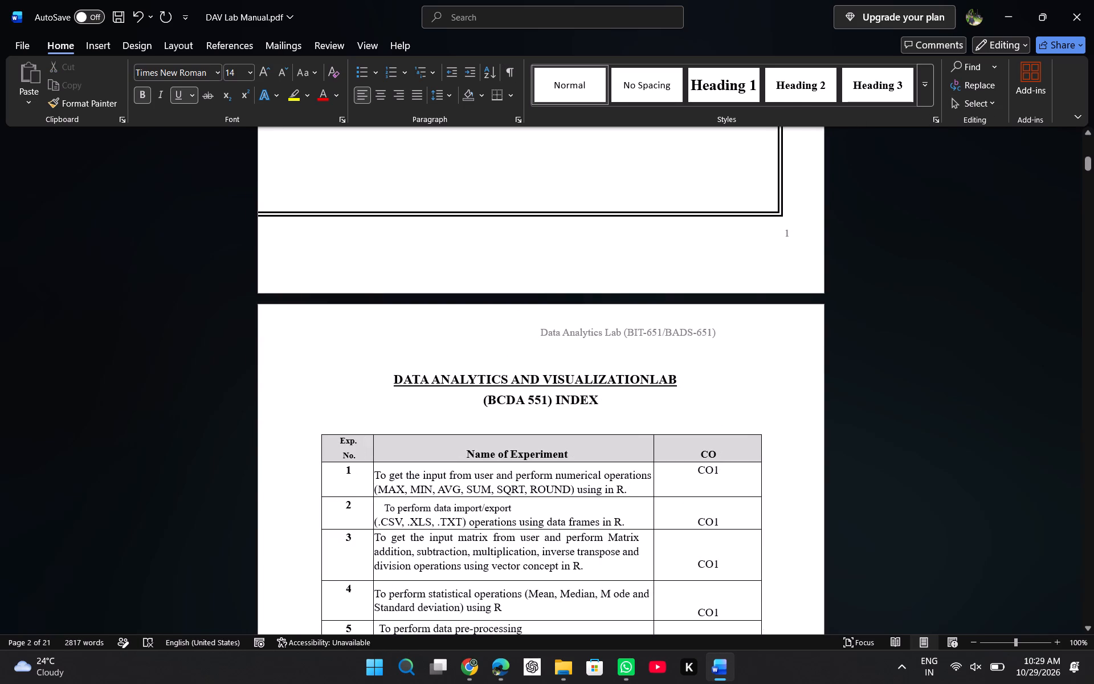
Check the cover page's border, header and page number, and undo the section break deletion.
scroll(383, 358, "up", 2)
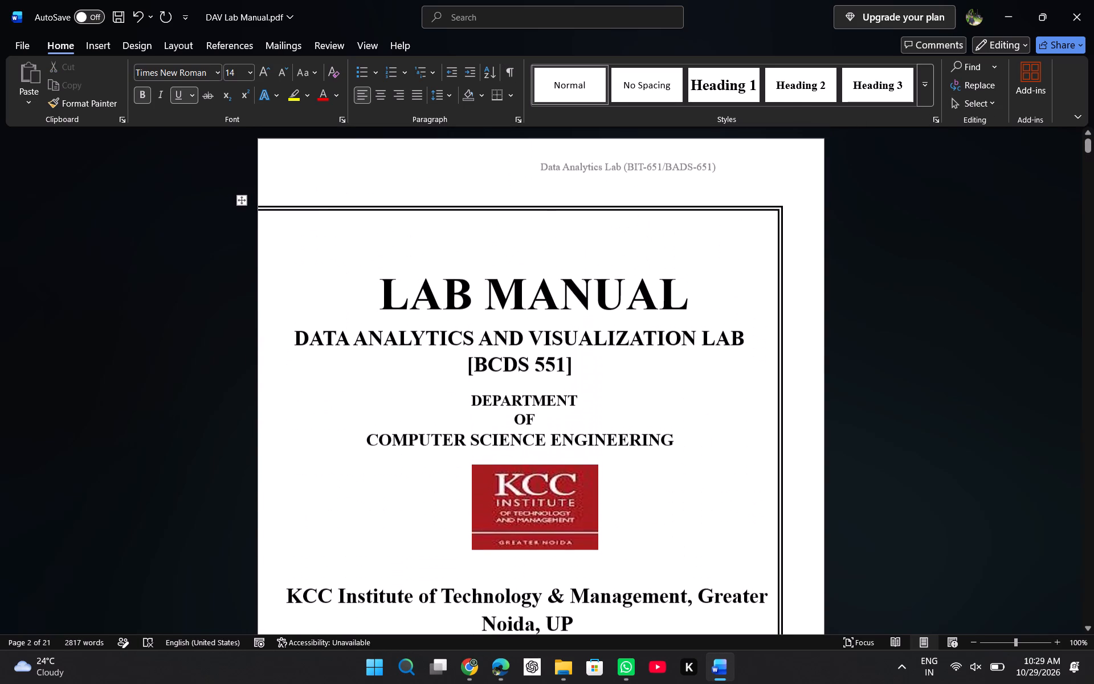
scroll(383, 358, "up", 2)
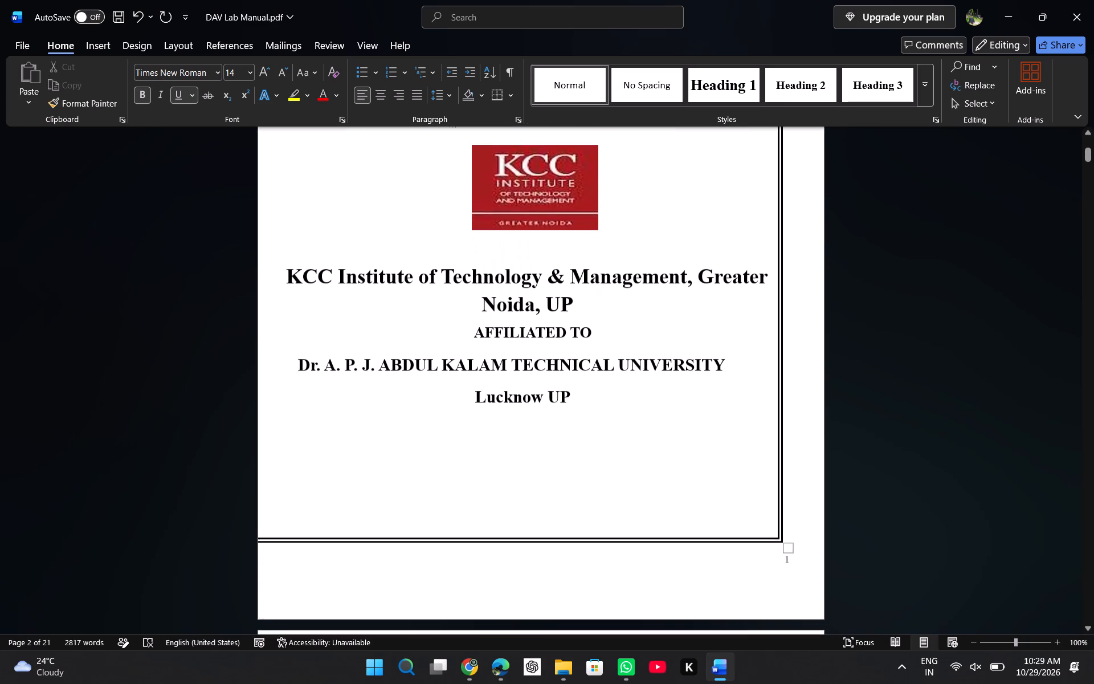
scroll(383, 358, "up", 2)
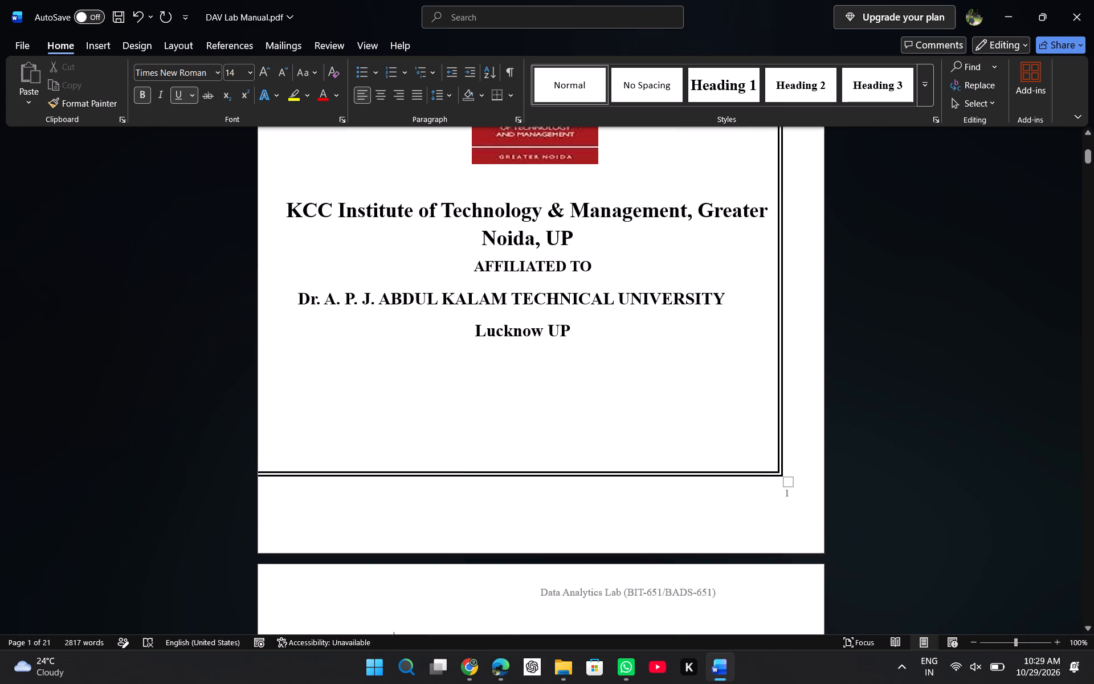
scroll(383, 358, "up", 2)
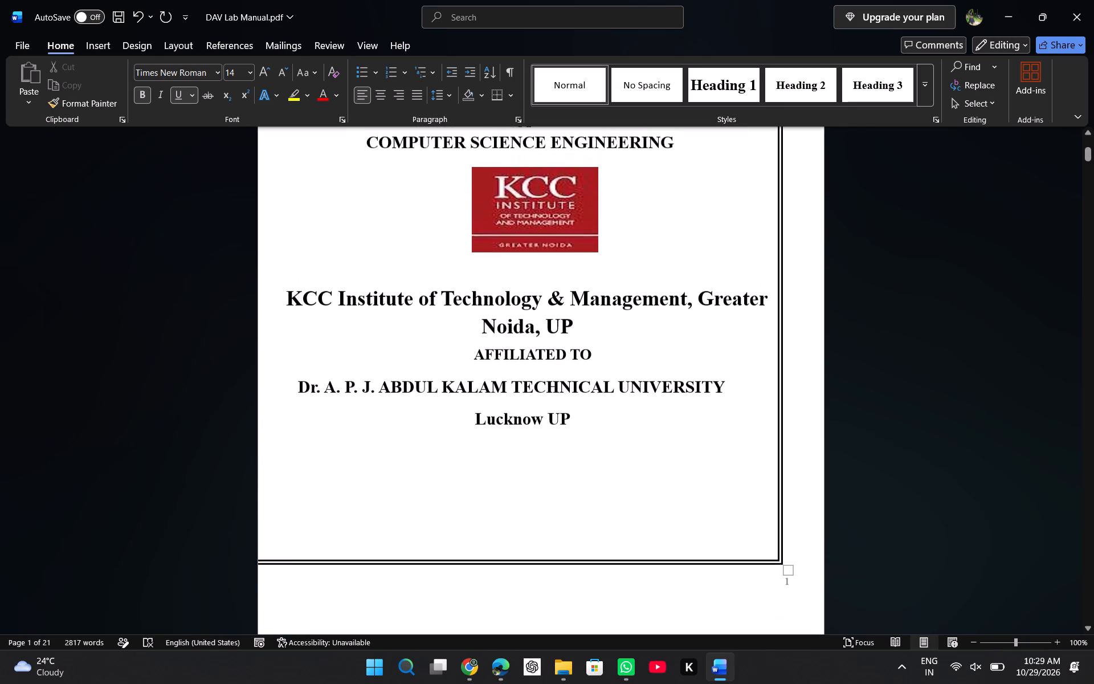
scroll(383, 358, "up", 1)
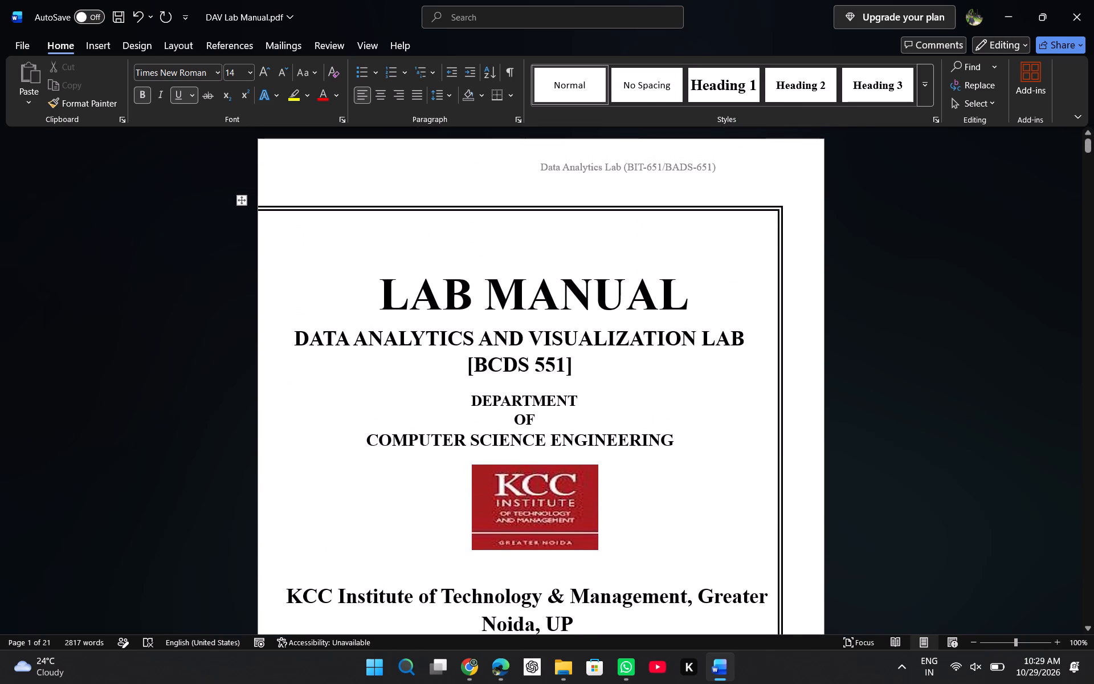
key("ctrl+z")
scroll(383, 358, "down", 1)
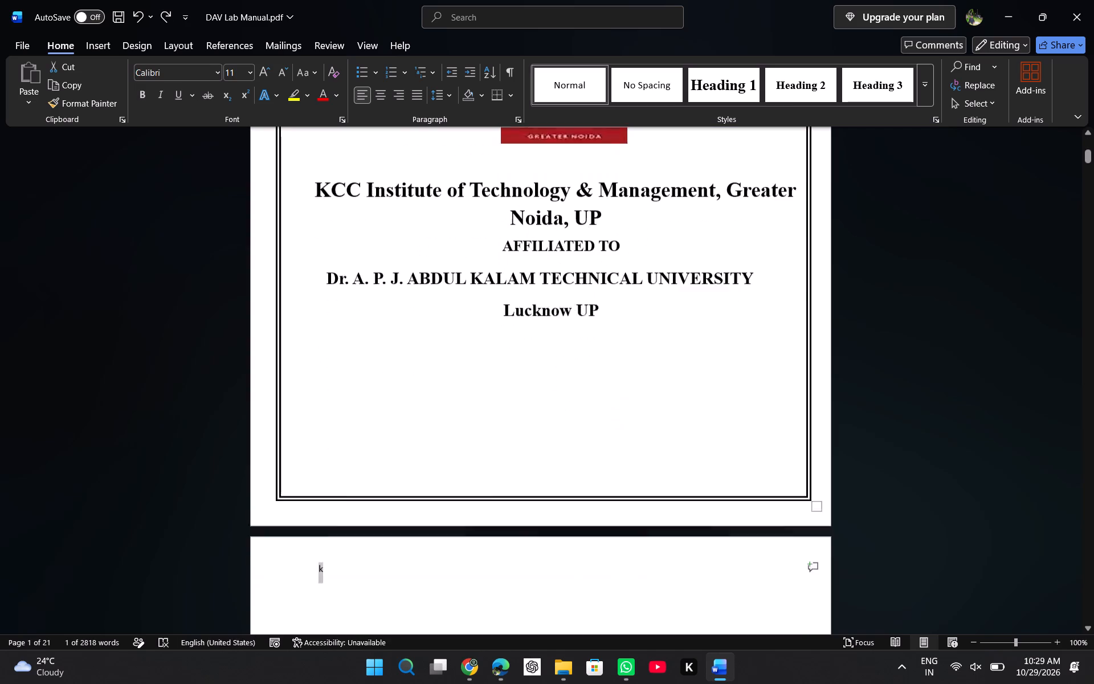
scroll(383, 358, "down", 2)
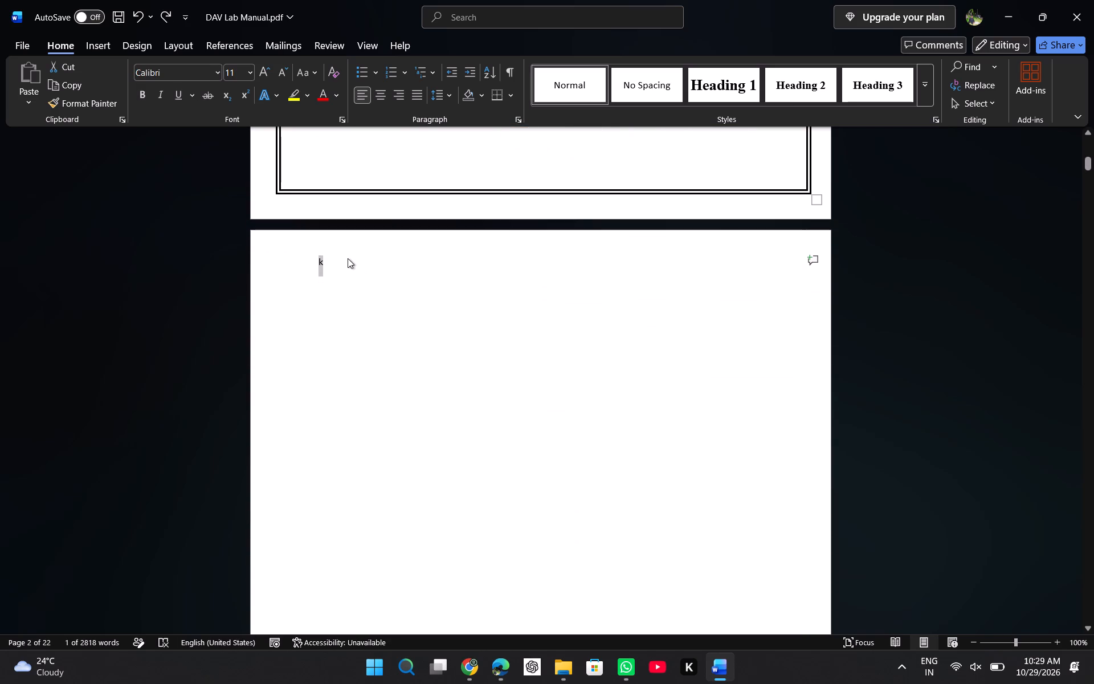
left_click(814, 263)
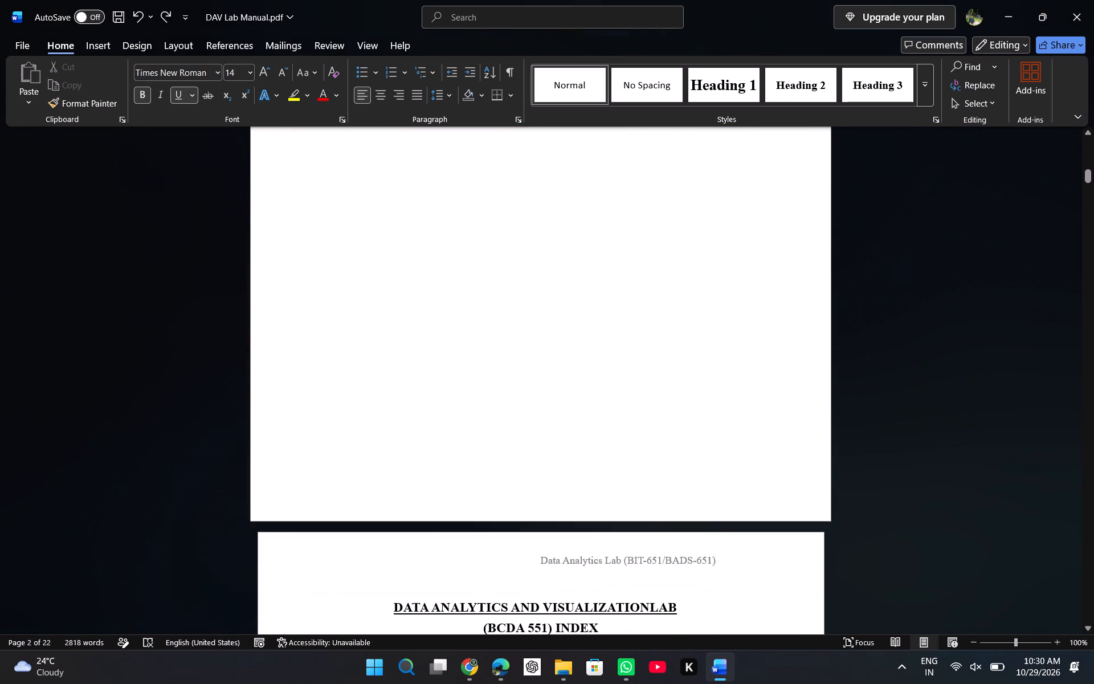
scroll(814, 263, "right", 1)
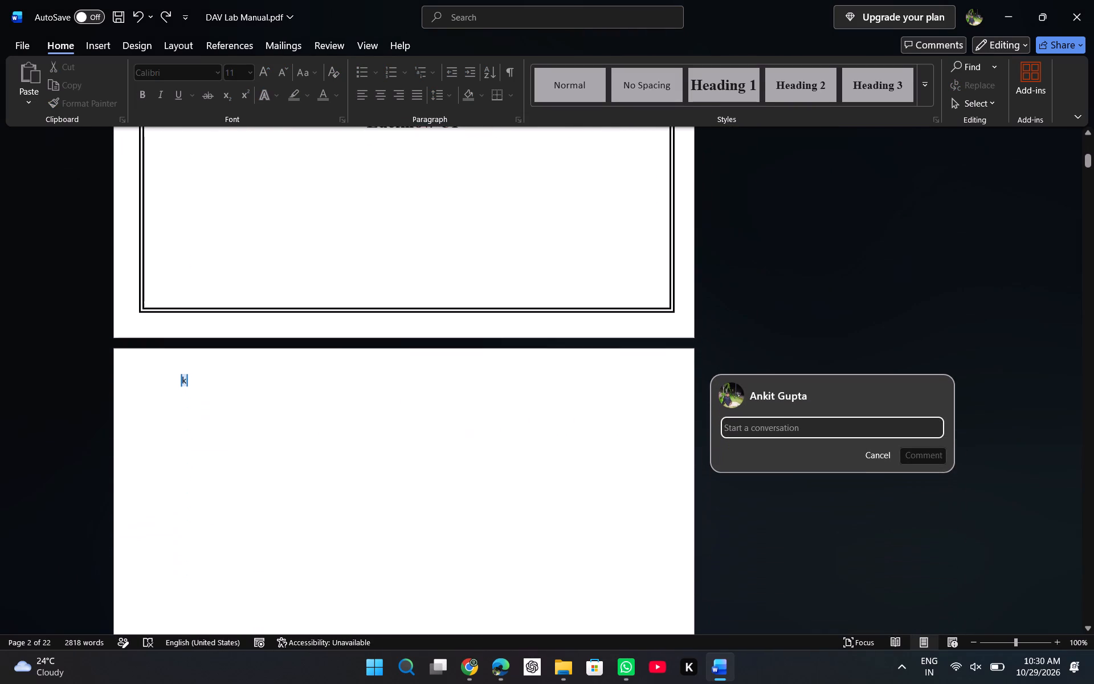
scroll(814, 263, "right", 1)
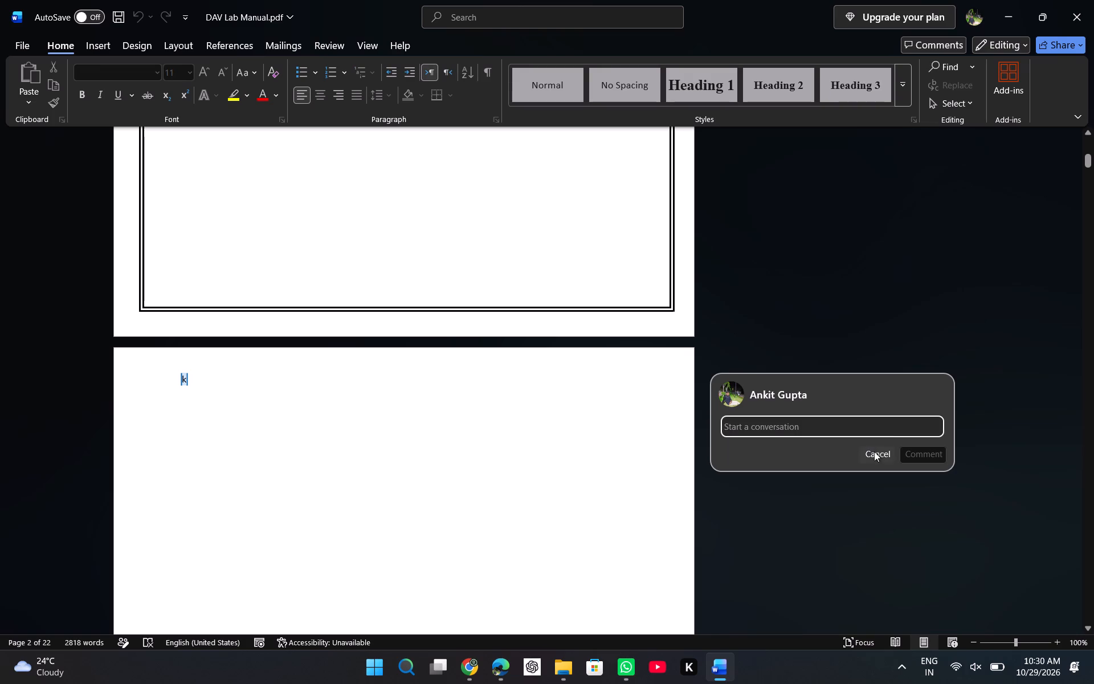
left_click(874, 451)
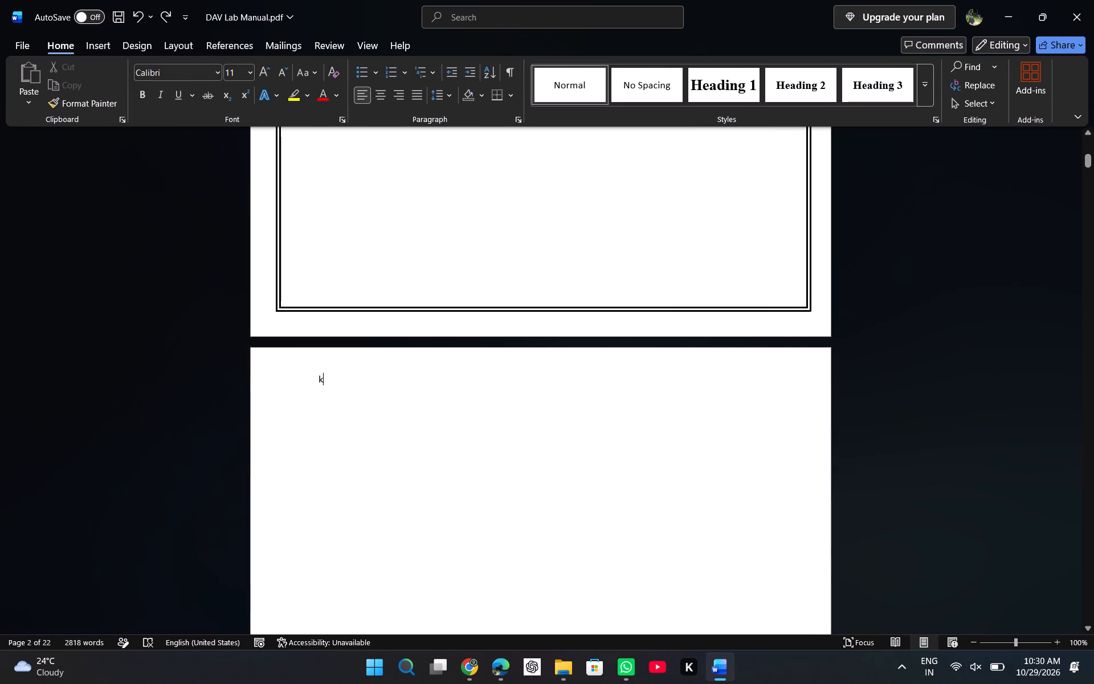
Delete only the placeholder letter k from the blank page after the cover.
key("BackSpace")
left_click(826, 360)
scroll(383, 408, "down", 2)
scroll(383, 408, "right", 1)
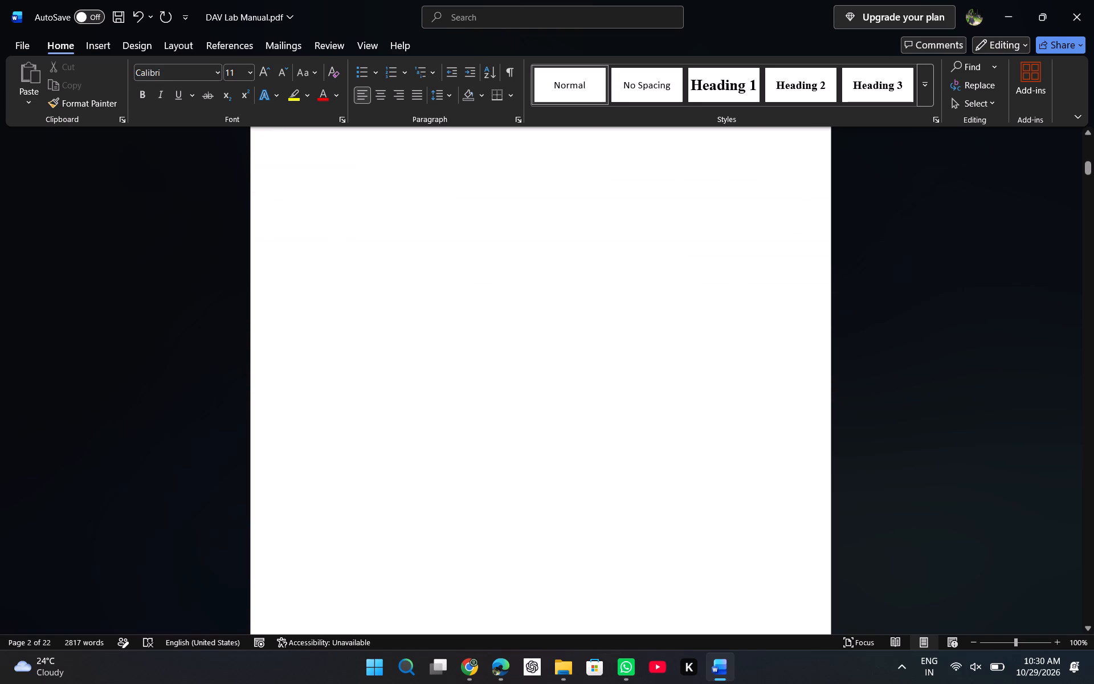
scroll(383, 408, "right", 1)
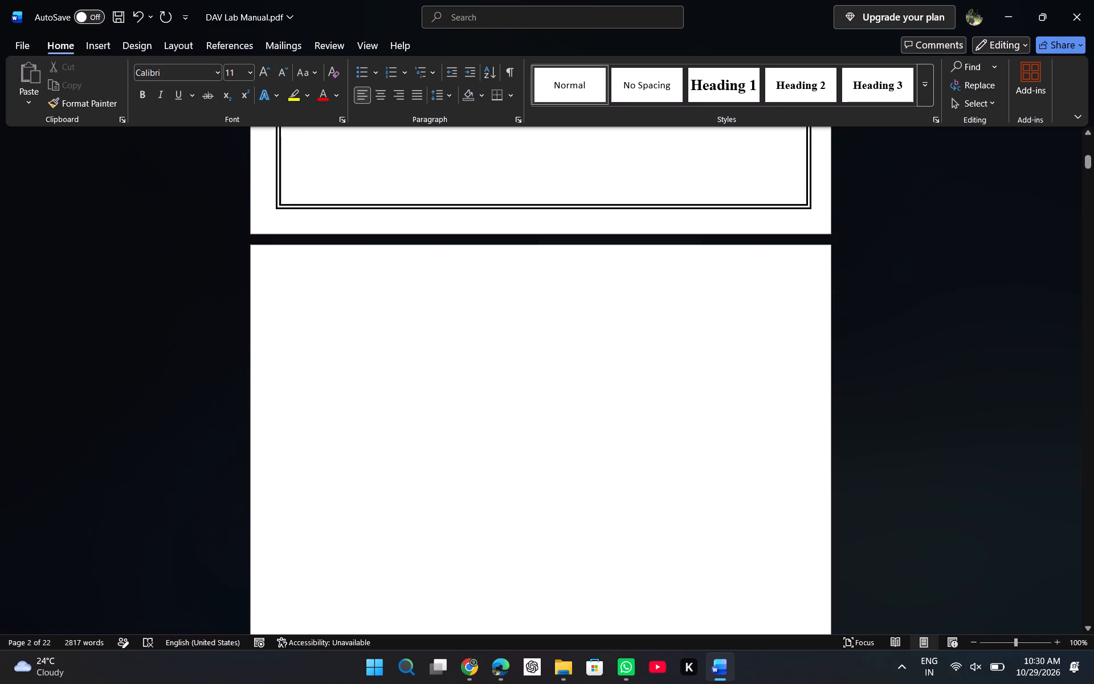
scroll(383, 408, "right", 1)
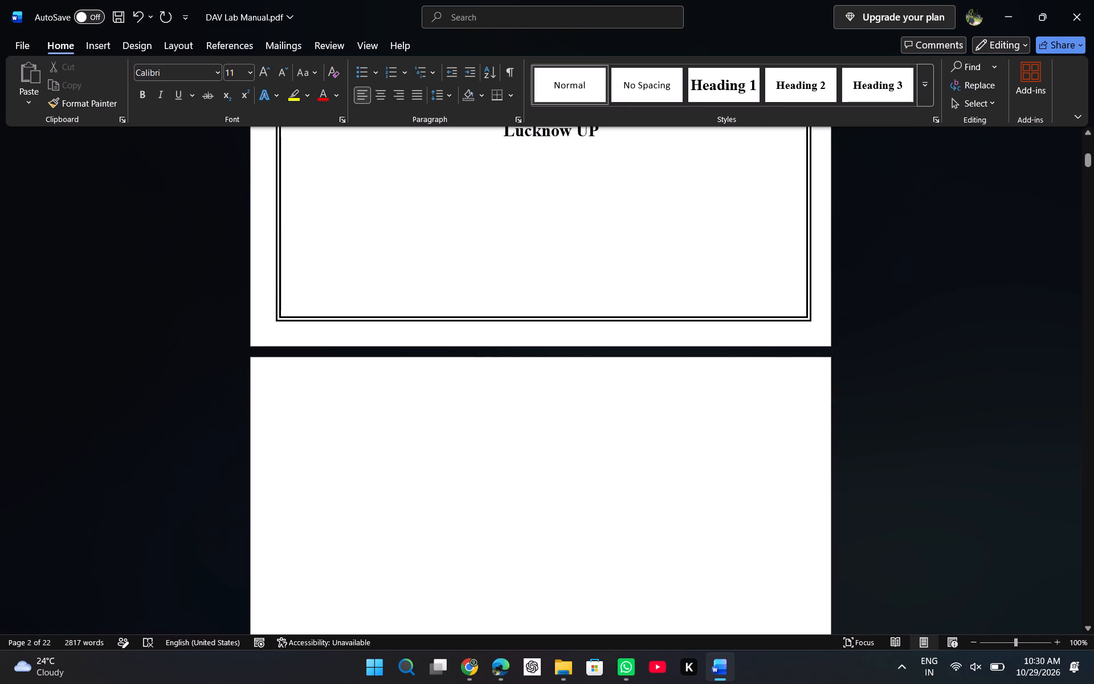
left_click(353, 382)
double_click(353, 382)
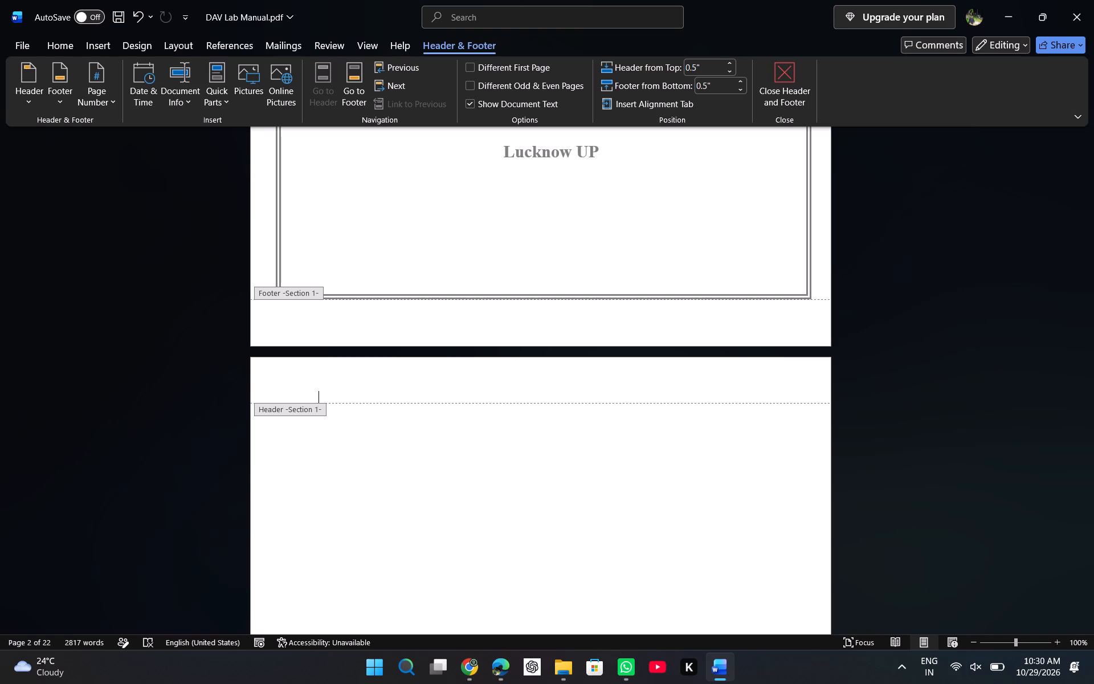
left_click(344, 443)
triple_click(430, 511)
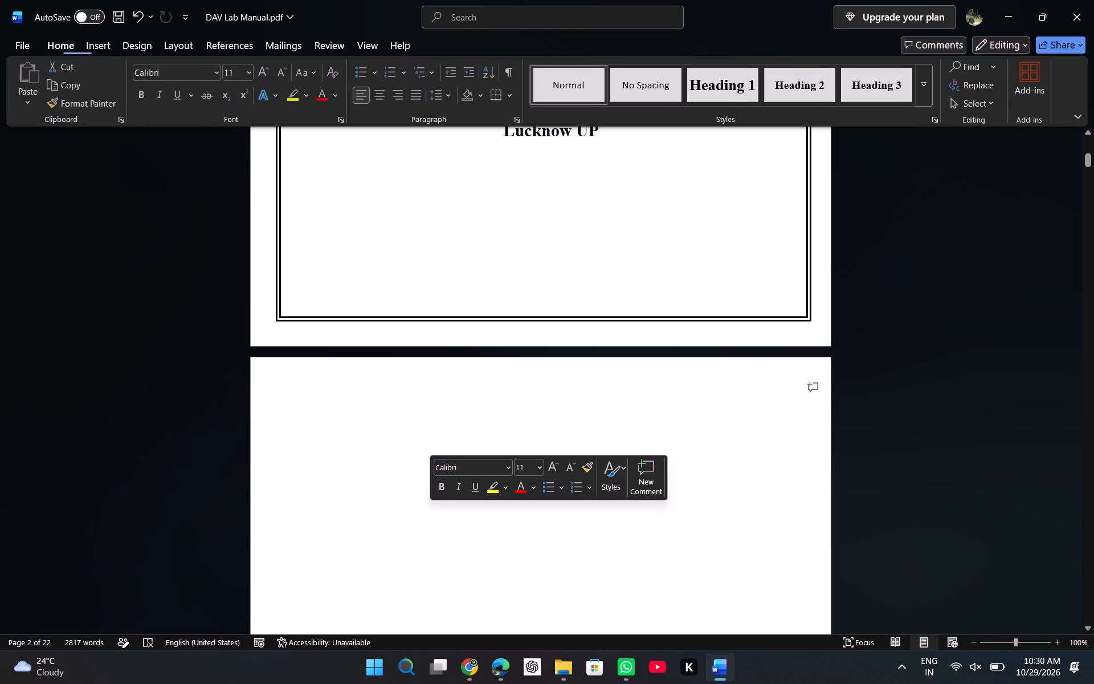
Select the whole blank page after the cover using Go To with \page, and delete its contents.
left_click(349, 508)
left_click(349, 508)
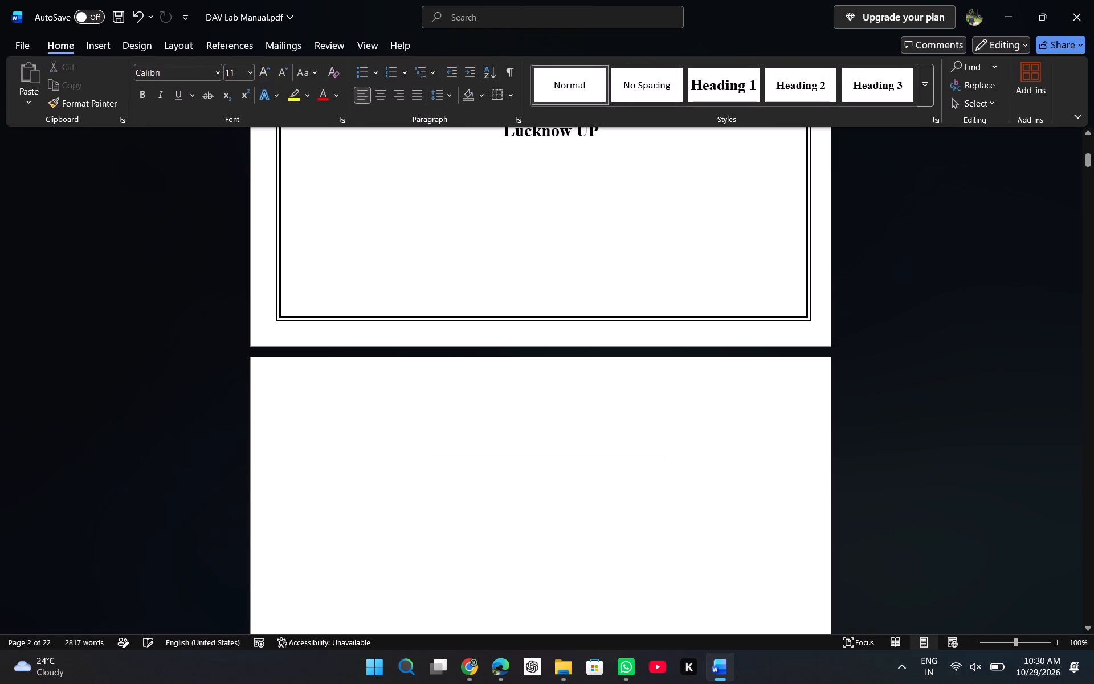
double_click(349, 508)
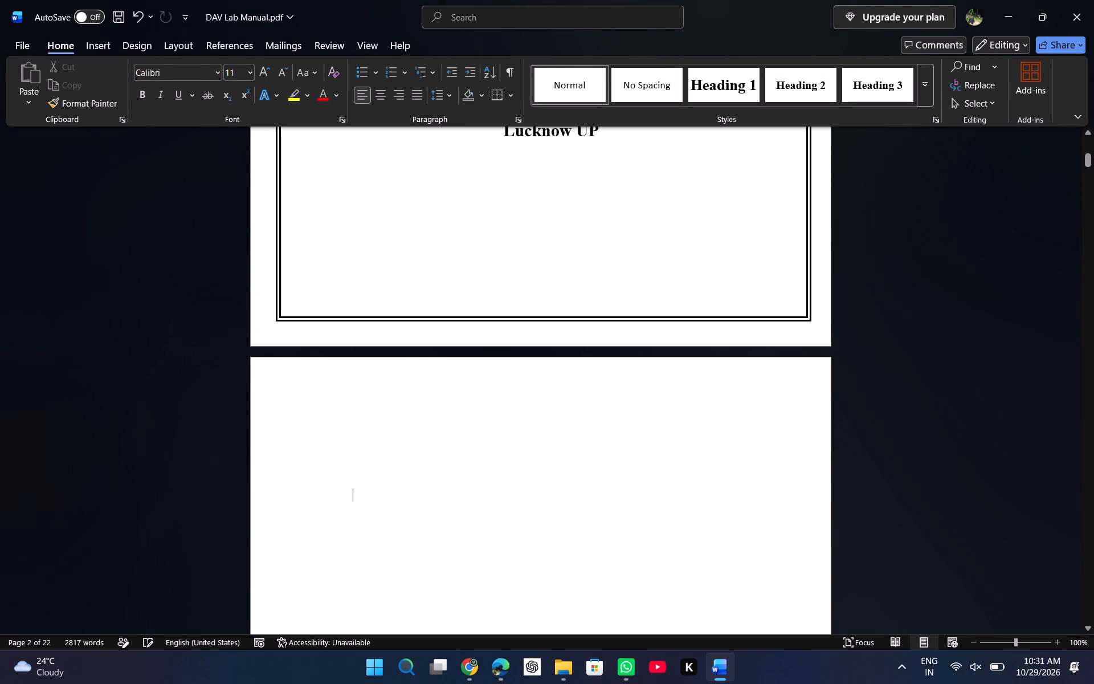
key("ctrl+g")
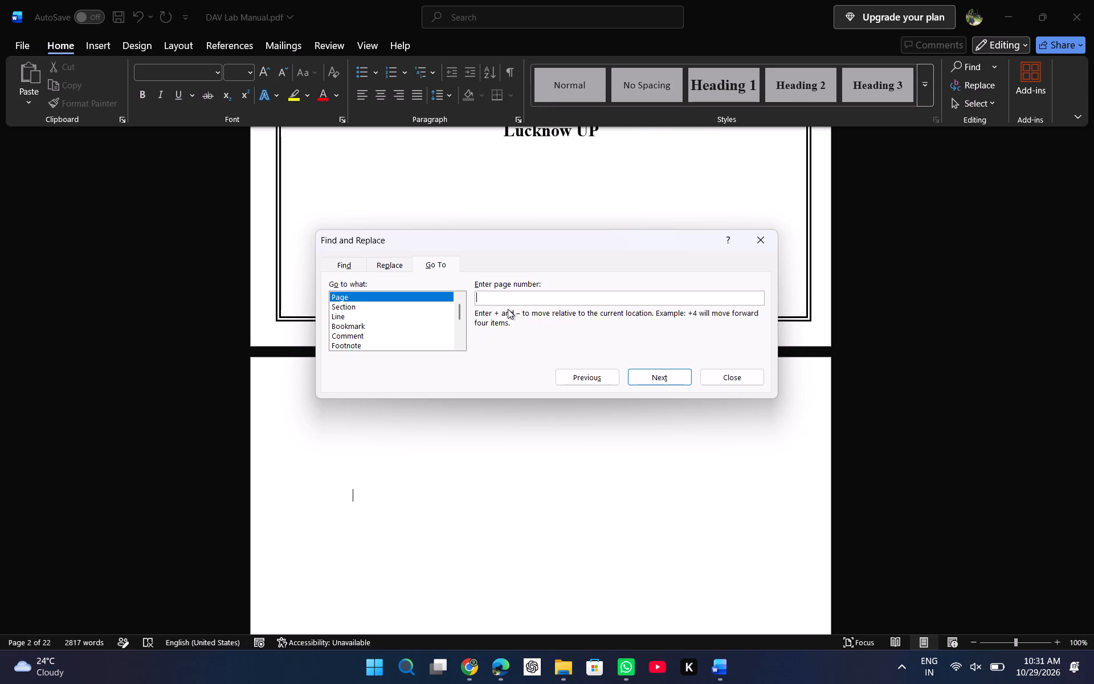
key("backslash")
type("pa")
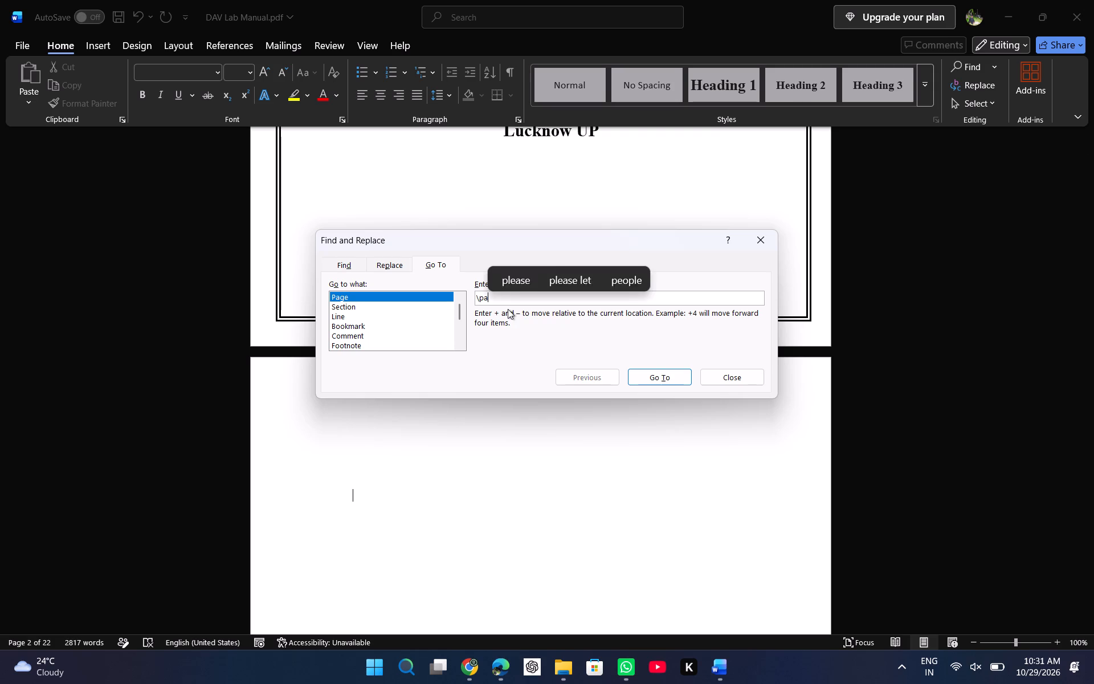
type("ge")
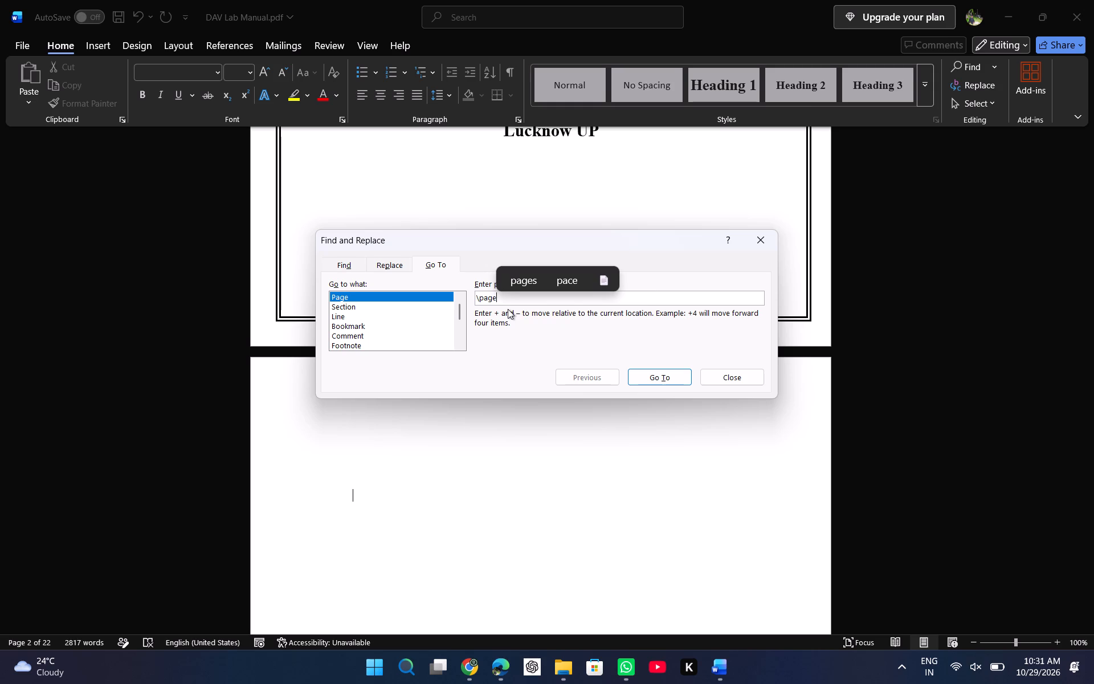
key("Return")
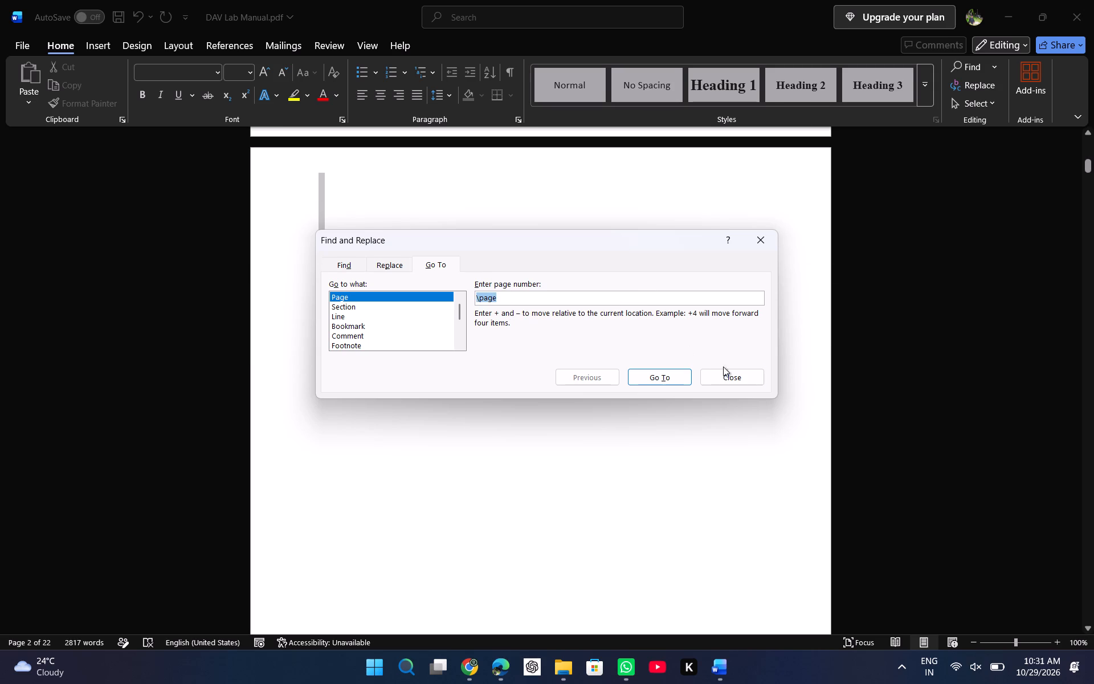
left_click(735, 379)
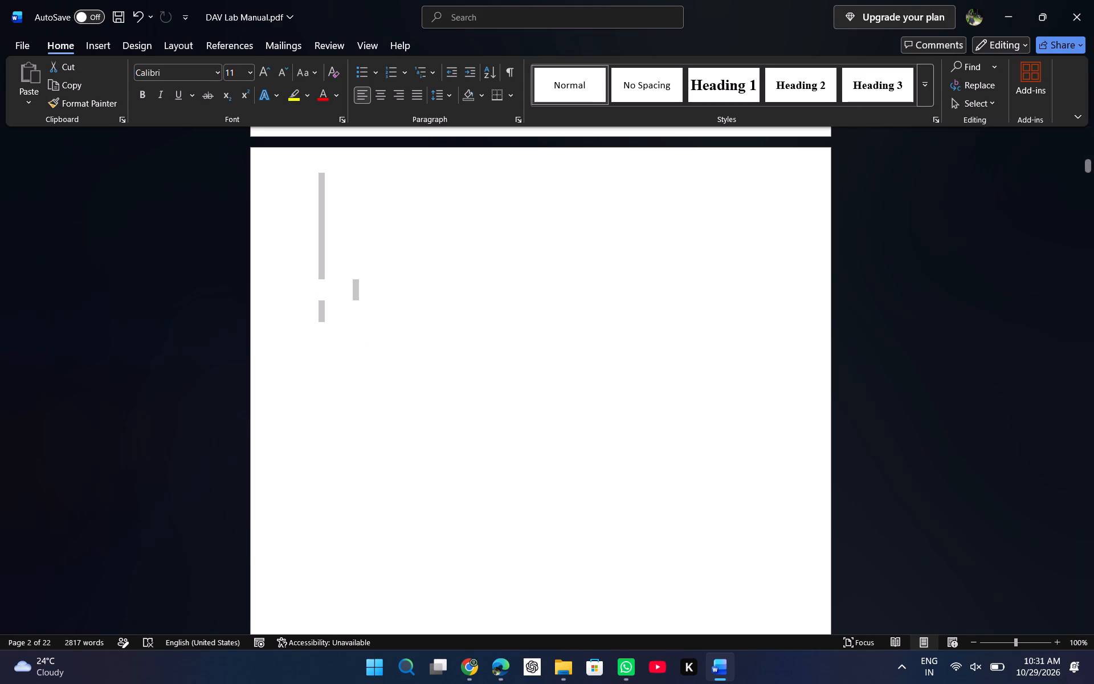
key("Delete")
Add a line reading "Submitted By.." at font size 22 below "Lucknow UP" on the cover page.
scroll(735, 379, "up", 1)
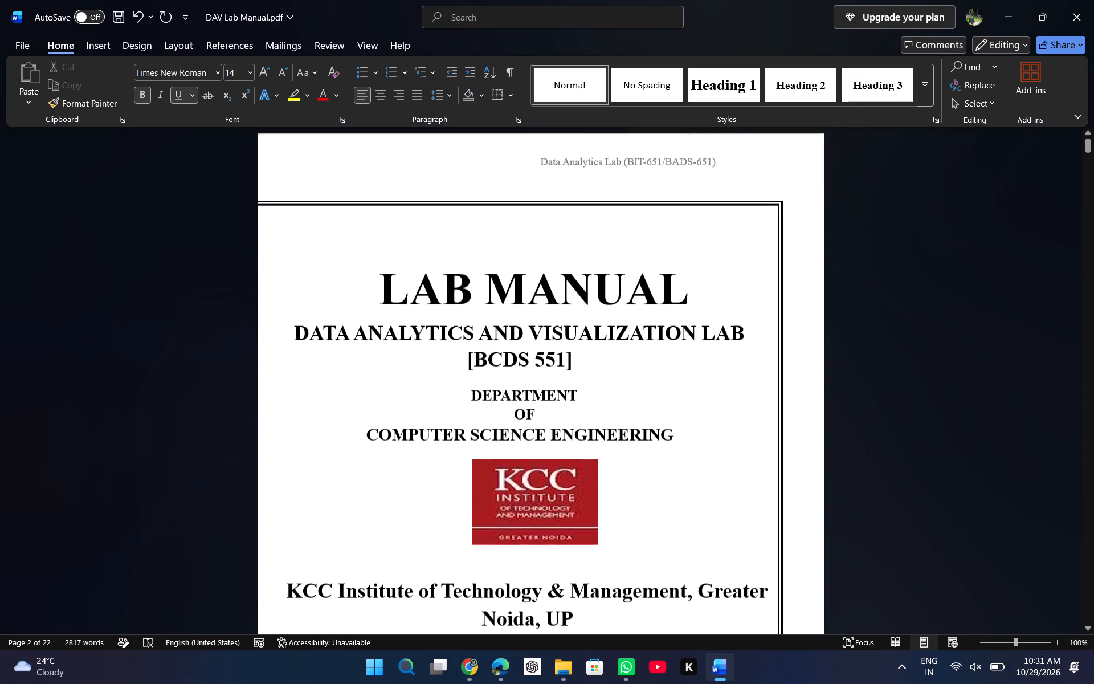
scroll(735, 379, "up", 1)
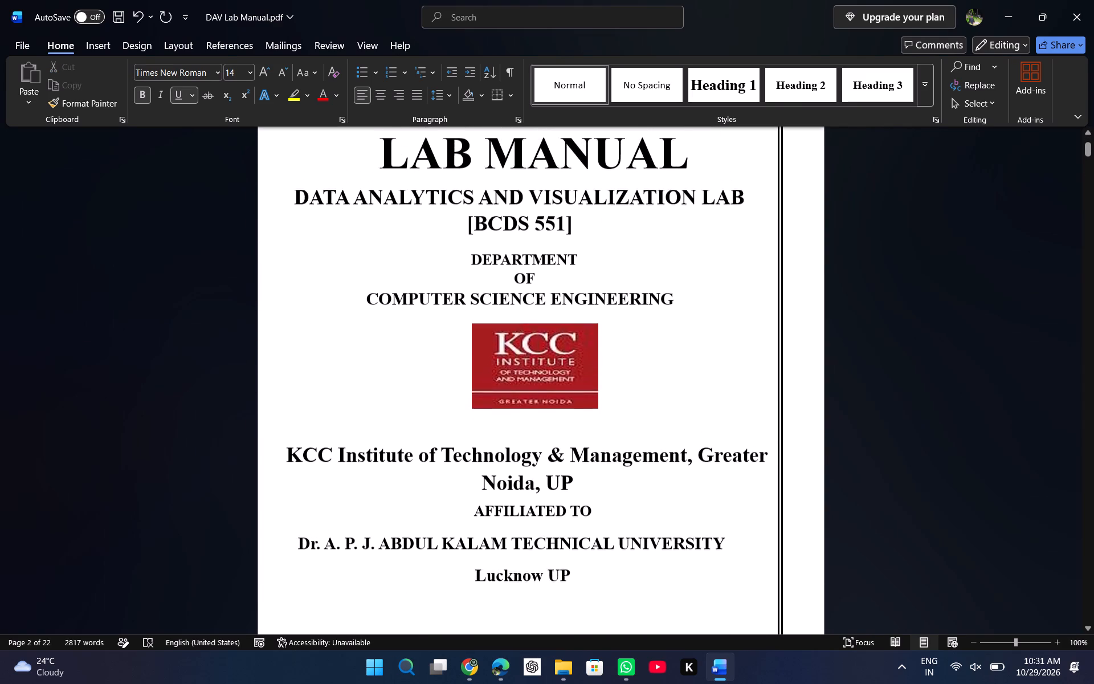
scroll(735, 379, "up", 2)
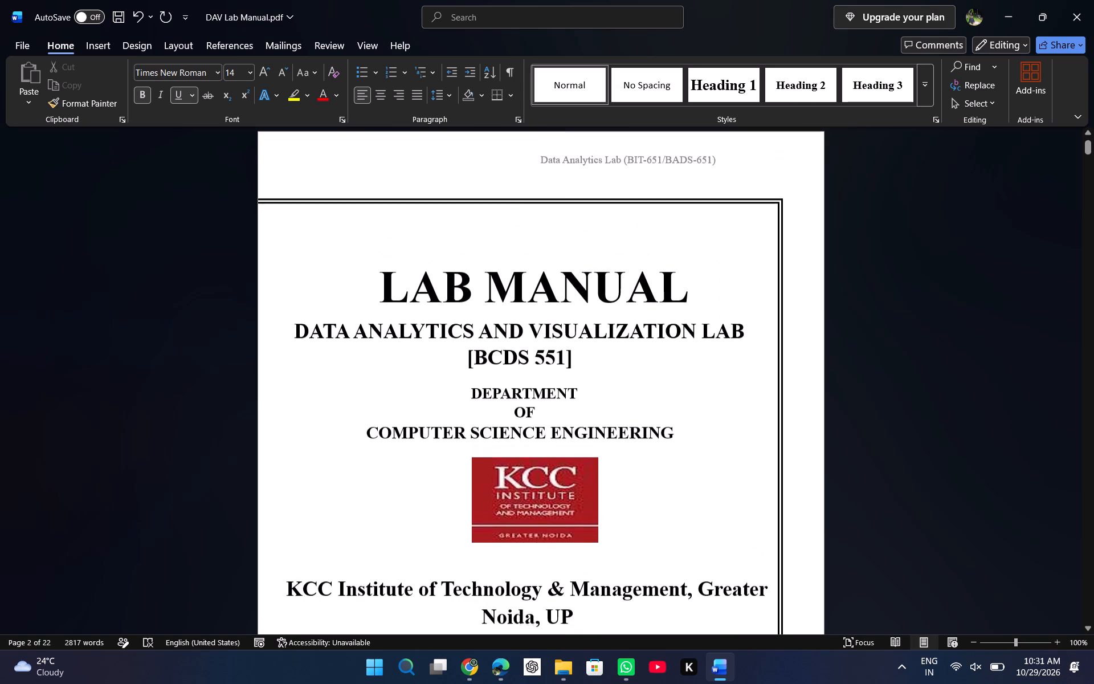
scroll(735, 379, "up", 1)
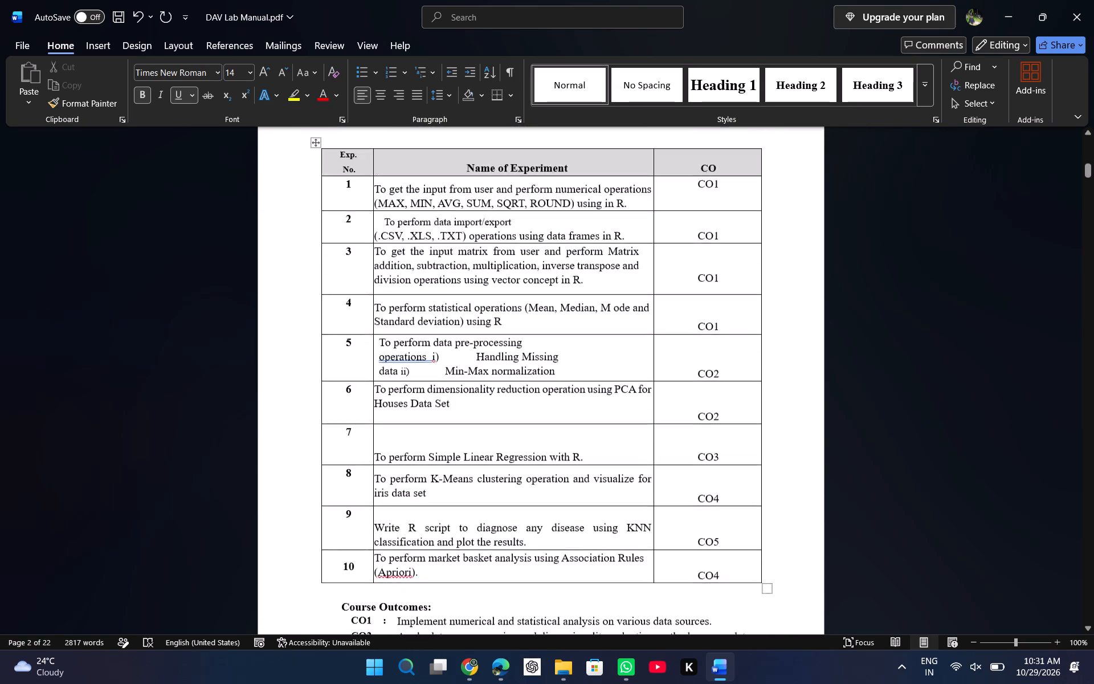
scroll(735, 379, "up", 1)
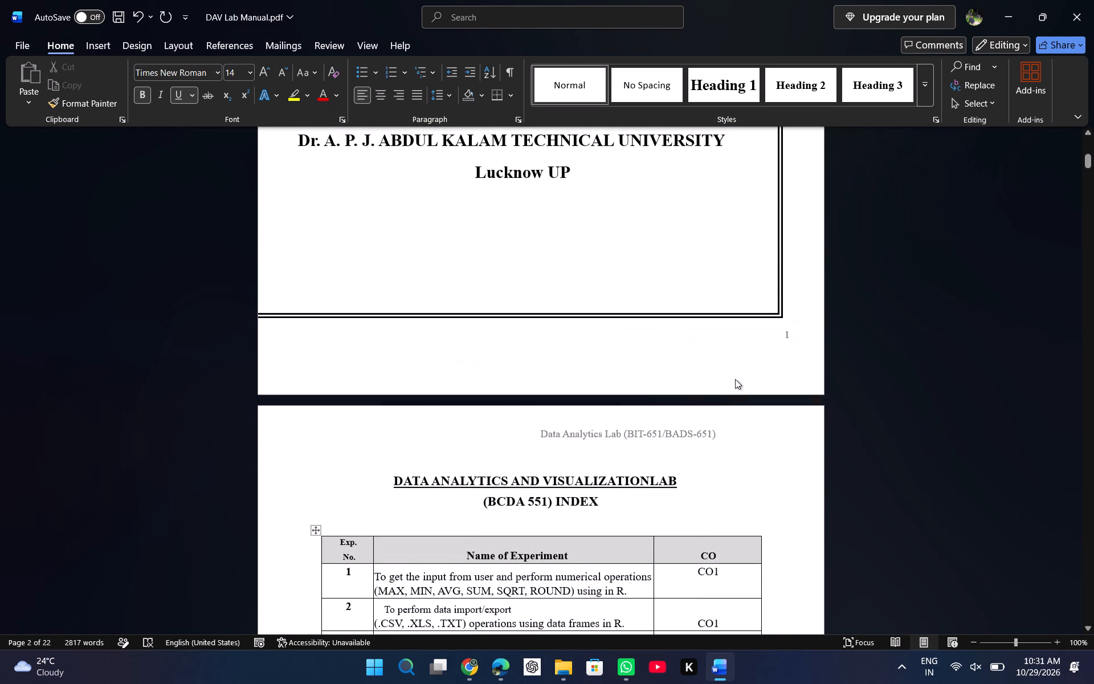
scroll(735, 379, "up", 1)
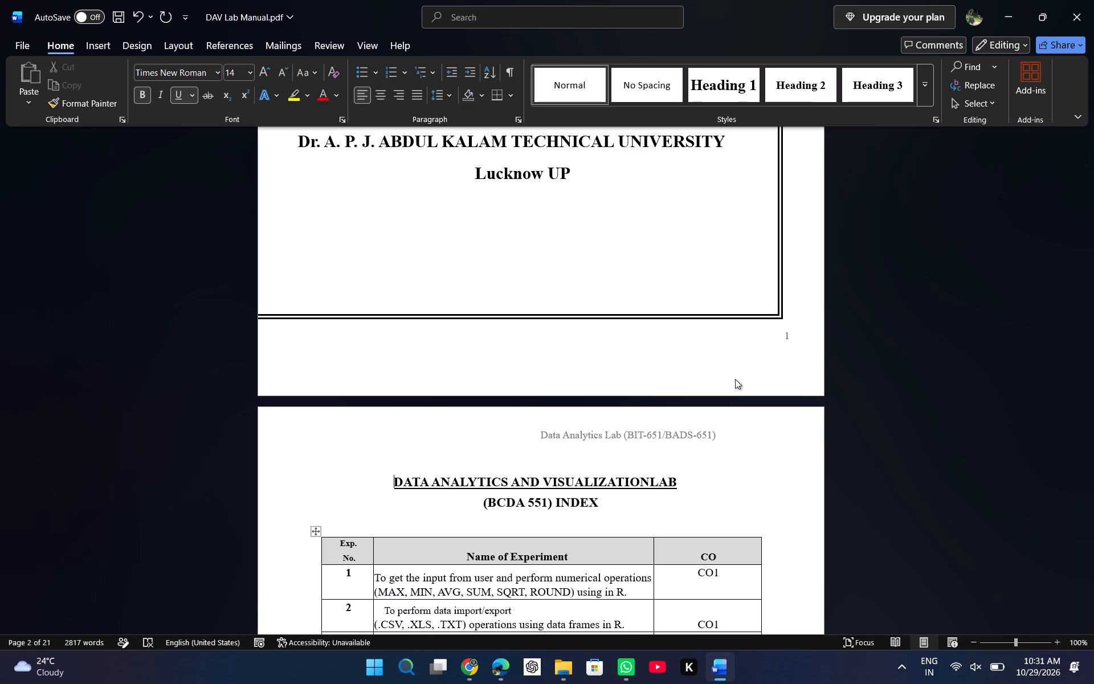
left_click(496, 238)
left_click(589, 181)
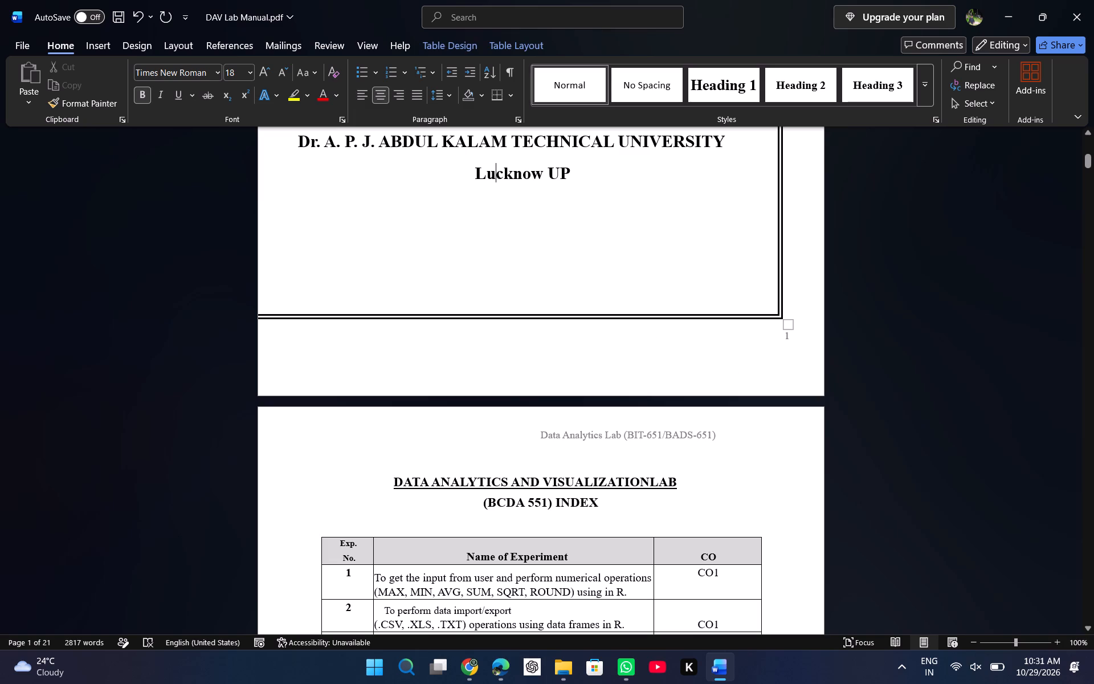
key("Return")
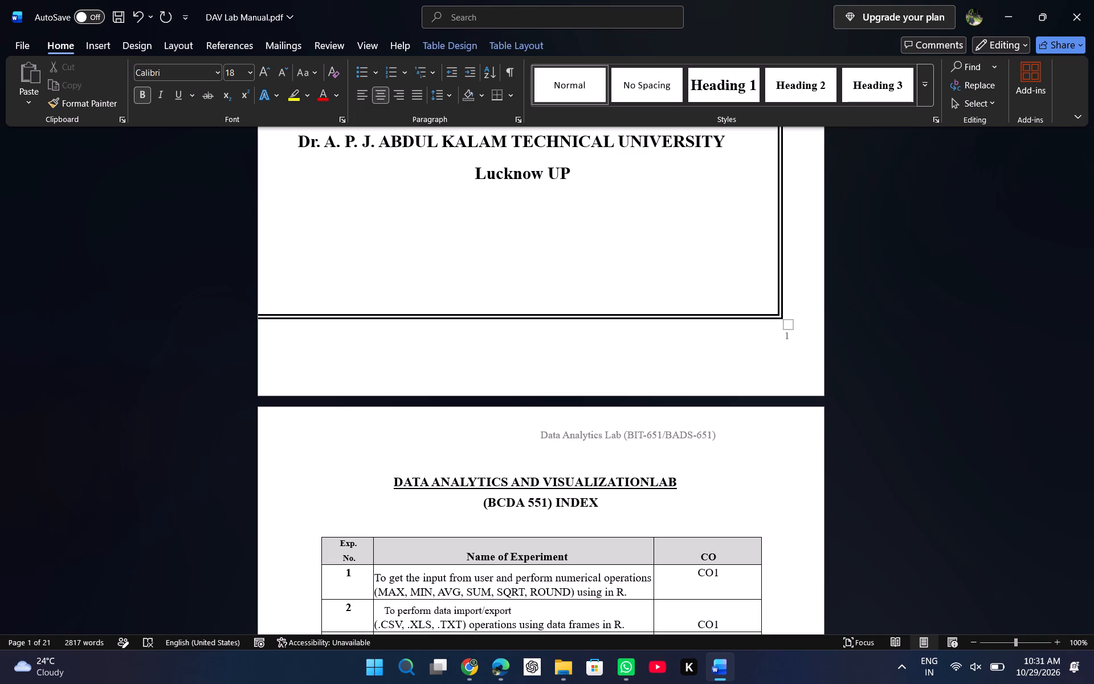
key("BackSpace")
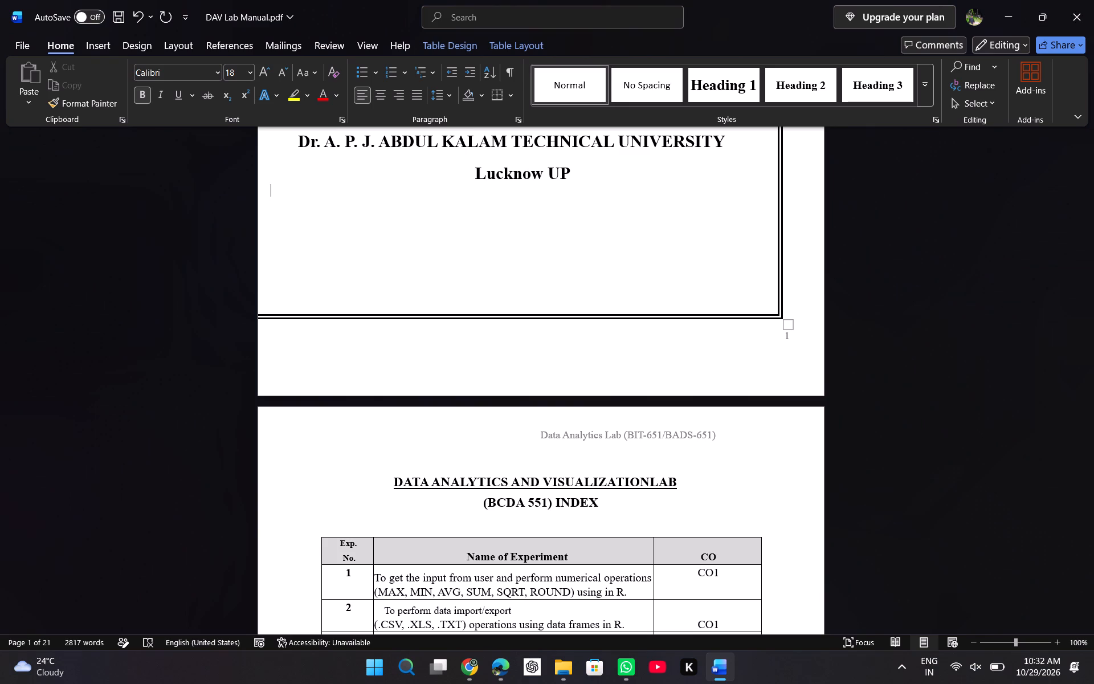
left_click(246, 72)
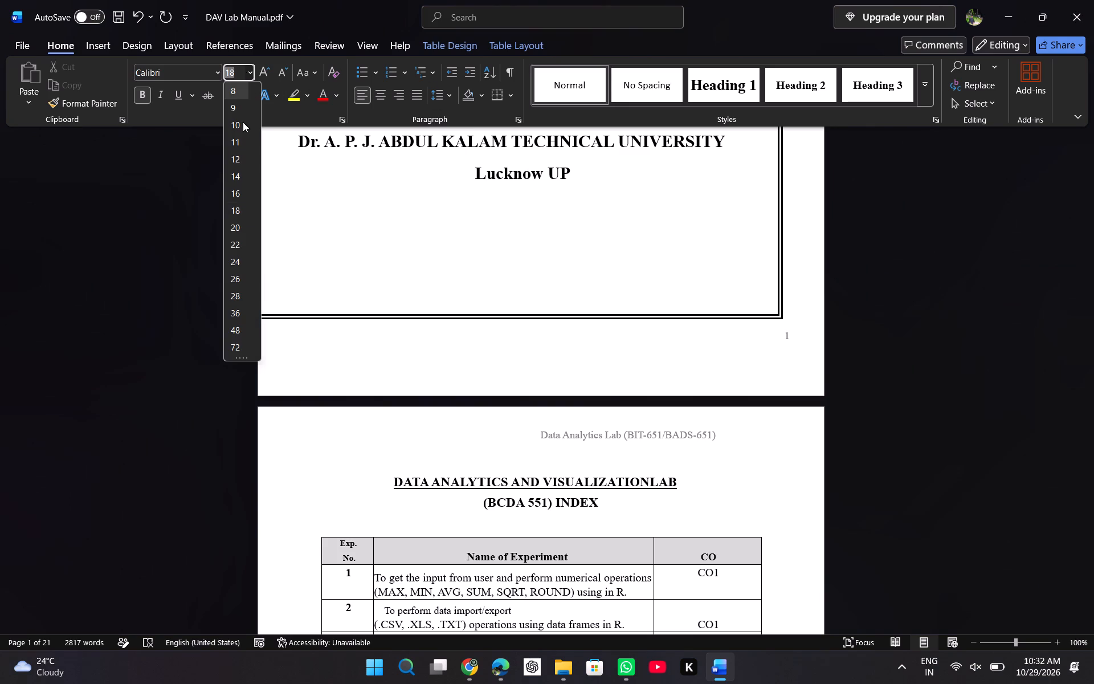
left_click(232, 240)
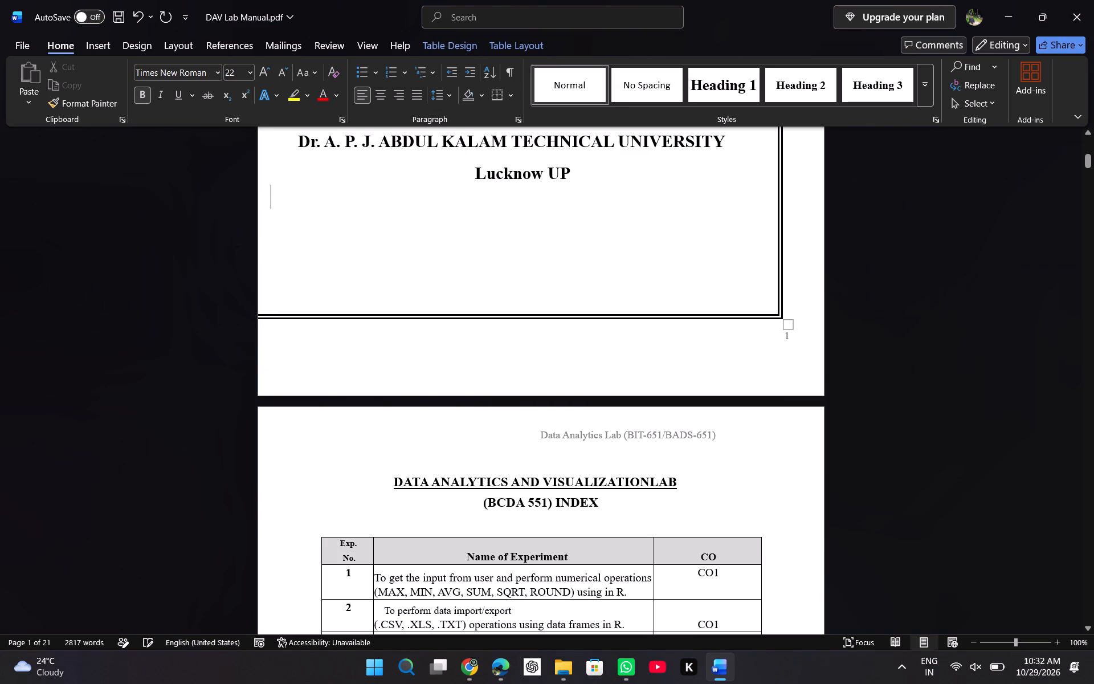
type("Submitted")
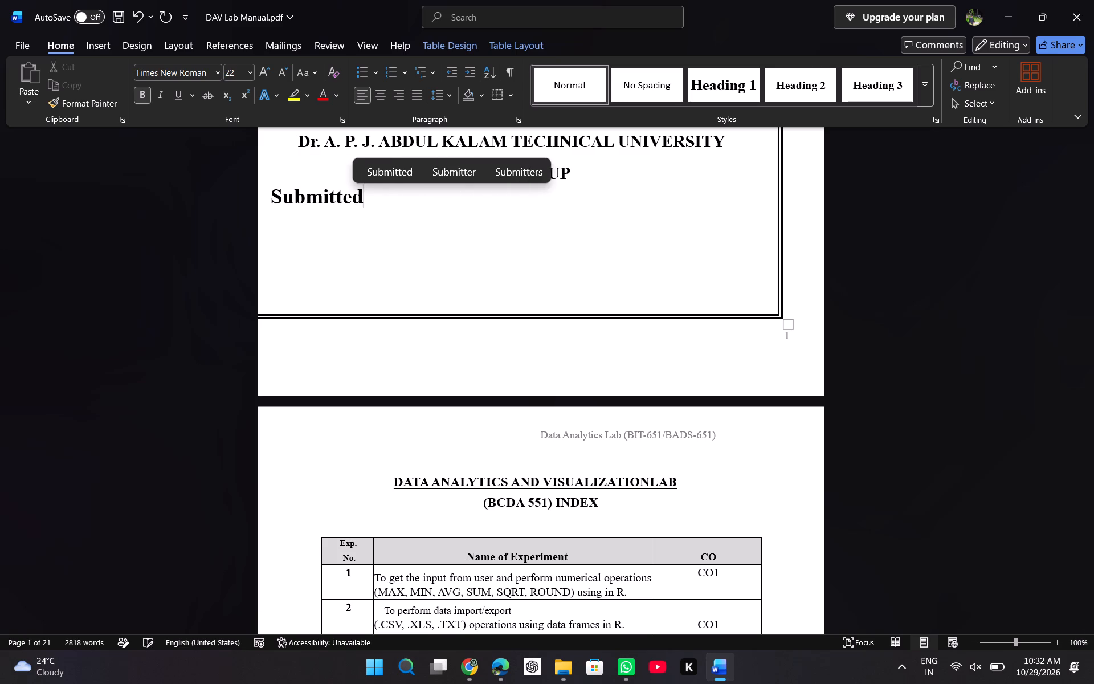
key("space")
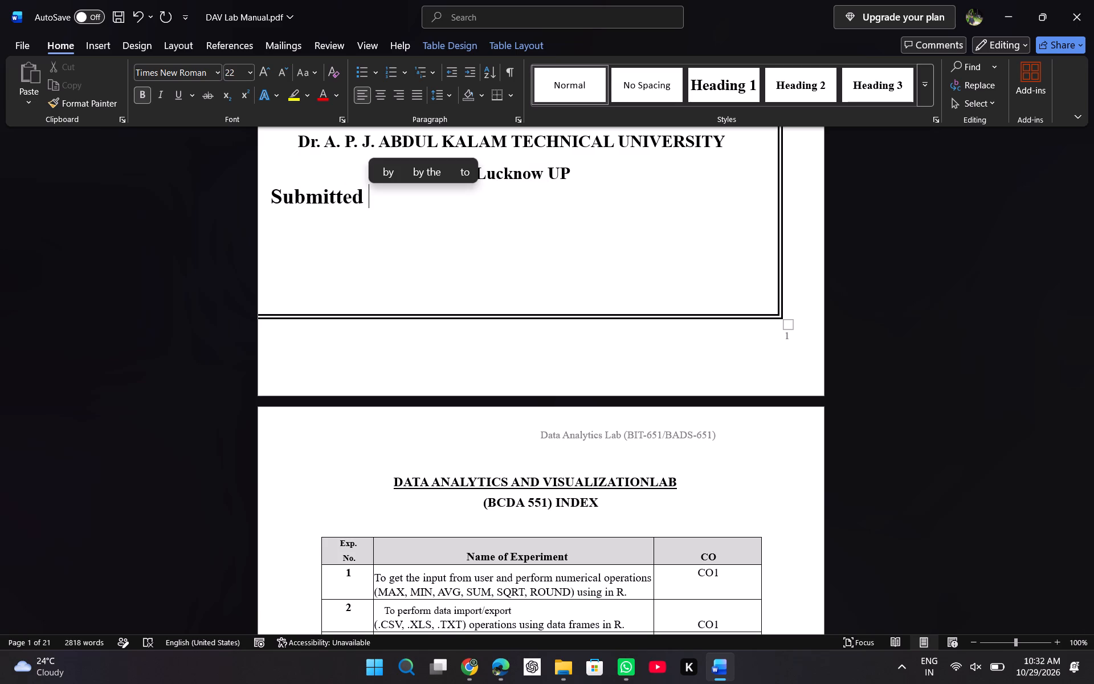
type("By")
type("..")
Add "Submitted To..." on the same cover line as "Submitted By..", spaced across near the right-hand page border.
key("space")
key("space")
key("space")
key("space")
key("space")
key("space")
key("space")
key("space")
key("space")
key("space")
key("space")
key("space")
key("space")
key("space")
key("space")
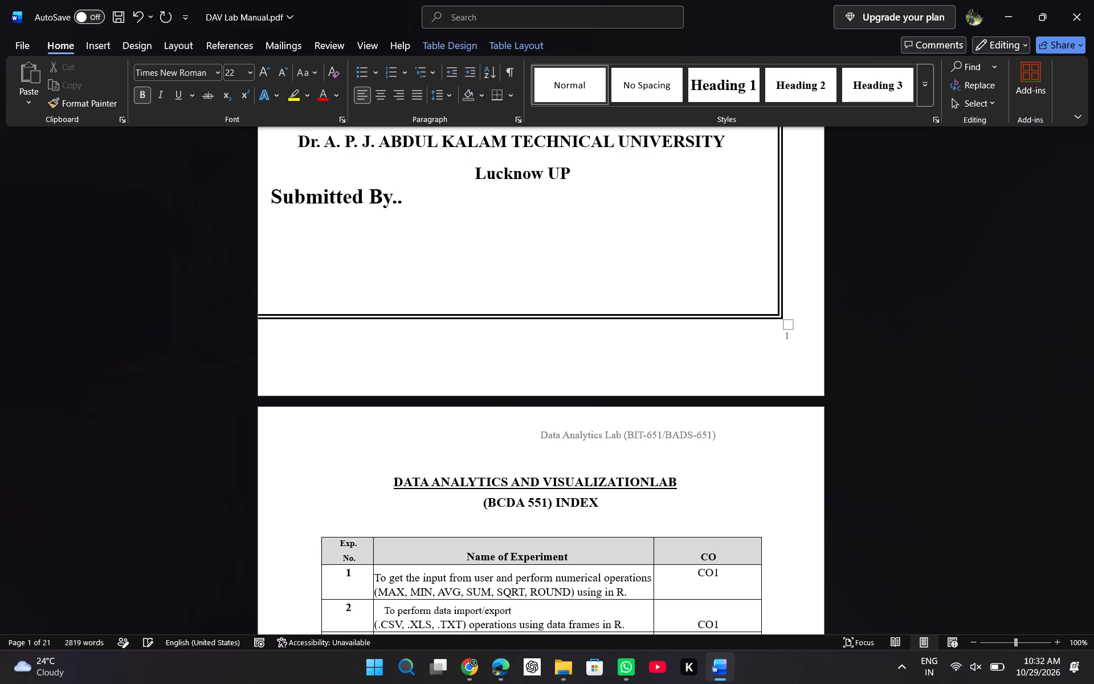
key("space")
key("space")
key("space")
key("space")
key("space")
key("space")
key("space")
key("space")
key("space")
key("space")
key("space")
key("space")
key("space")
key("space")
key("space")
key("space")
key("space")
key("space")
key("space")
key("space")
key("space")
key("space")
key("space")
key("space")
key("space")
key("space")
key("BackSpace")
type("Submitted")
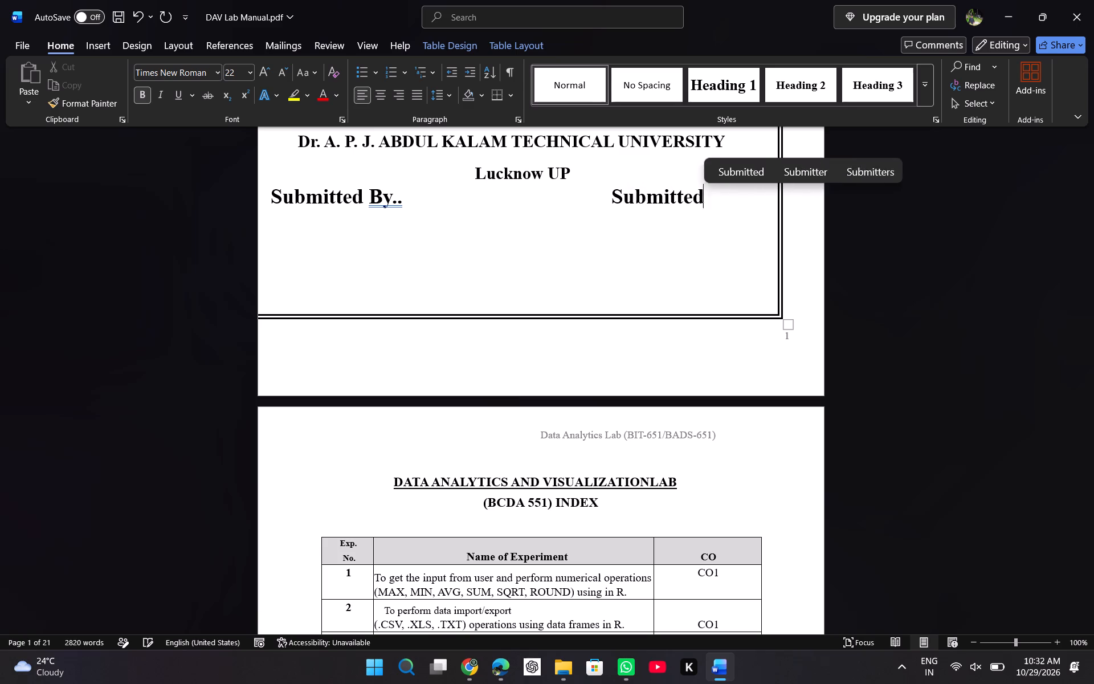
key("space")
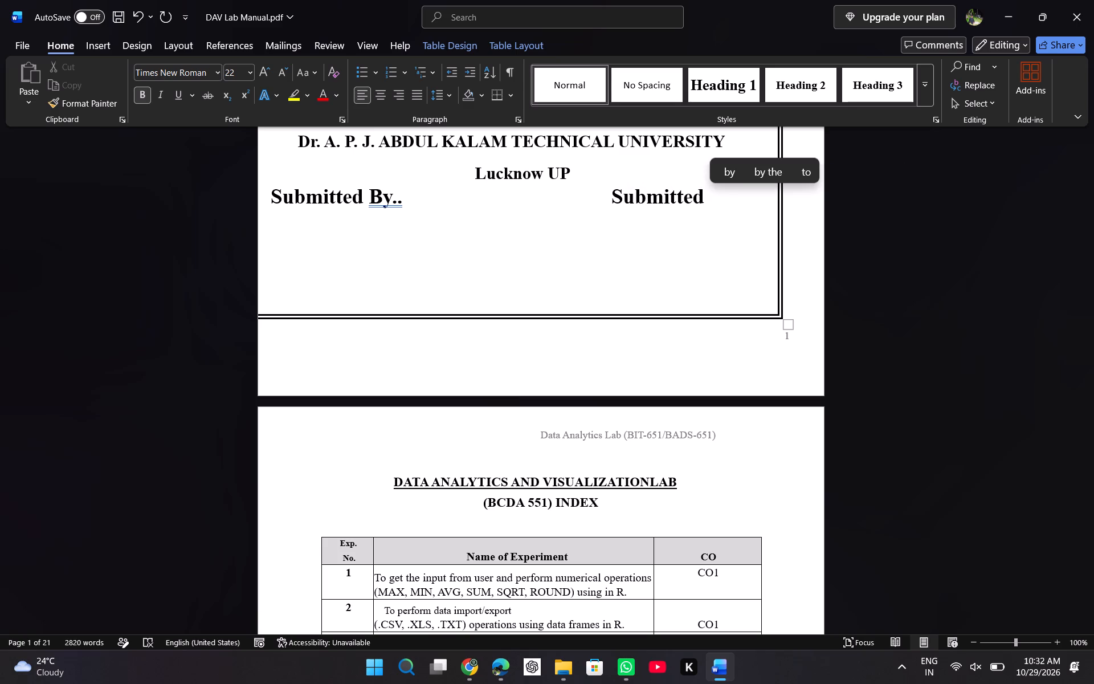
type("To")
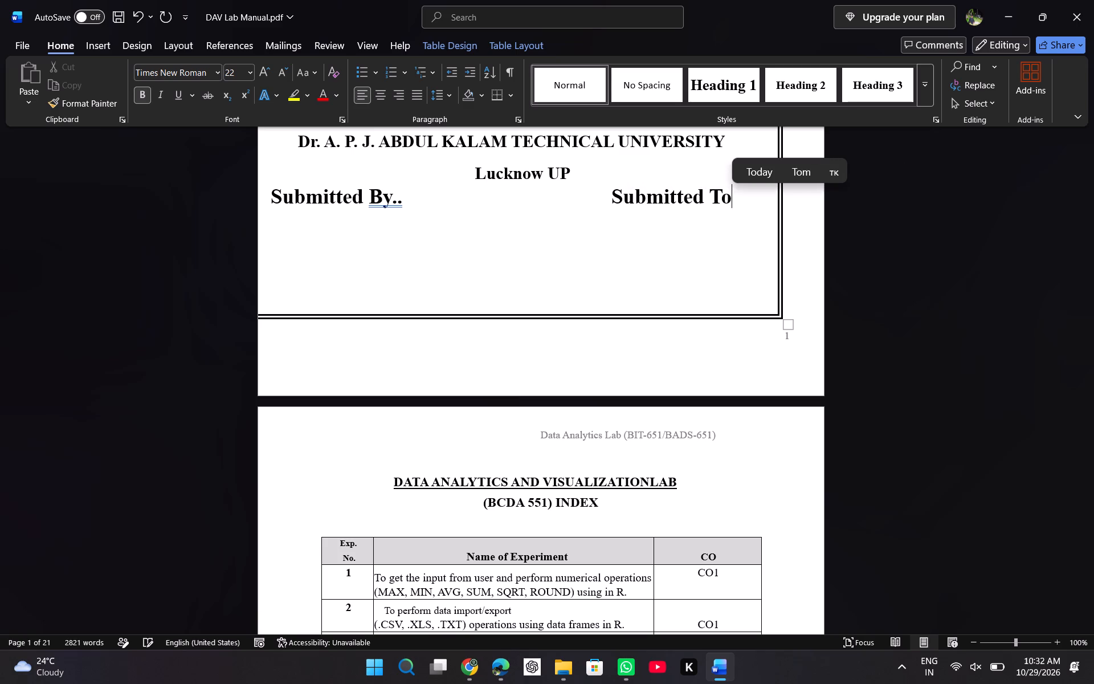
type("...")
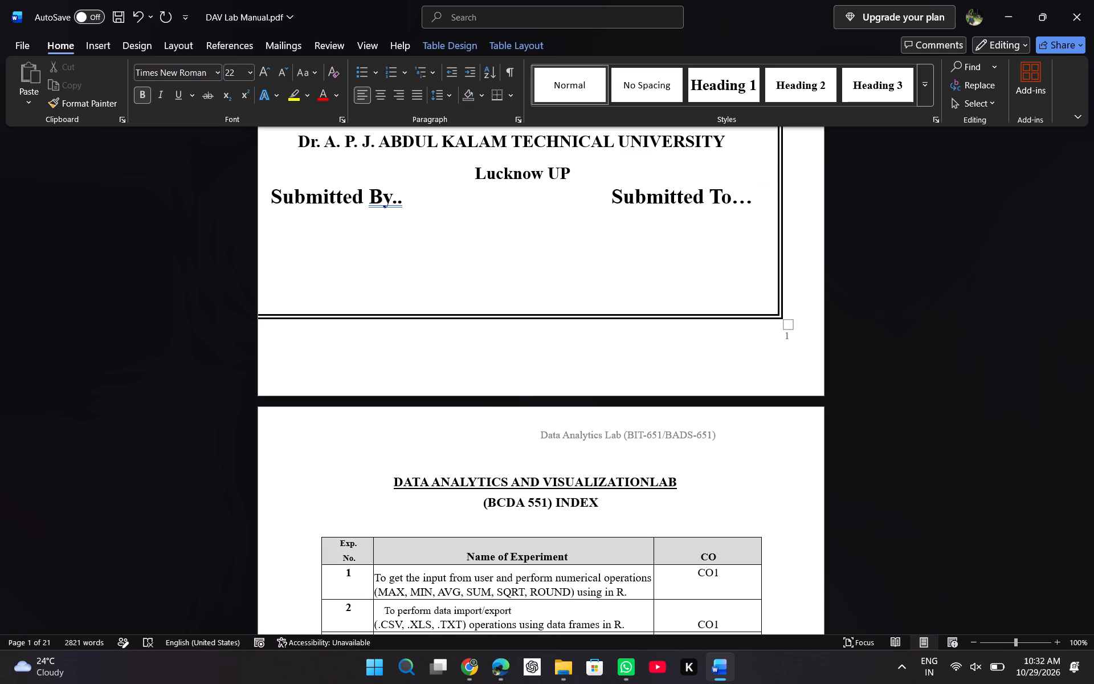
Enter the submitter's name at font size 18 on a new line beneath "Submitted By..".
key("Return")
left_click(248, 71)
left_click(236, 206)
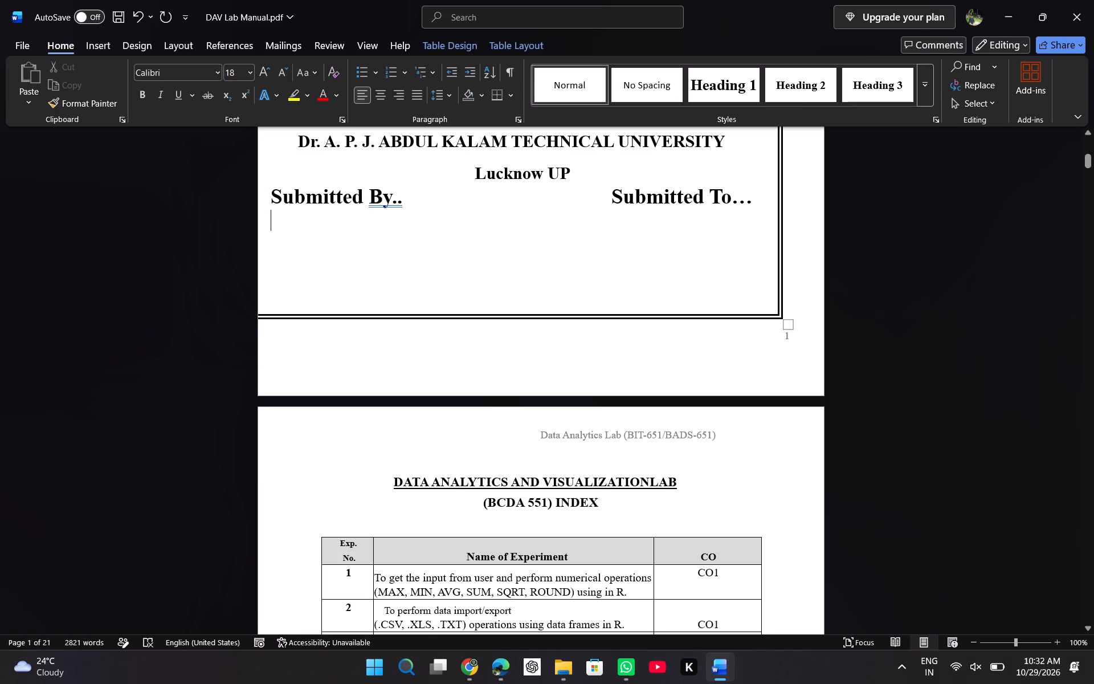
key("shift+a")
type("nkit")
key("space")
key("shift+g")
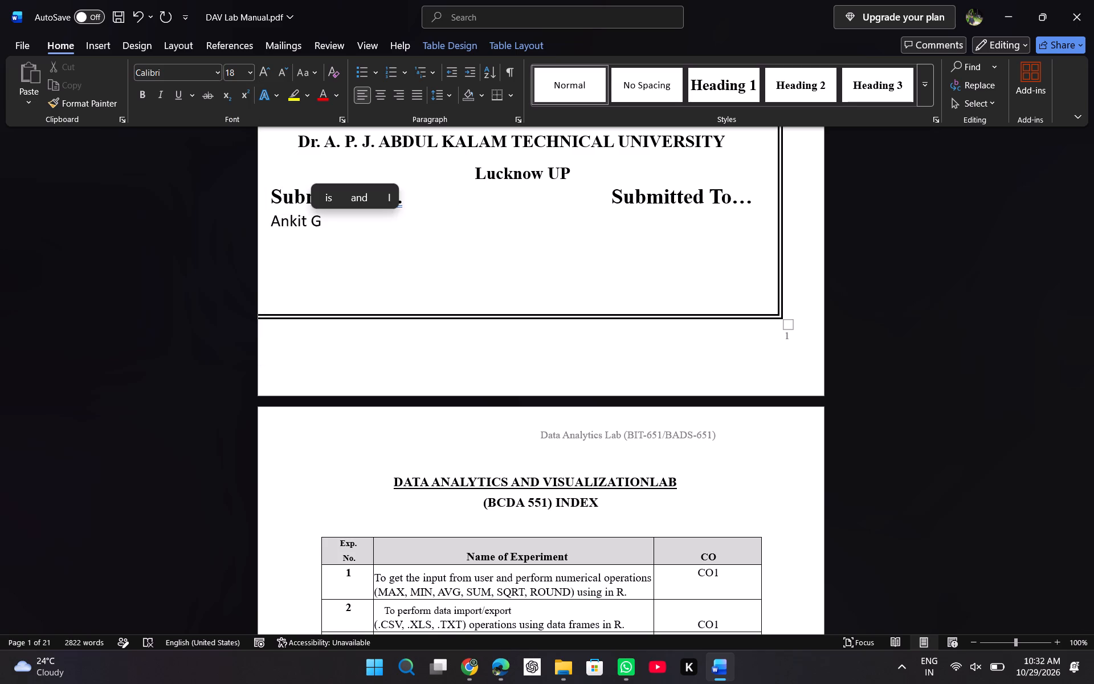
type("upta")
Enter the recipient's name with the title "Dr." on the submitter's name line, spaced across to sit beneath "Submitted To...".
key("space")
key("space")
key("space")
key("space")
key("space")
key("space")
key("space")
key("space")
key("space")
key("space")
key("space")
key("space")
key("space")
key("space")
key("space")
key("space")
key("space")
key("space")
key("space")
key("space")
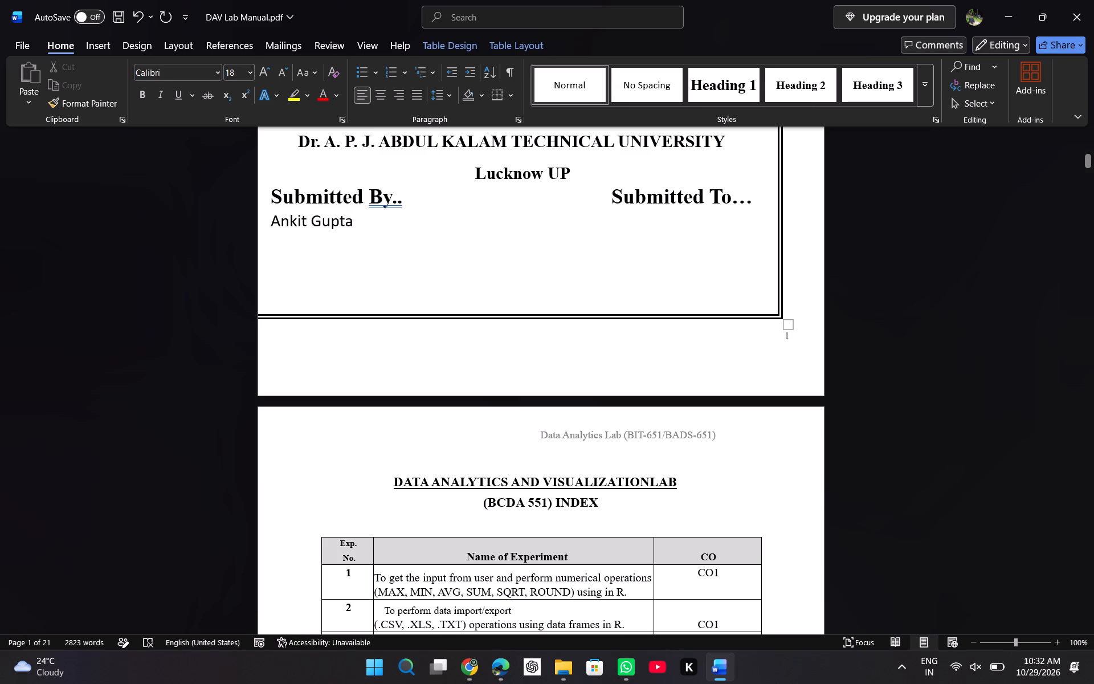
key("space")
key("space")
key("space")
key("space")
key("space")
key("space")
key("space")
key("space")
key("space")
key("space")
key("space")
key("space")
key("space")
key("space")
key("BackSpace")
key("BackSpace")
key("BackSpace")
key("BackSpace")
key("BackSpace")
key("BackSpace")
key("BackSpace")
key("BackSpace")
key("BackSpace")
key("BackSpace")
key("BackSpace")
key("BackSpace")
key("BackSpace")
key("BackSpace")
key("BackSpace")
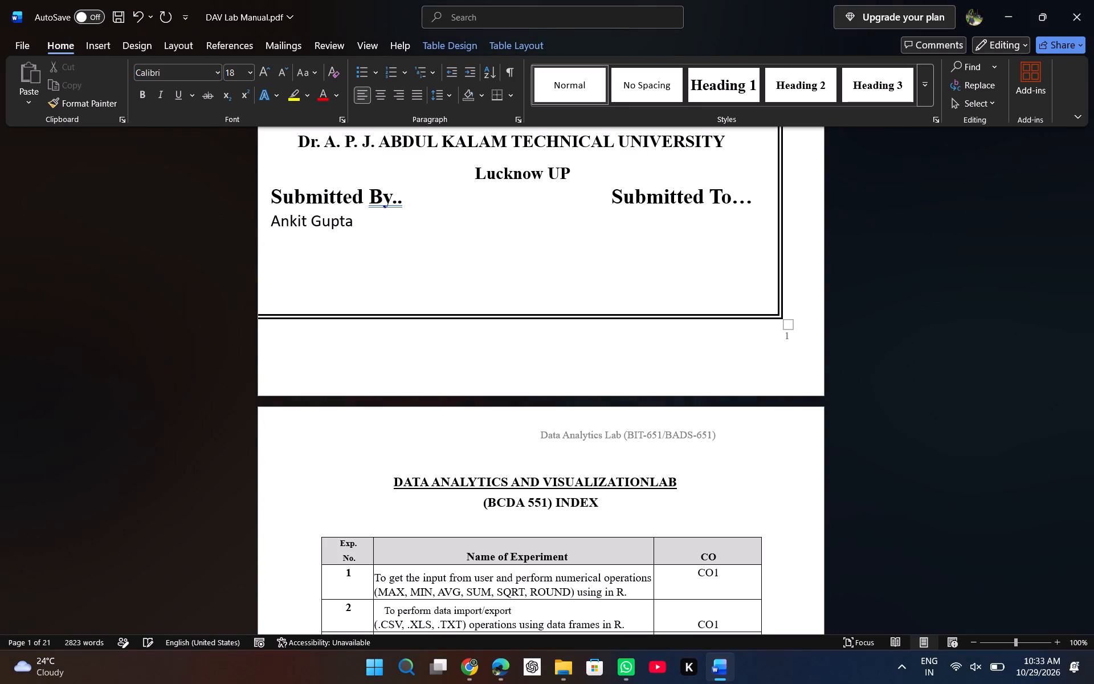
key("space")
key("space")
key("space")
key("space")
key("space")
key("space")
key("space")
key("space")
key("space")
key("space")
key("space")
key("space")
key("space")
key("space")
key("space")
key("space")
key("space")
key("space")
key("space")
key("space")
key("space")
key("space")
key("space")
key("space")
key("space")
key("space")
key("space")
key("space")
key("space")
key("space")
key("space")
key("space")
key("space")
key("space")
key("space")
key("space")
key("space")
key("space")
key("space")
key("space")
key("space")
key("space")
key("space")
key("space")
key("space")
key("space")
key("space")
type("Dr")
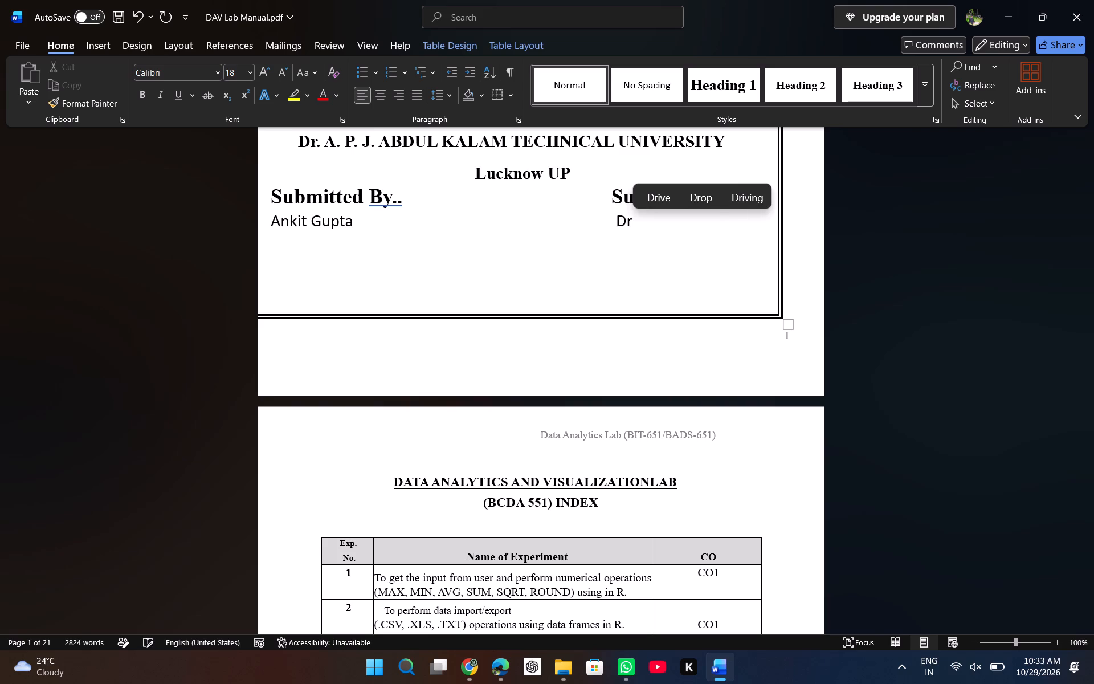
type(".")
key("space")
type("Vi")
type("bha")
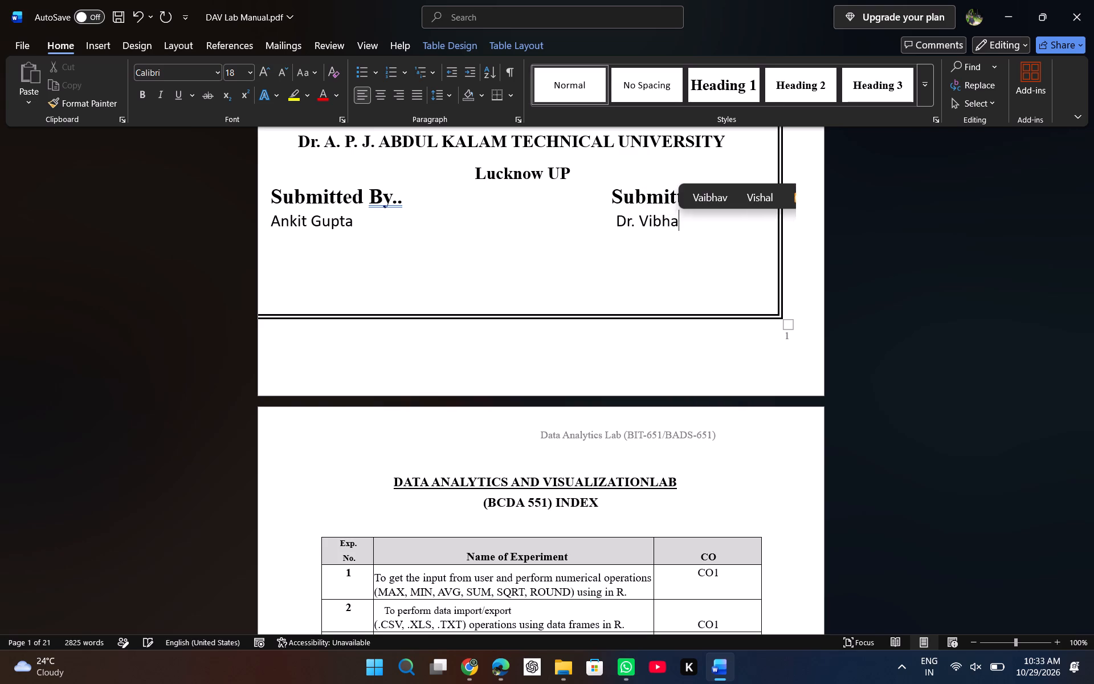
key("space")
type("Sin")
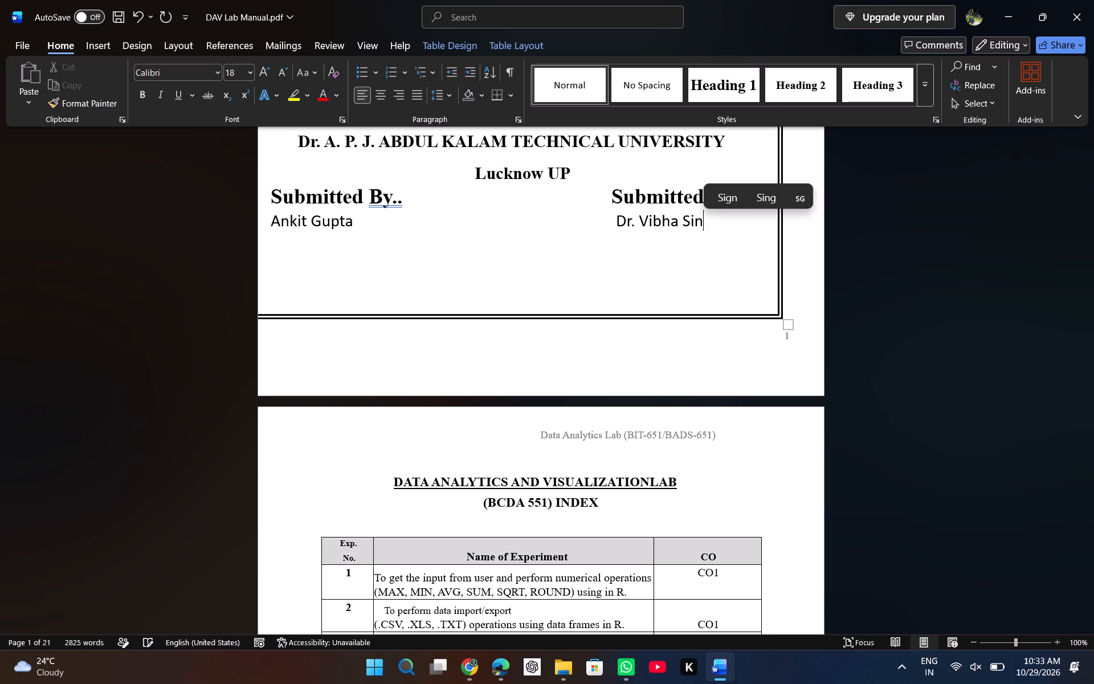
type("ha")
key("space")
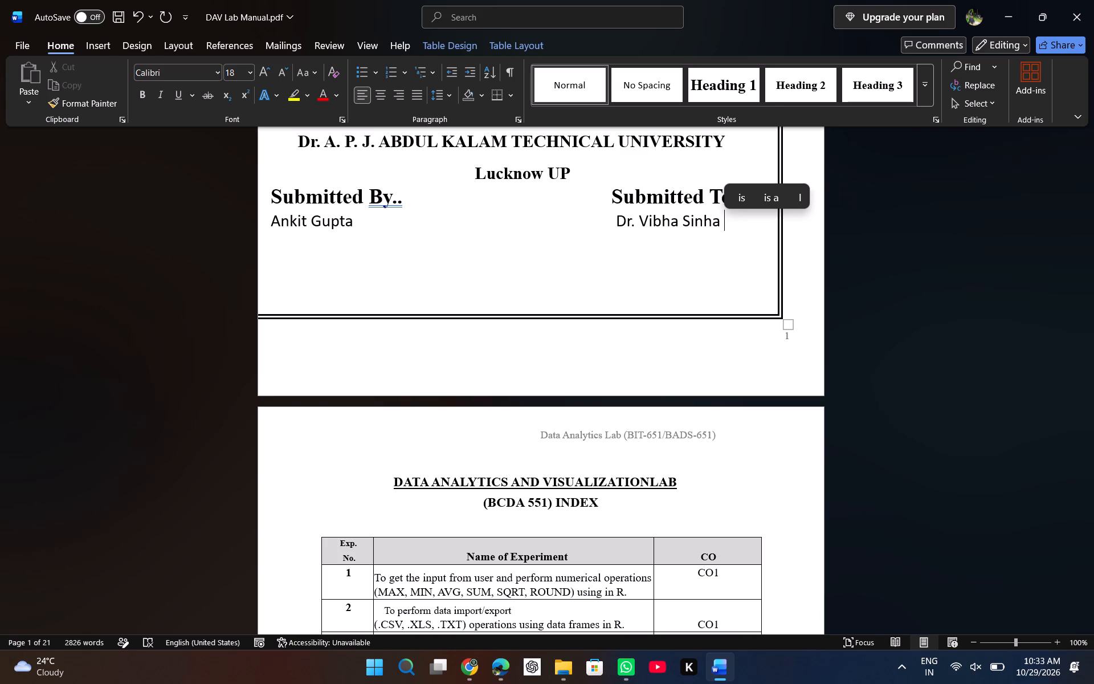
Add a new line reading "CSE(DS2)" beneath the submitter's name on the cover page.
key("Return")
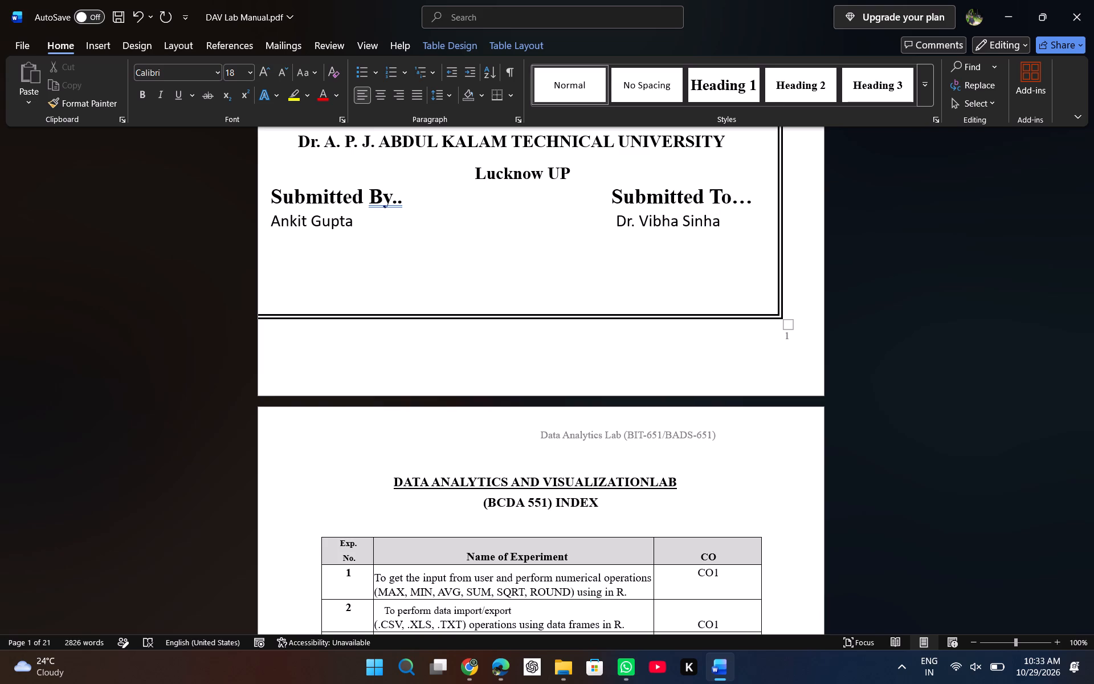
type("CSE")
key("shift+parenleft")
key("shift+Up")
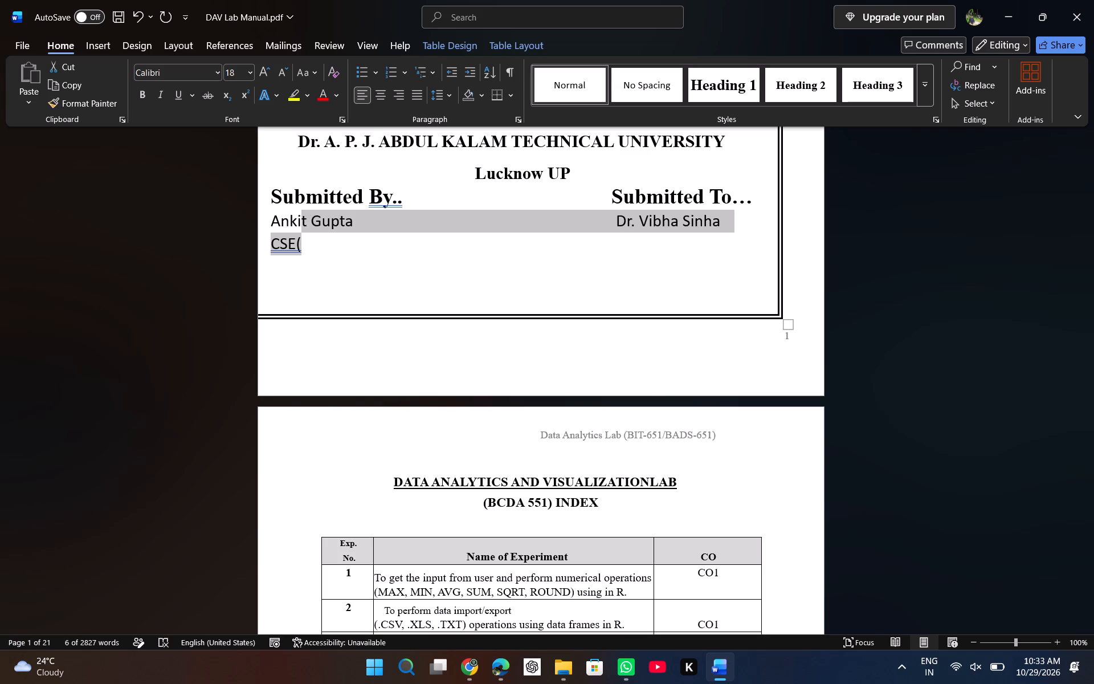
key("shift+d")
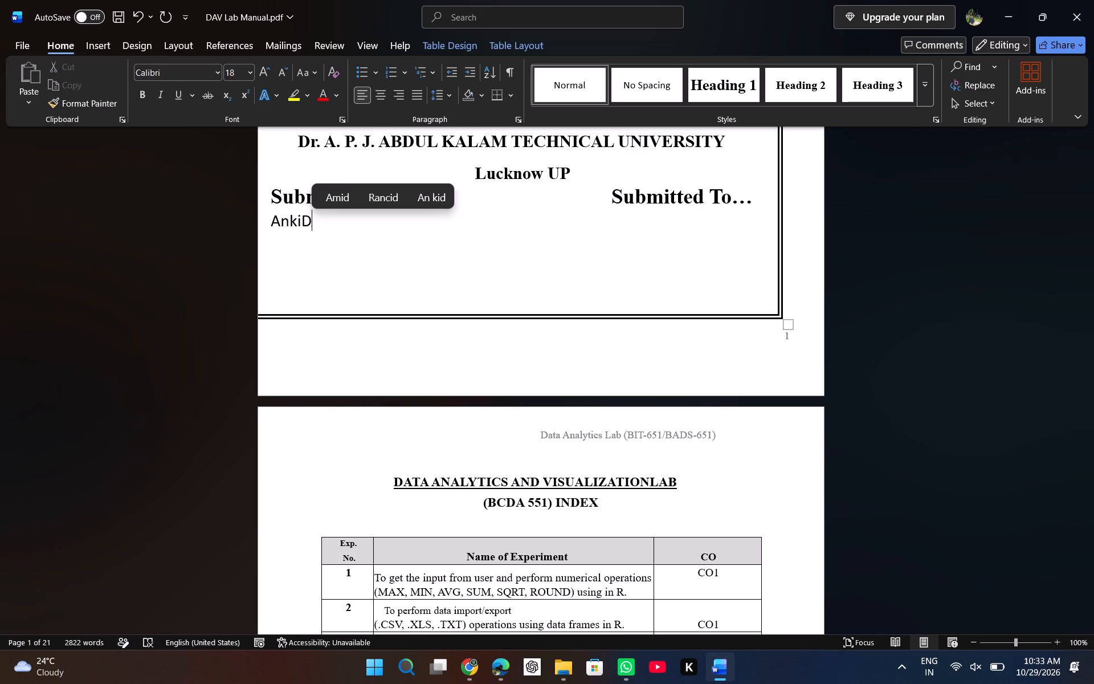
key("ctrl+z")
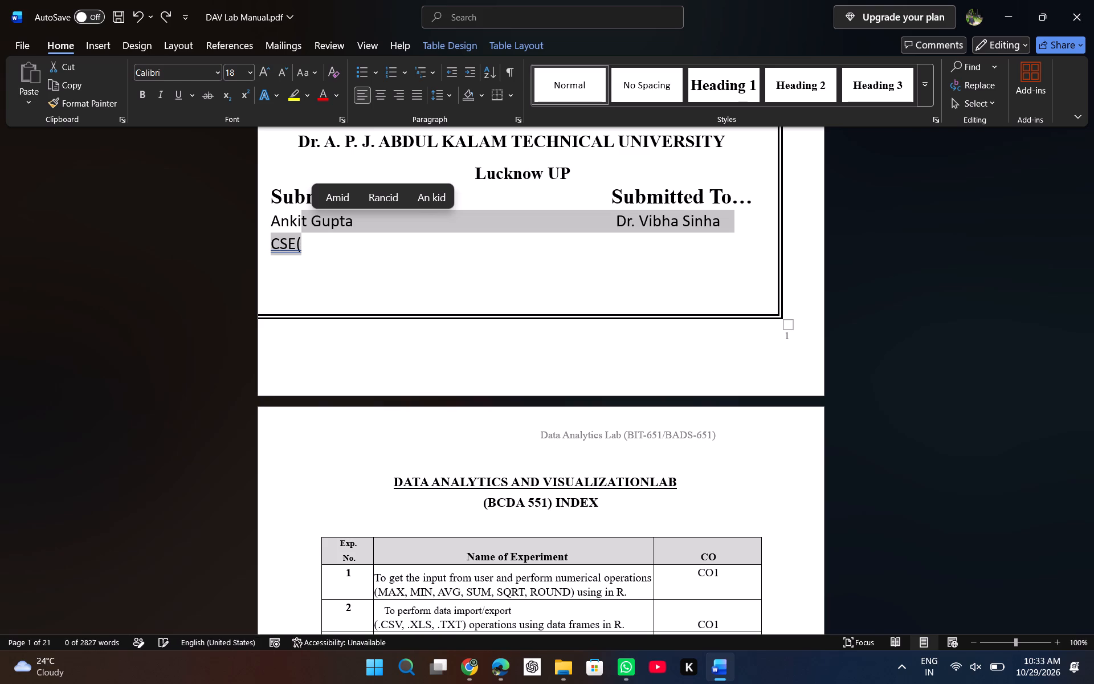
left_click(337, 245)
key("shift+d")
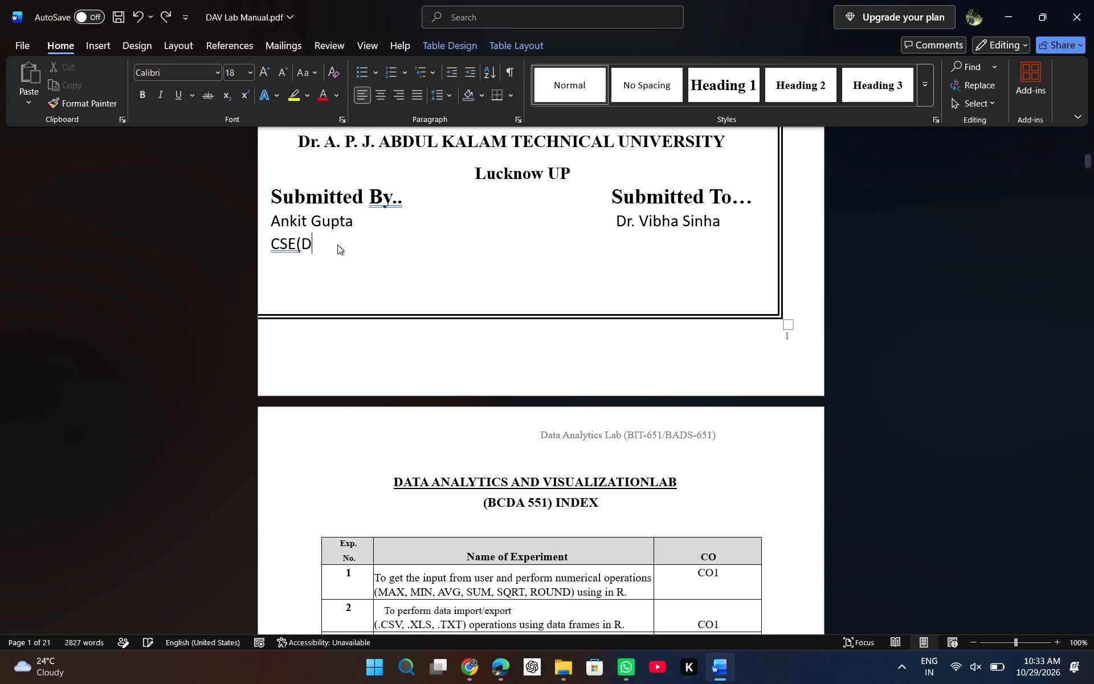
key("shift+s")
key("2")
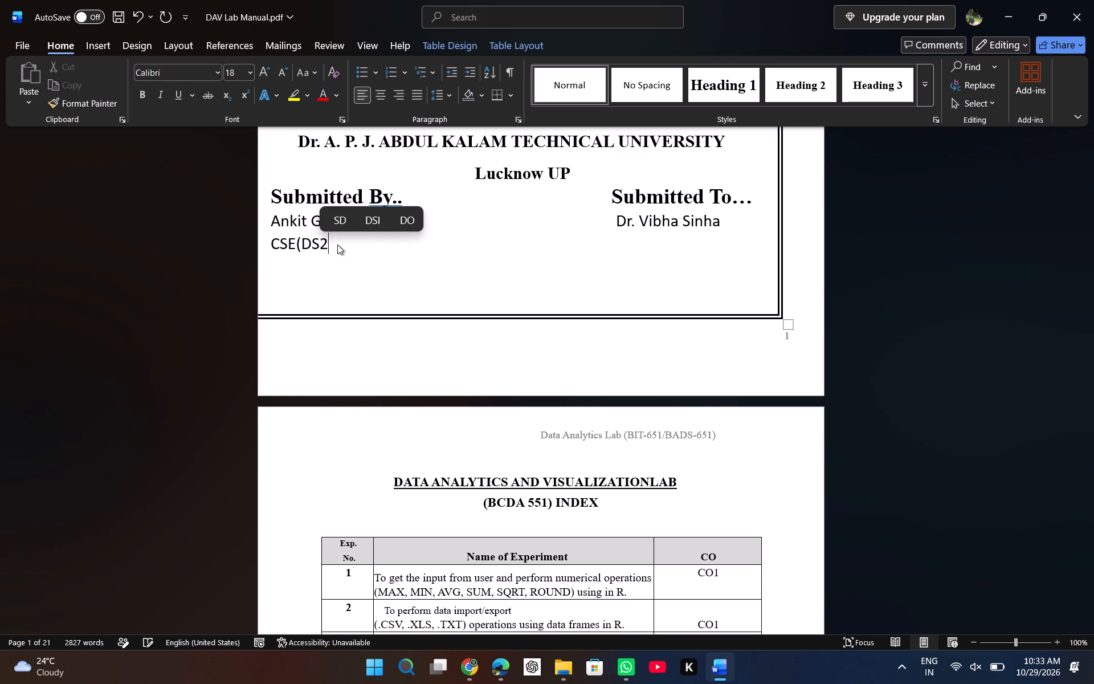
key("shift+parenright")
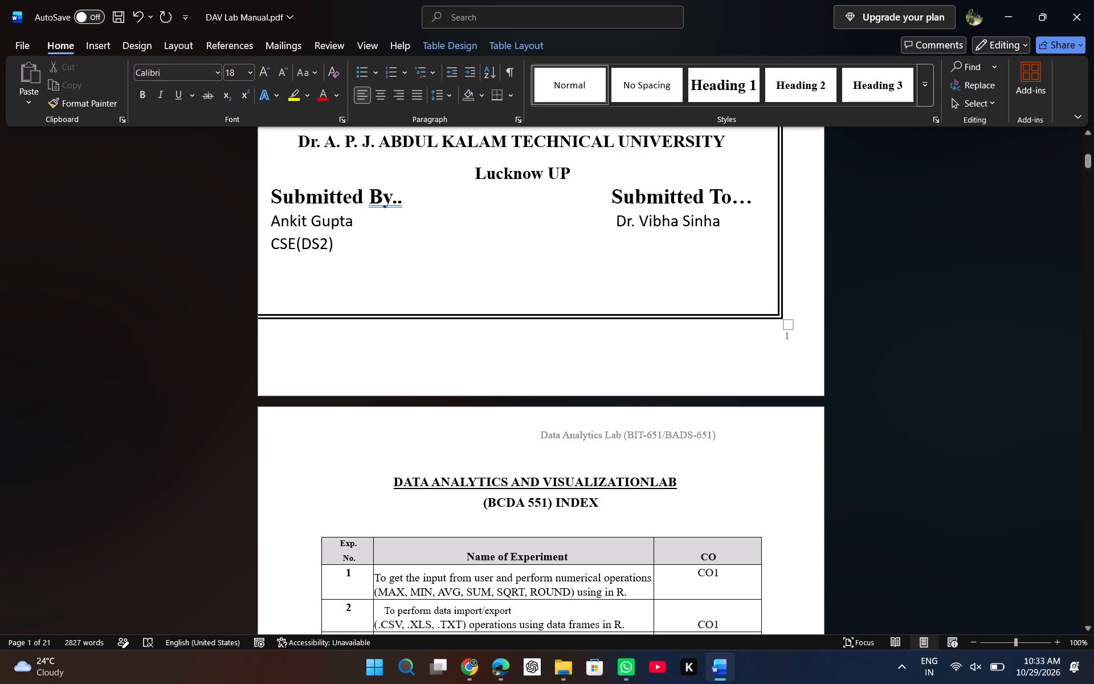
Insert a line above CSE(DS2) in the Submitted By block reading "Roll. No:-" followed by the student's roll number.
left_click(368, 214)
left_click(275, 243)
key("Return")
key("Up")
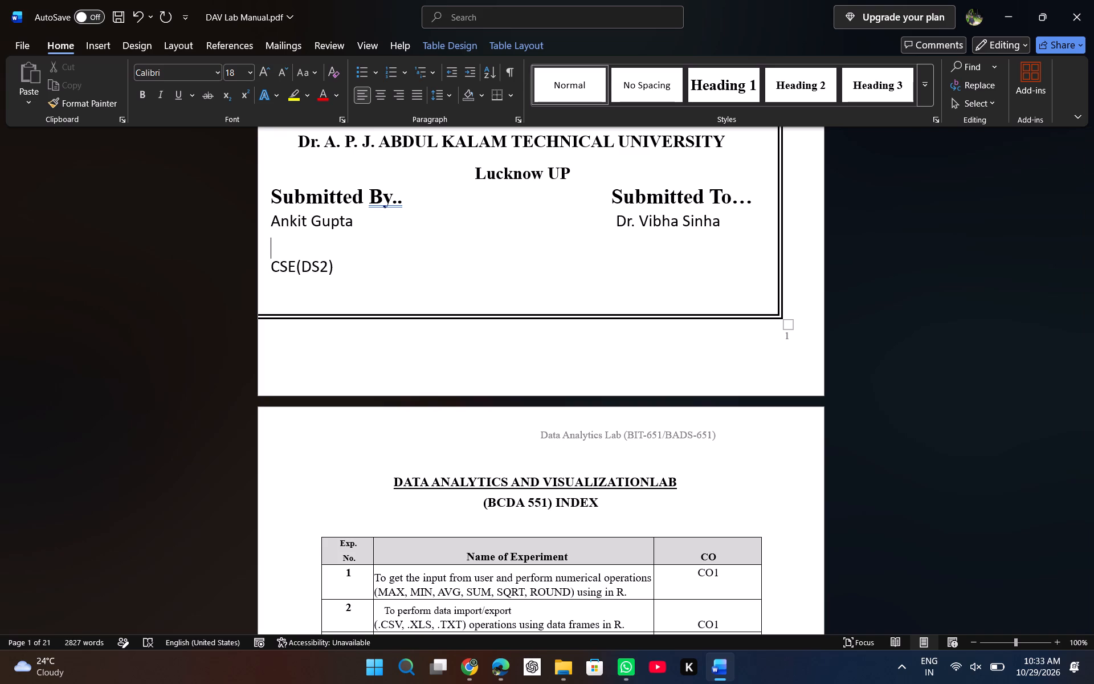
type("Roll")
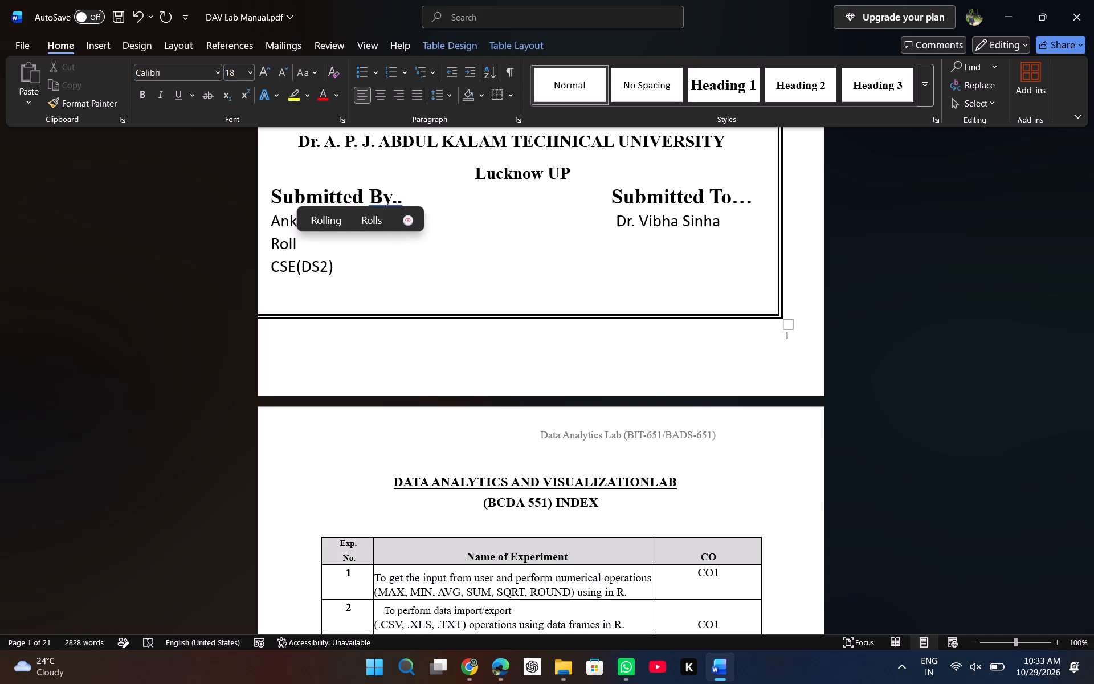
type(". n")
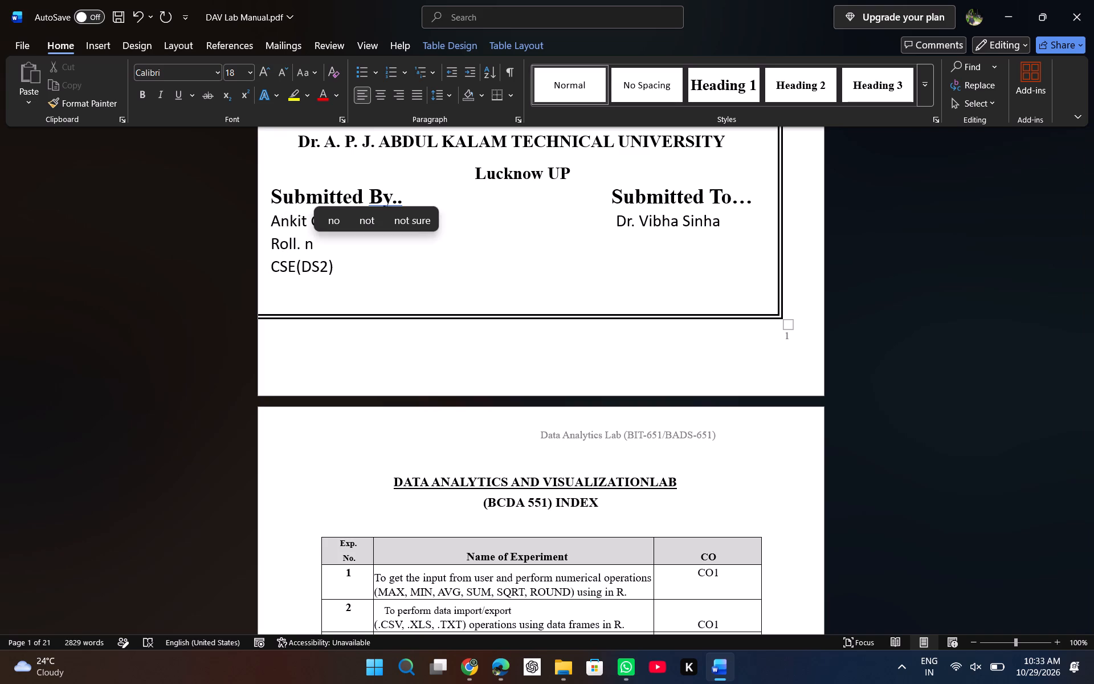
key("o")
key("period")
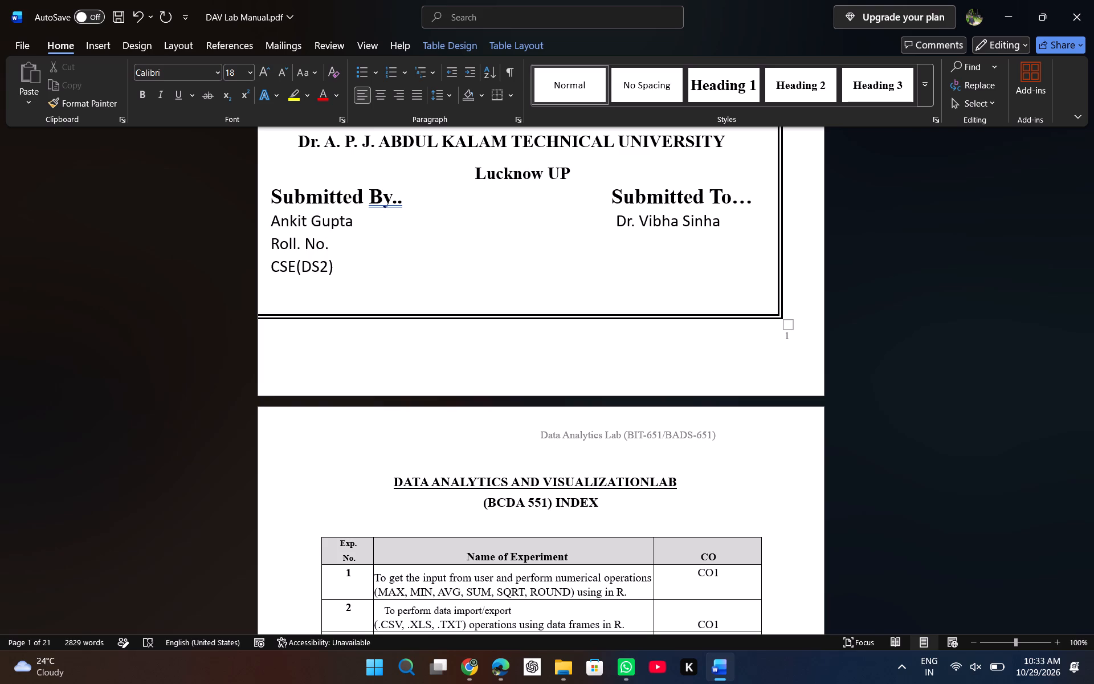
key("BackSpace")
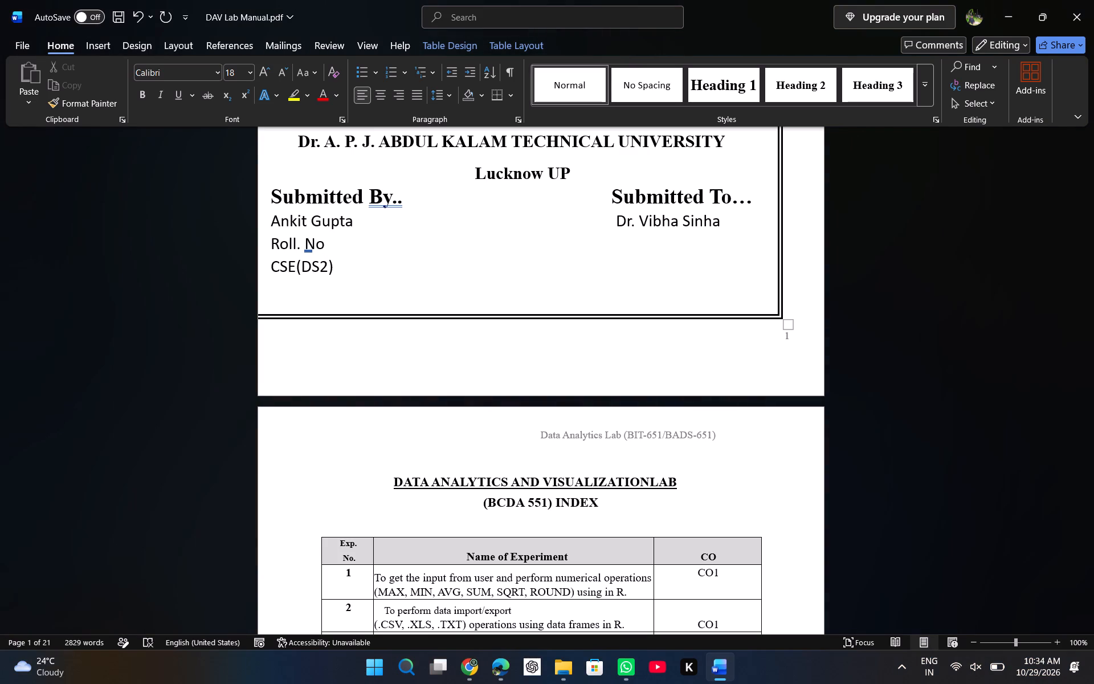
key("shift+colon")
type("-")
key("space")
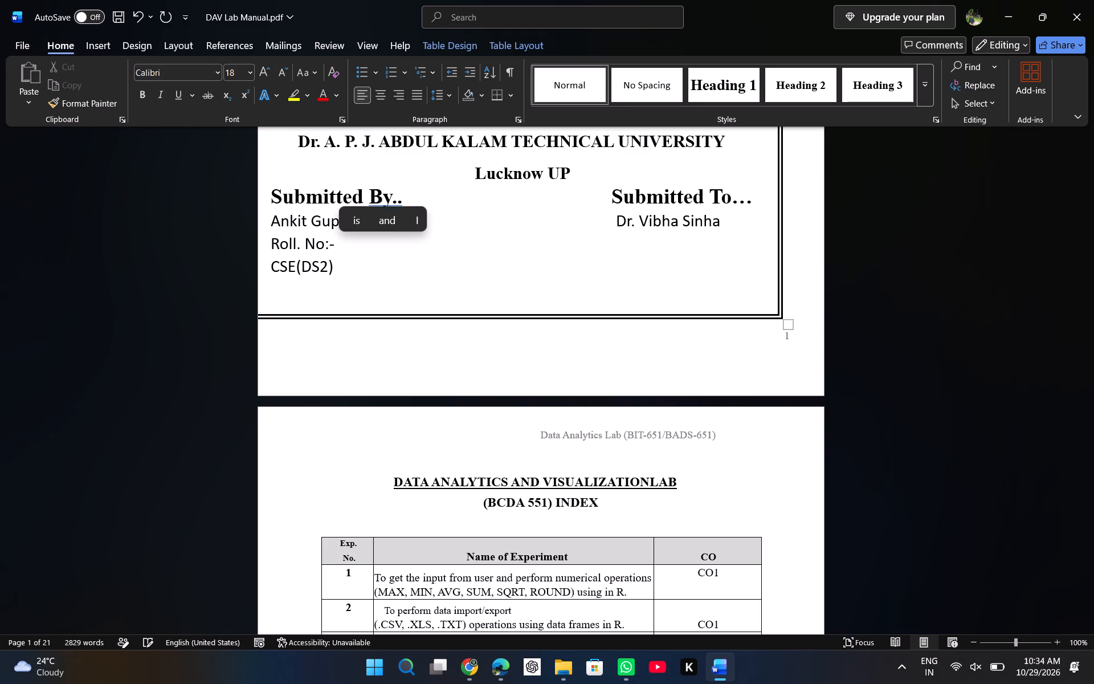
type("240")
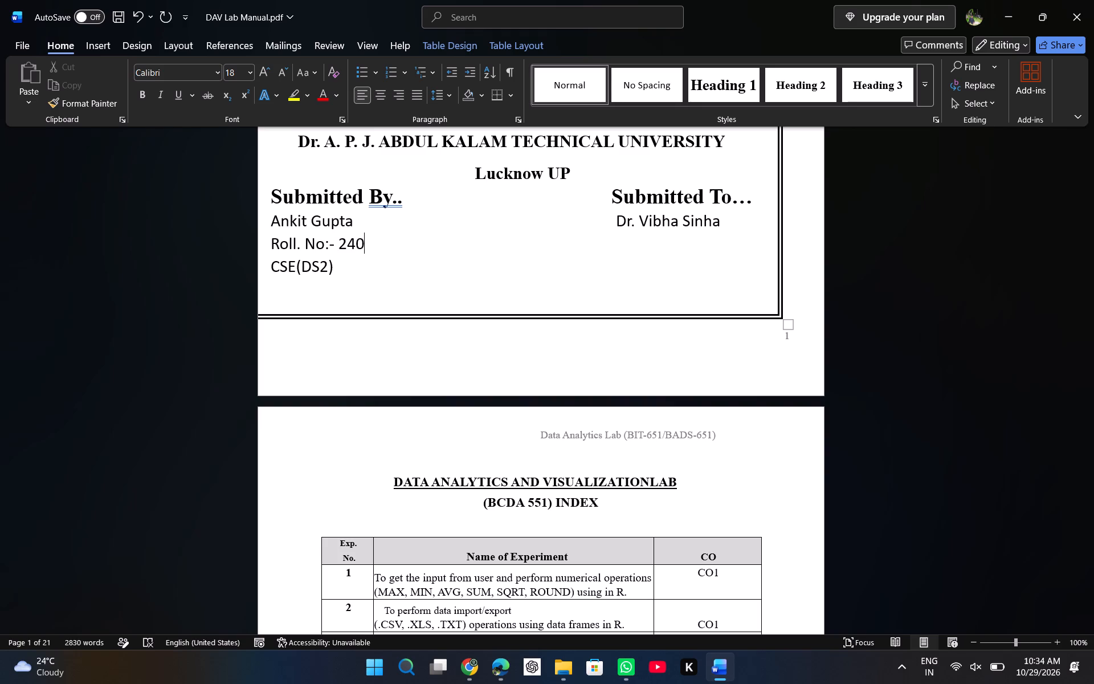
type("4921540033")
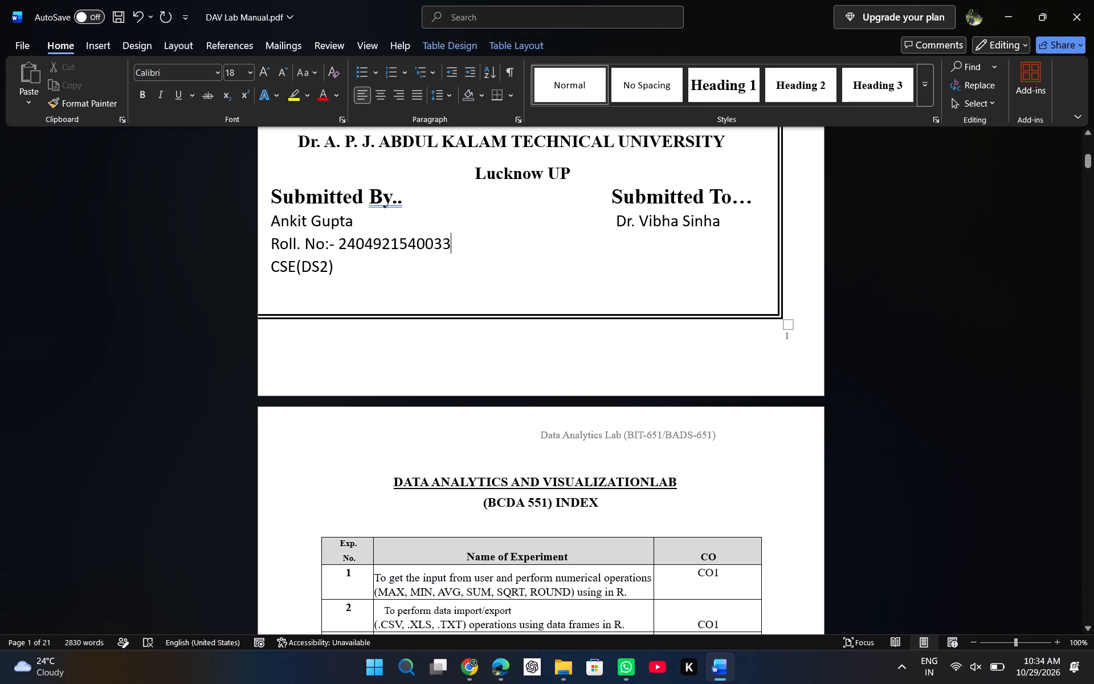
Save the manual as the Word document DAV Lab Manual.docx in the Downloads folder, replacing the existing file.
scroll(547, 293, "up", 1)
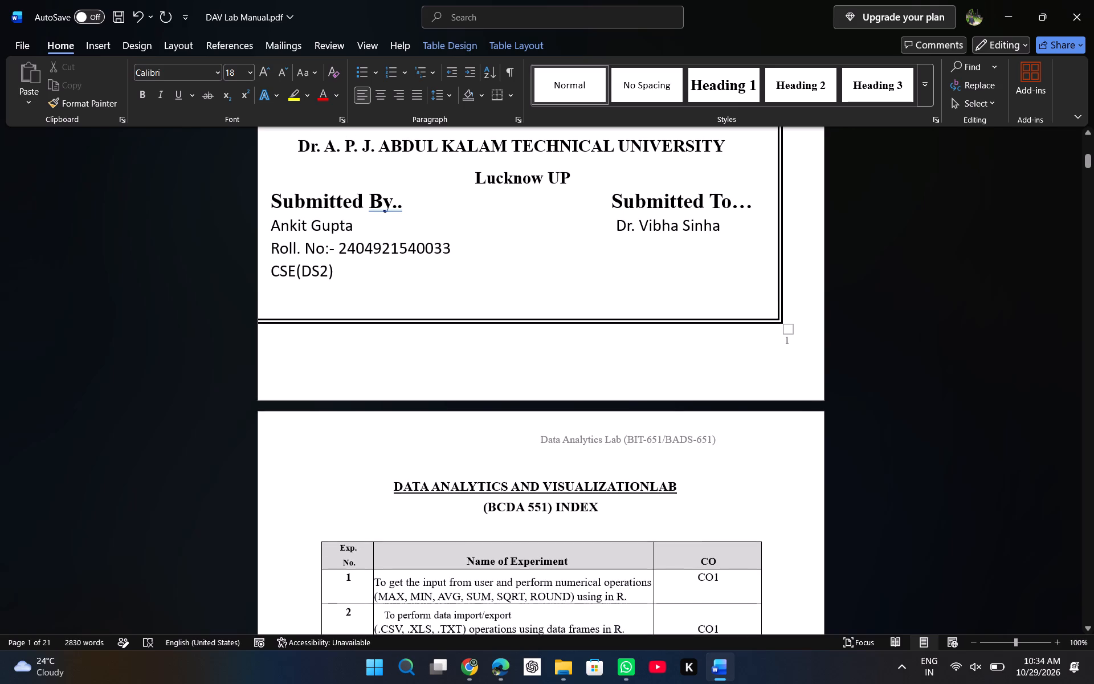
scroll(547, 293, "up", 1)
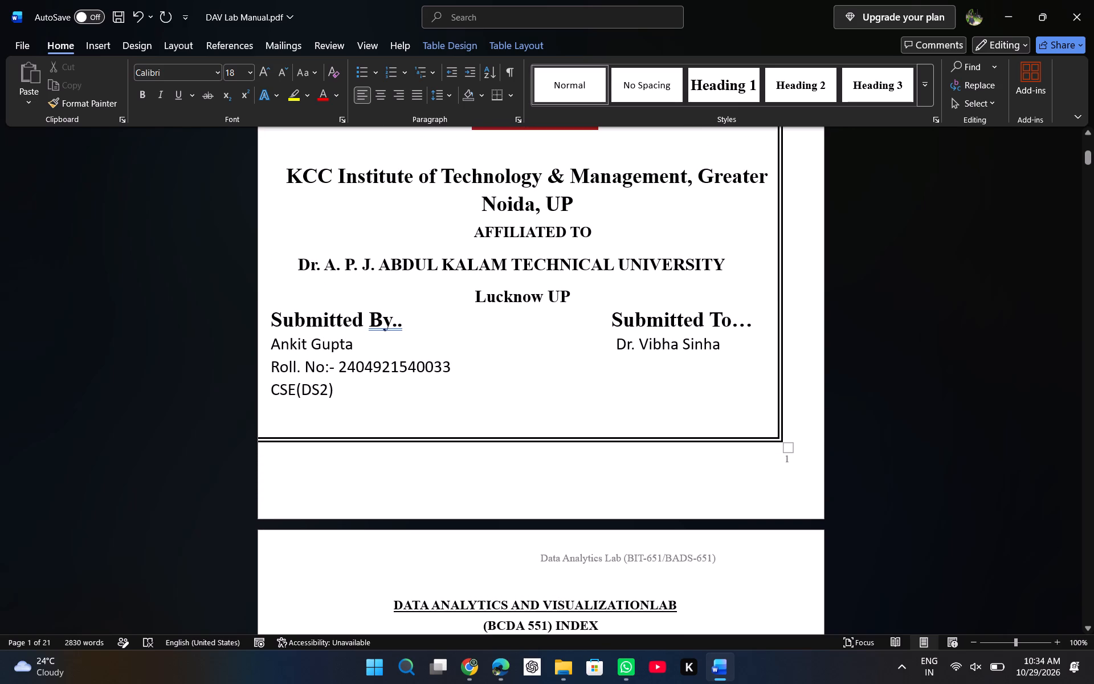
left_click(27, 47)
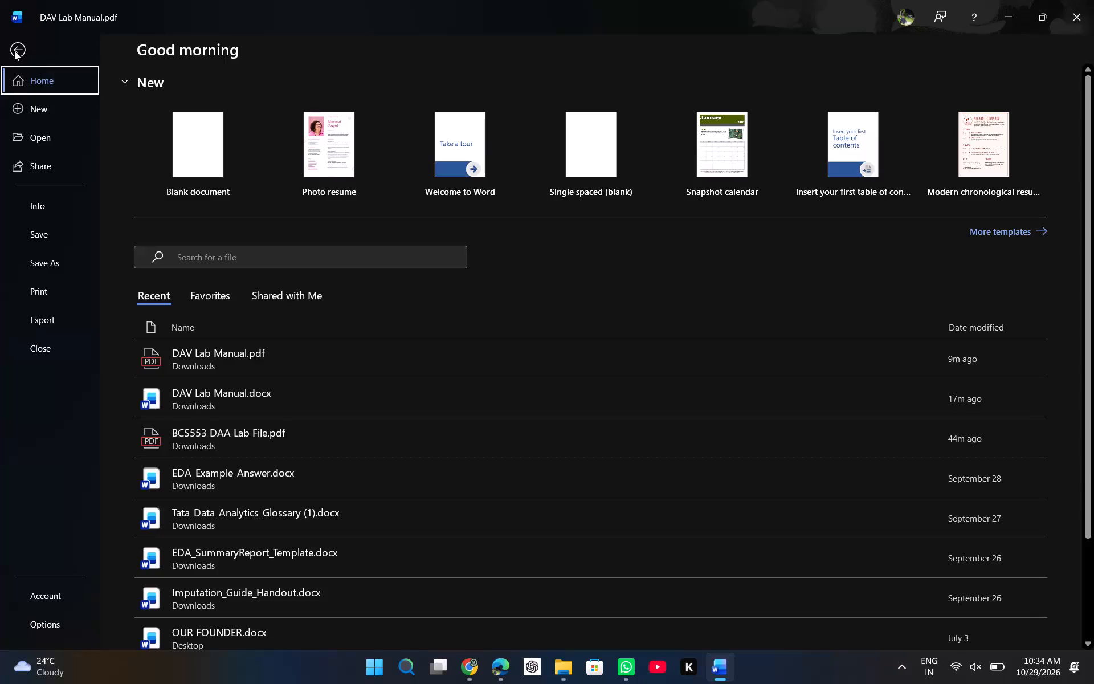
left_click(43, 259)
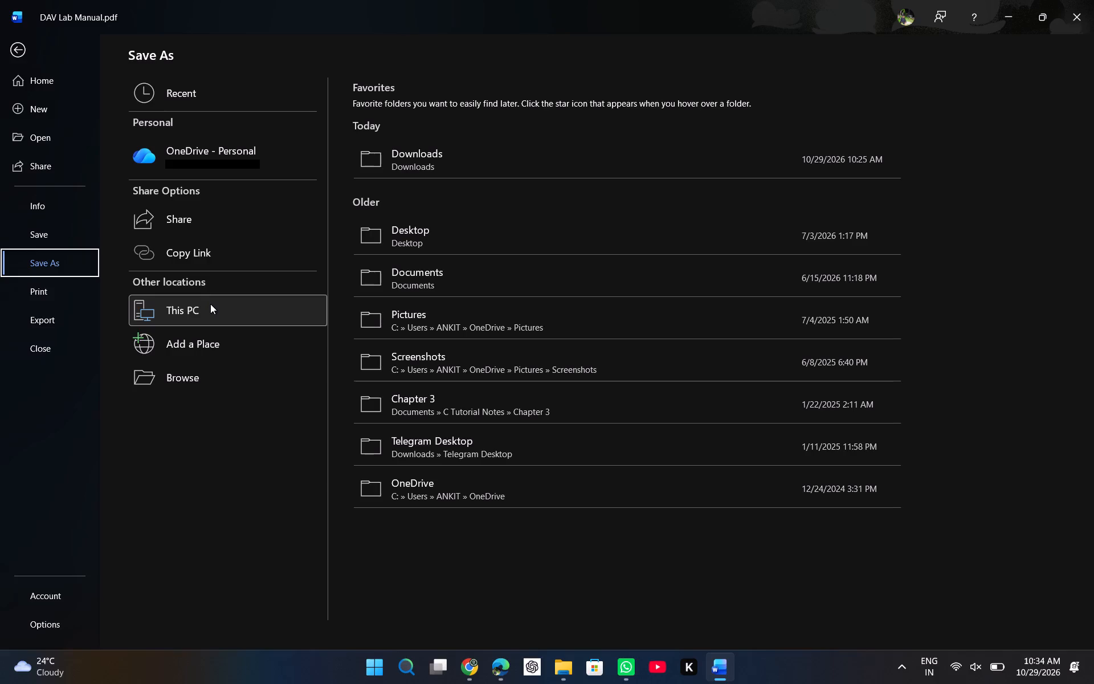
left_click(210, 304)
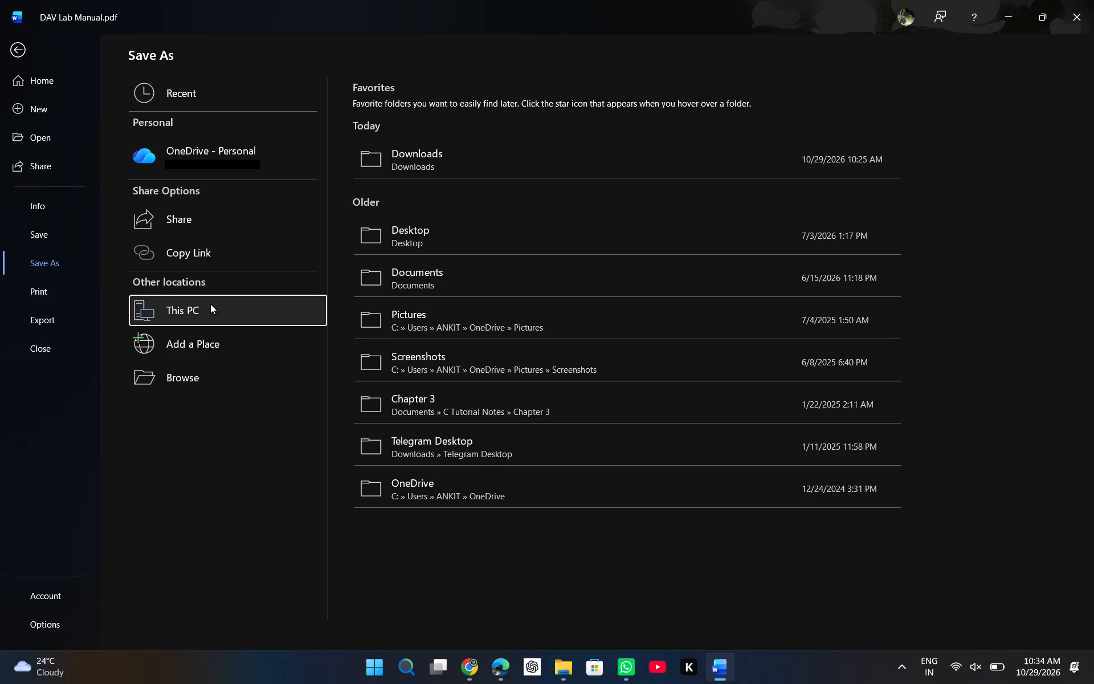
left_click(210, 304)
left_click(211, 370)
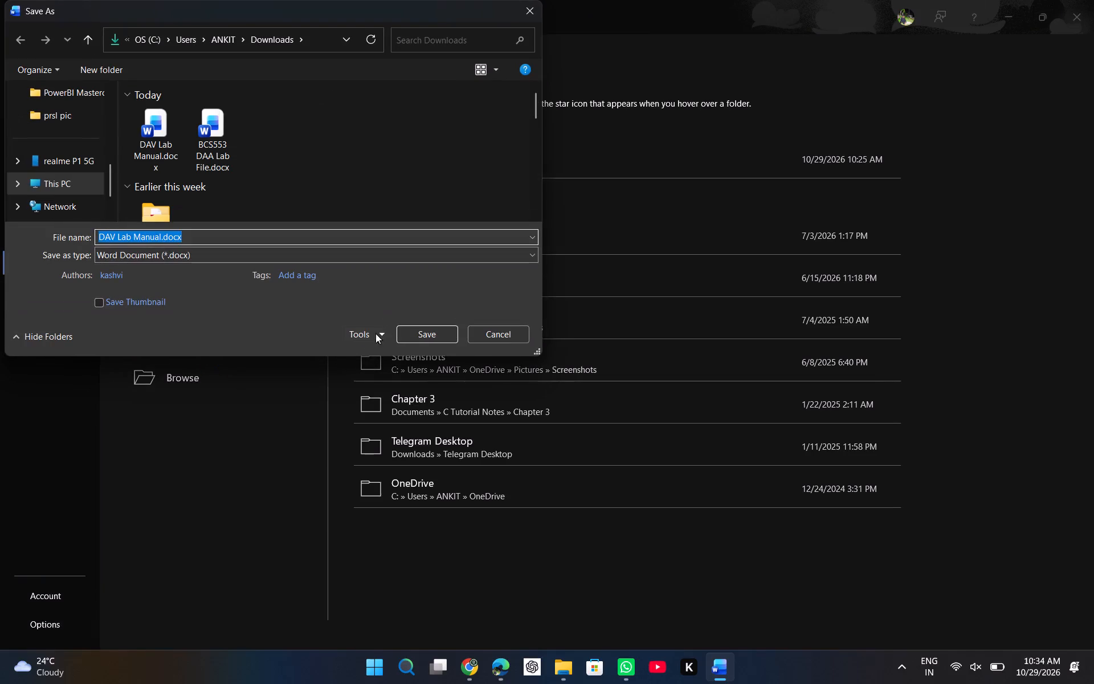
left_click(432, 333)
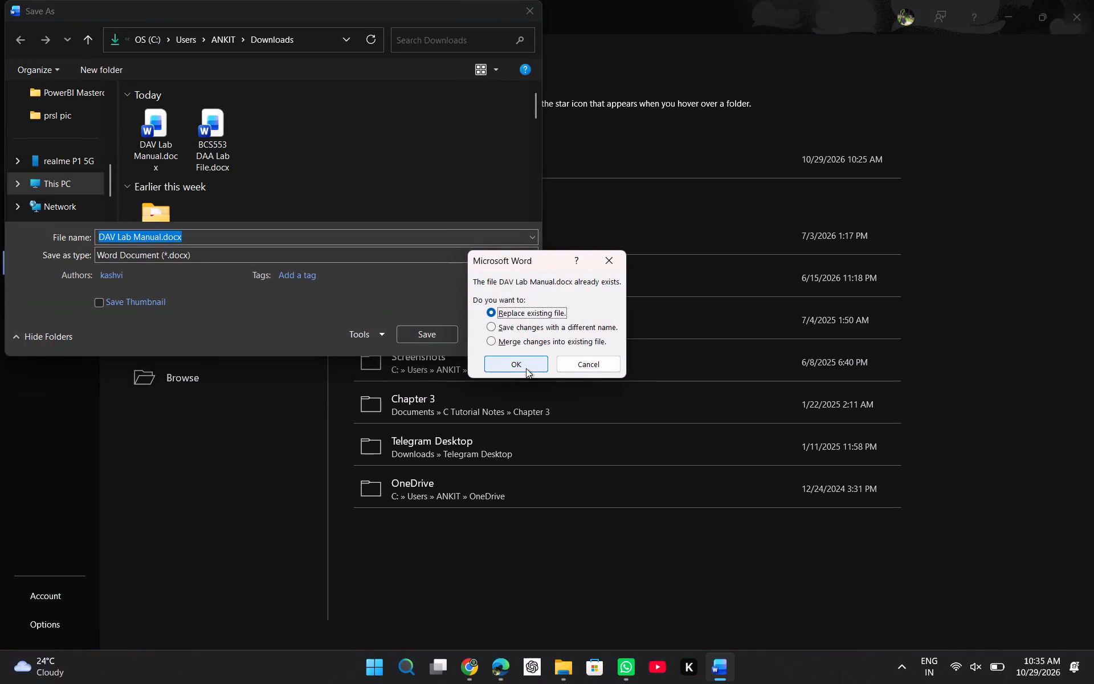
left_click(526, 368)
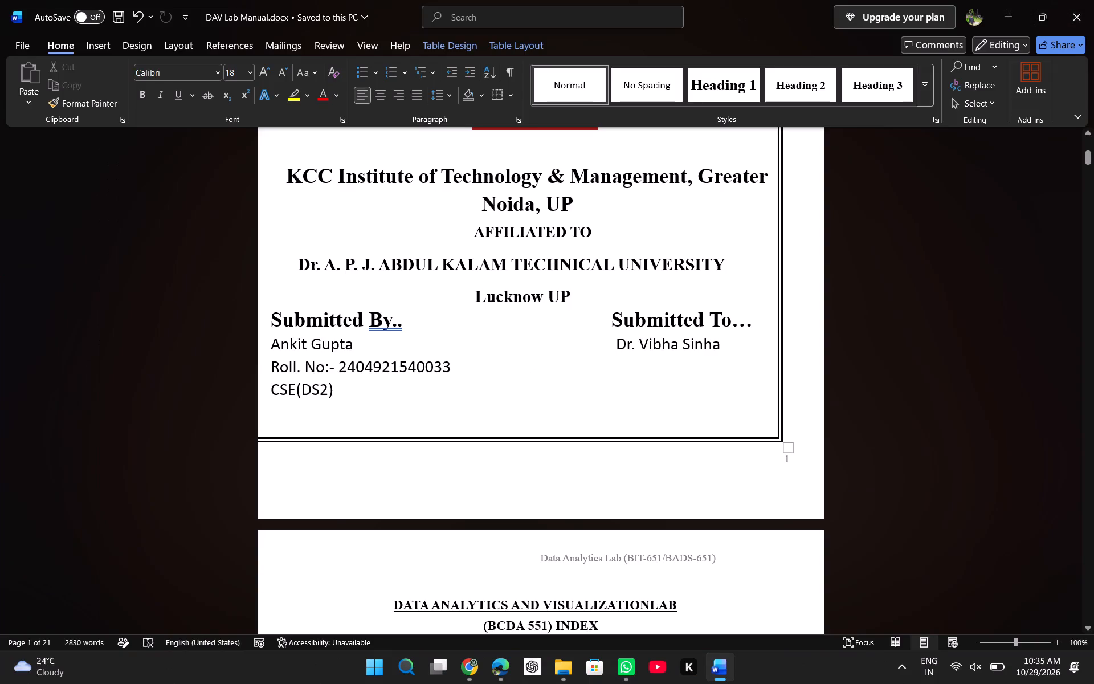
Switch to File Explorer to reach the recently saved DAV Lab Manual.docx.
scroll(526, 368, "up", 1)
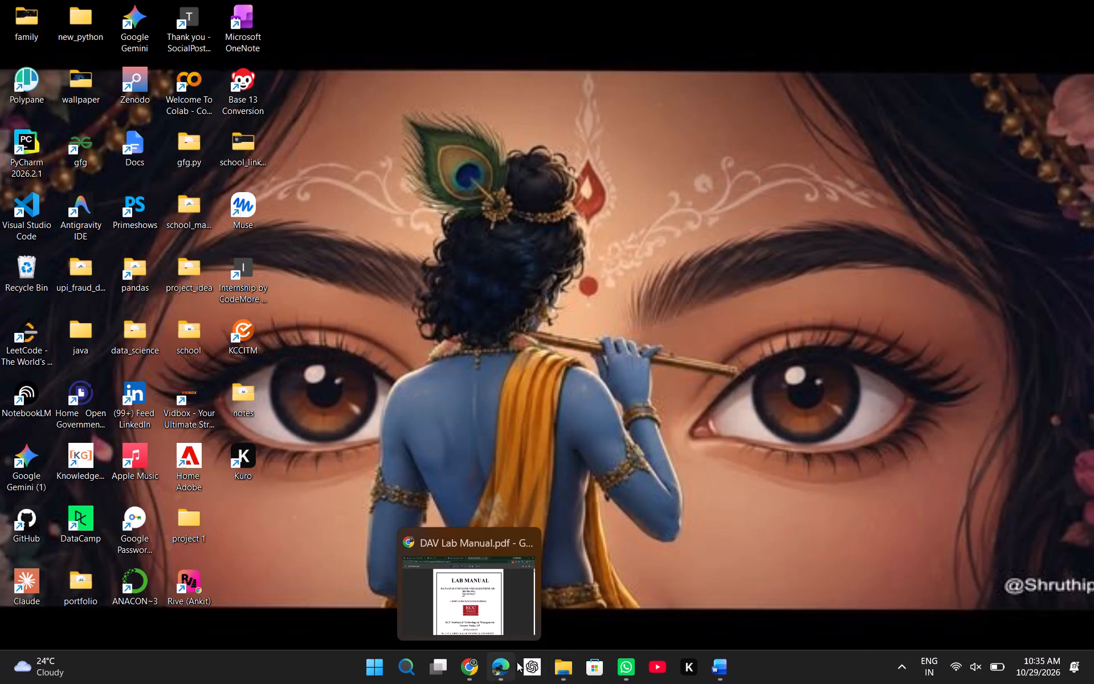
left_click(559, 662)
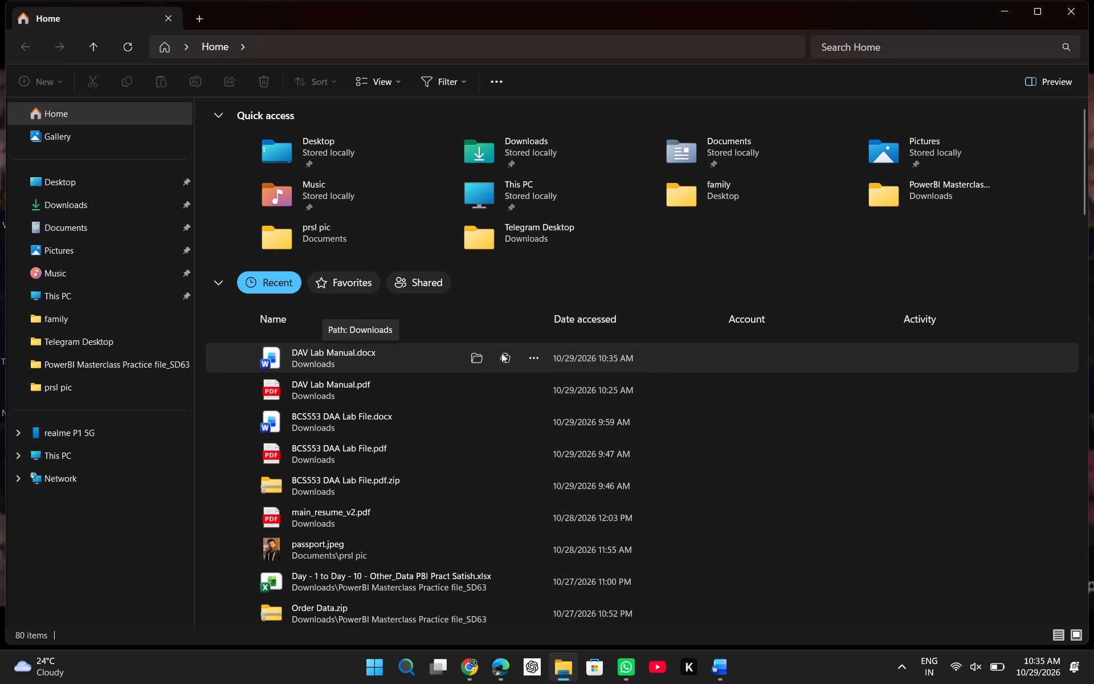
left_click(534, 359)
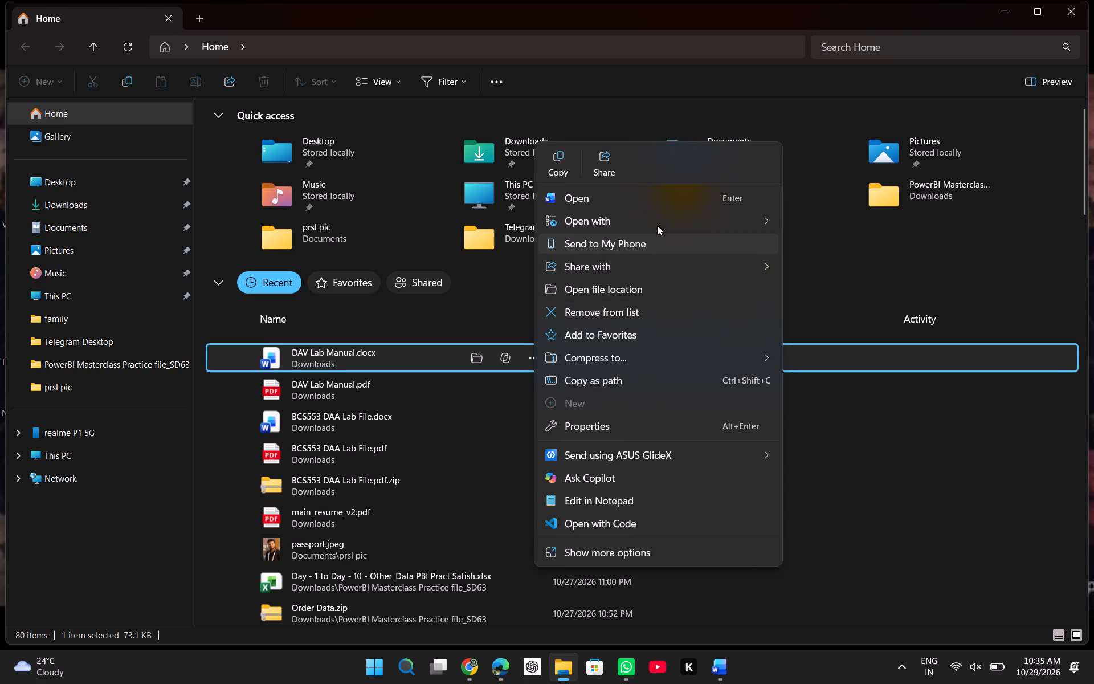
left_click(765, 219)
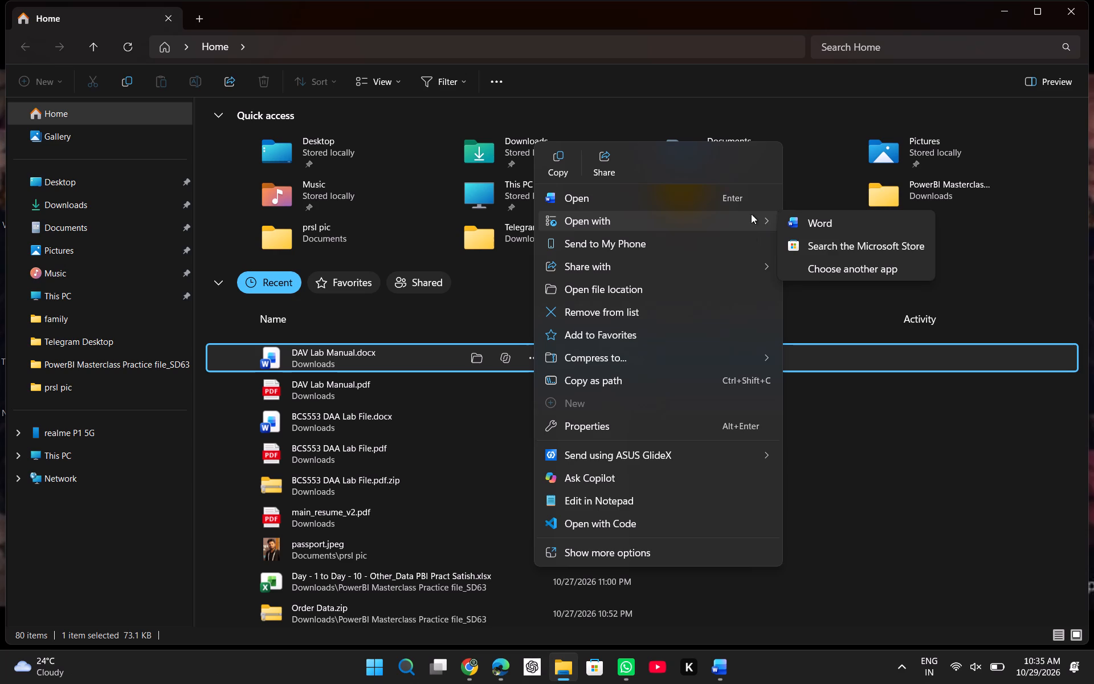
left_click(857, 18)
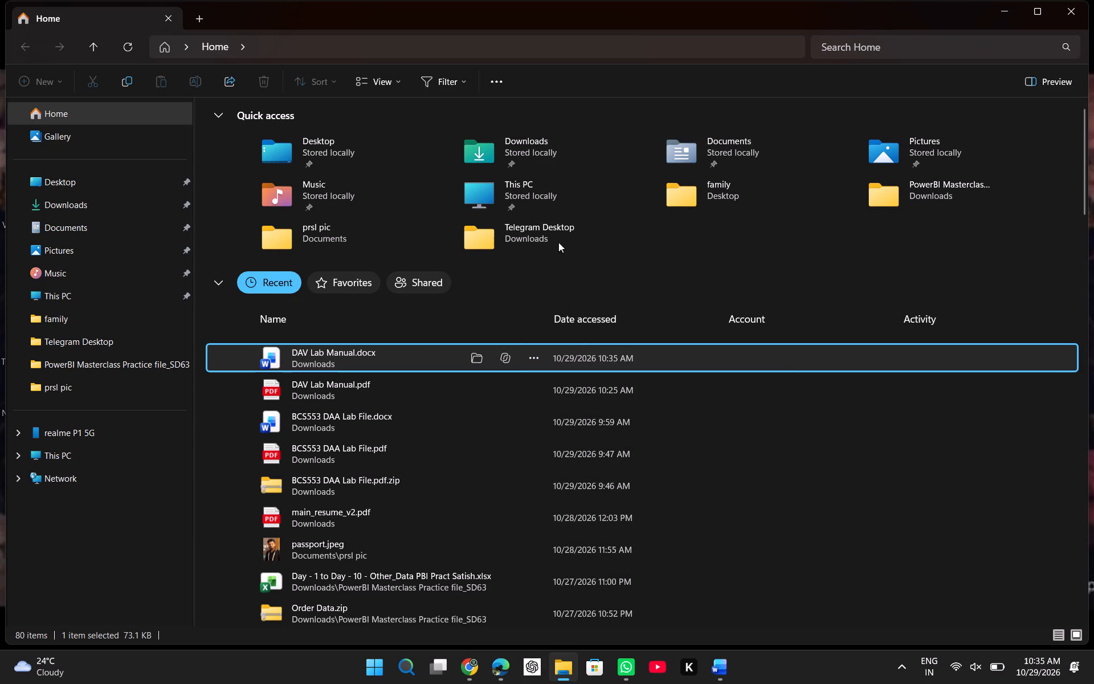
Bring DAV Lab Manual.docx from the recent files over to WhatsApp for sharing.
left_click(382, 359)
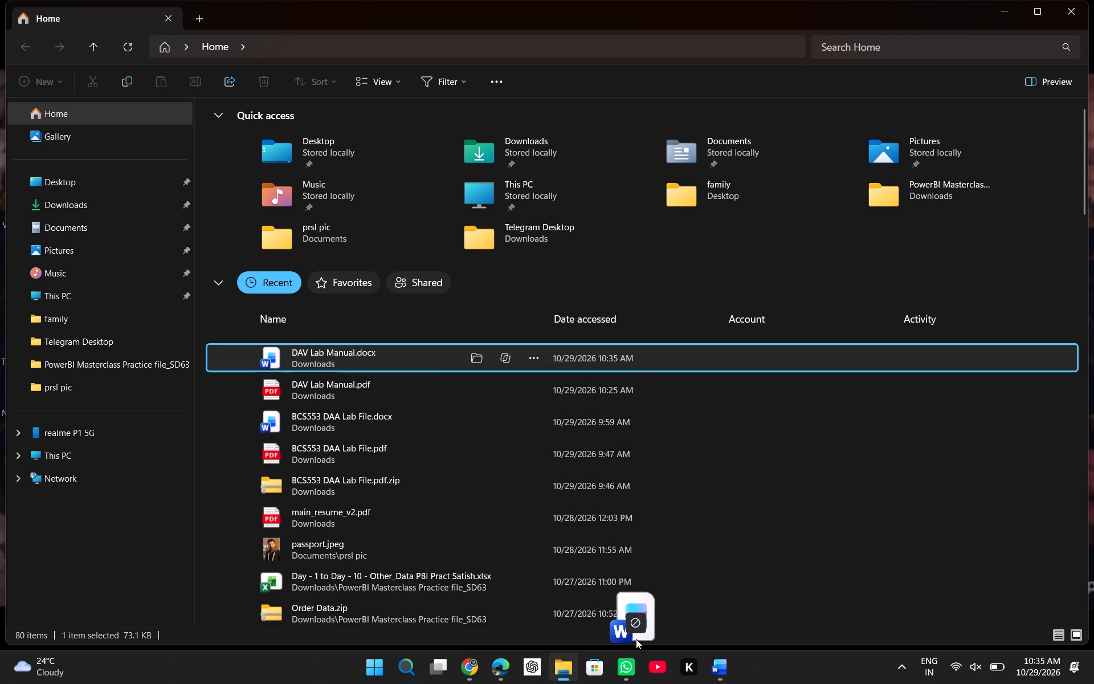
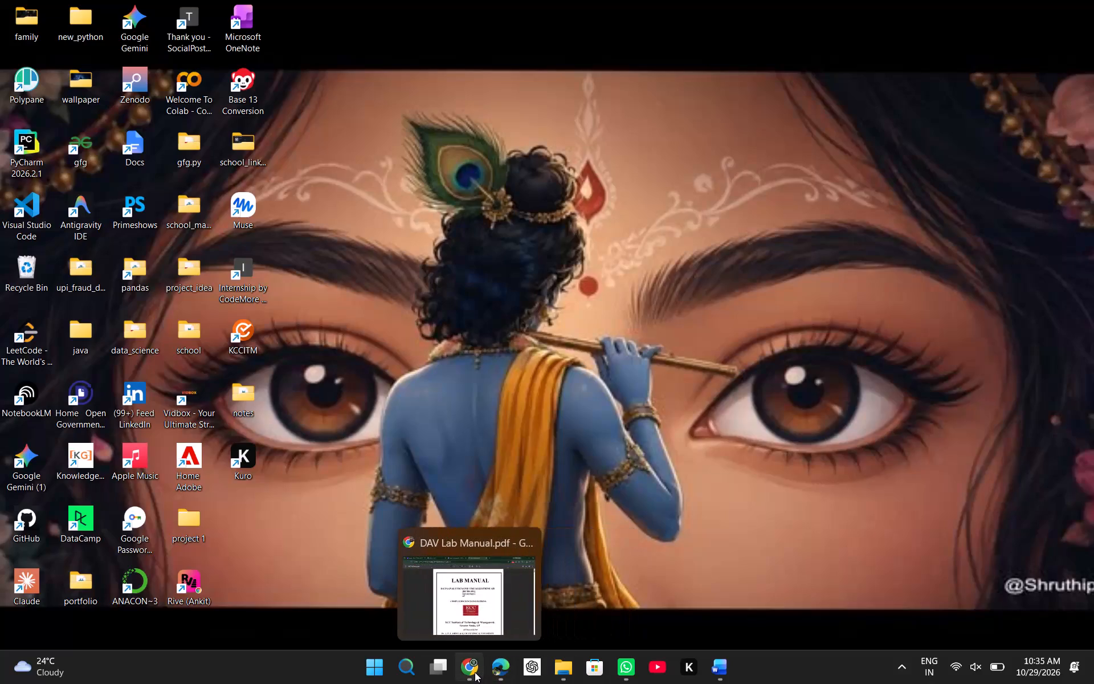
Switch to File Explorer and bring up the recent files to locate the saved DAV Lab Manual.docx.
left_click(475, 672)
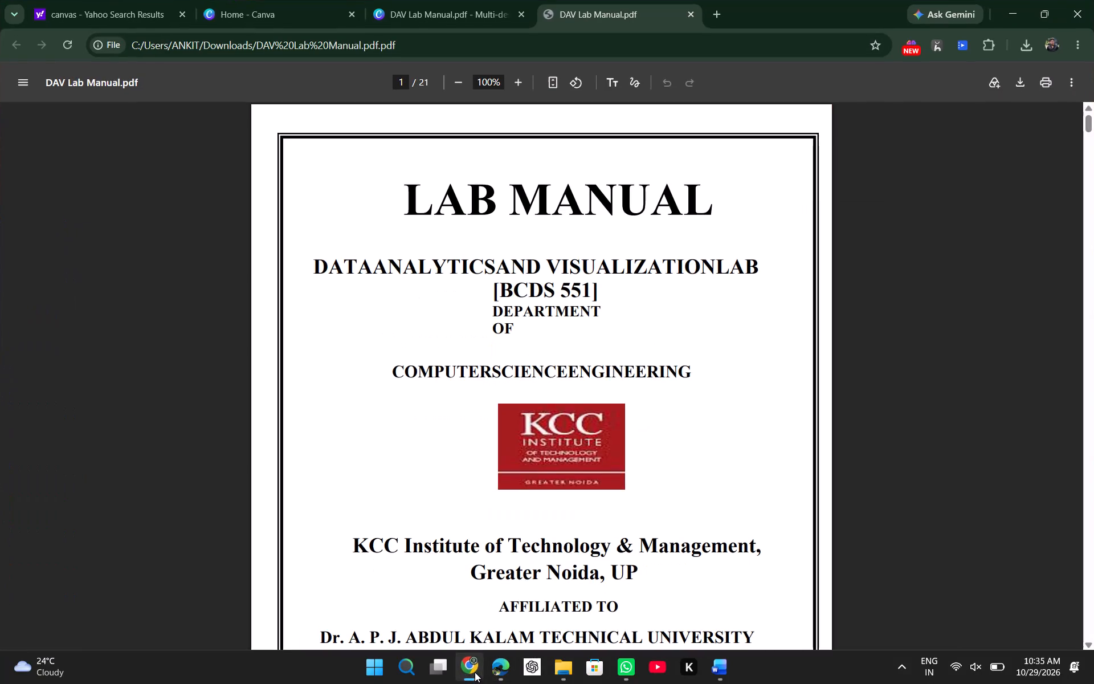
left_click(475, 672)
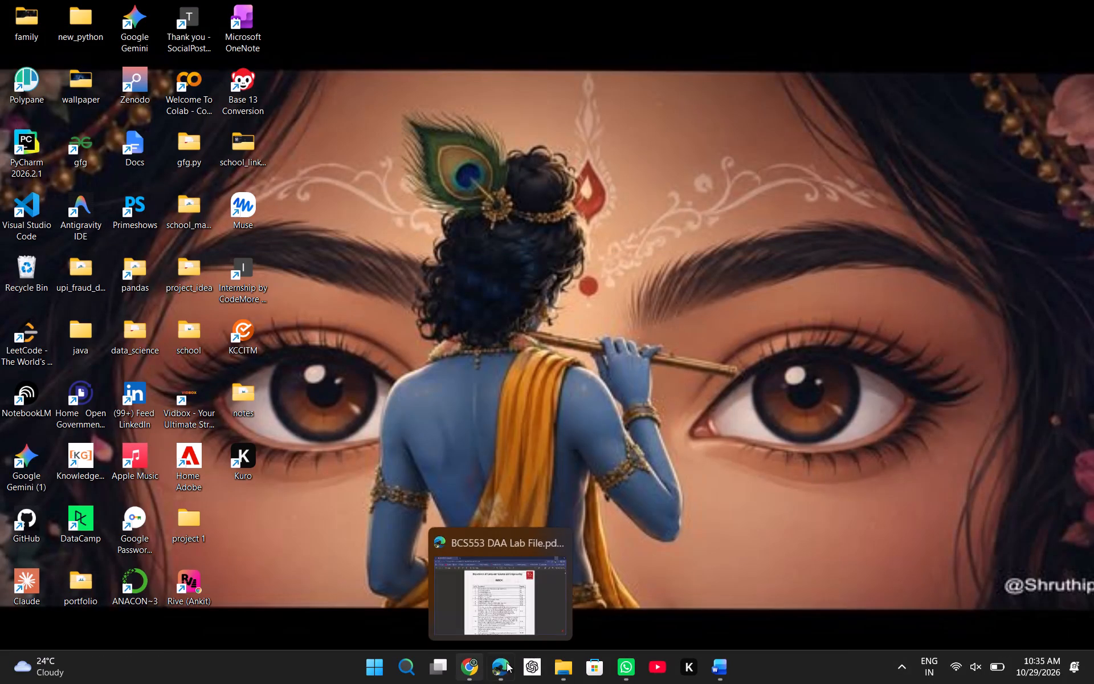
left_click(565, 665)
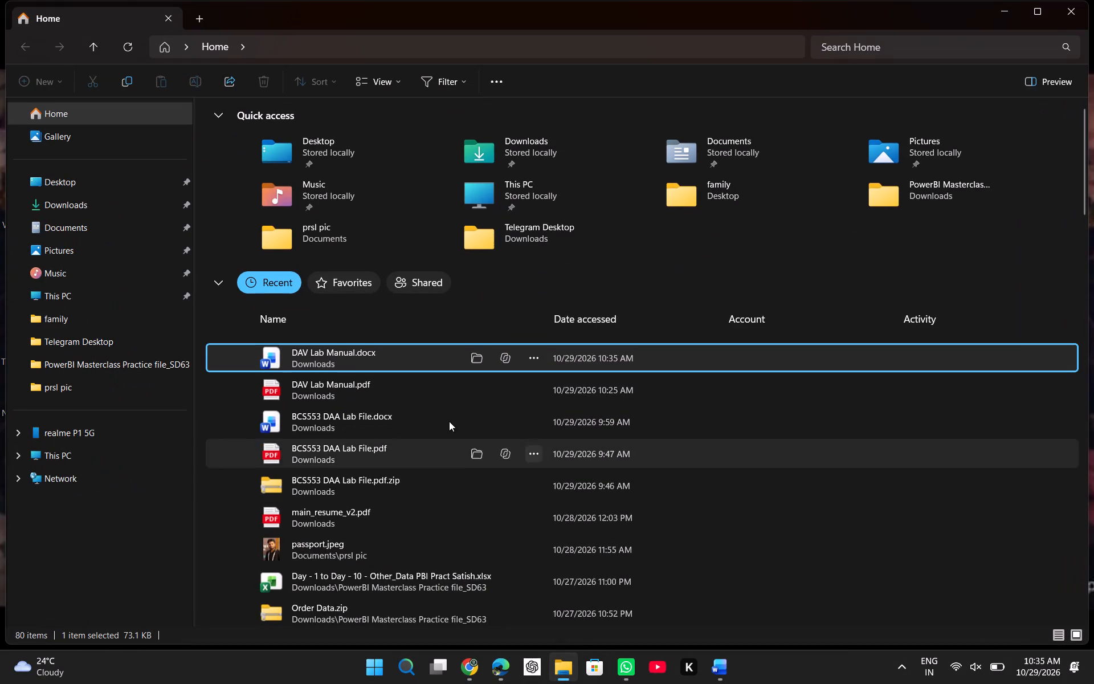
Pick up DAV Lab Manual.docx from the recent files in File Explorer and carry it over to WhatsApp.
left_click(366, 361)
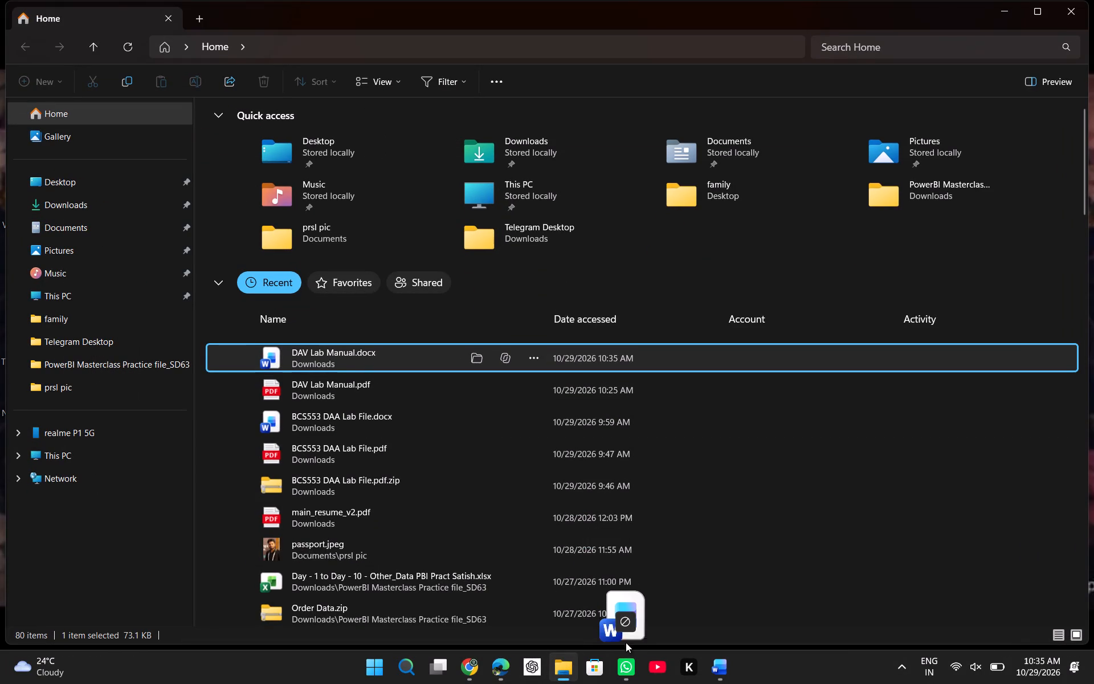
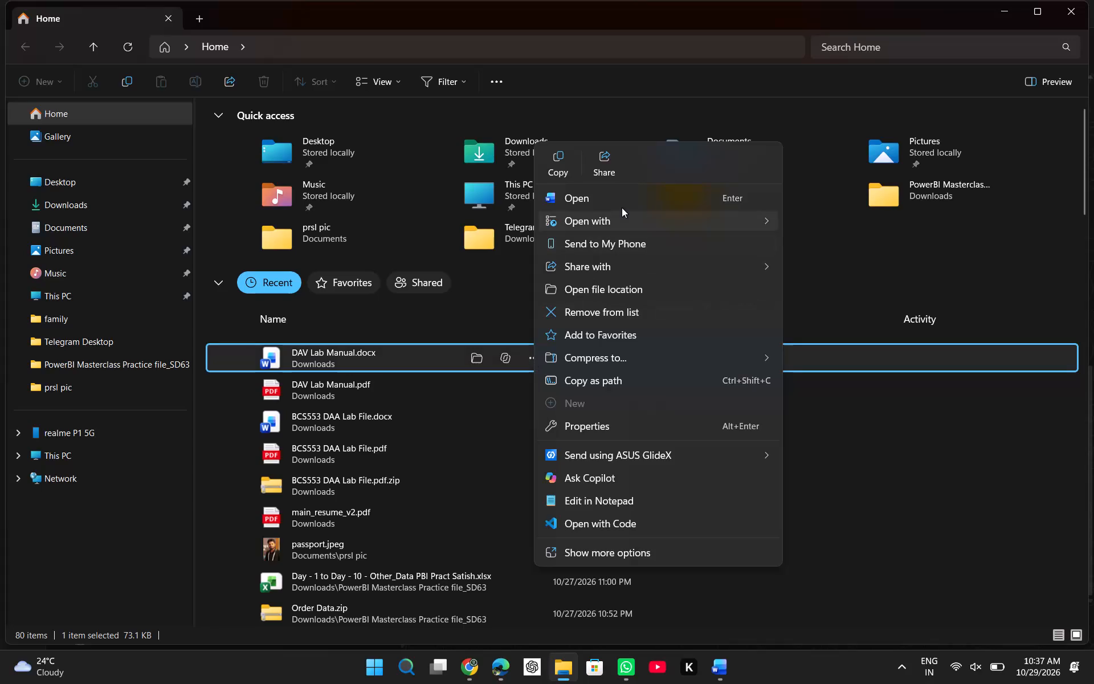
Open DAV Lab Manual.docx from the recent files in Word.
left_click(622, 207)
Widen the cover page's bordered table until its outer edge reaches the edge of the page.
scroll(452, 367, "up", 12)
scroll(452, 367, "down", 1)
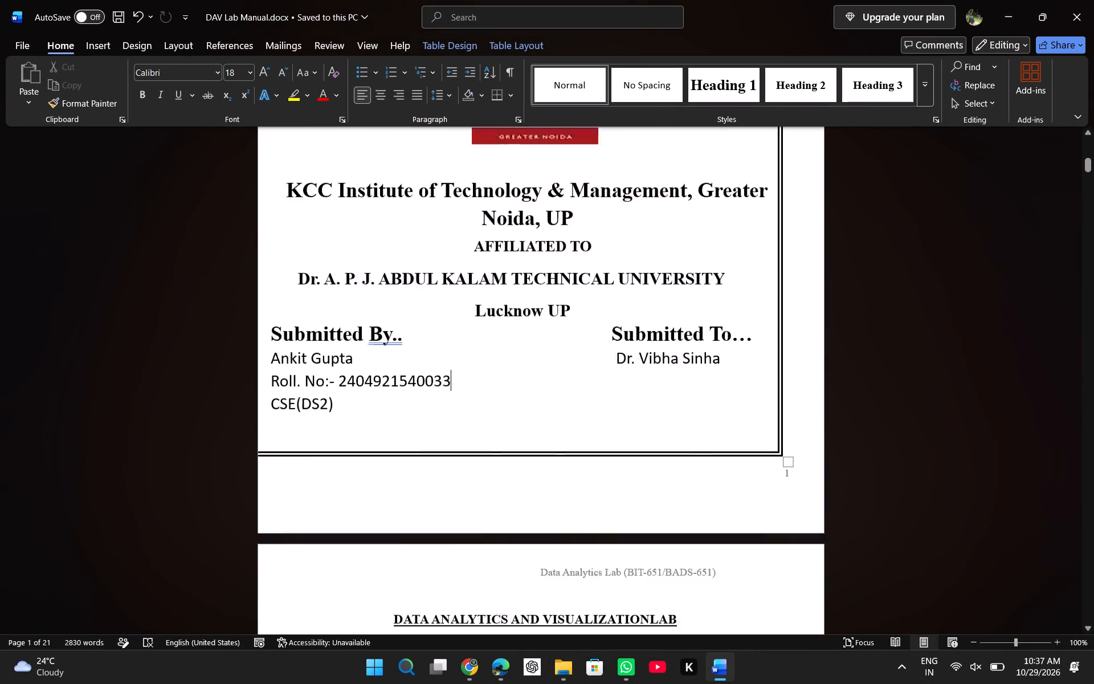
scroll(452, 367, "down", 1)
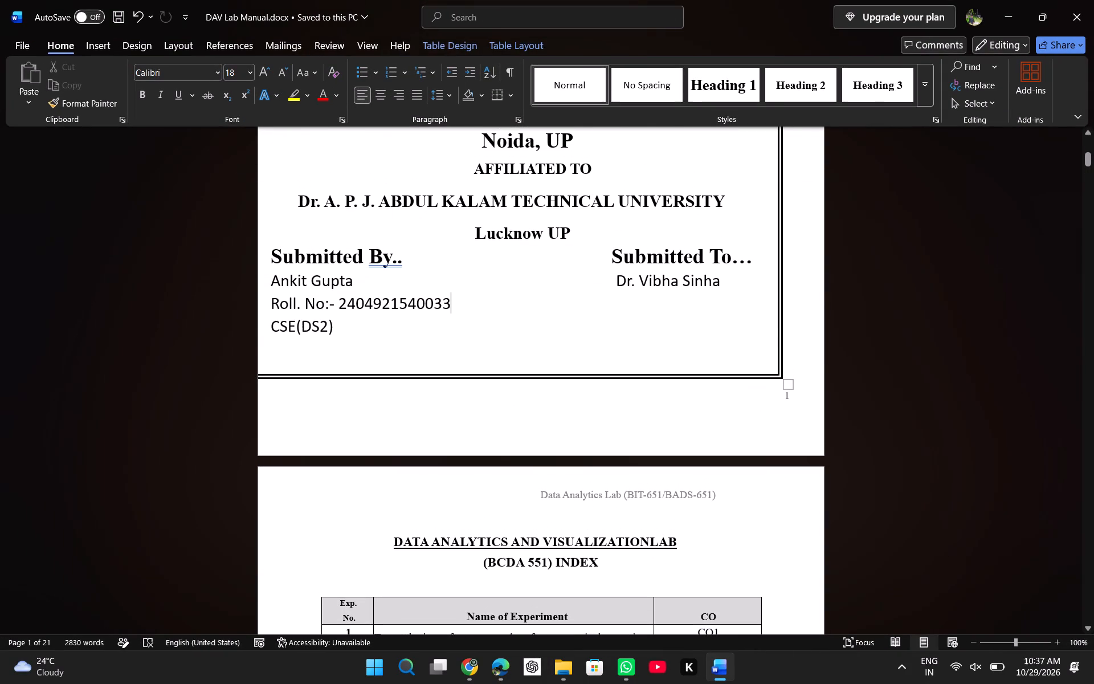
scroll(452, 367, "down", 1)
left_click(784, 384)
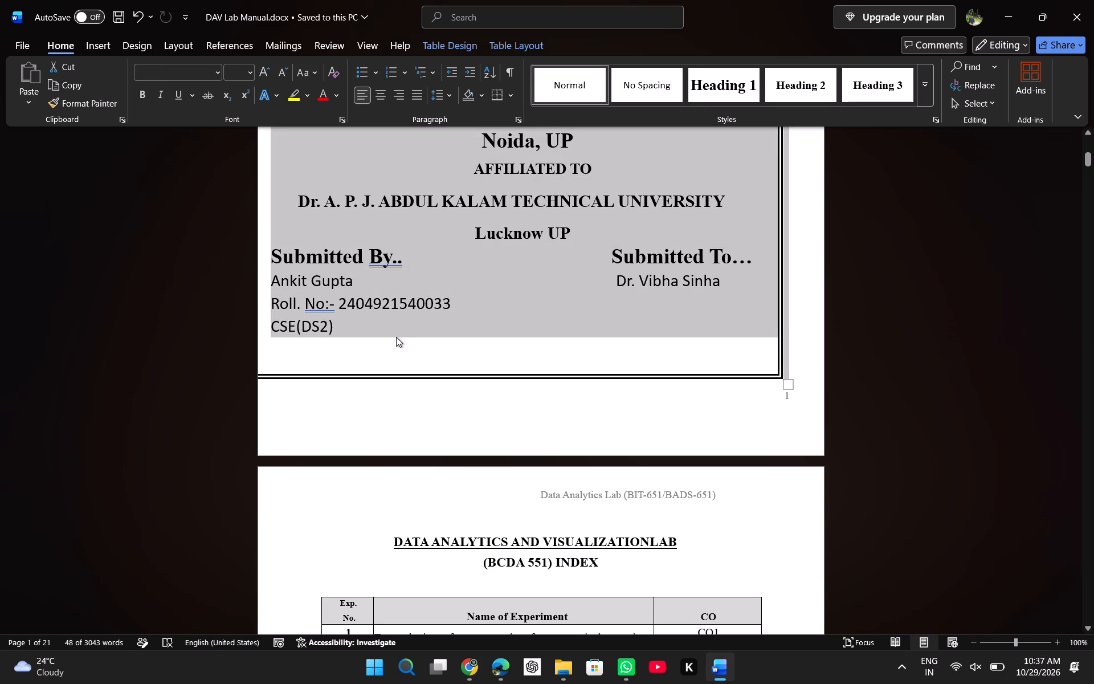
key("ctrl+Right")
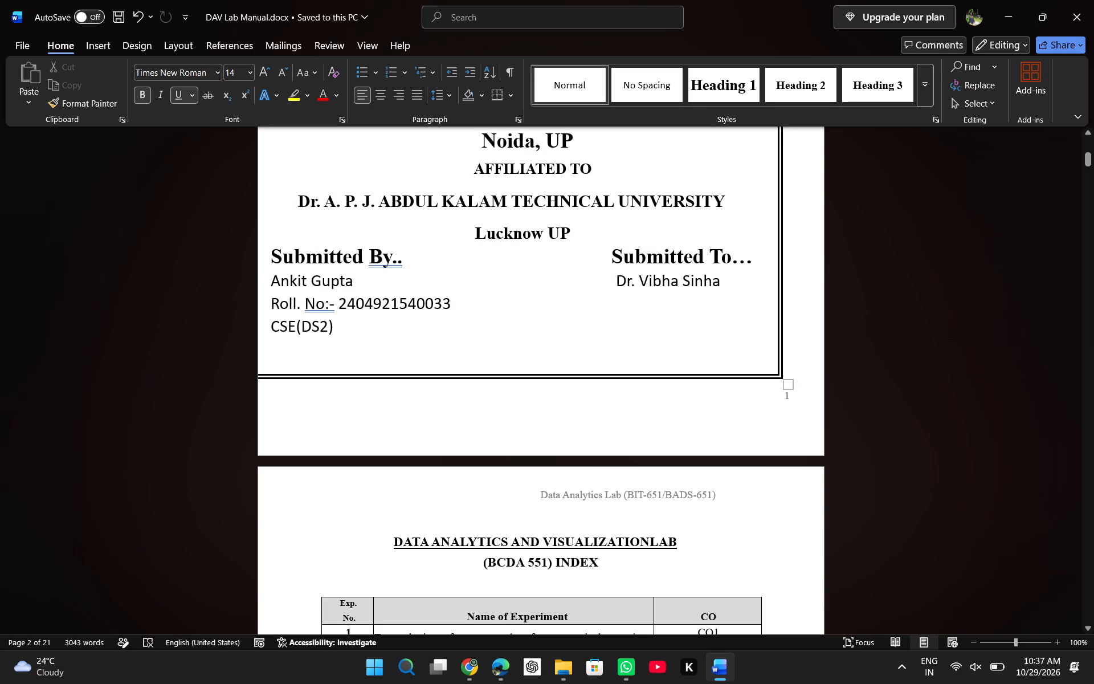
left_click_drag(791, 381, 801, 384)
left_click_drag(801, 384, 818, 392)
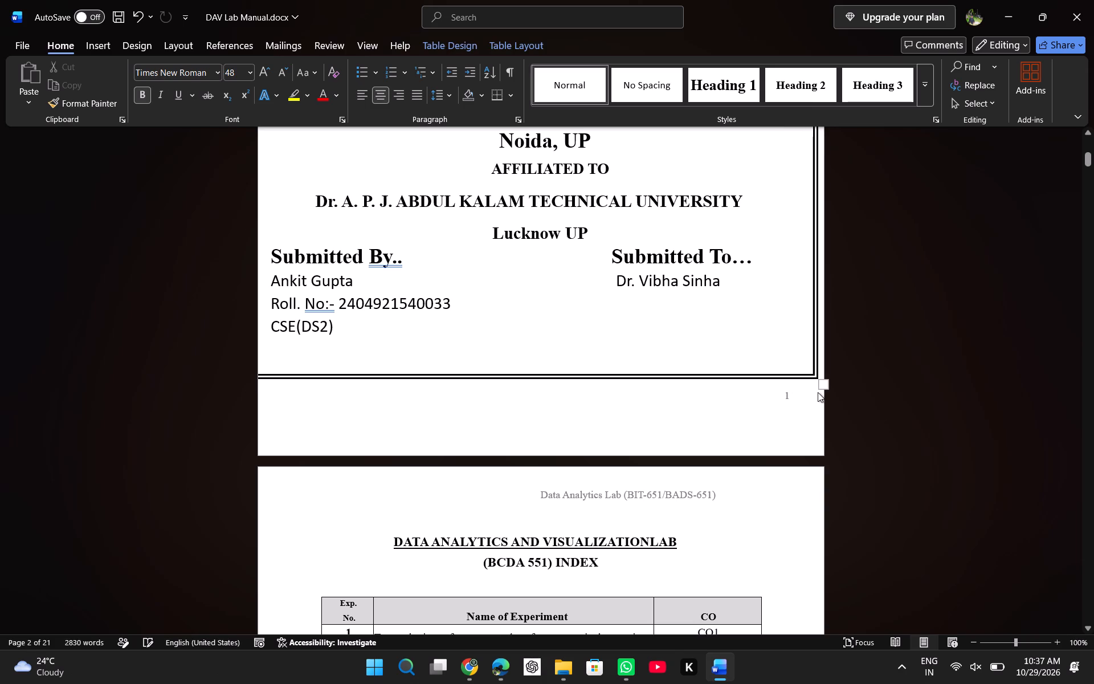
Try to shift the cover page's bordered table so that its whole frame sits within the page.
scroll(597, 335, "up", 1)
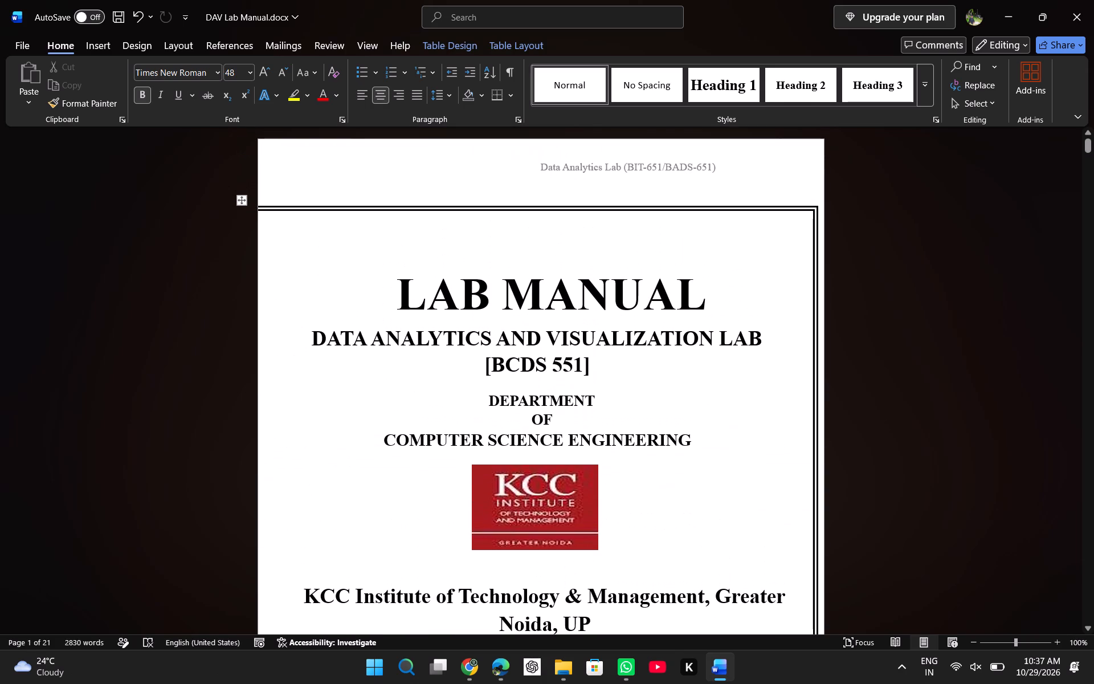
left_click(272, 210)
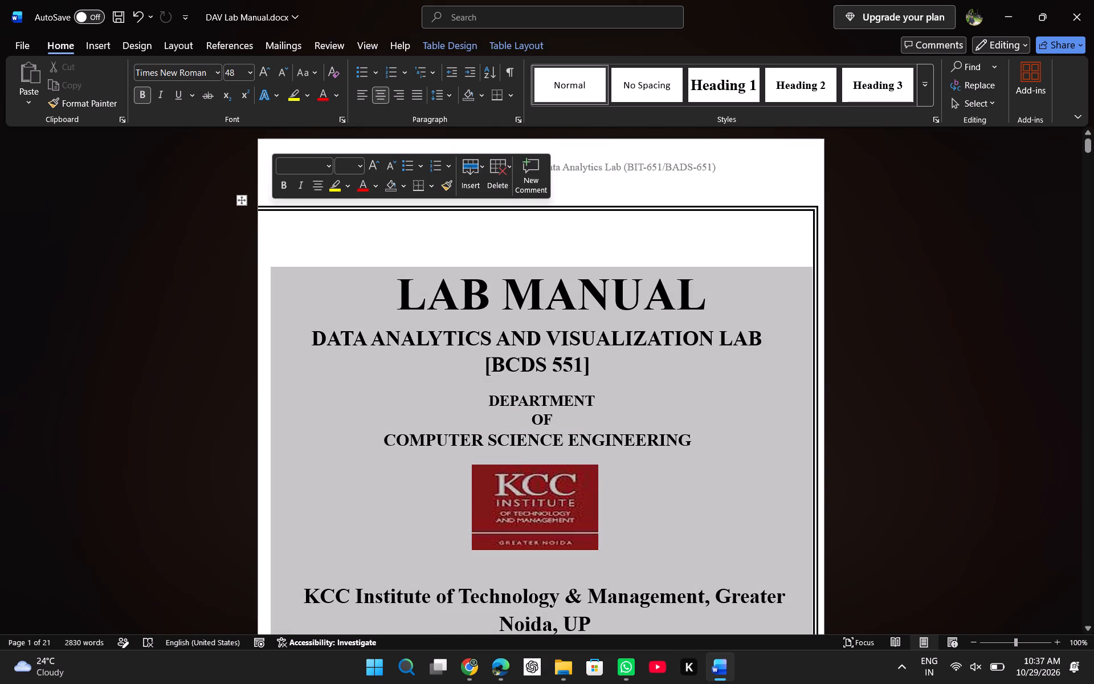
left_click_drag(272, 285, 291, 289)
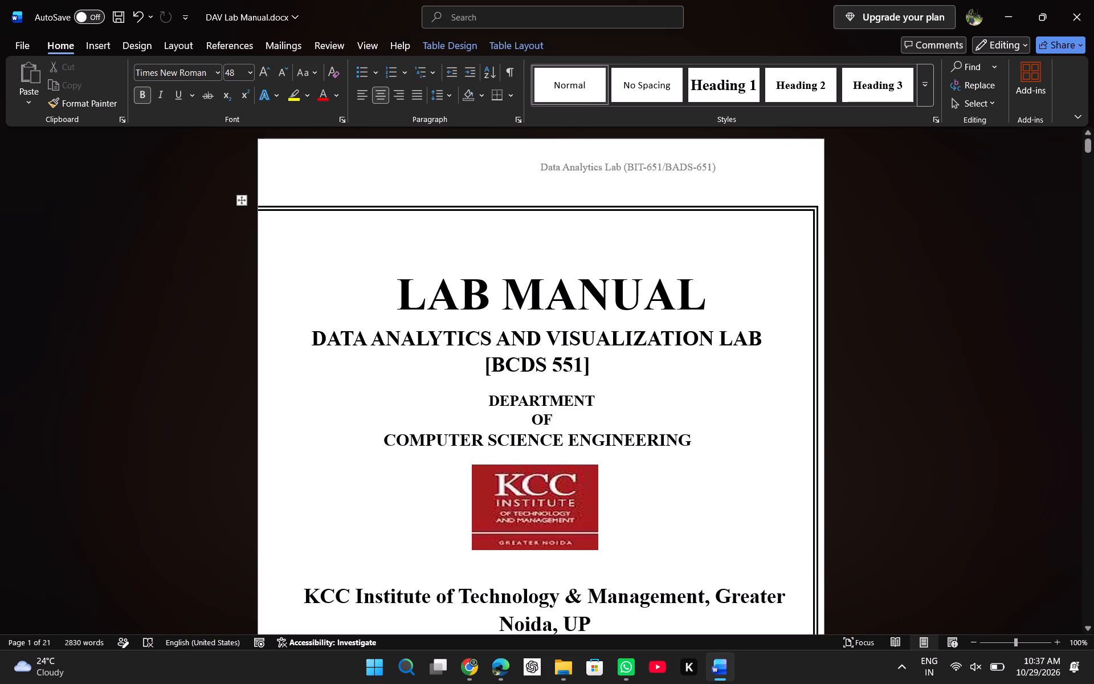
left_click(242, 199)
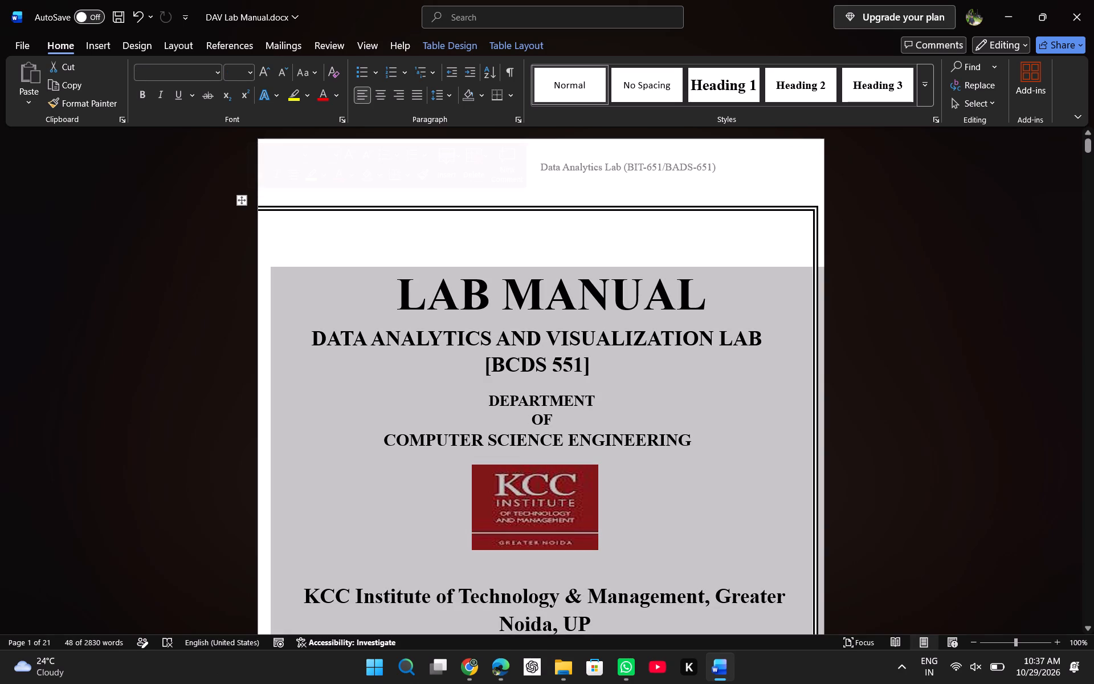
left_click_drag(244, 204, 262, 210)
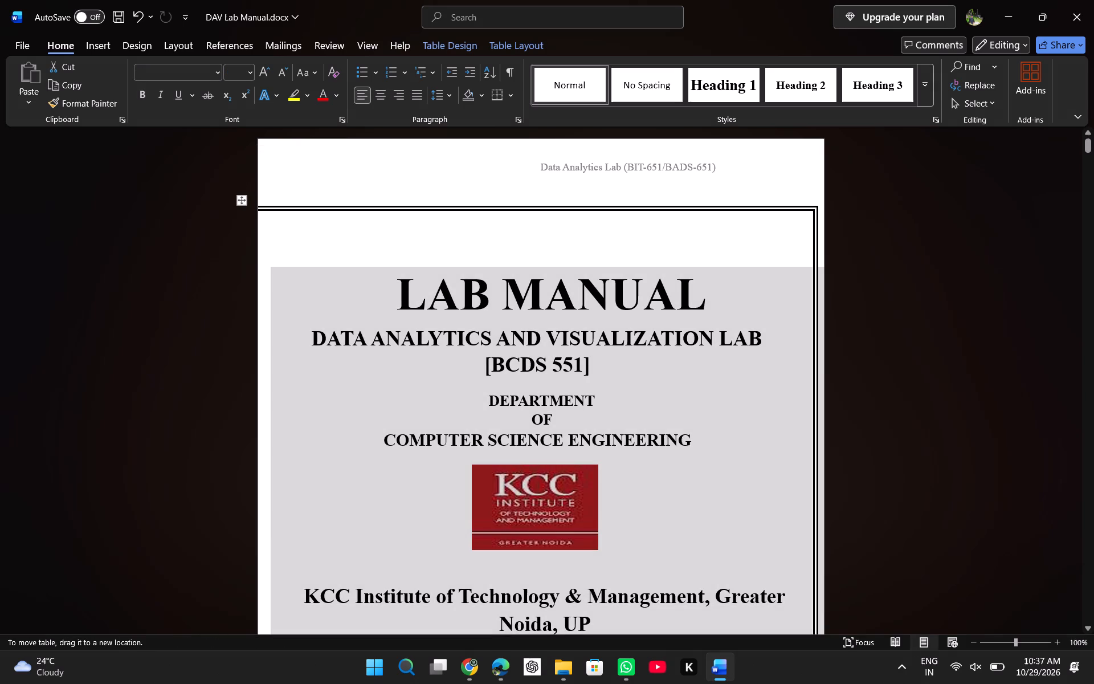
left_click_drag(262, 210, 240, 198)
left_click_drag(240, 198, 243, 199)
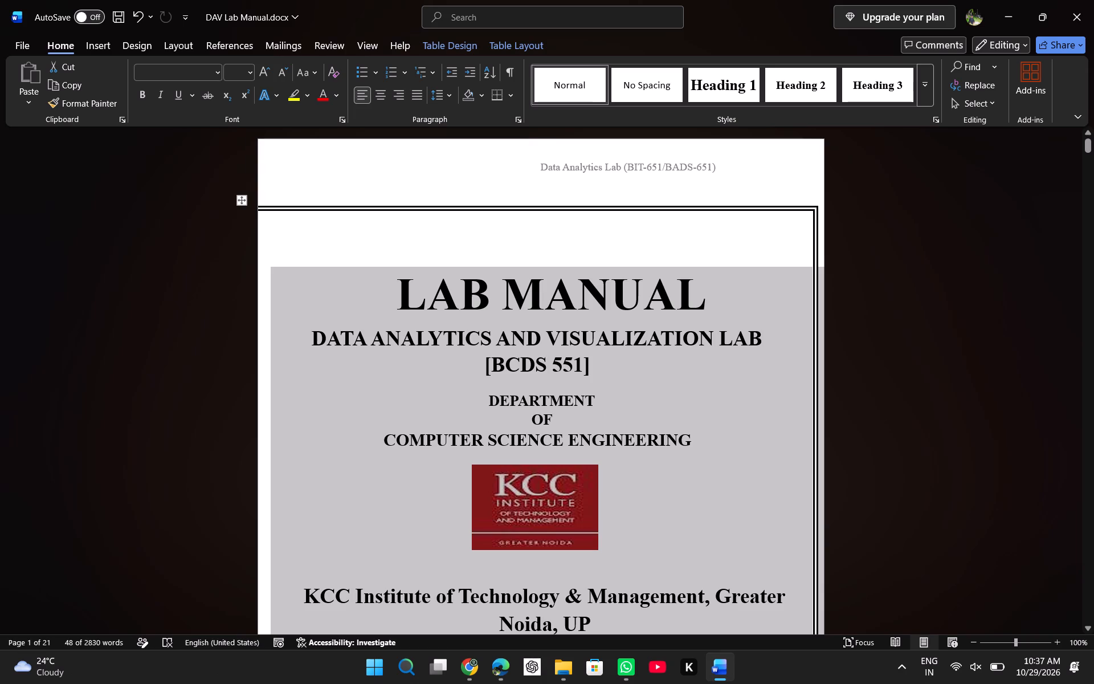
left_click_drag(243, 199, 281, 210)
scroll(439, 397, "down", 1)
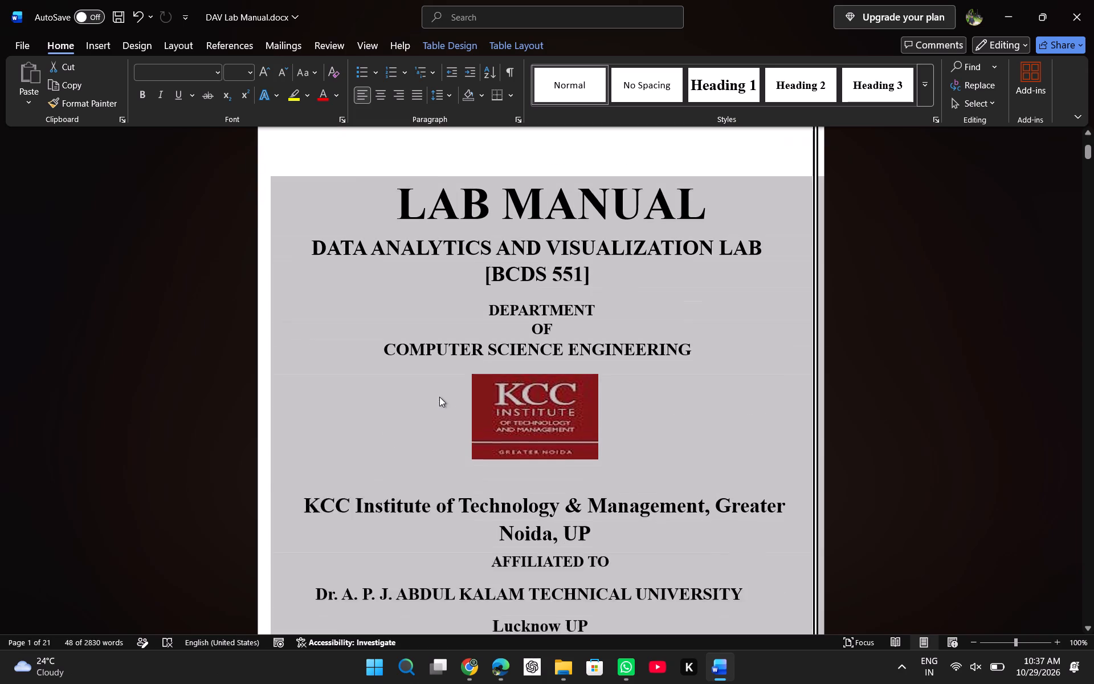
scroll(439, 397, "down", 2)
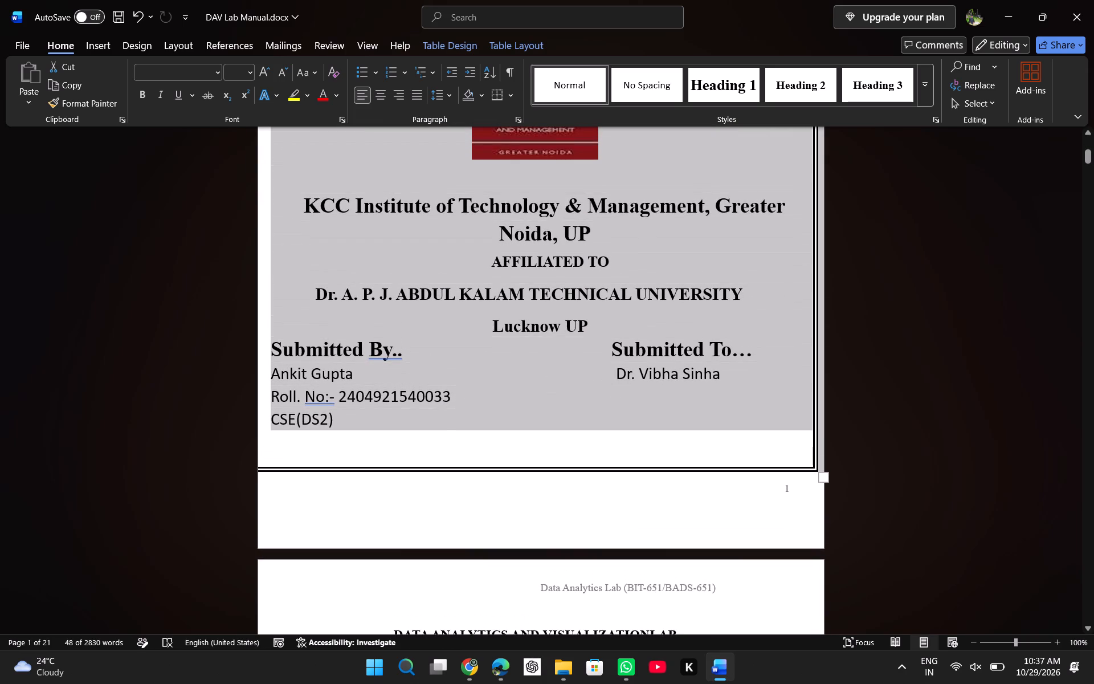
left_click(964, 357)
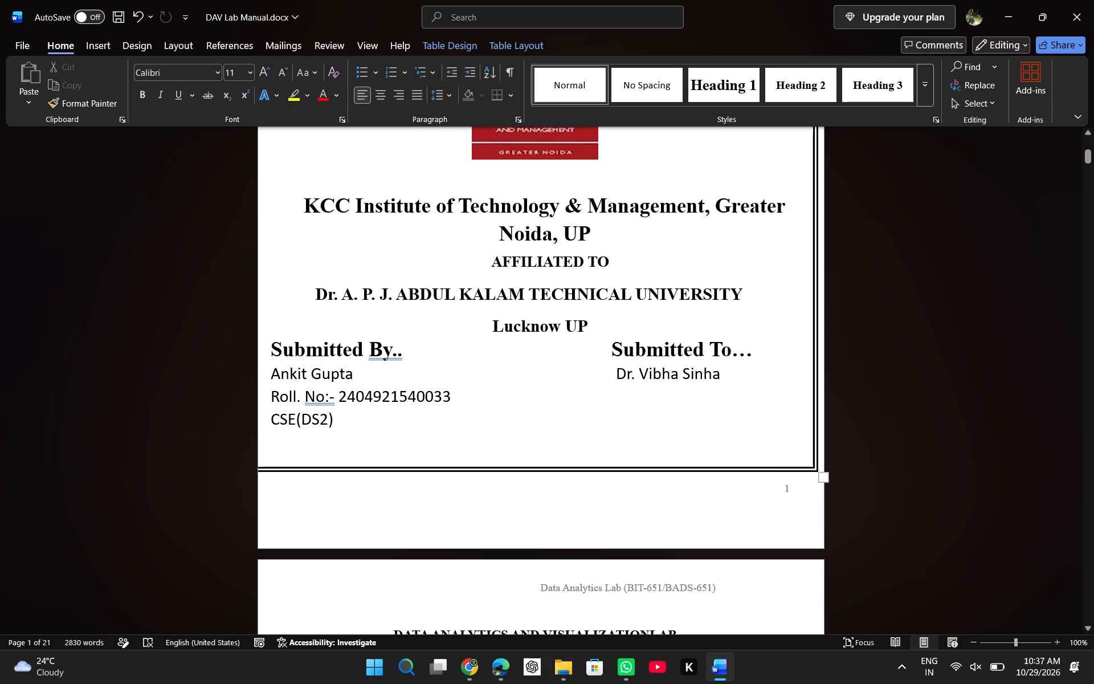
Undo the cover table resizing and all the Submitted By and Submitted To entries below "Lucknow UP".
key("ctrl+z")
key("ctrl+z")
key("ctrl+z")
key("ctrl+z")
key("ctrl+z")
key("ctrl+z")
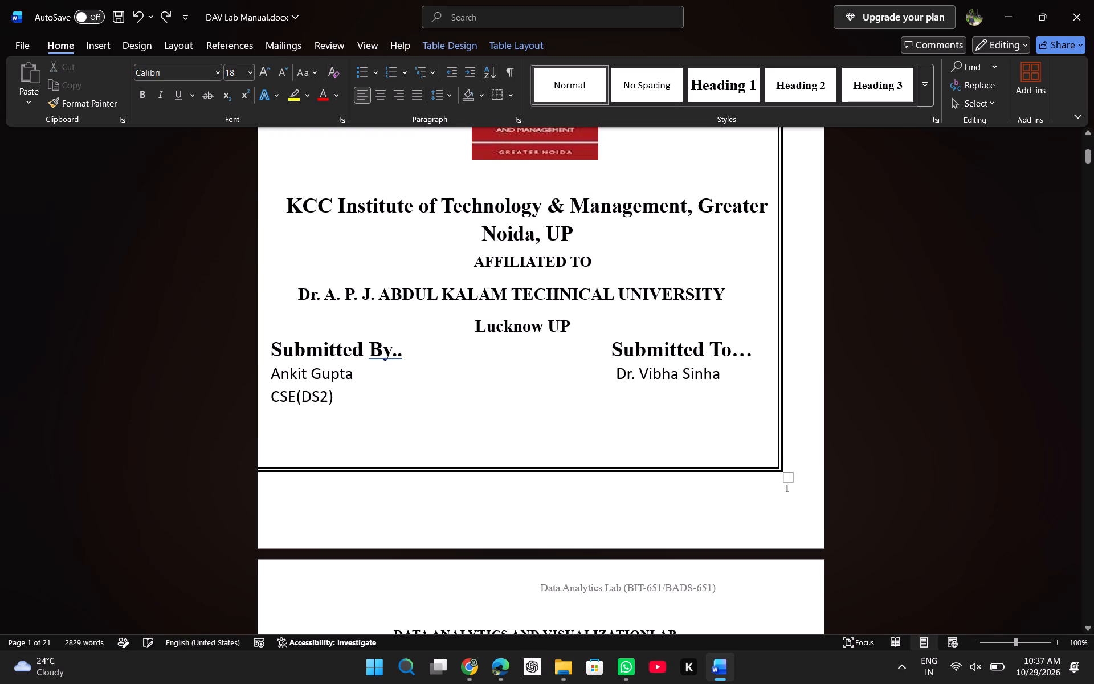
key("ctrl+z")
key("ctrl+z")
key("ctrl+z")
key("ctrl+z")
key("ctrl+z")
key("ctrl+z")
key("ctrl+z")
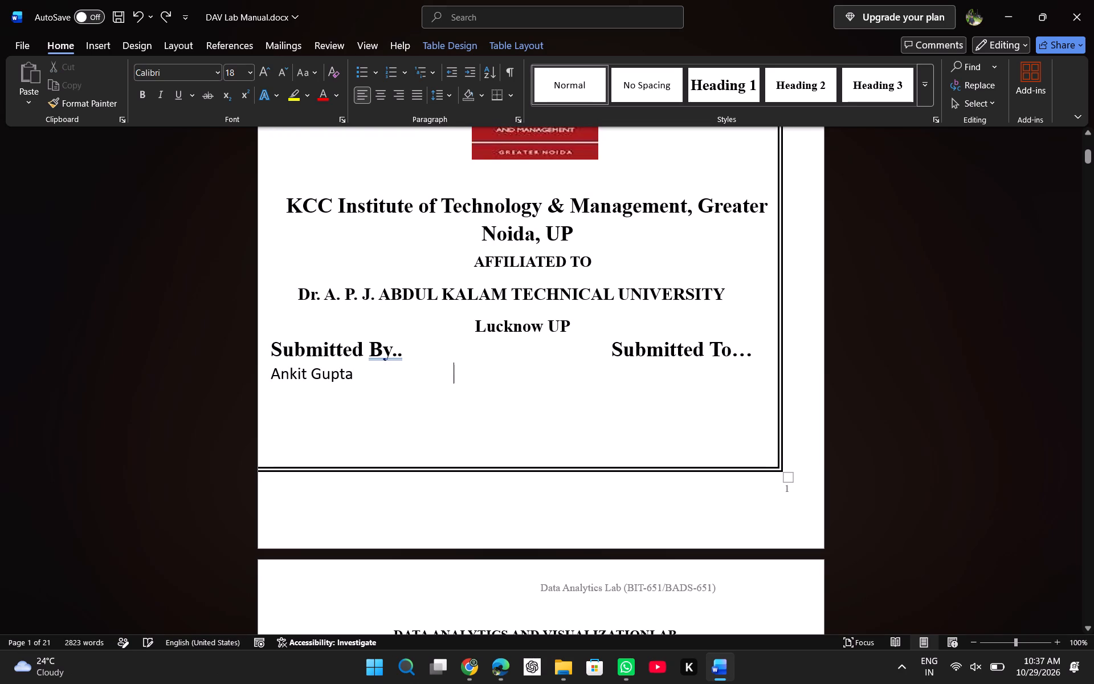
key("ctrl+z")
key("ctrl+z")
key("ctrl+z")
key("ctrl+z")
key("ctrl+z")
key("ctrl+z")
key("ctrl+z")
key("ctrl+z")
key("ctrl+z")
key("ctrl+z")
key("ctrl+z")
key("ctrl+z")
key("ctrl+z")
key("ctrl+z")
key("ctrl+z")
key("ctrl+z")
key("ctrl+z")
key("ctrl+z")
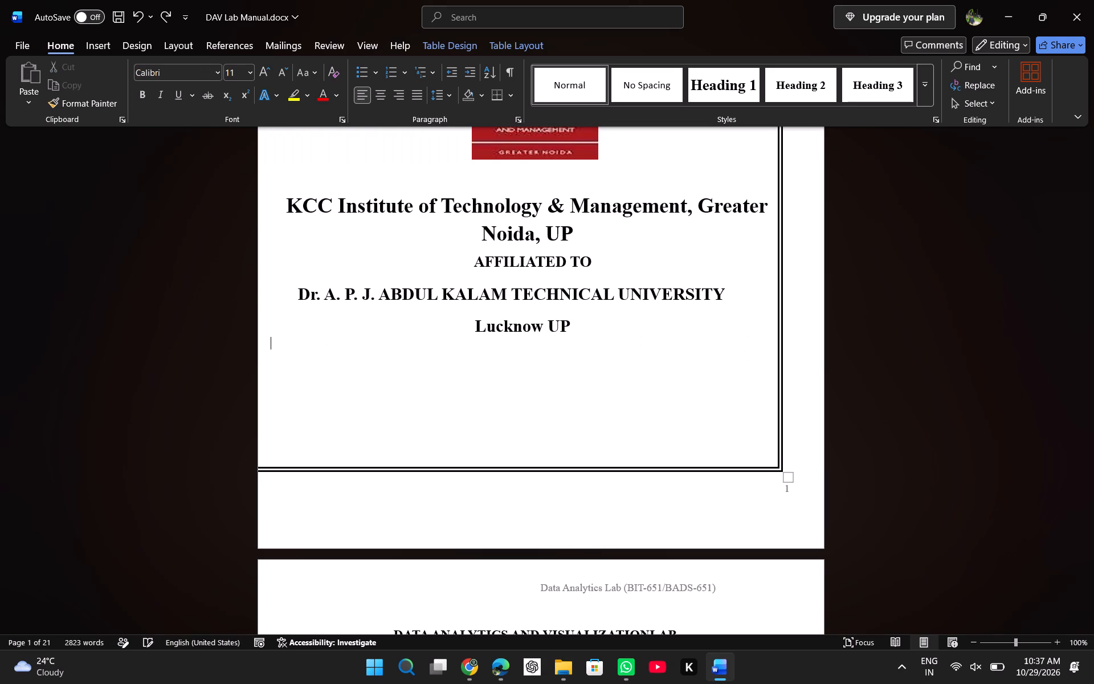
Undo the earlier layout changes until the cover's full double border is back inside the page.
key("ctrl+z")
key("ctrl+z")
key("ctrl+z")
key("ctrl+z")
key("ctrl+z")
key("ctrl+z")
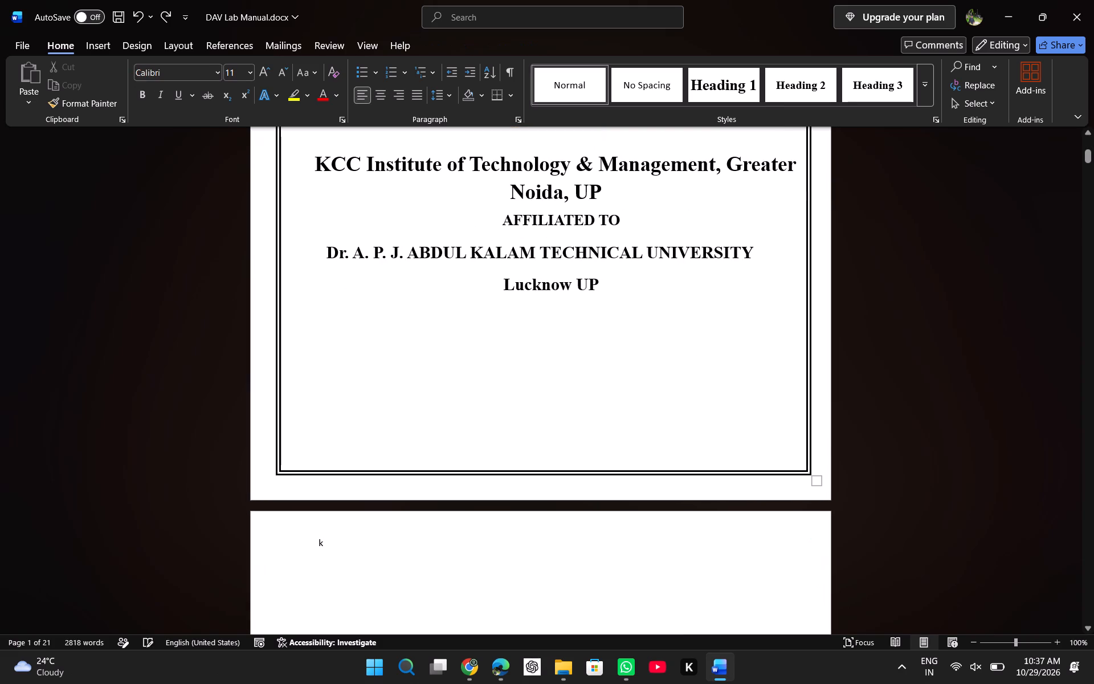
Delete the stray letter "k" from the otherwise blank page after the cover.
scroll(471, 359, "right", 1)
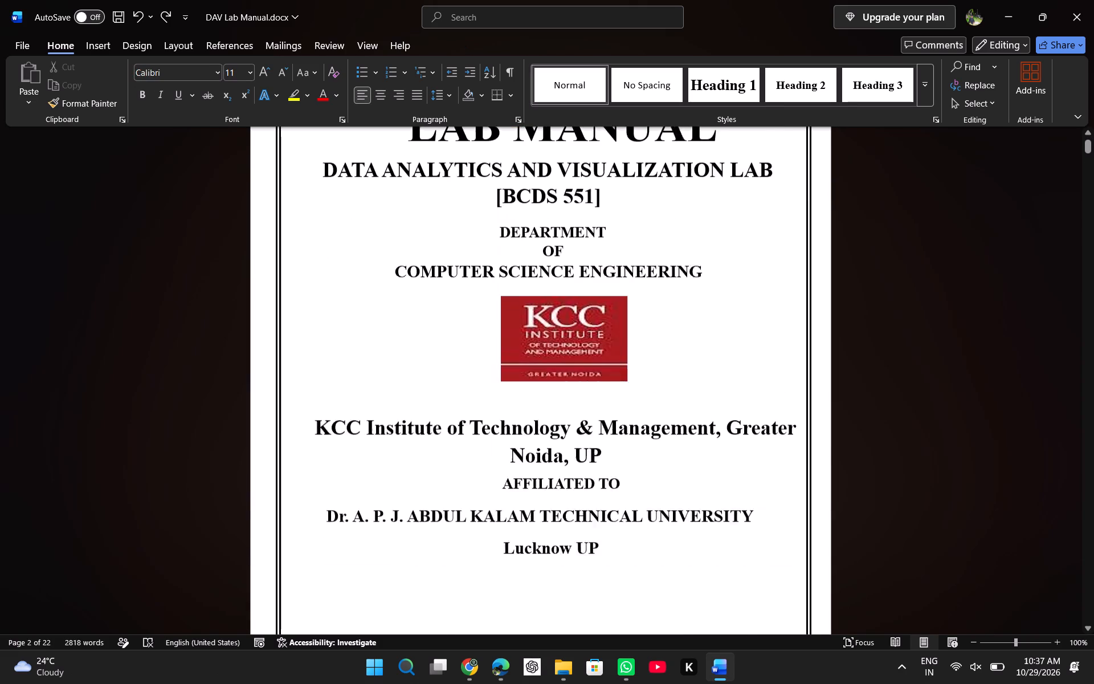
scroll(471, 359, "right", 1)
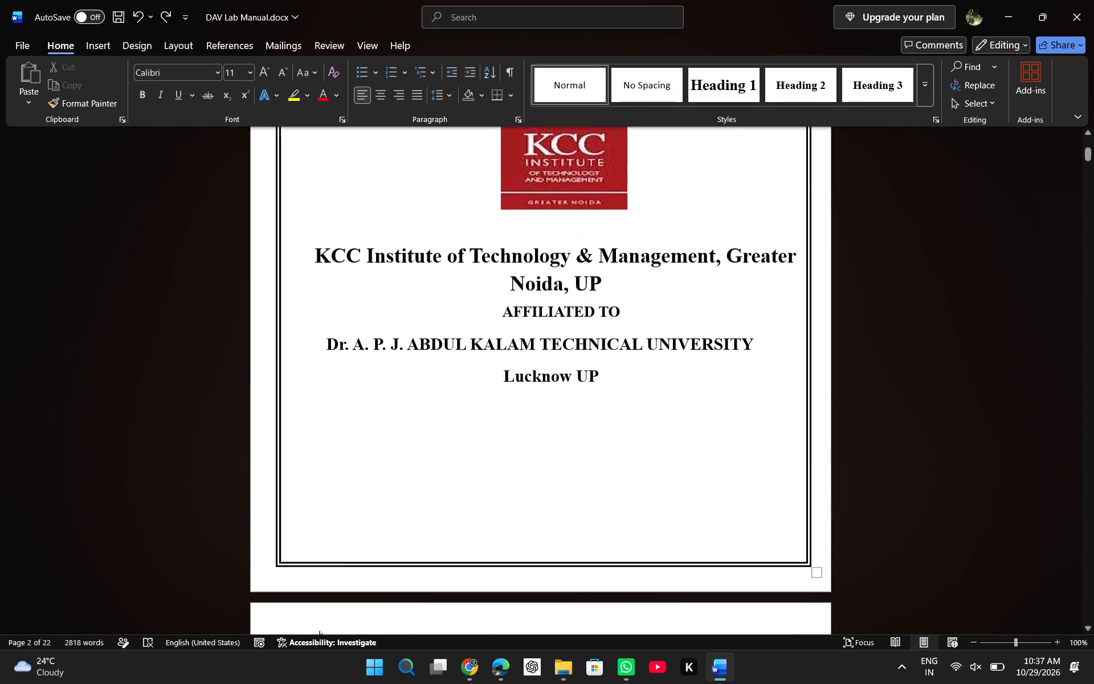
scroll(471, 359, "right", 1)
key("BackSpace")
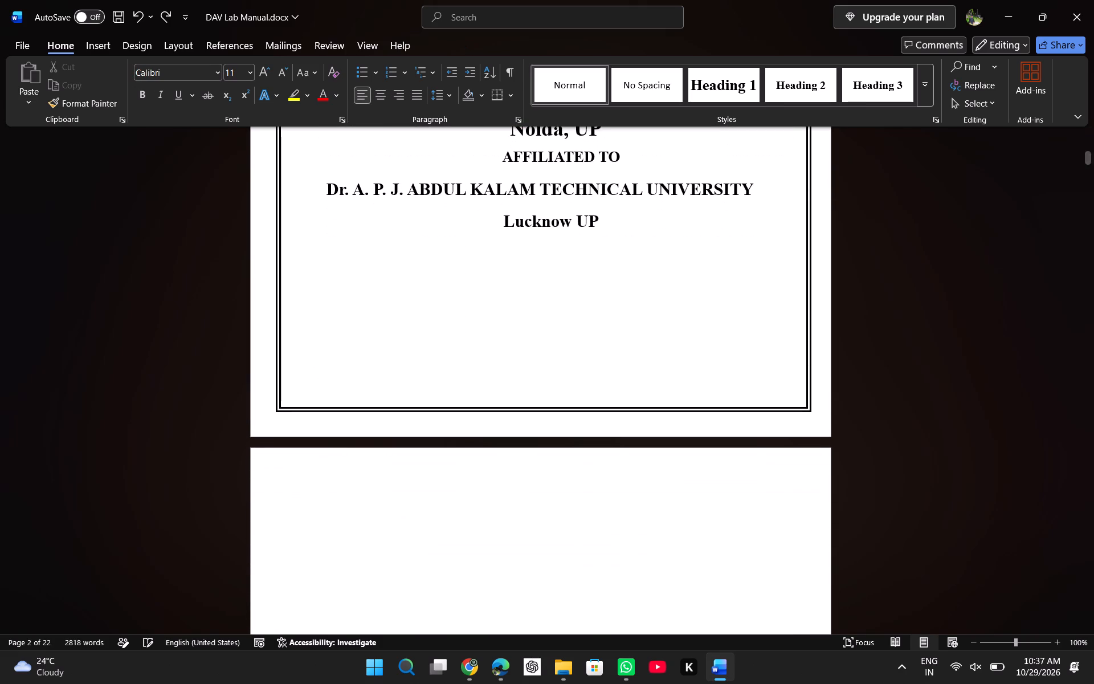
Start a new line below "Lucknow UP" on the cover page.
left_click(620, 223)
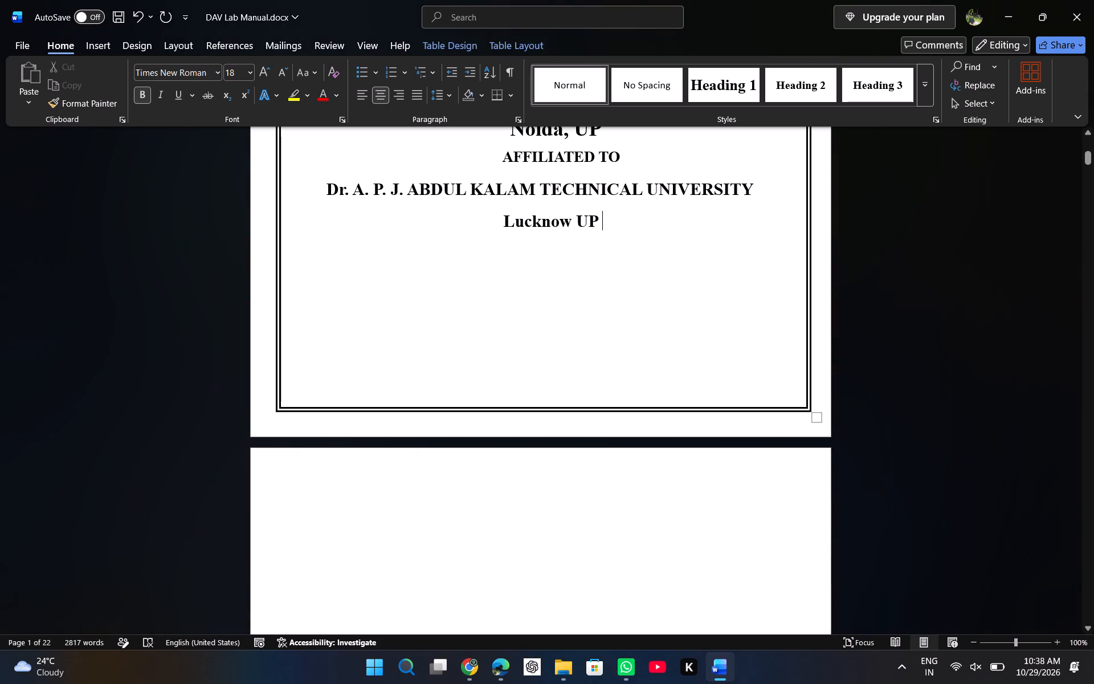
key("Return")
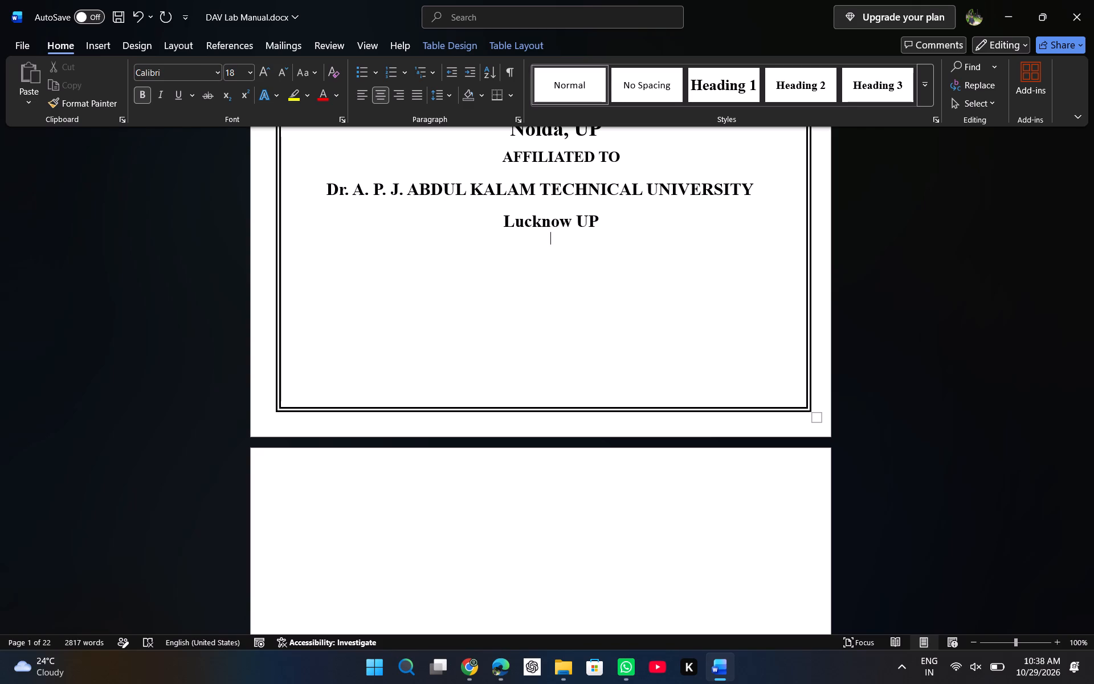
Try to redo the undone edits from the new line on the cover page.
key("ctrl+y")
key("ctrl+y")
key("ctrl+y")
key("ctrl+y")
key("ctrl+y")
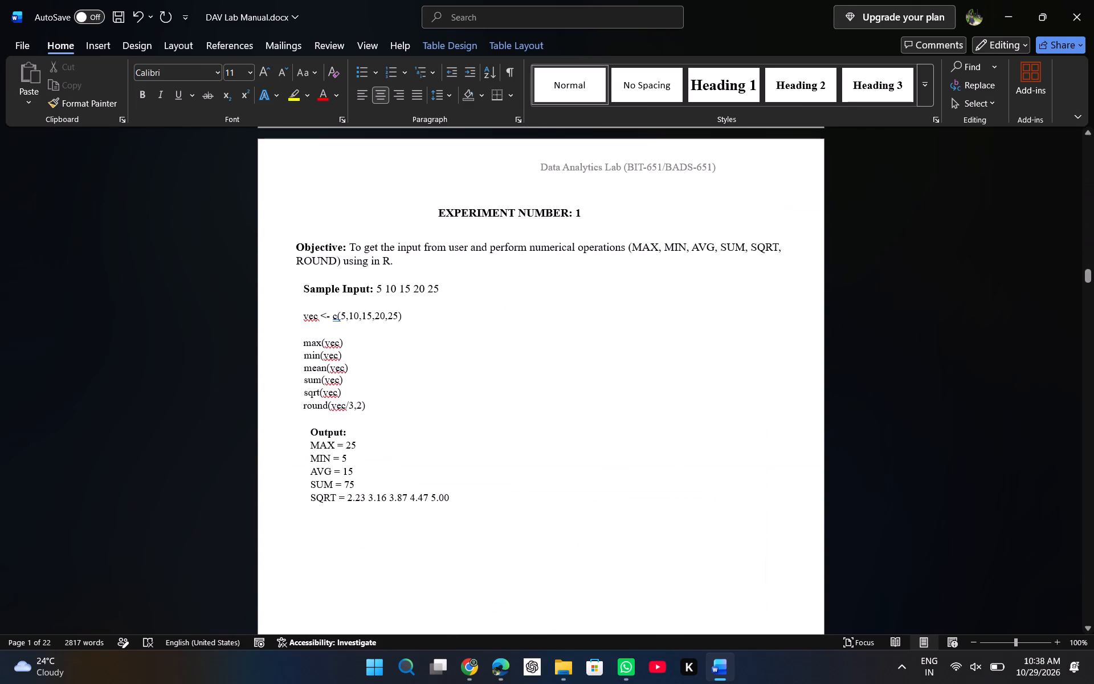
Look through the experiment pages for their layout and return to the cover page.
scroll(620, 223, "down", 1)
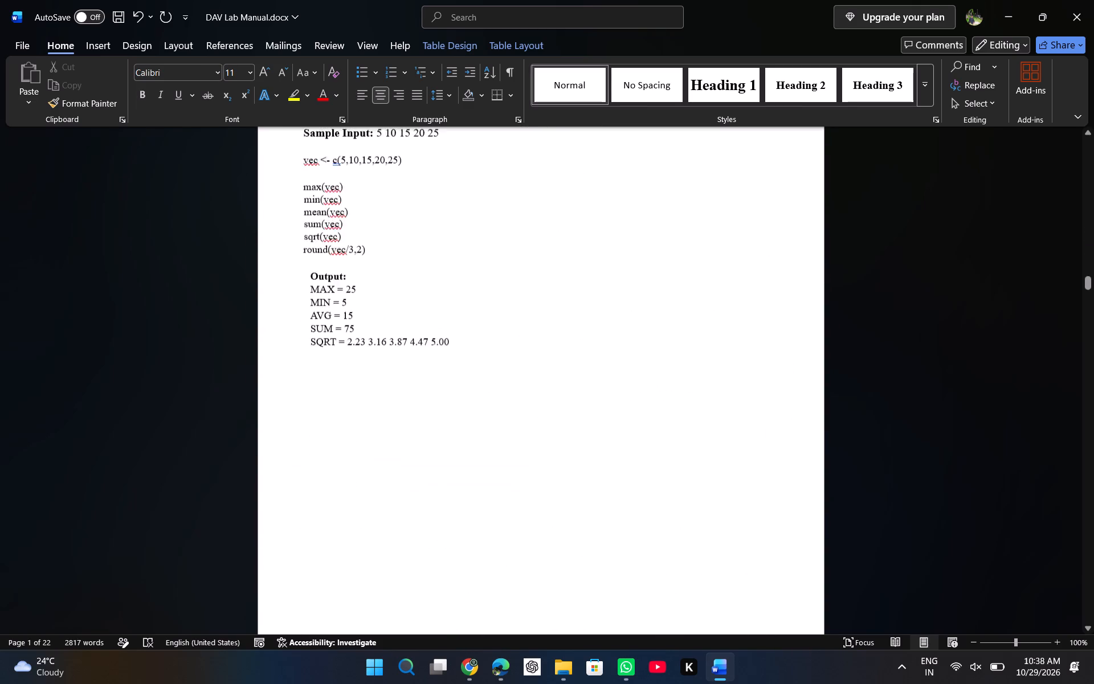
scroll(620, 223, "down", 2)
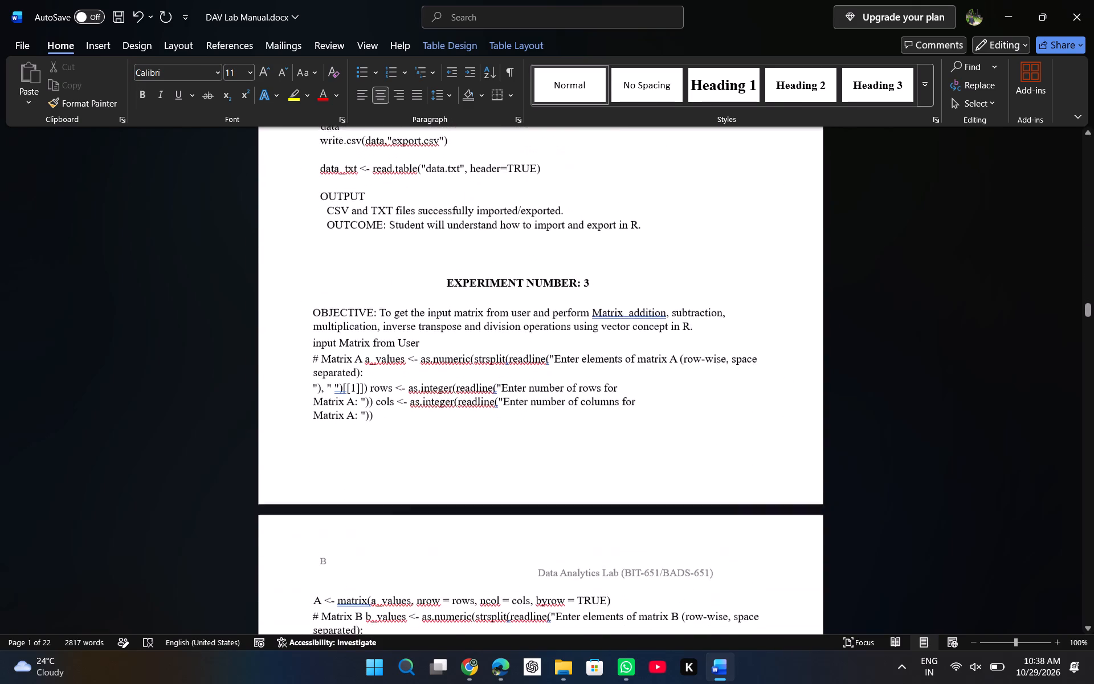
scroll(620, 223, "down", 2)
scroll(620, 223, "right", 1)
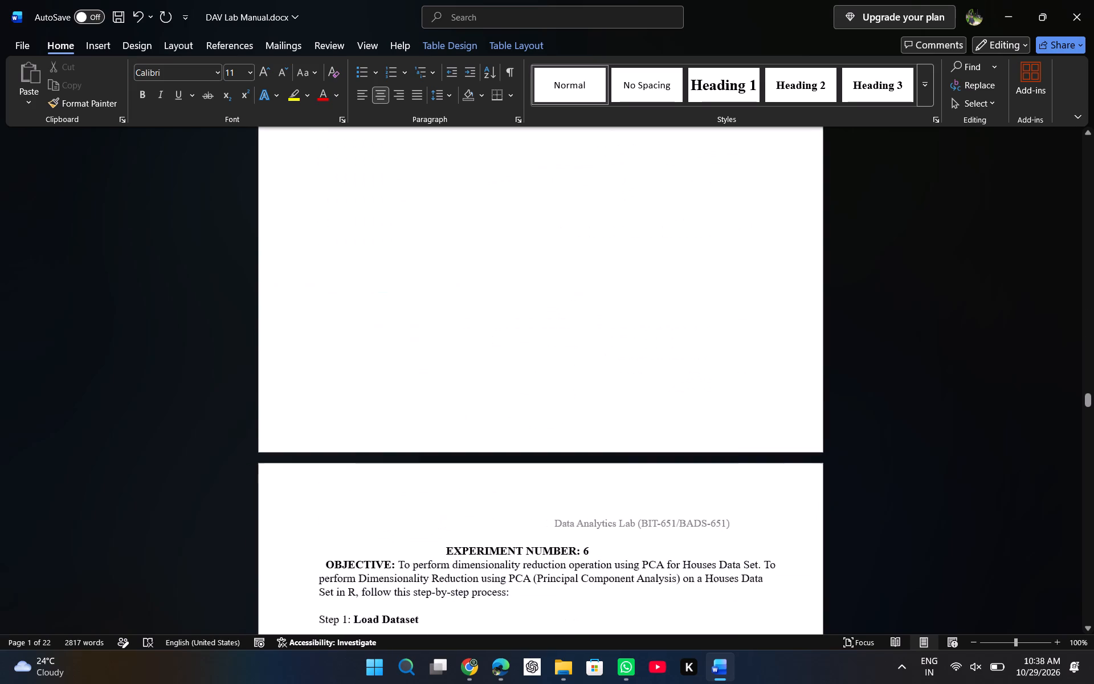
scroll(620, 223, "right", 1)
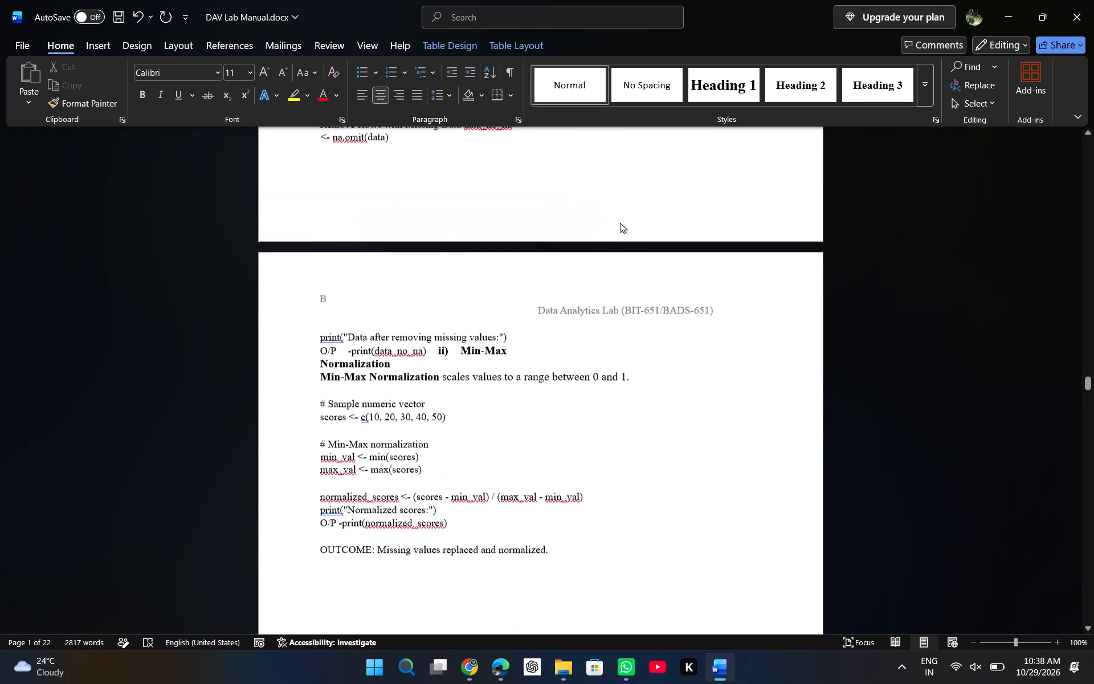
scroll(620, 223, "right", 1)
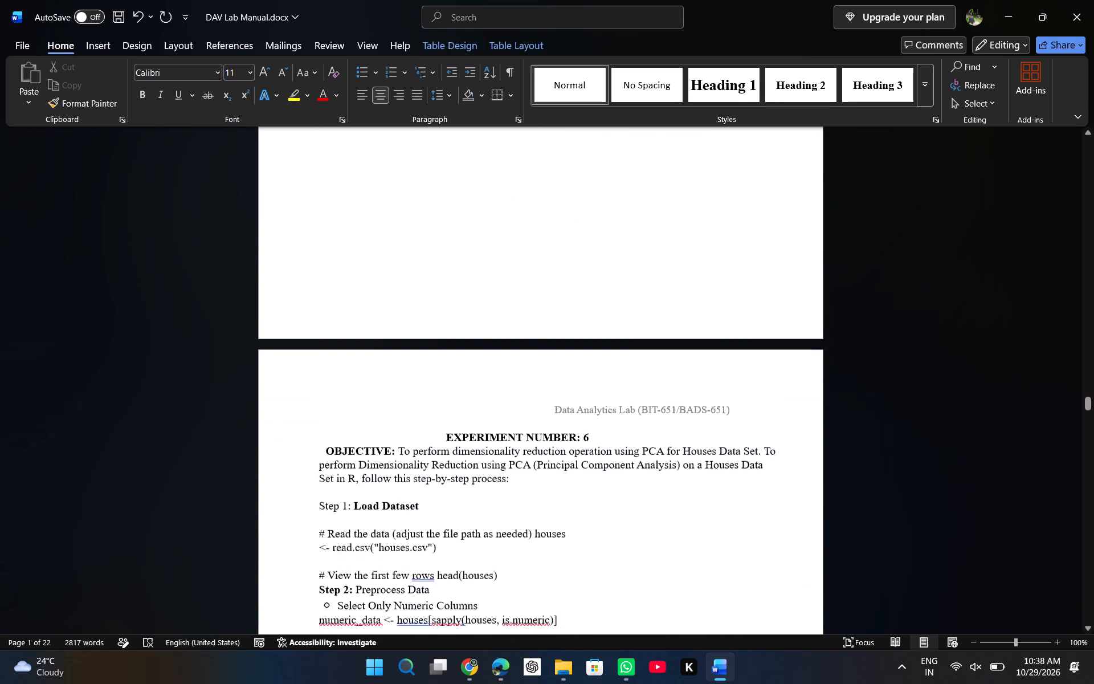
scroll(620, 223, "right", 1)
scroll(620, 223, "up", 2)
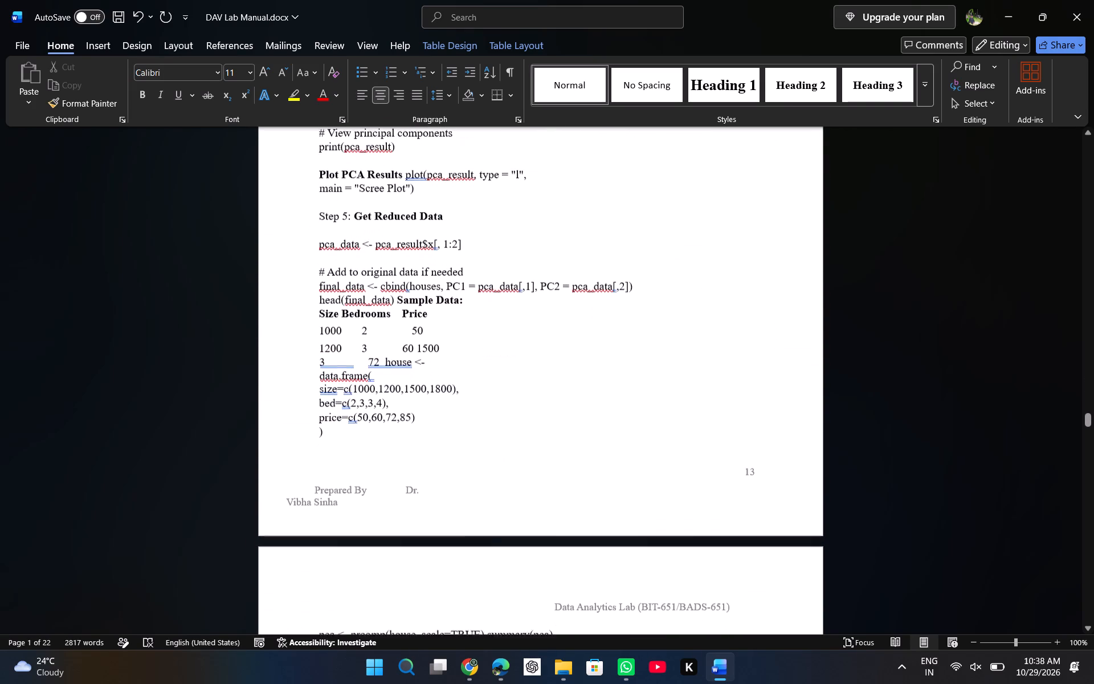
scroll(620, 223, "up", 11)
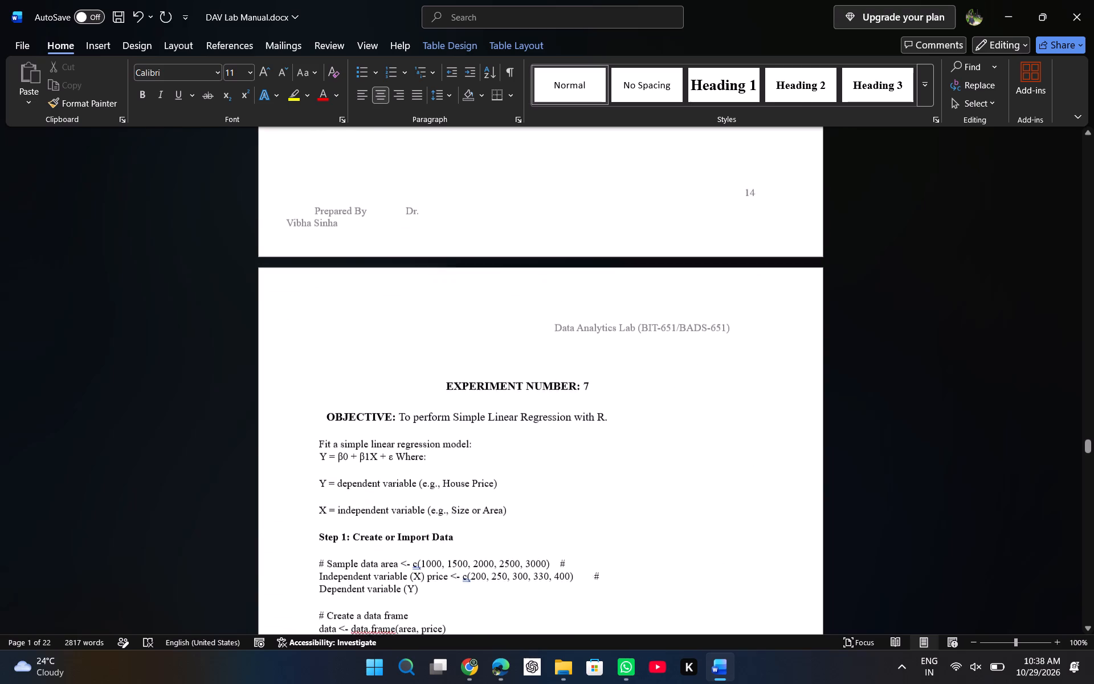
scroll(620, 223, "up", 8)
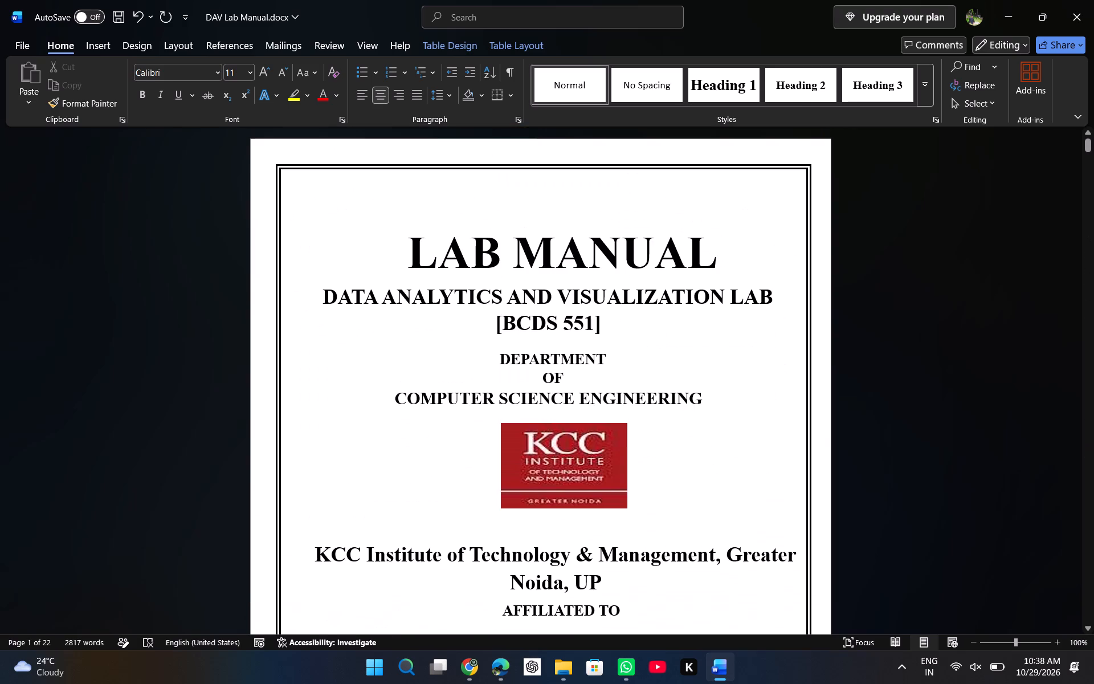
Undo the last two edits in the lab manual.
key("ctrl+z")
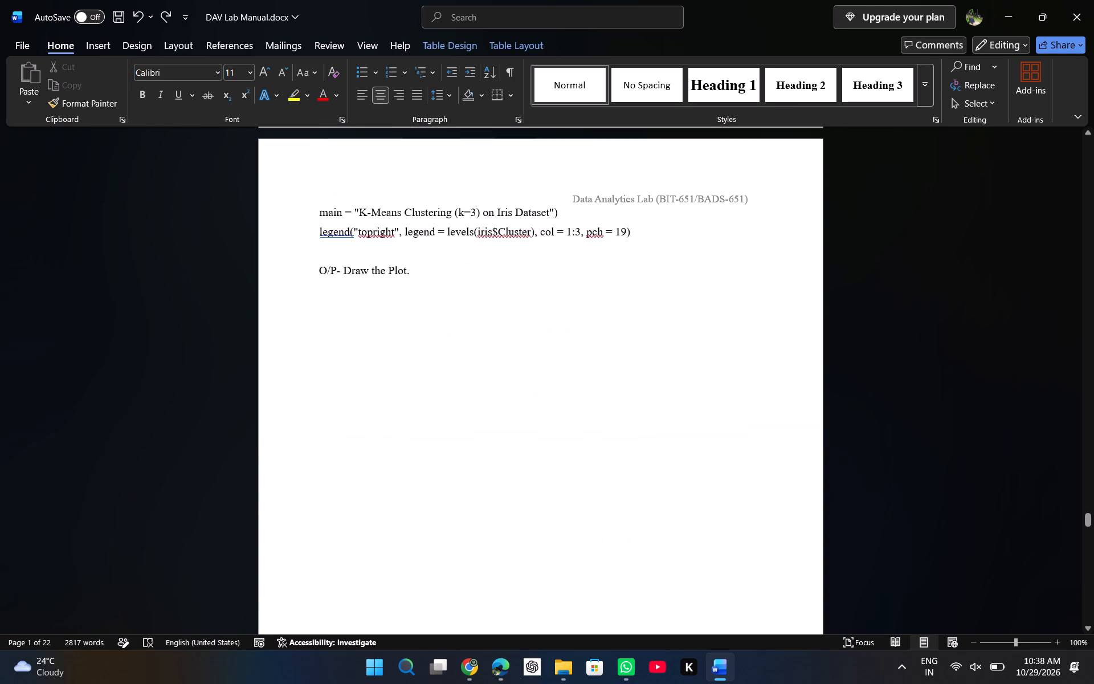
key("ctrl+z")
Look through the manual's pages from the cover to Experiment 8, checking their layout, headers and footers.
scroll(620, 223, "down", 2, "ctrl")
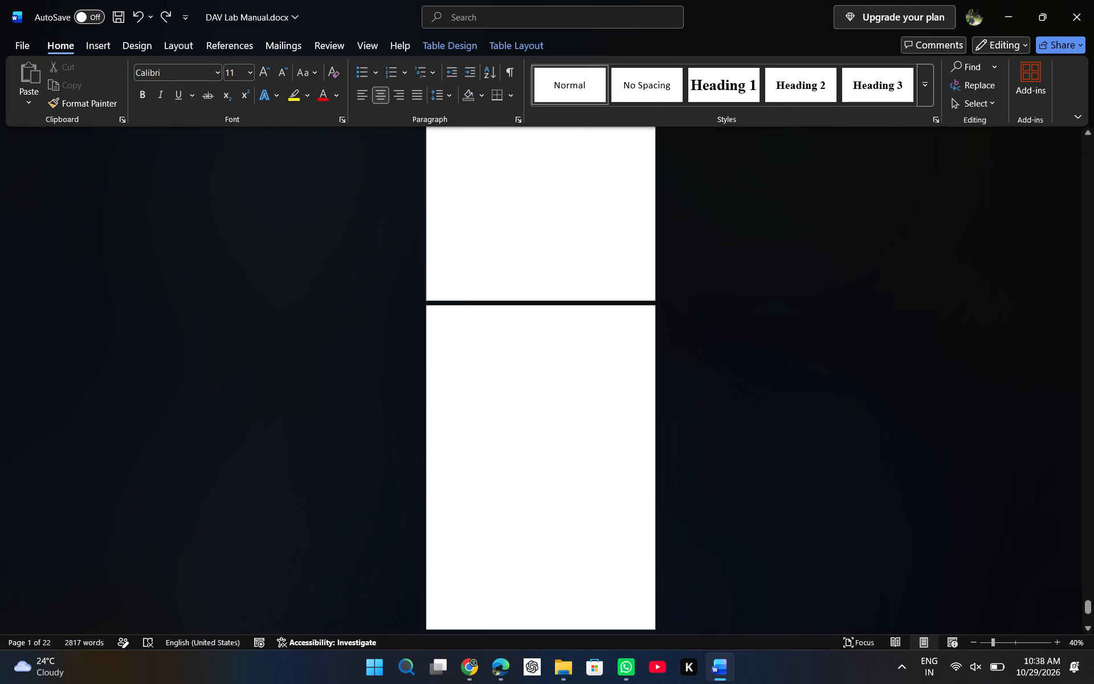
scroll(620, 223, "down", 3, "ctrl")
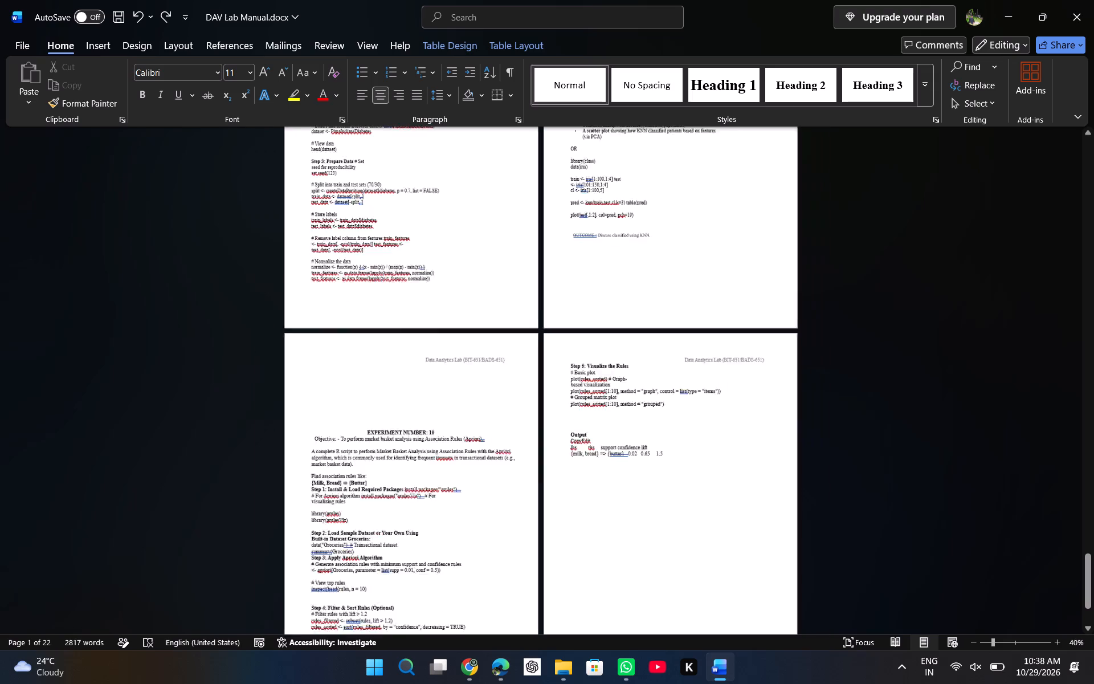
scroll(620, 223, "down", 2, "ctrl")
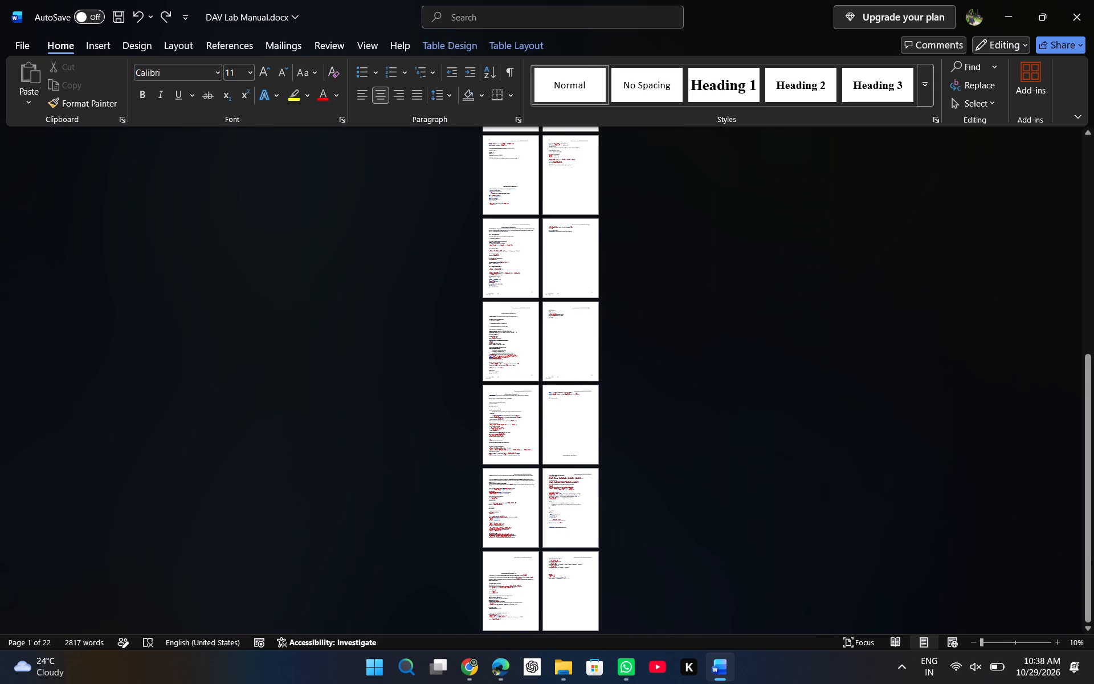
scroll(548, 413, "right", 1)
scroll(548, 413, "up", 5)
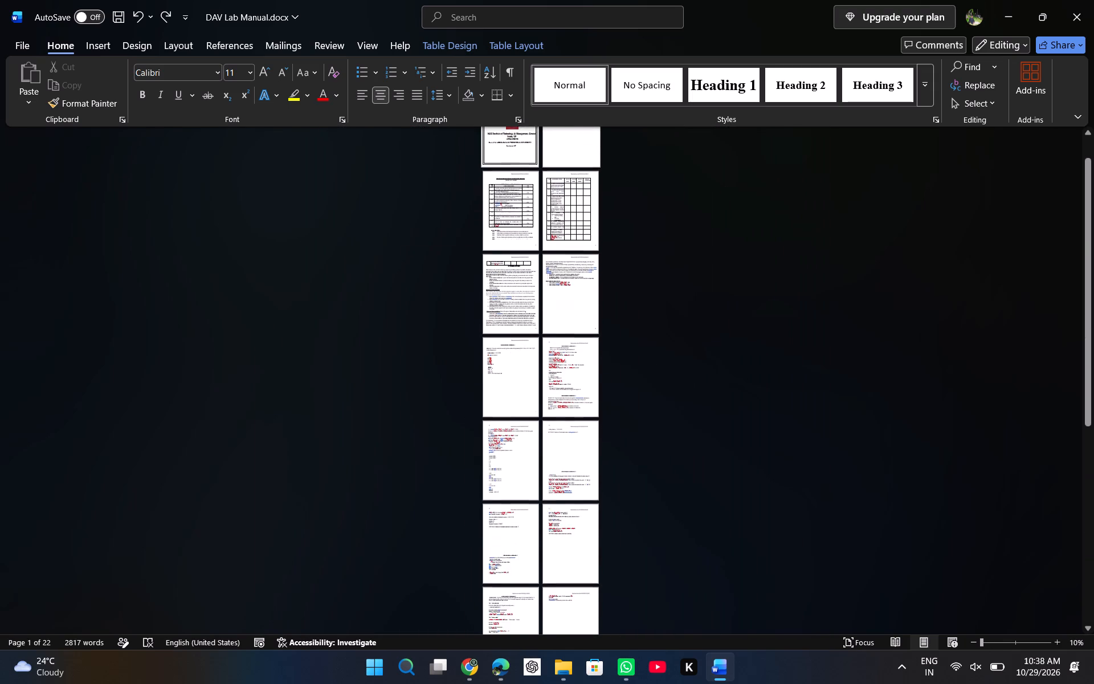
scroll(548, 413, "up", 12)
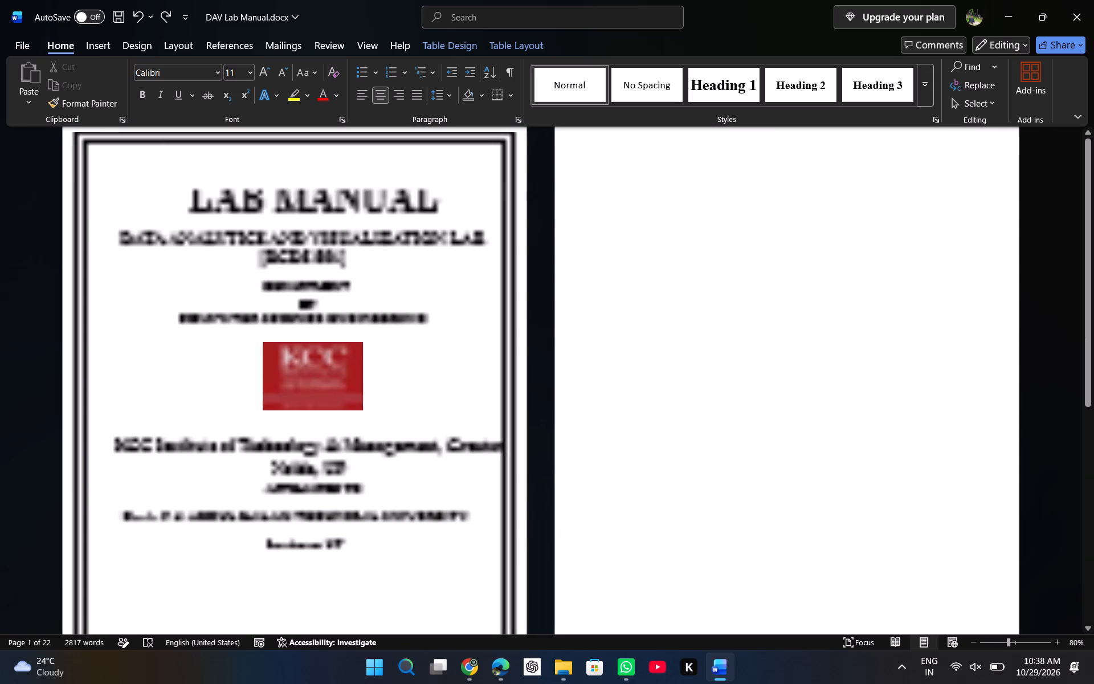
scroll(548, 413, "down", 2)
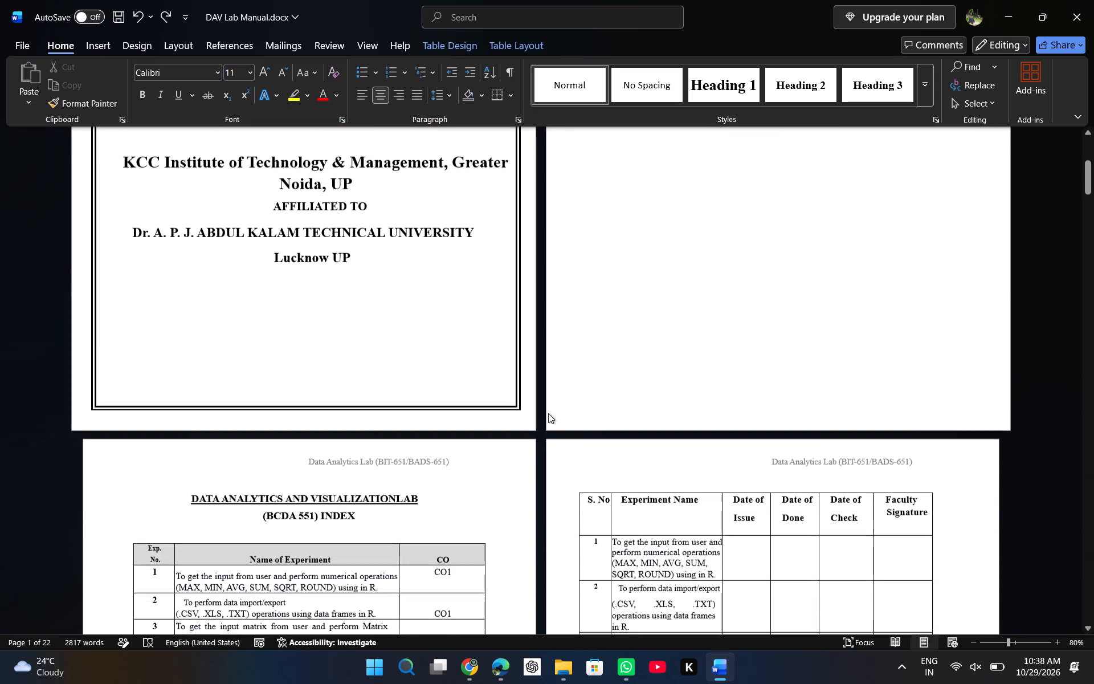
scroll(548, 413, "down", 2)
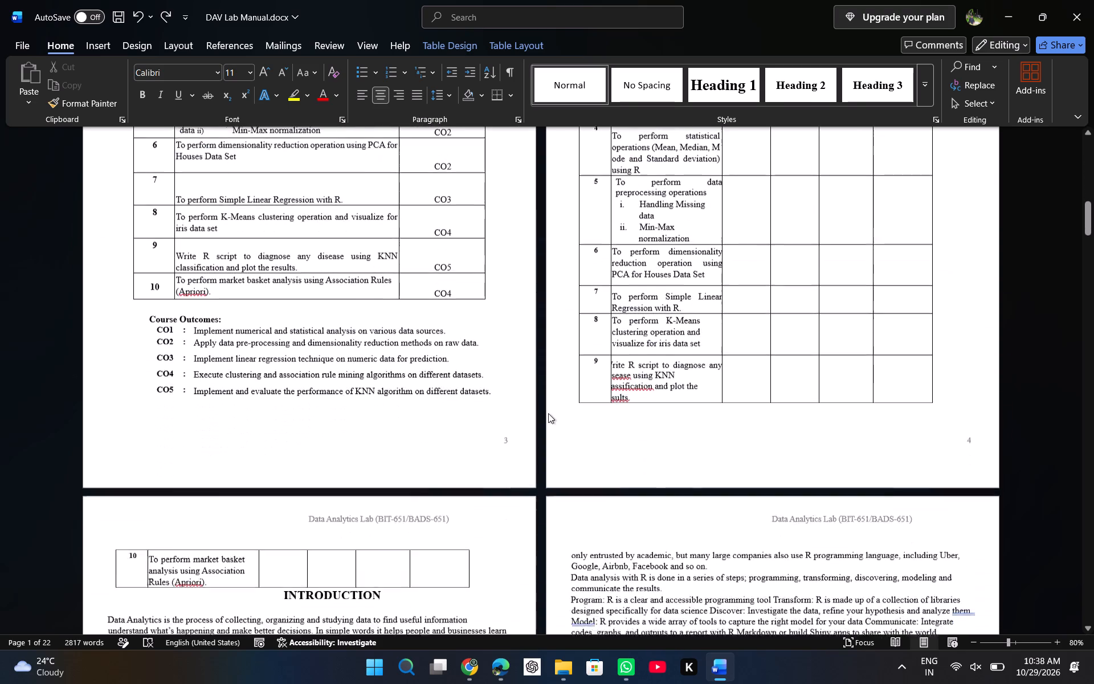
scroll(548, 413, "down", 2)
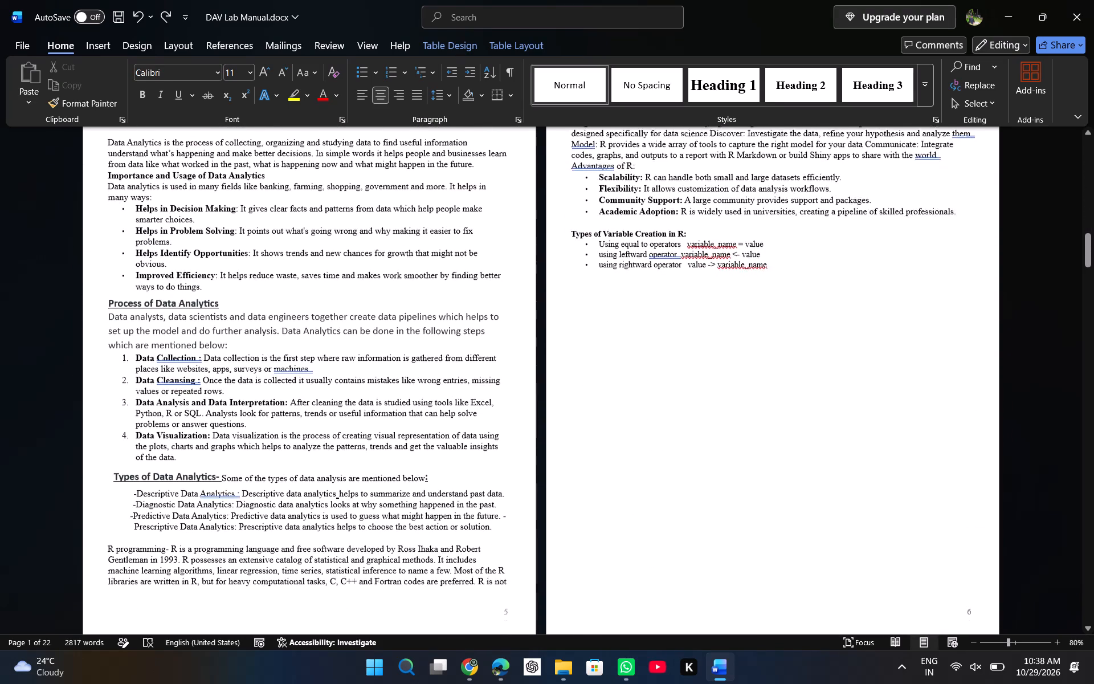
scroll(548, 413, "right", 3)
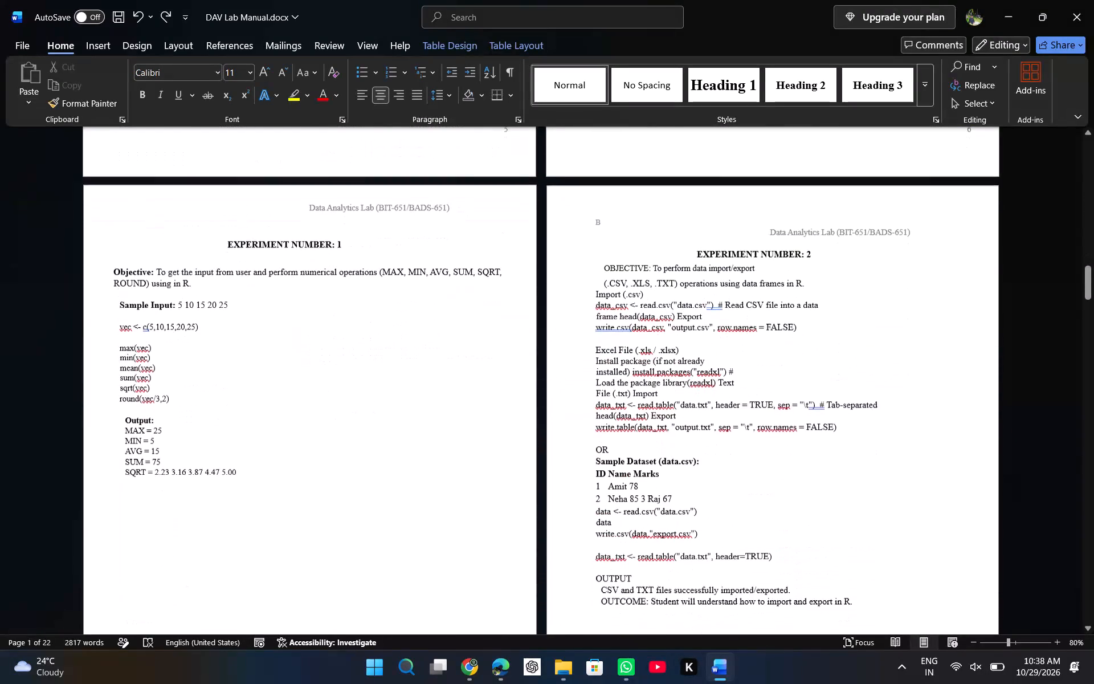
scroll(548, 413, "down", 1)
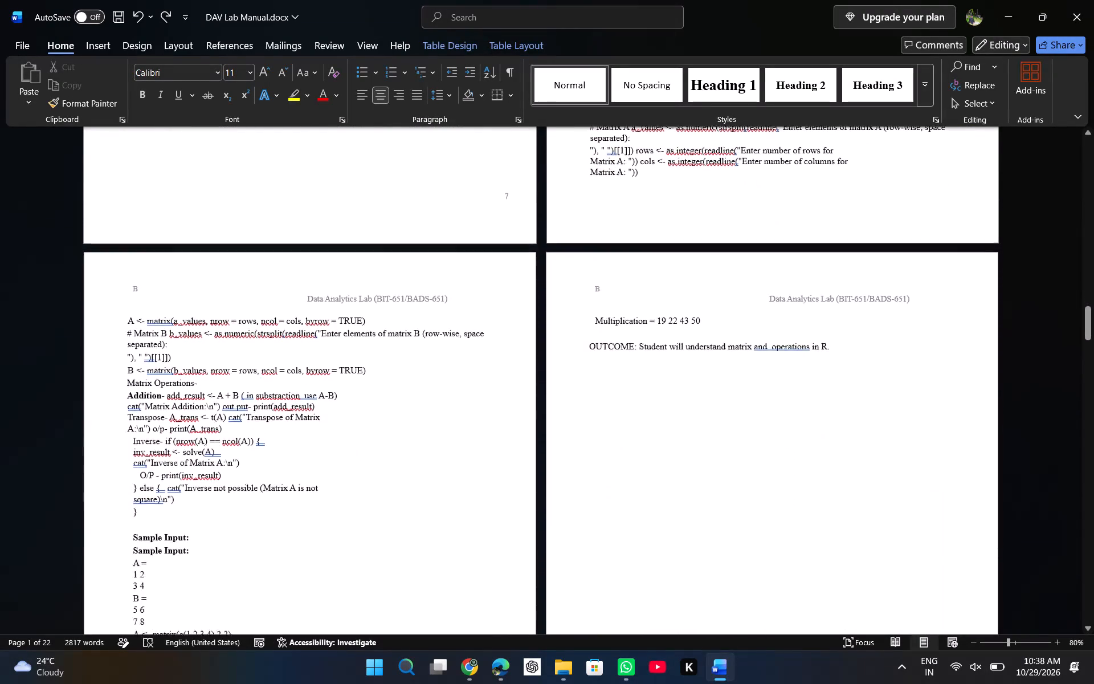
scroll(548, 413, "down", 2)
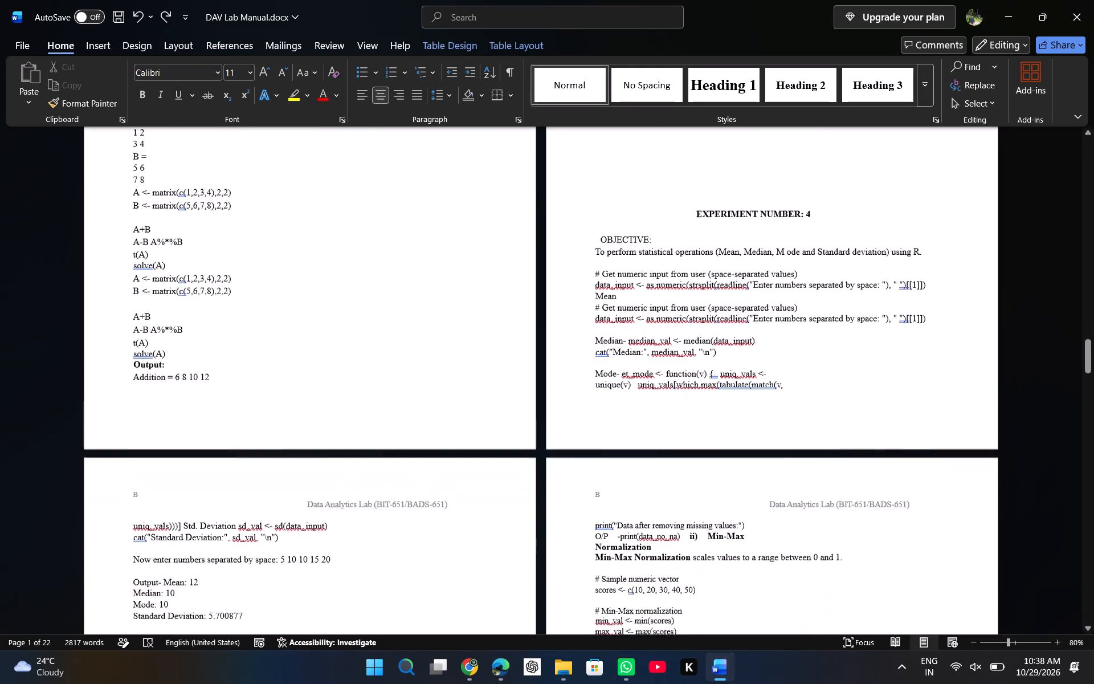
scroll(548, 413, "down", 3)
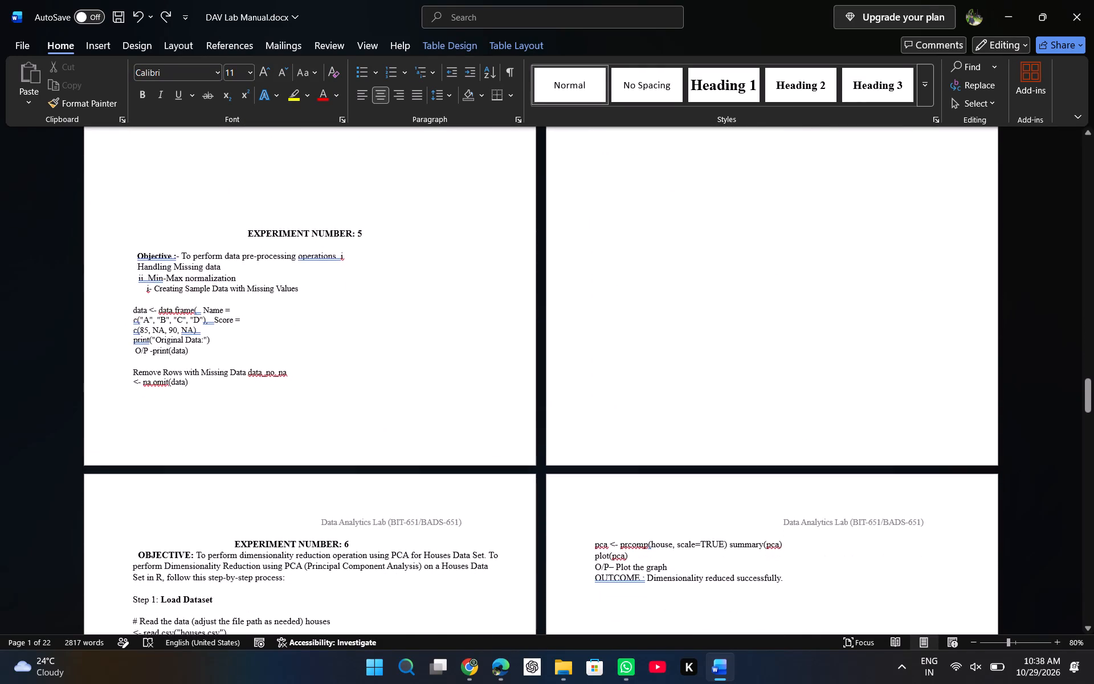
scroll(548, 413, "down", 5)
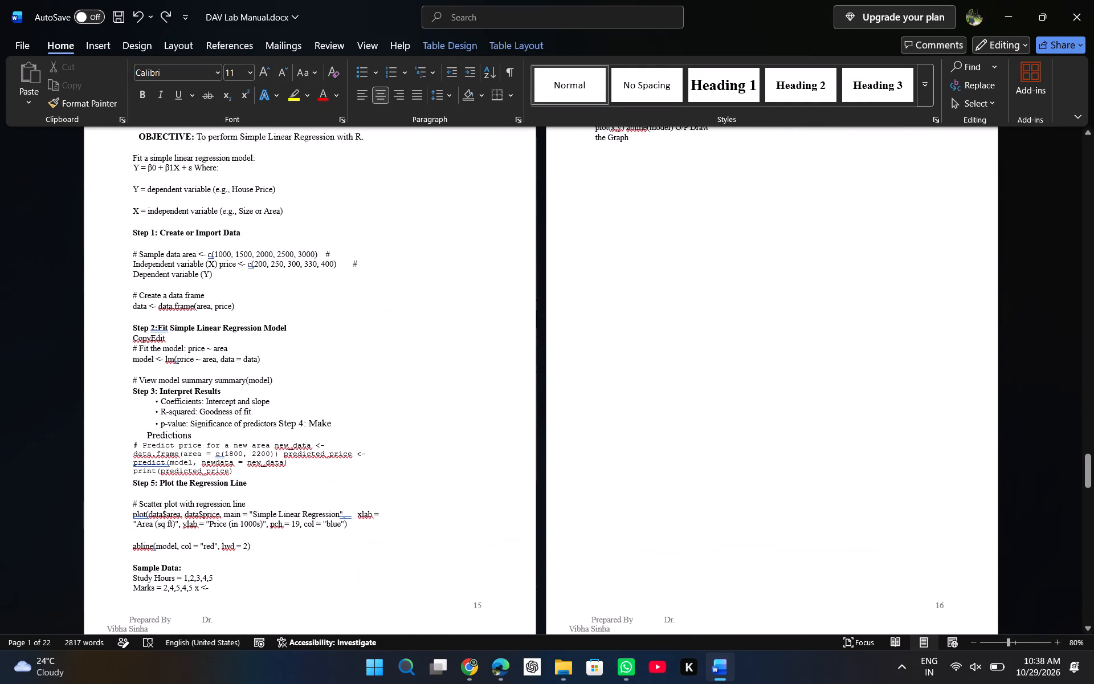
scroll(548, 413, "down", 1)
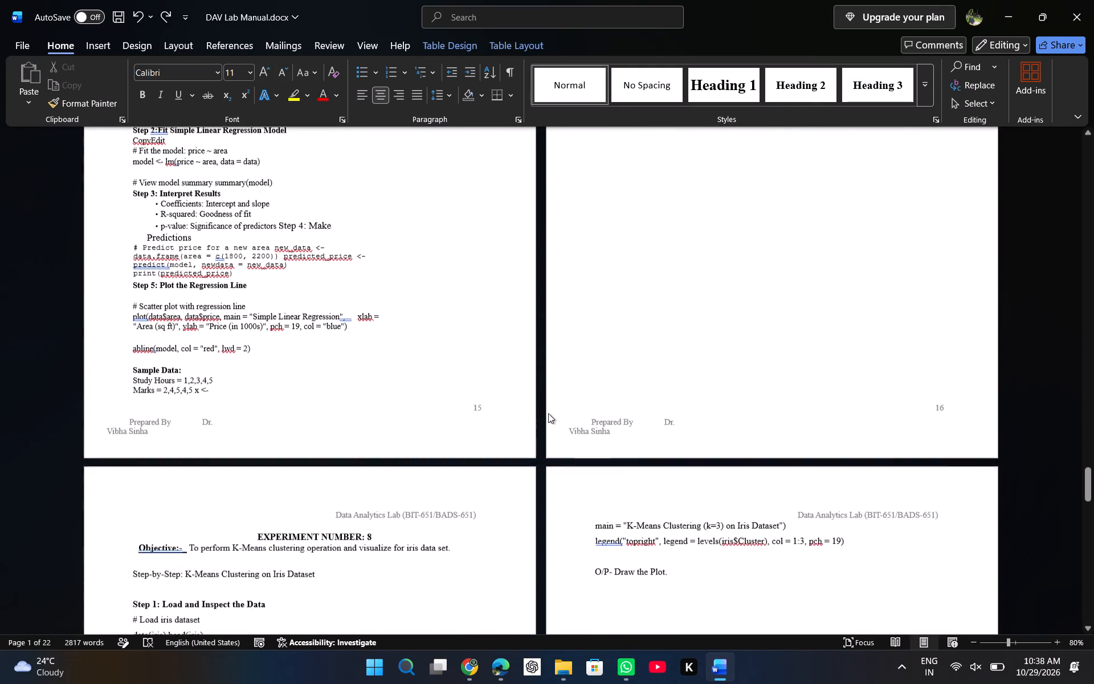
scroll(548, 413, "down", 1)
Remove the "Prepared By" footer from the section containing Experiment 7, check the following pages, and leave header and footer editing.
double_click(200, 364)
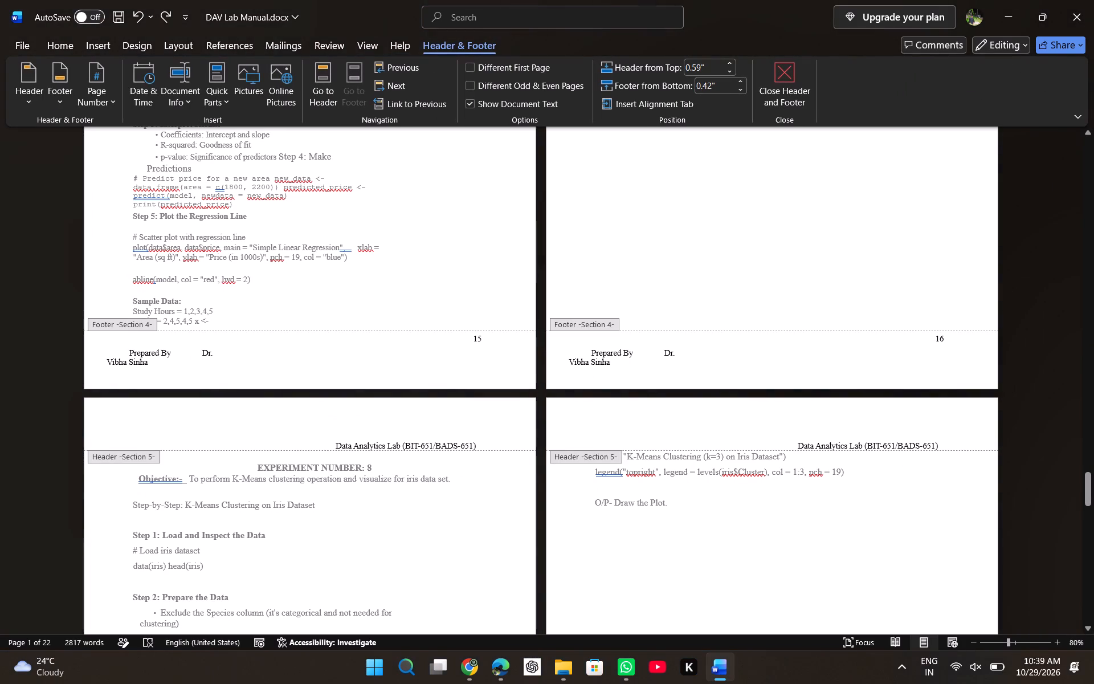
left_click(184, 361)
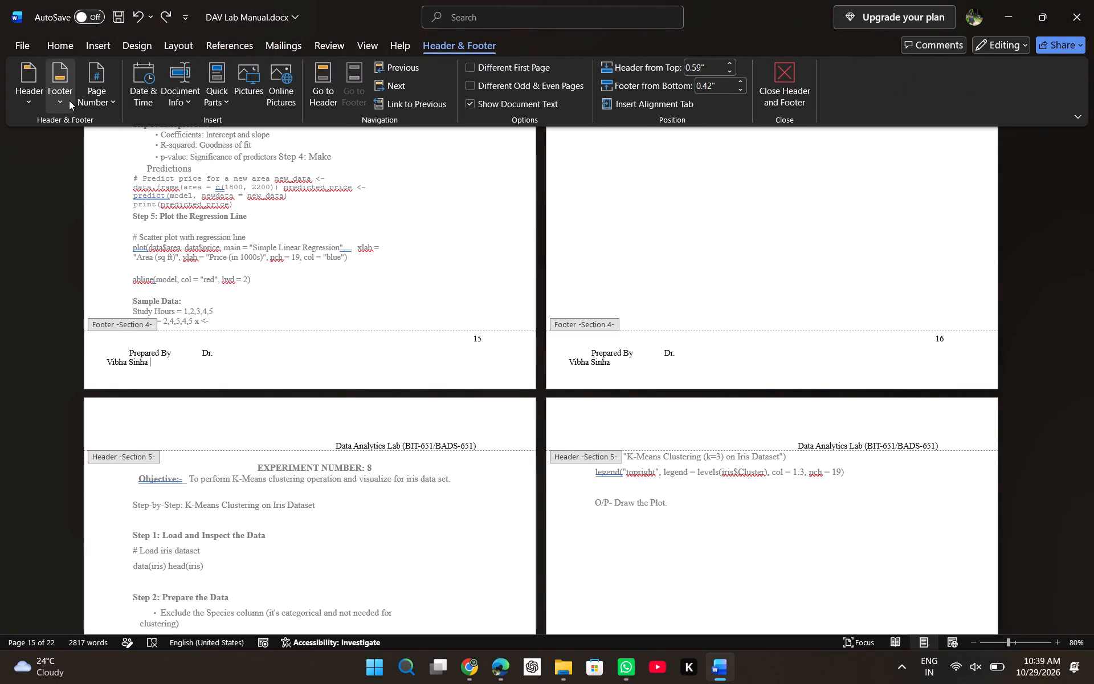
left_click(69, 100)
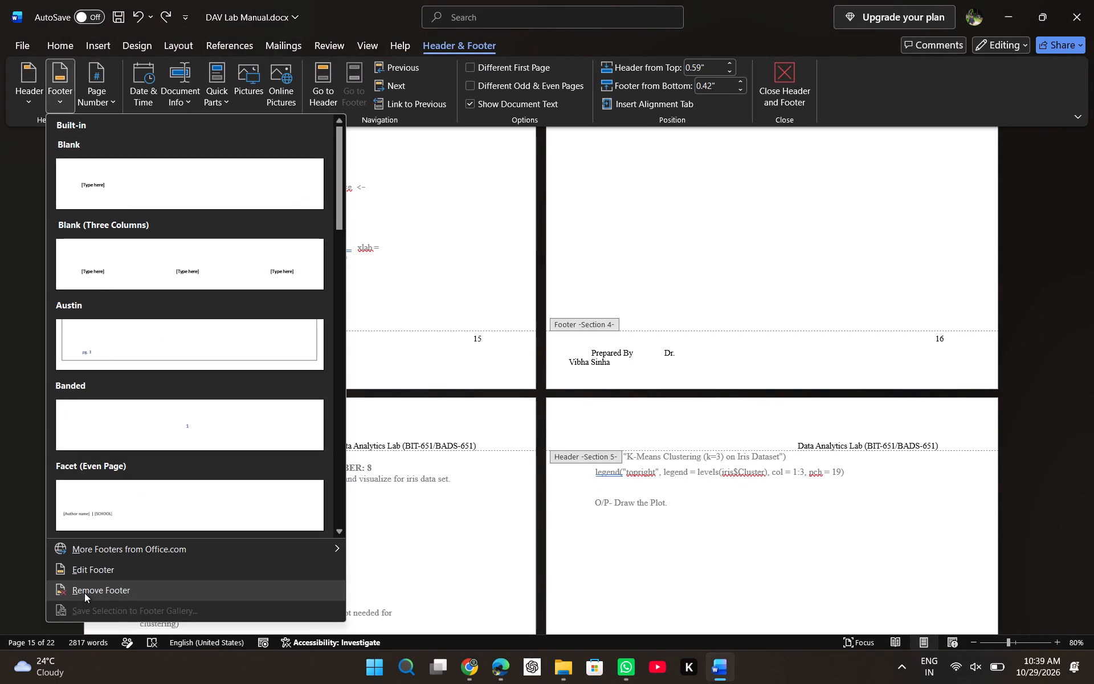
left_click(84, 593)
scroll(361, 443, "down", 1)
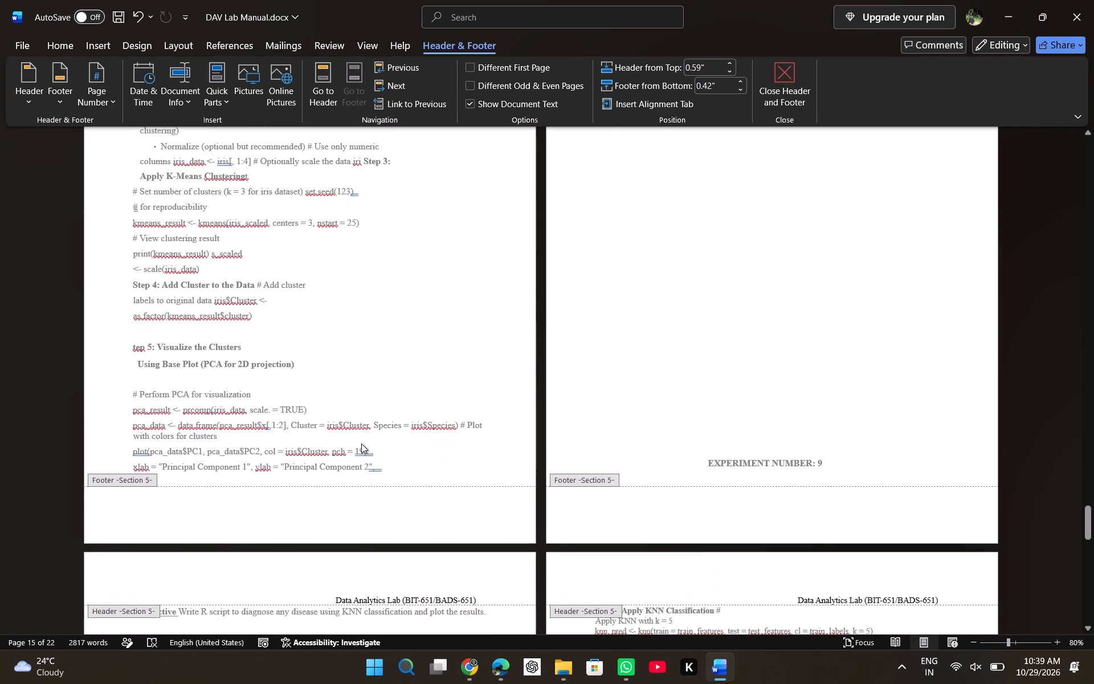
scroll(361, 443, "down", 3)
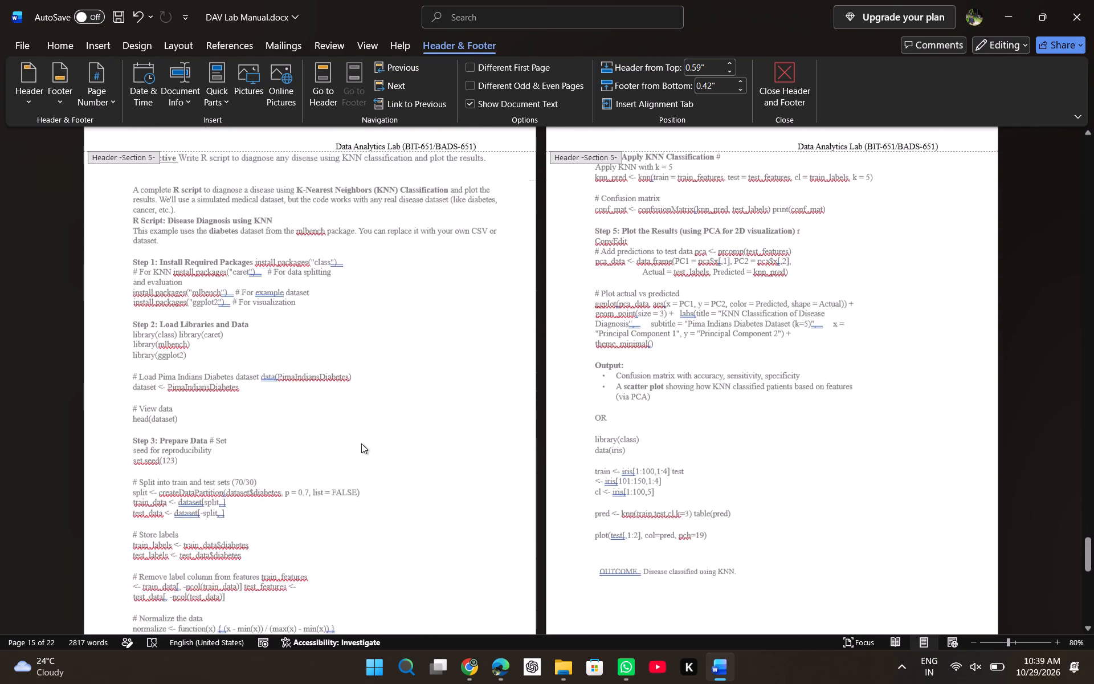
scroll(361, 443, "down", 3)
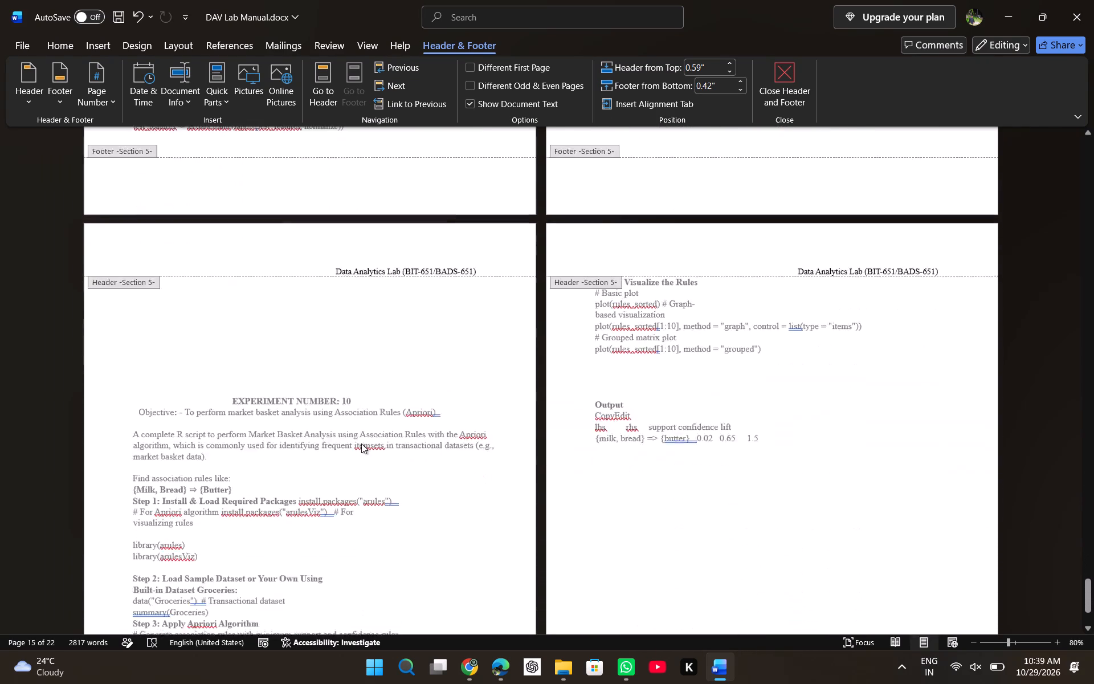
scroll(361, 443, "down", 4)
scroll(361, 443, "up", 4)
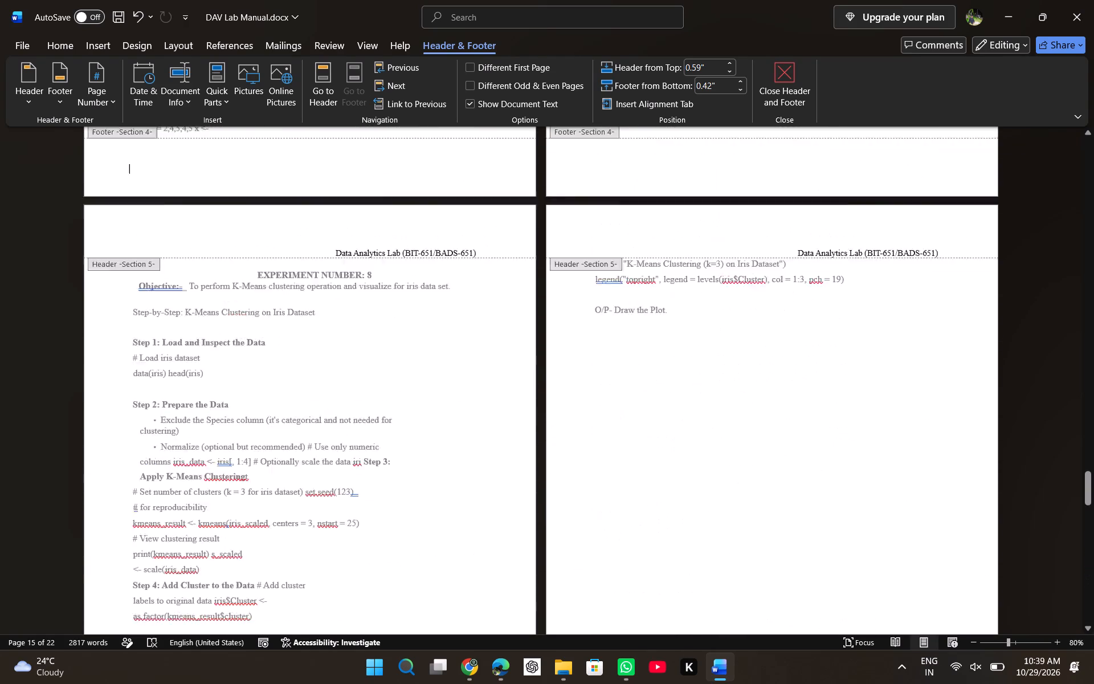
scroll(361, 443, "up", 1)
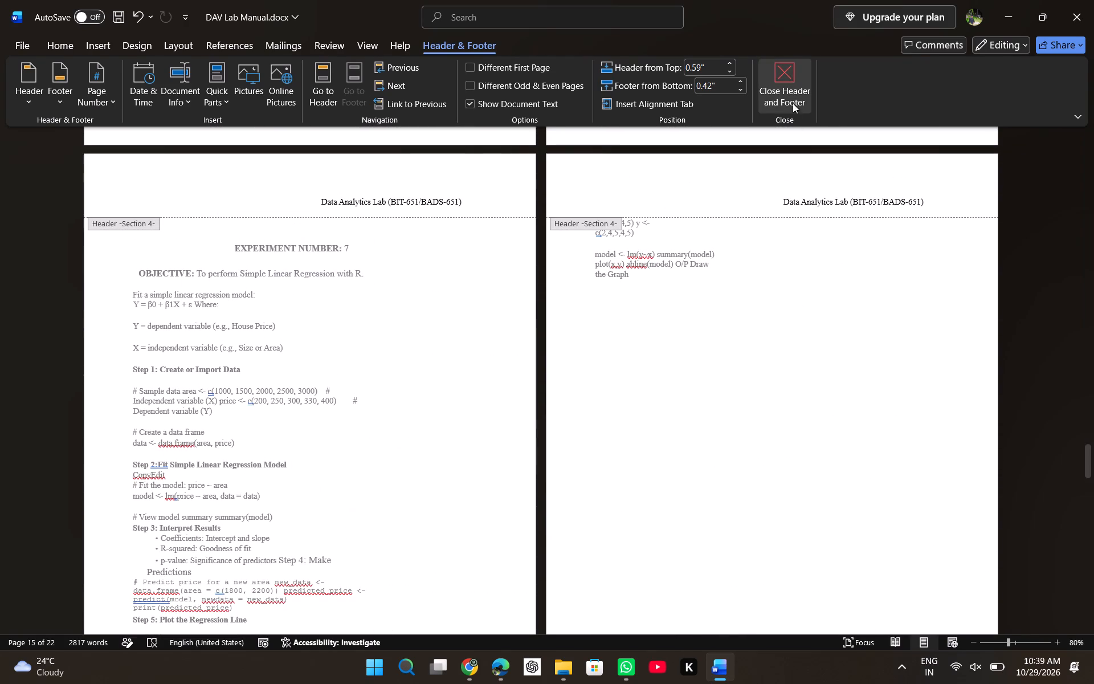
left_click(777, 94)
Place the cursor on the blank page after the cover and show the formatting marks.
scroll(465, 288, "up", 2)
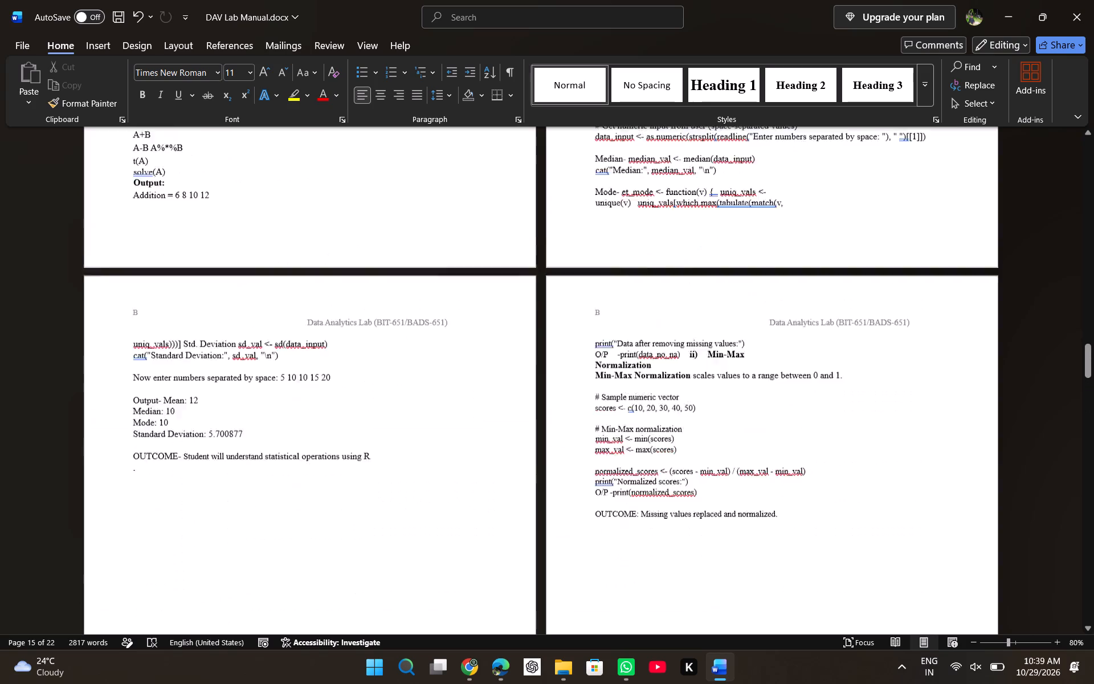
scroll(465, 288, "up", 6)
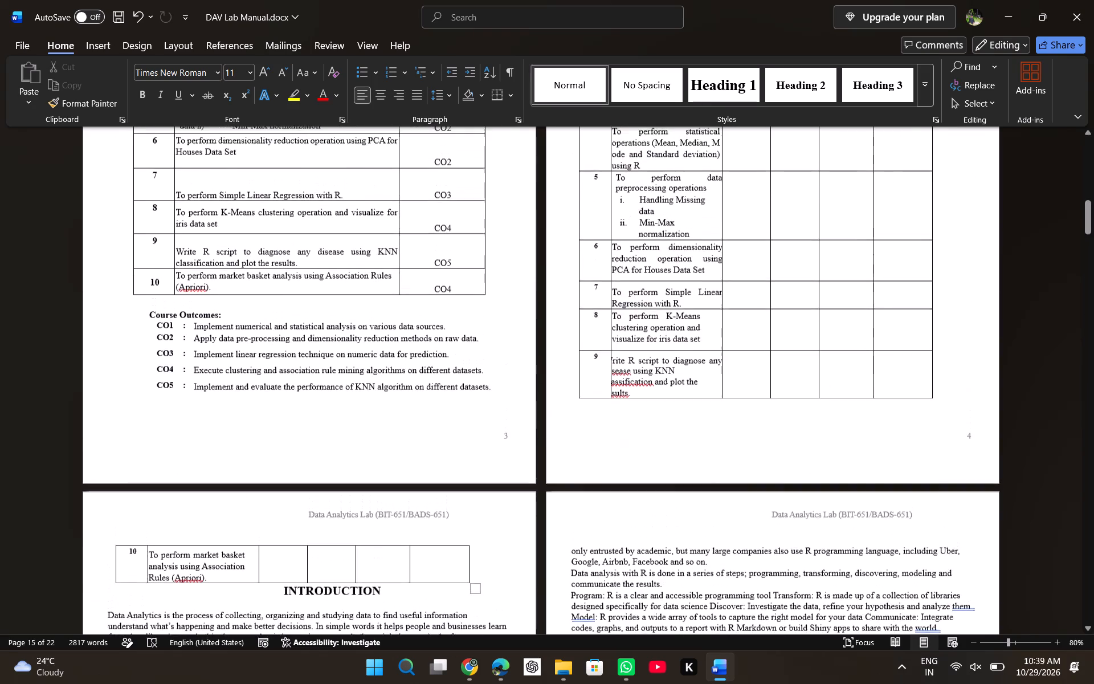
scroll(465, 288, "up", 2)
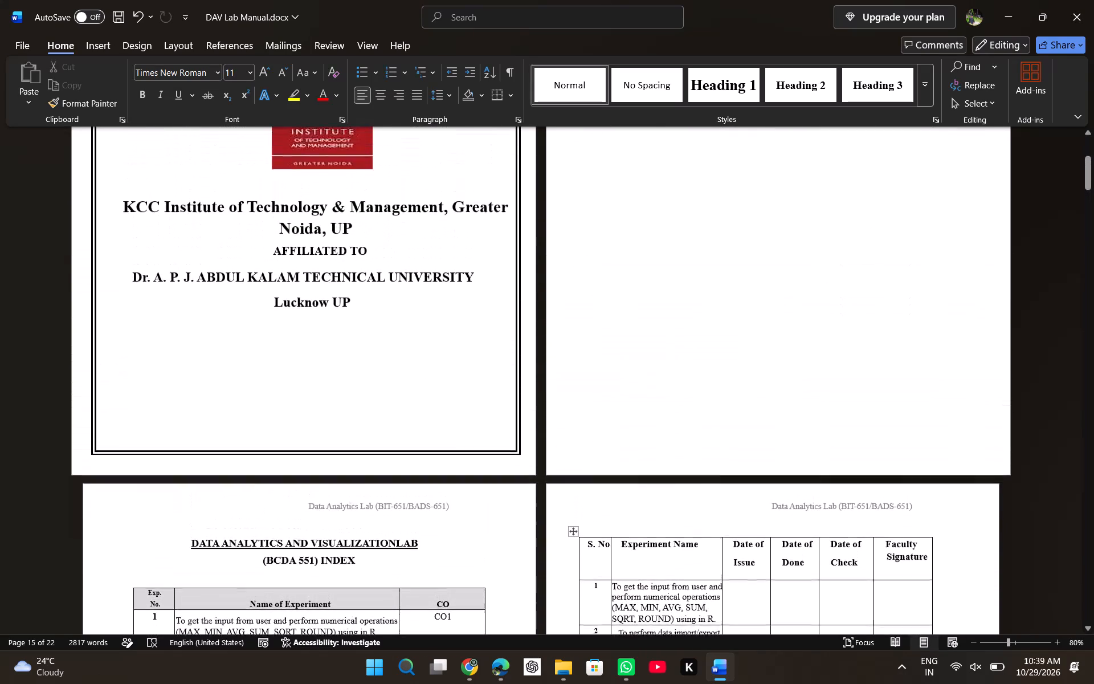
scroll(465, 288, "up", 1)
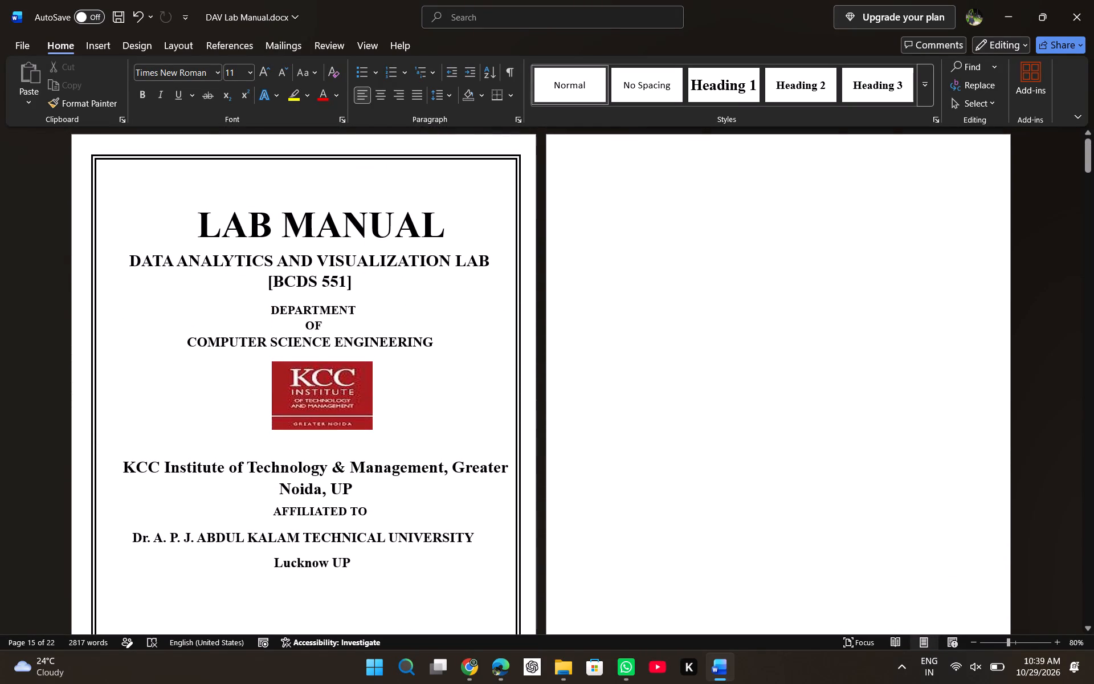
left_click(664, 270)
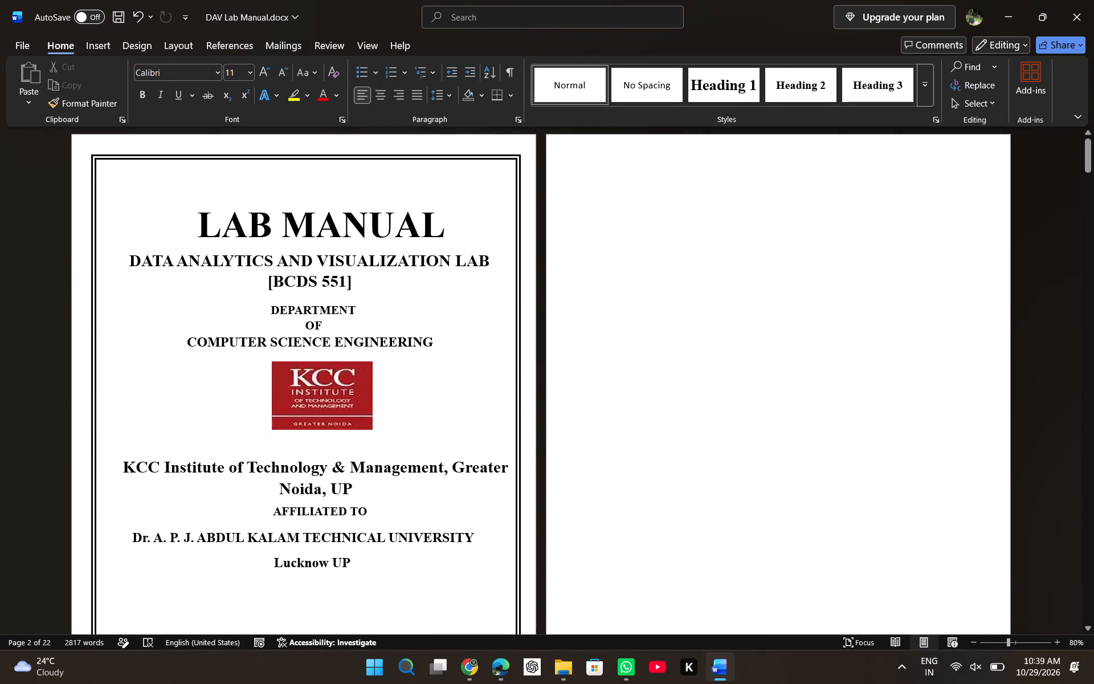
double_click(661, 210)
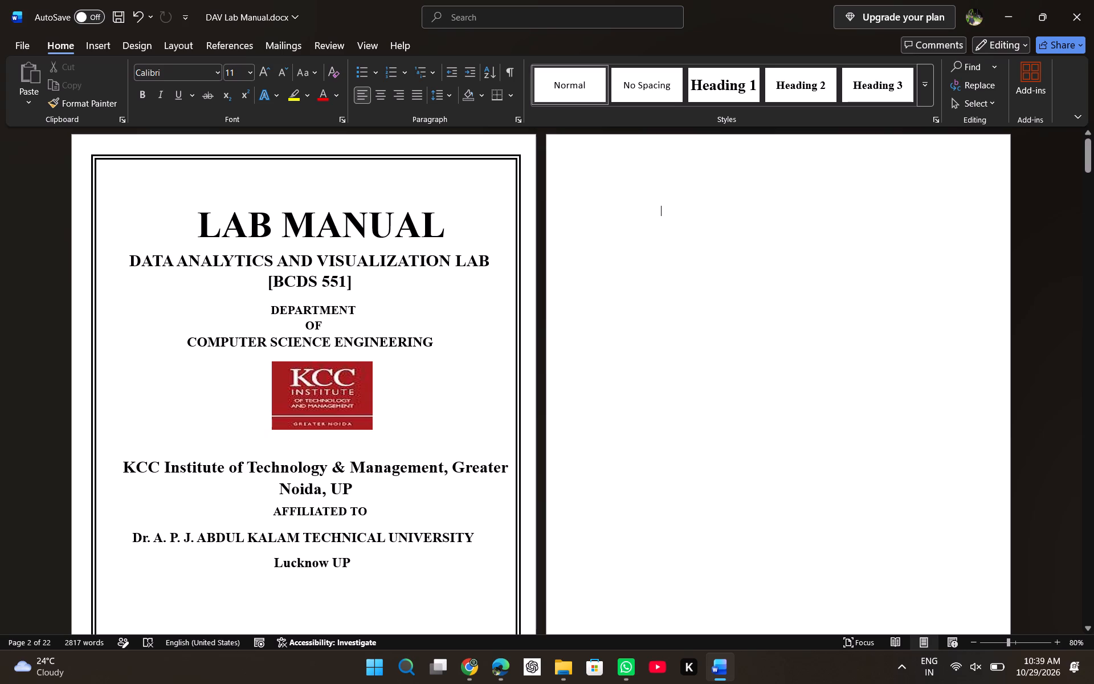
double_click(661, 210)
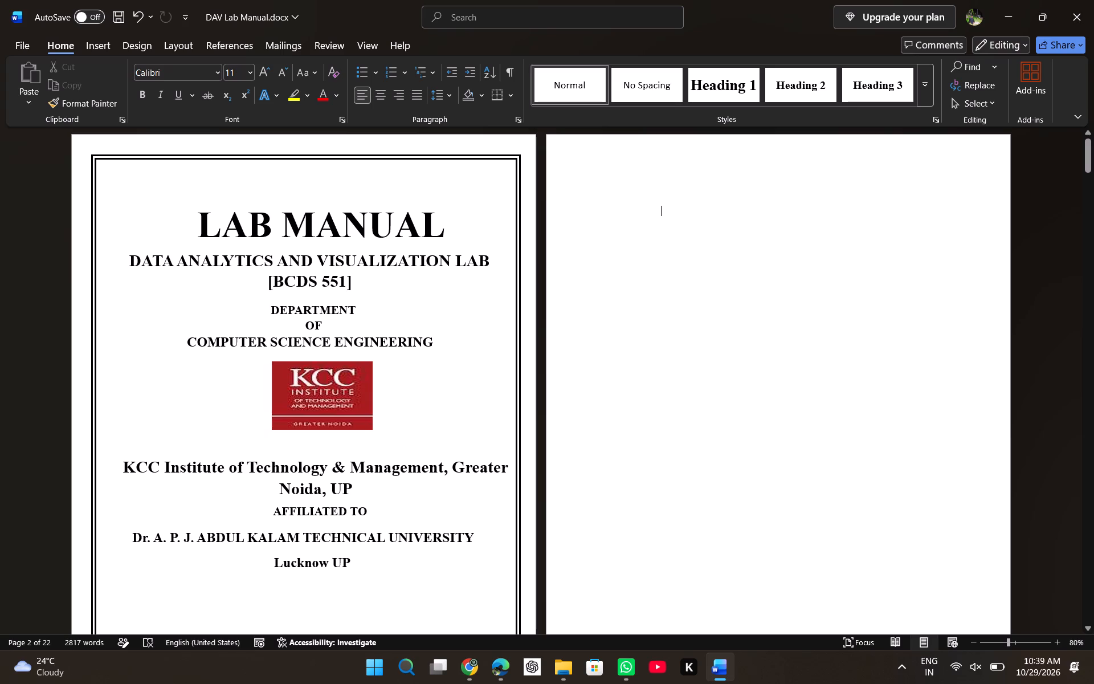
left_click(661, 210)
key("ctrl+shift+8")
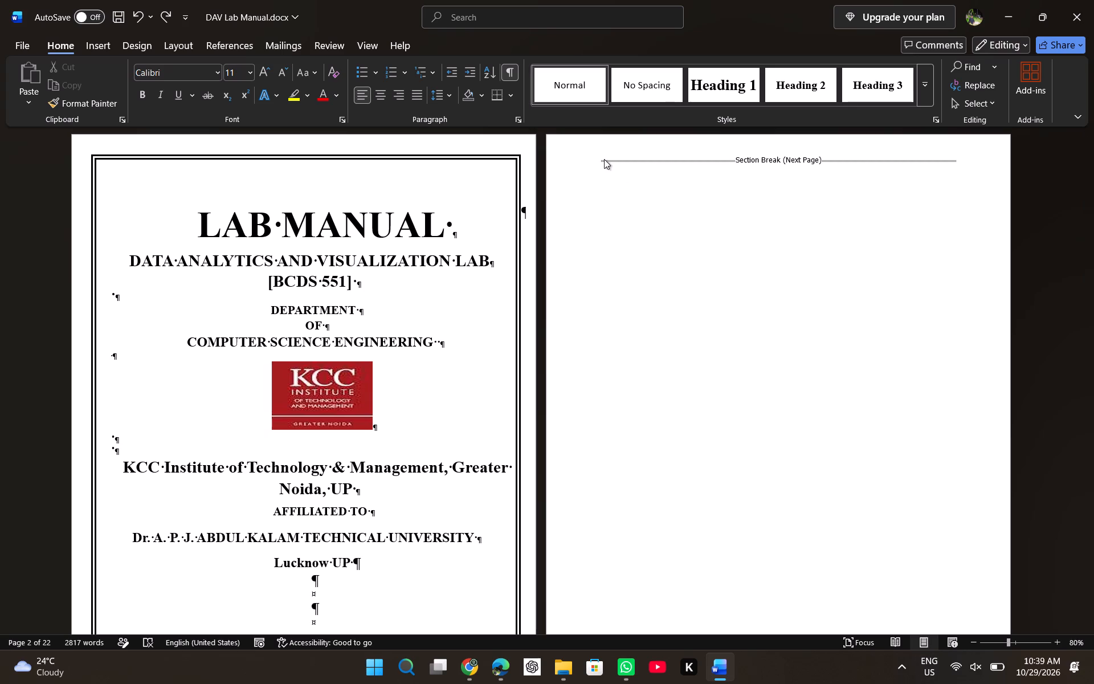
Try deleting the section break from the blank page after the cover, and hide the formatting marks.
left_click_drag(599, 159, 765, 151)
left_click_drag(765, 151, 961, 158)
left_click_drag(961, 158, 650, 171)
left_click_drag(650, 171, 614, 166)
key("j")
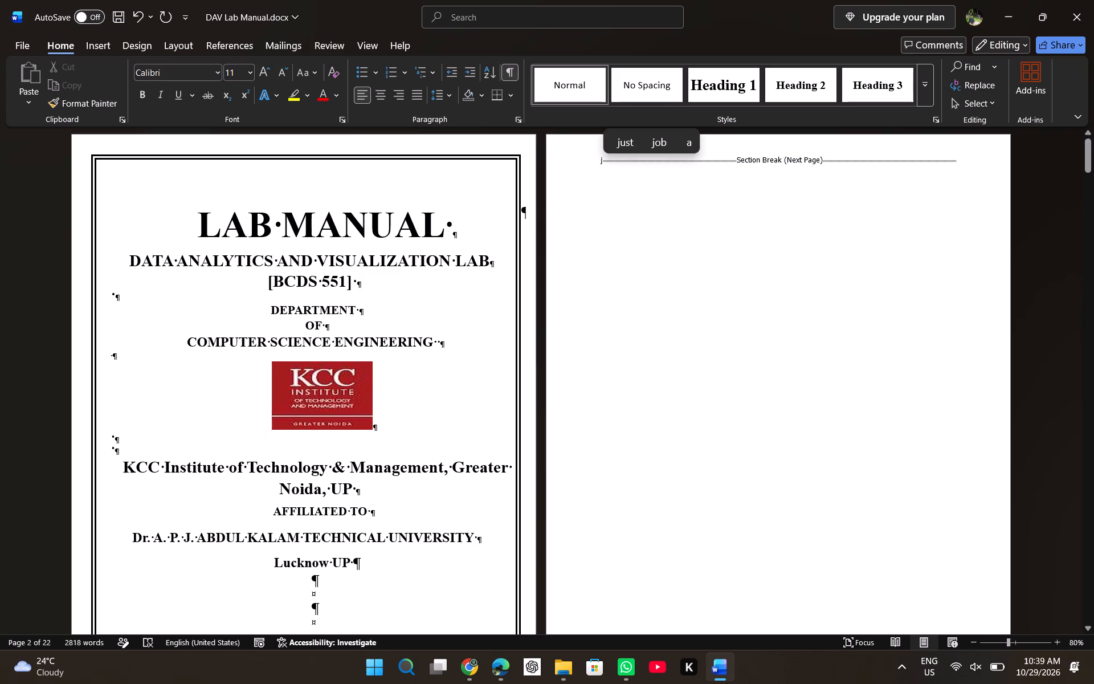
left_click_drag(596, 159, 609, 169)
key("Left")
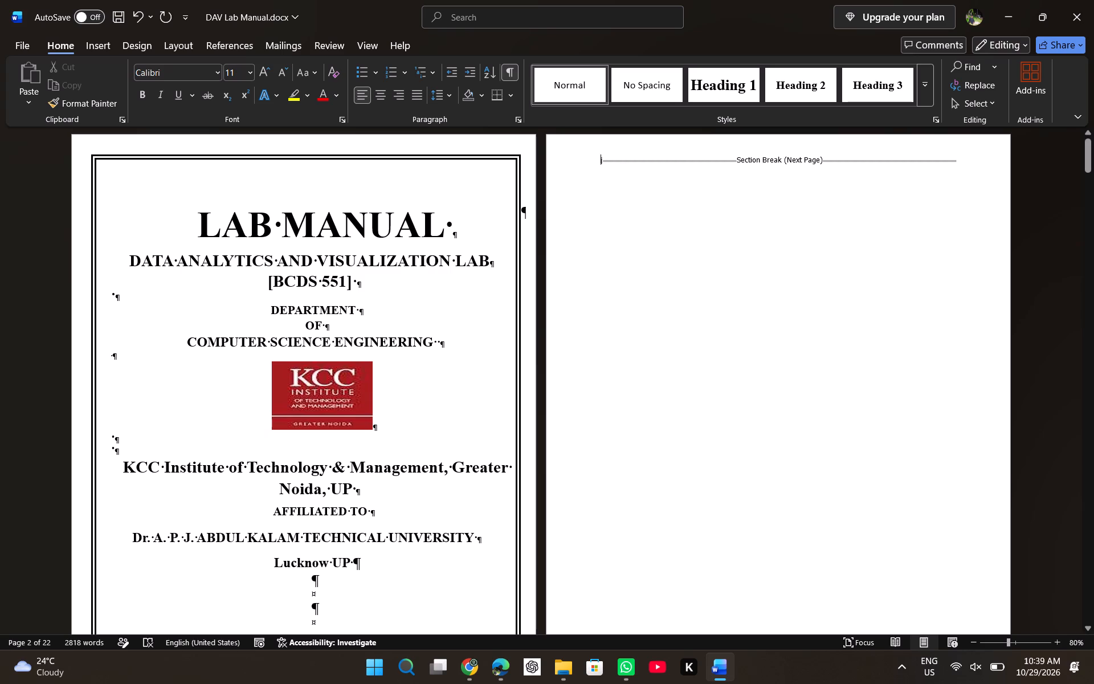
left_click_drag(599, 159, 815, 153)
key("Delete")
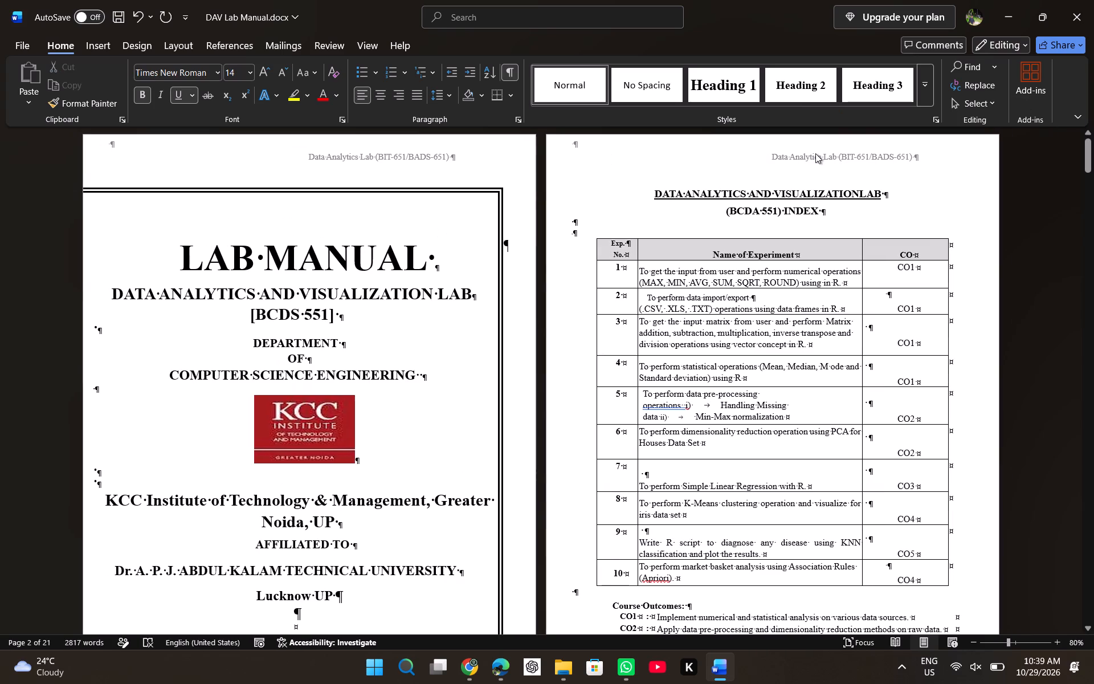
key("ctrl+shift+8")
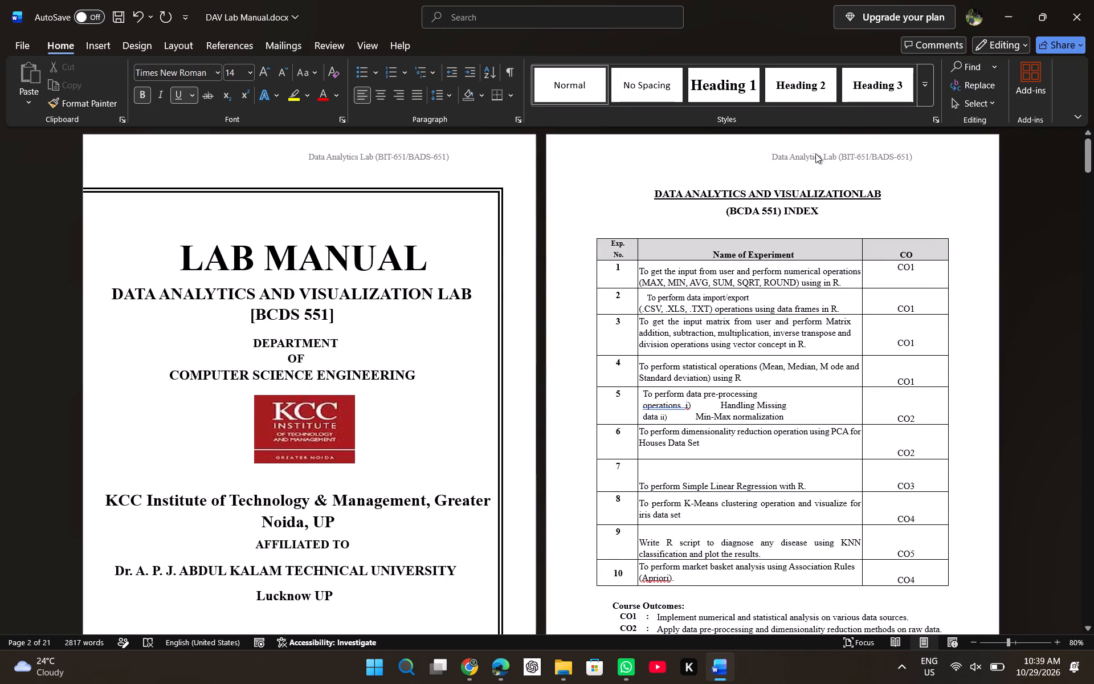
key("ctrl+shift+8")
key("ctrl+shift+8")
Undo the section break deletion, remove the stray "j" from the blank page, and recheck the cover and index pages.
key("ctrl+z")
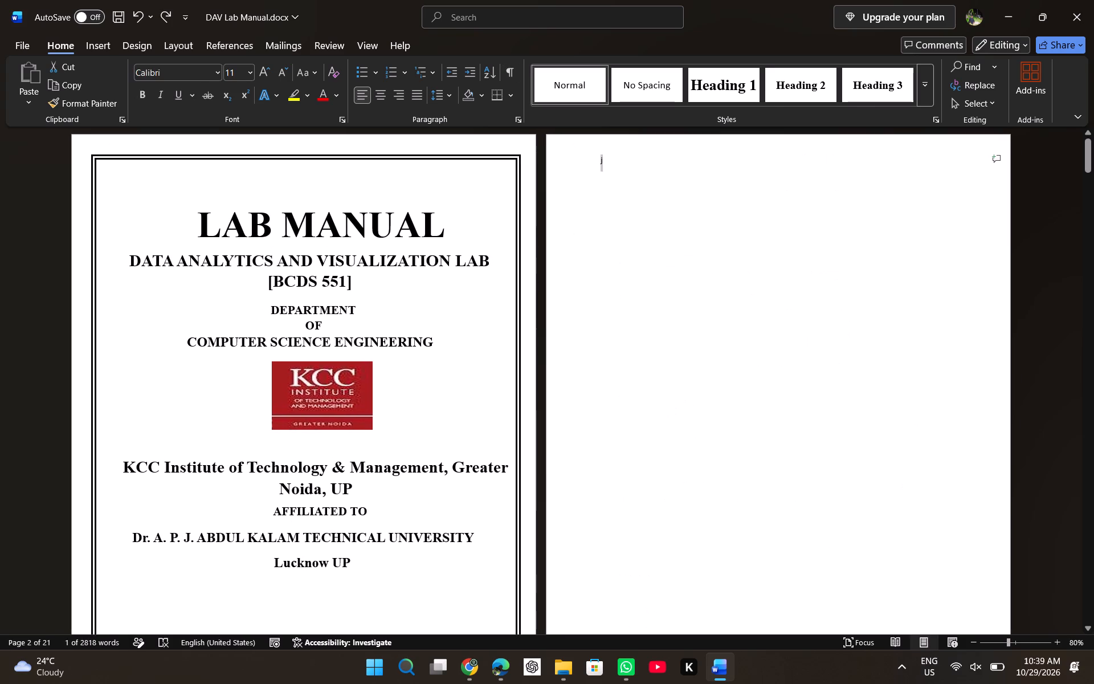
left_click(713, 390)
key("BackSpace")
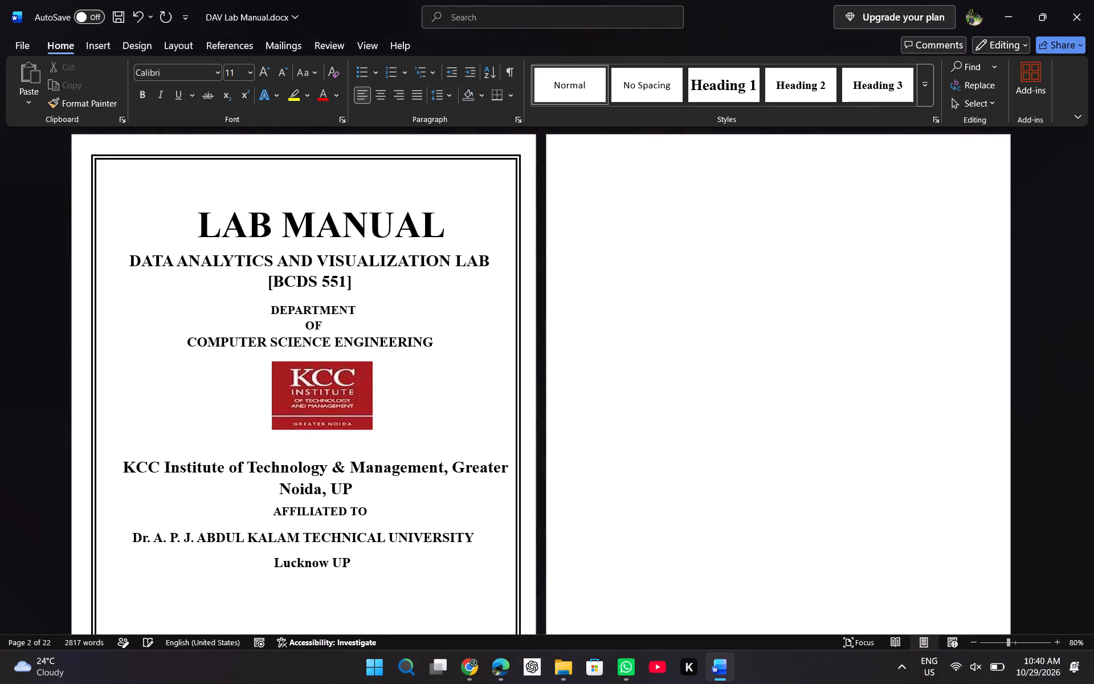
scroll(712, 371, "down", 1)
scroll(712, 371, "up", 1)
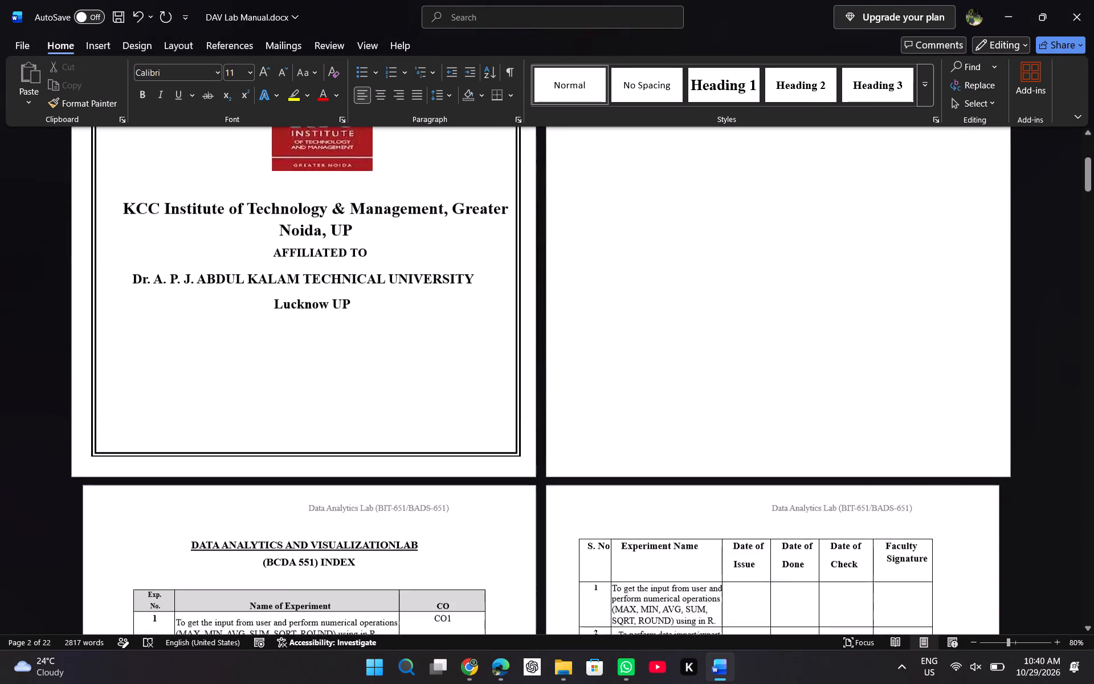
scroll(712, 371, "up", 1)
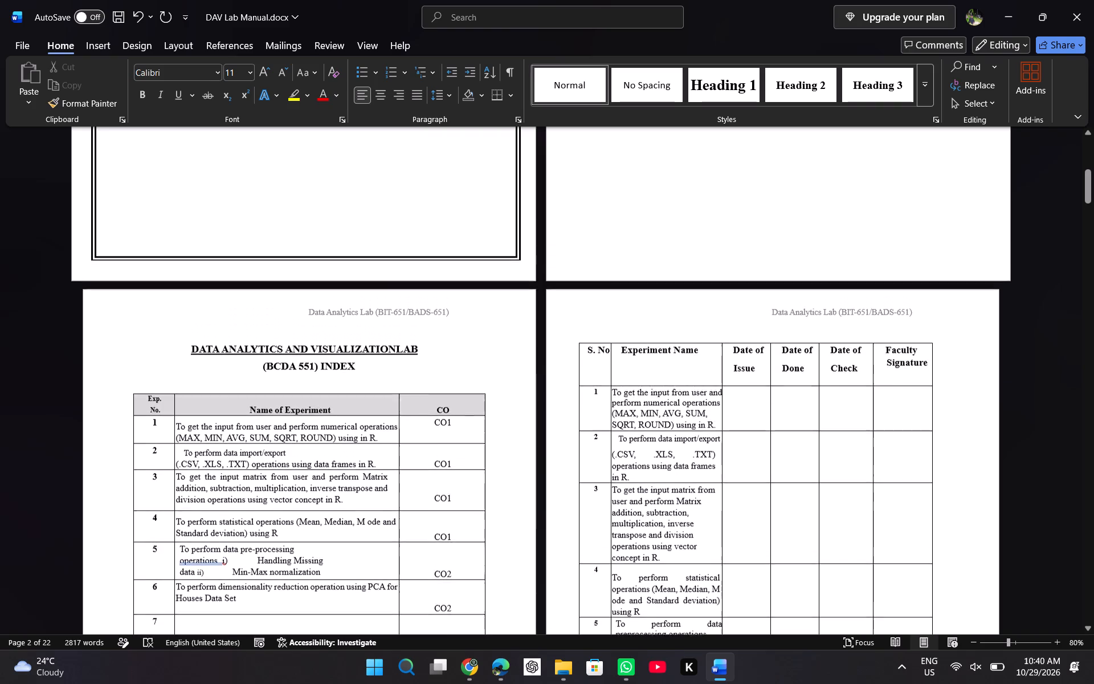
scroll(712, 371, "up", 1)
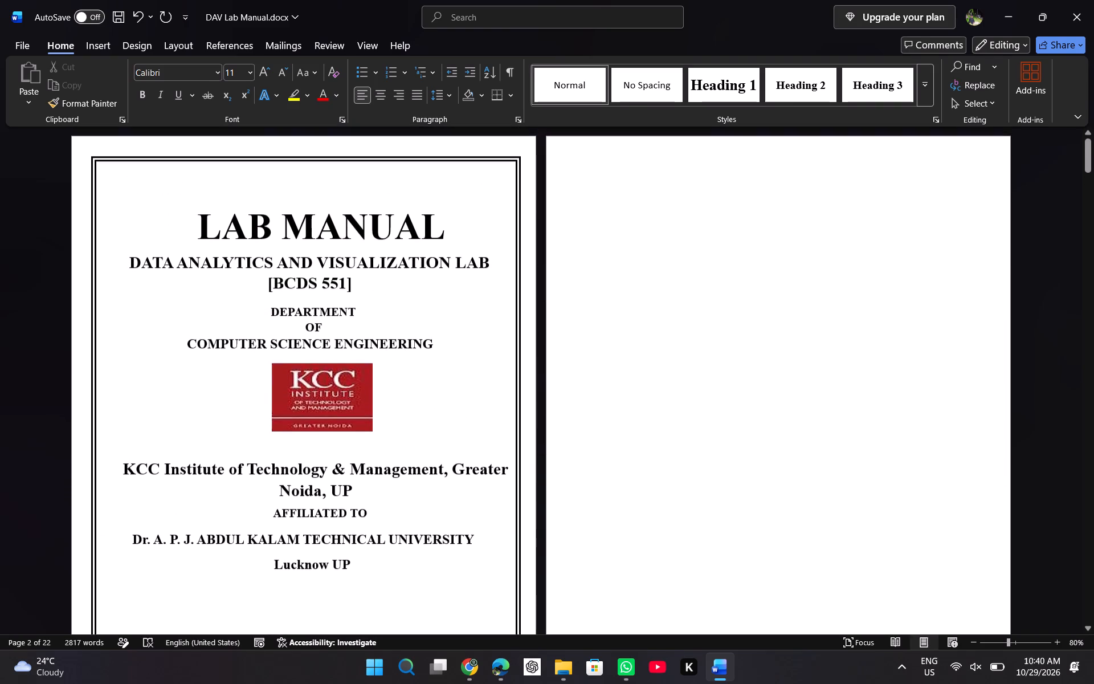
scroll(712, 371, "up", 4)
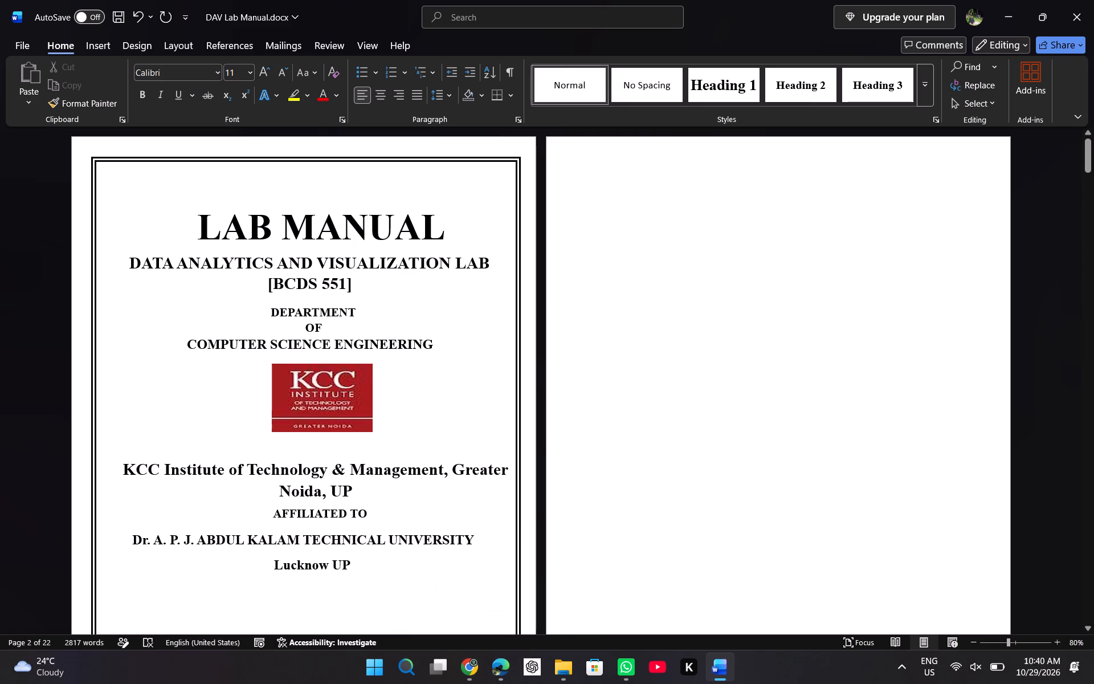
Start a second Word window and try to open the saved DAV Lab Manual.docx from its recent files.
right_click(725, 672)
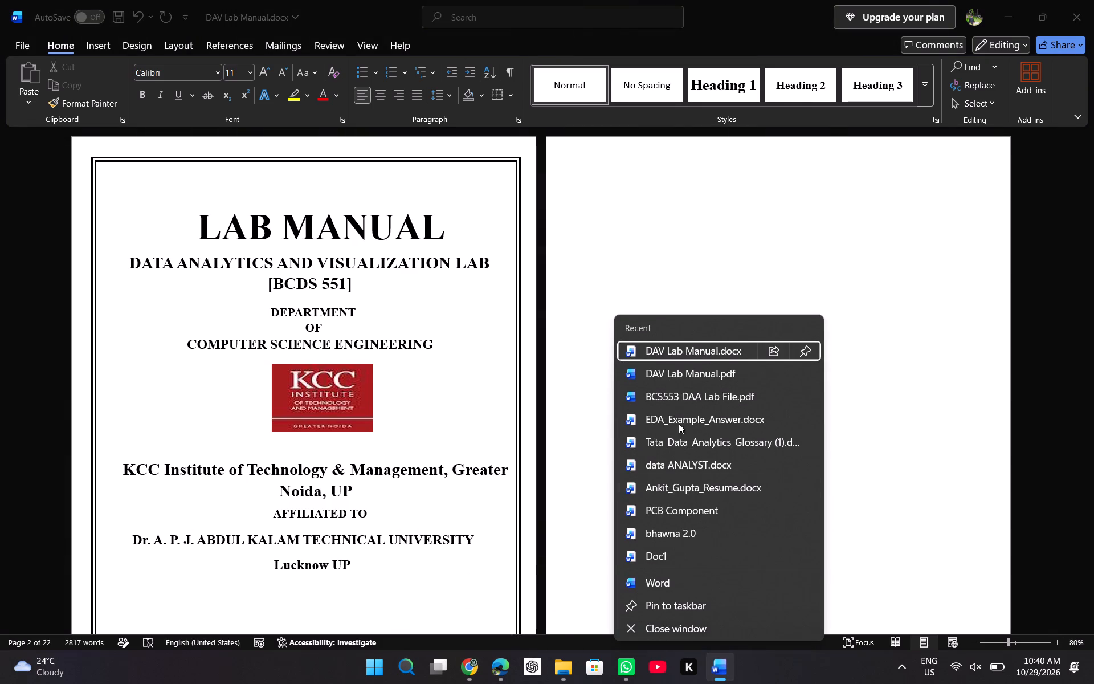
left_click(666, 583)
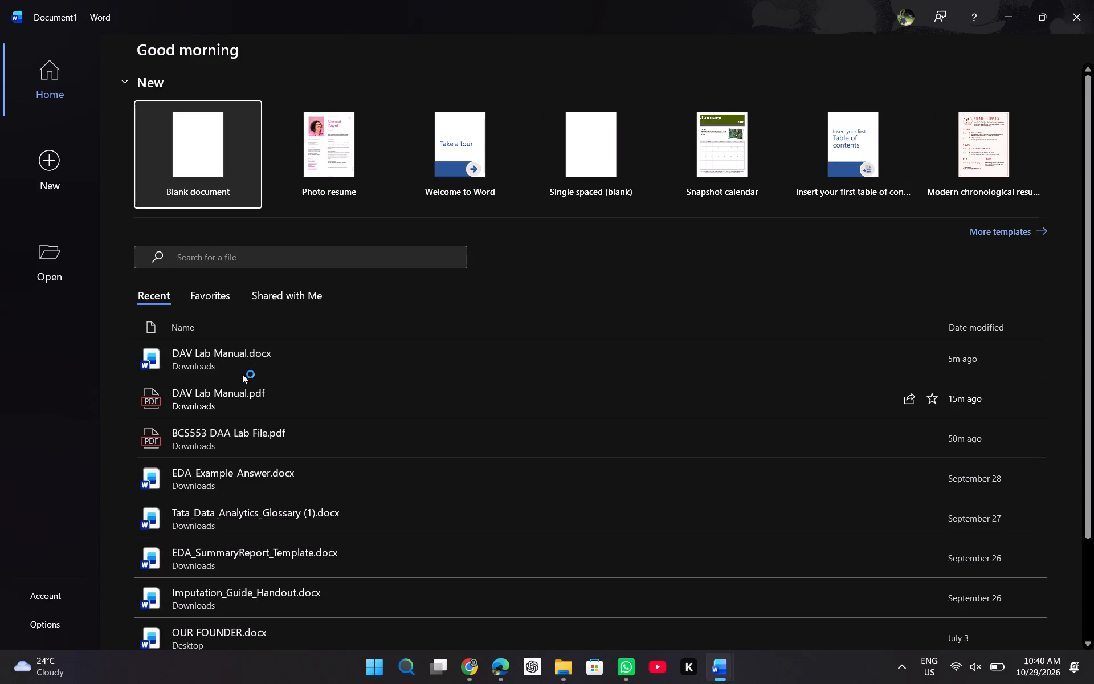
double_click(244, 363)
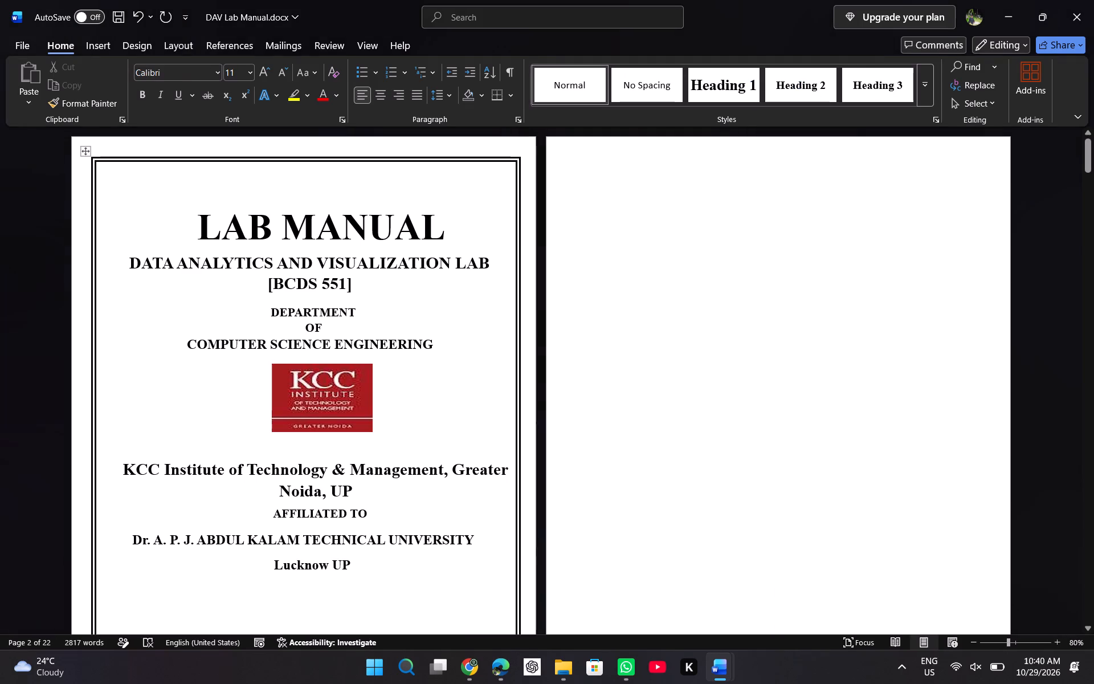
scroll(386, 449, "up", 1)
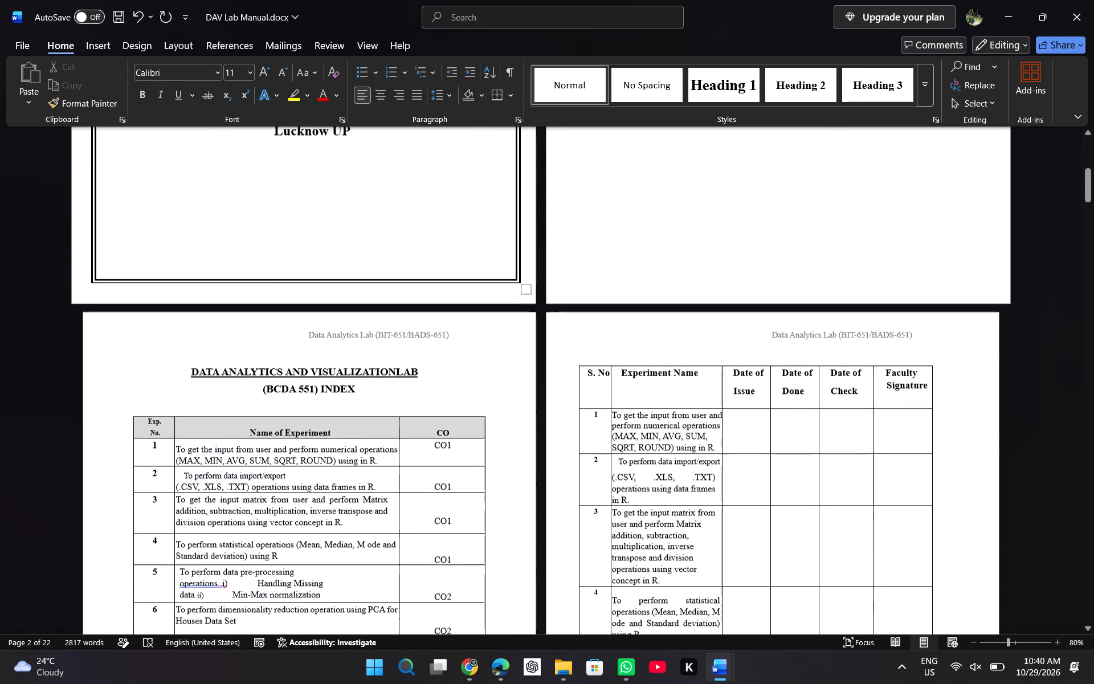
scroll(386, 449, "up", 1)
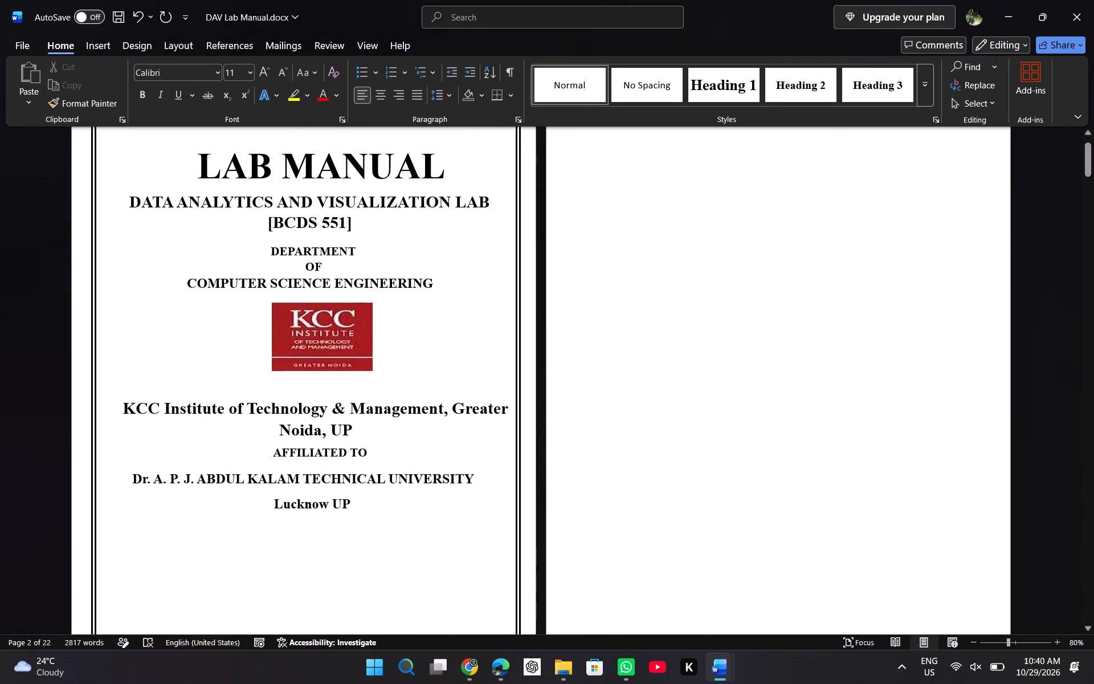
Close DAV Lab Manual.docx without saving the changes.
left_click(1091, 1)
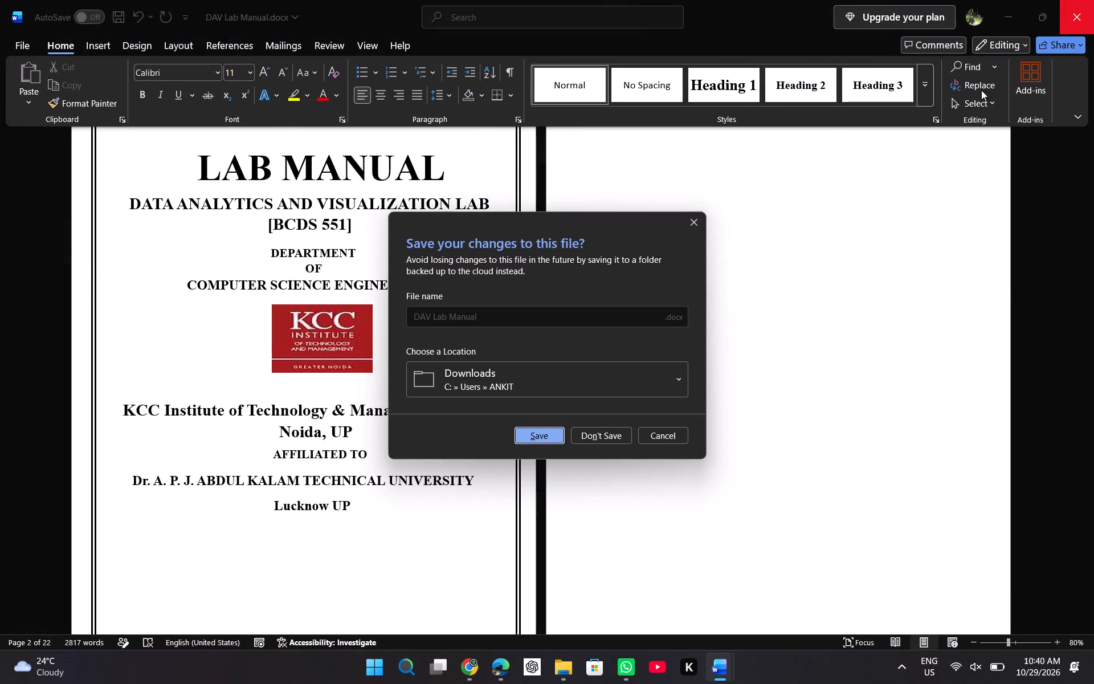
left_click(602, 433)
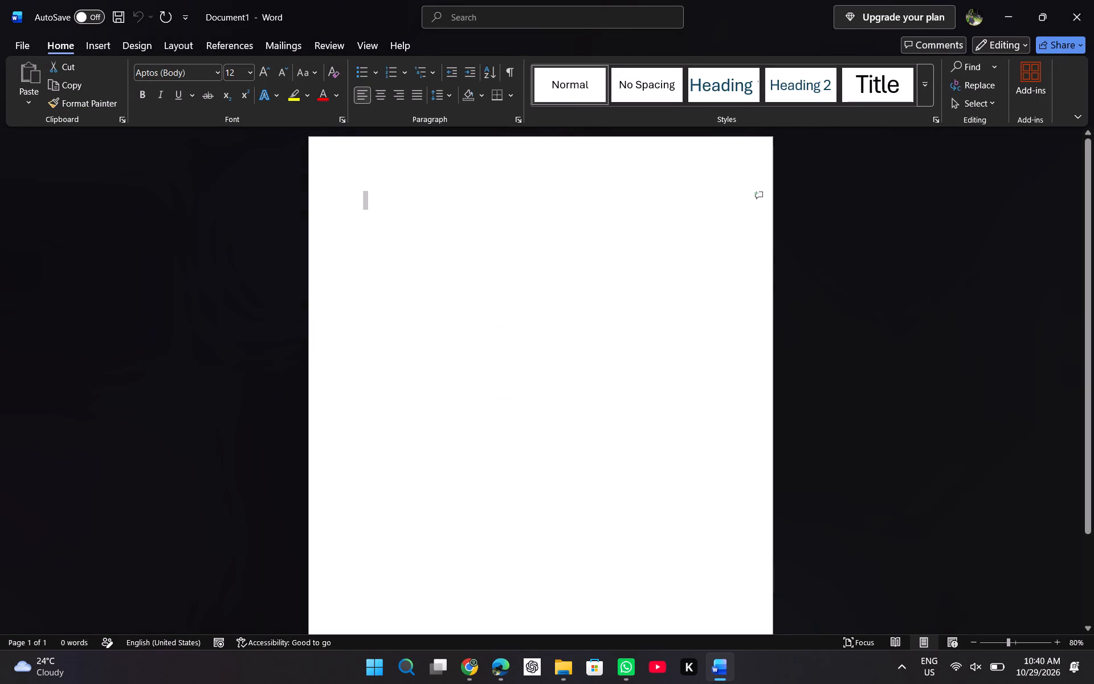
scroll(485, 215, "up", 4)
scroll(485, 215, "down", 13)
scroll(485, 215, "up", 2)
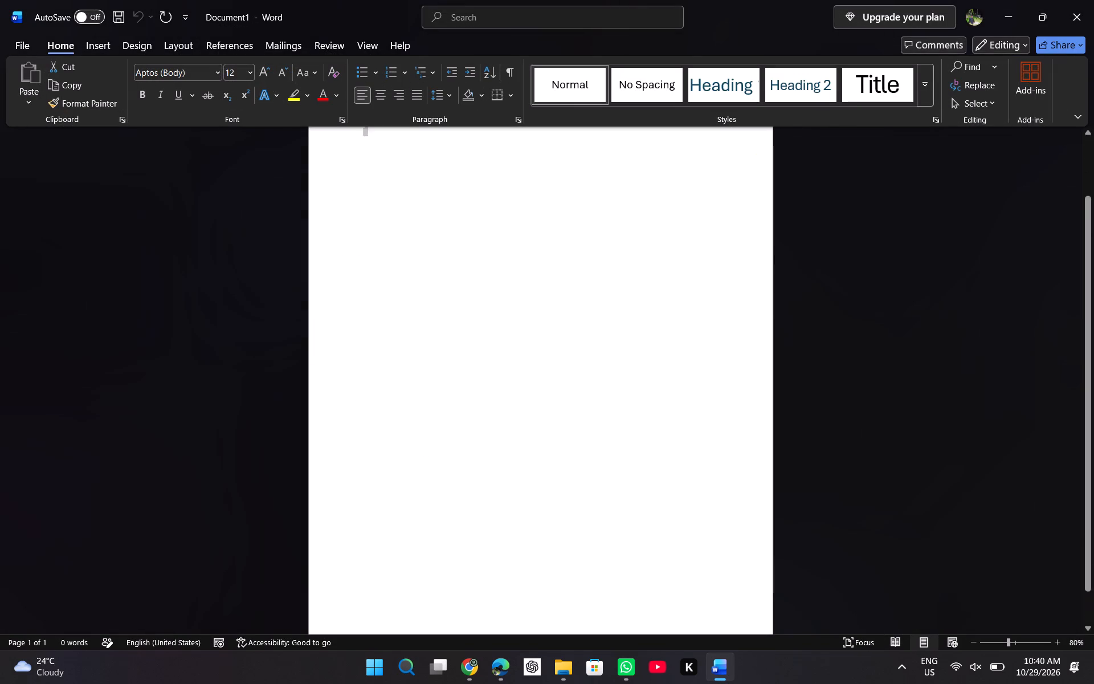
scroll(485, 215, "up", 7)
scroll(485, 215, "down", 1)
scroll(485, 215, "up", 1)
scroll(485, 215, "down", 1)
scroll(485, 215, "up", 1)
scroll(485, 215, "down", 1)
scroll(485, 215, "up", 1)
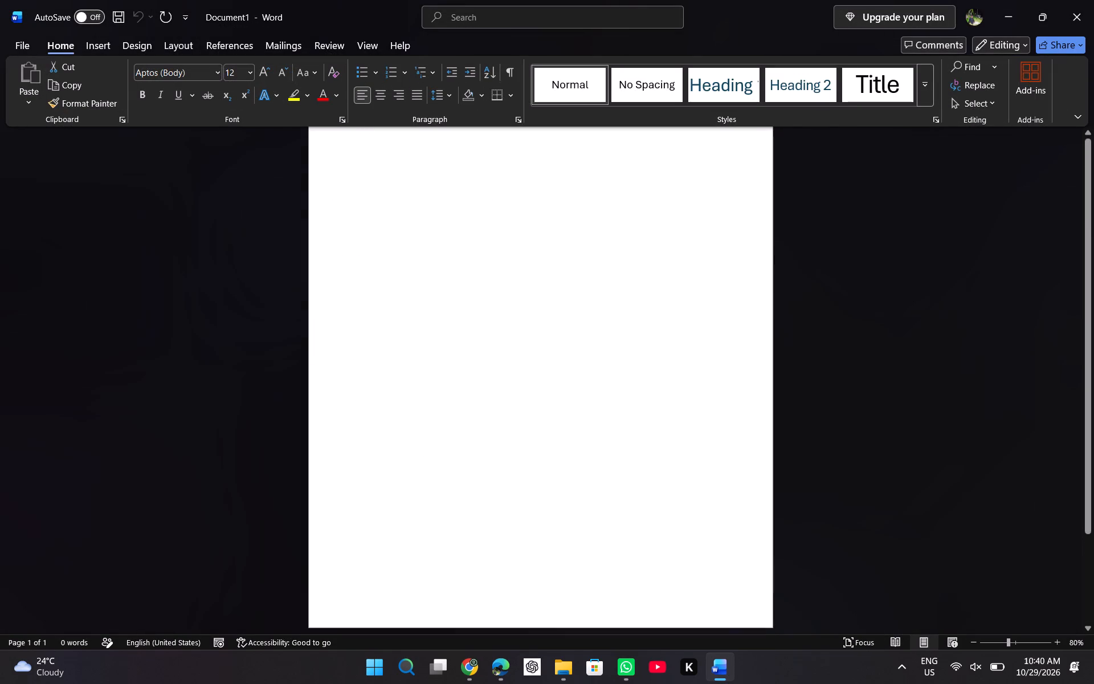
Close the blank document and reopen DAV Lab Manual.docx from the recent files in File Explorer.
left_click(1093, 0)
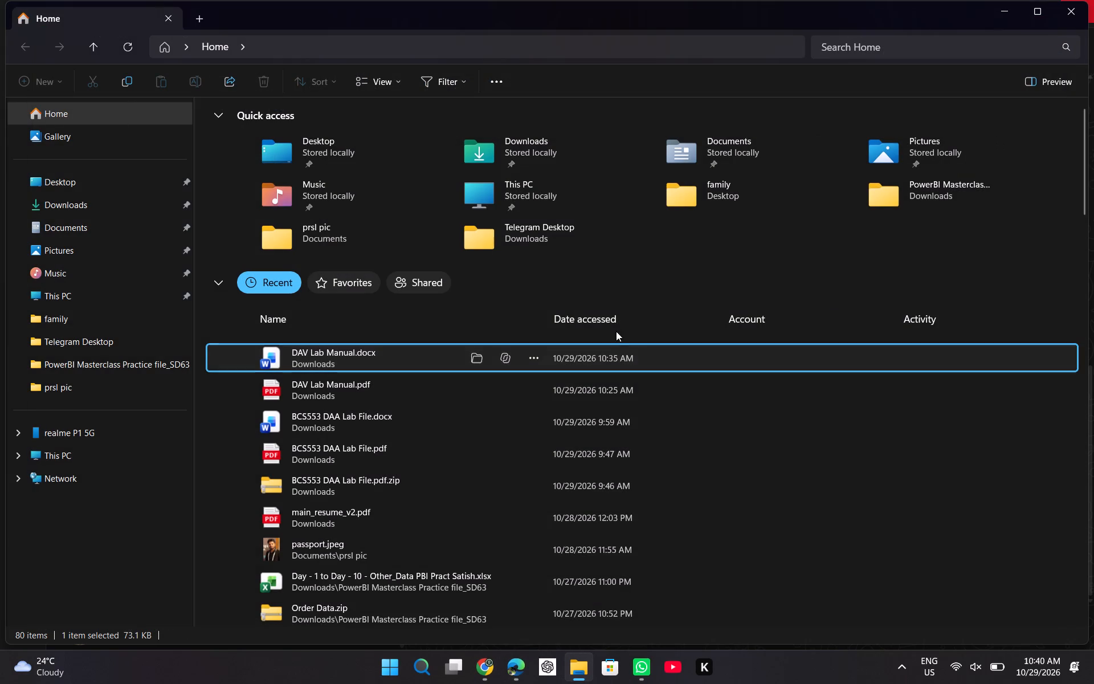
left_click(538, 359)
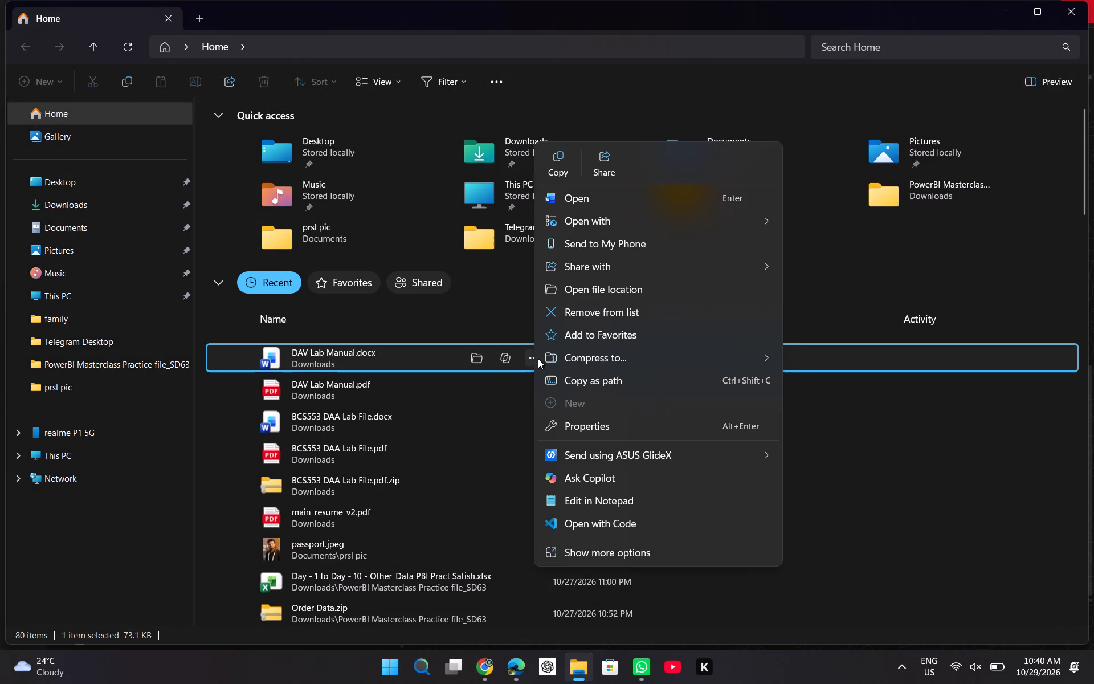
left_click(618, 196)
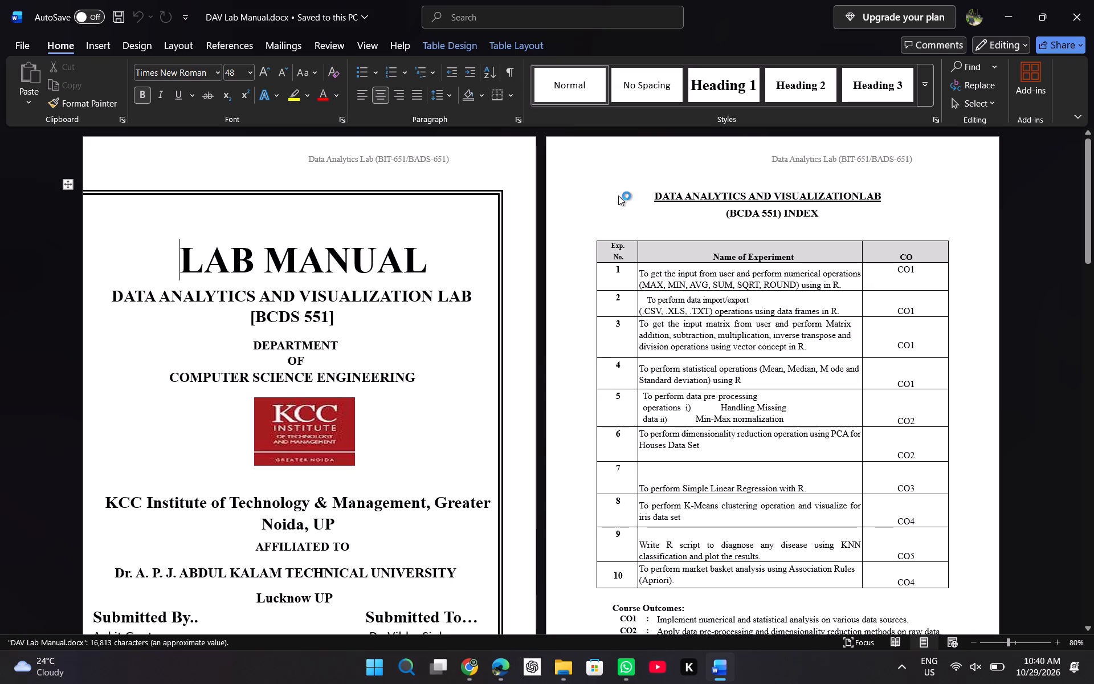
Copy the whole "Submitted By" and "Submitted To" details block at the bottom of the cover page.
scroll(327, 441, "down", 1)
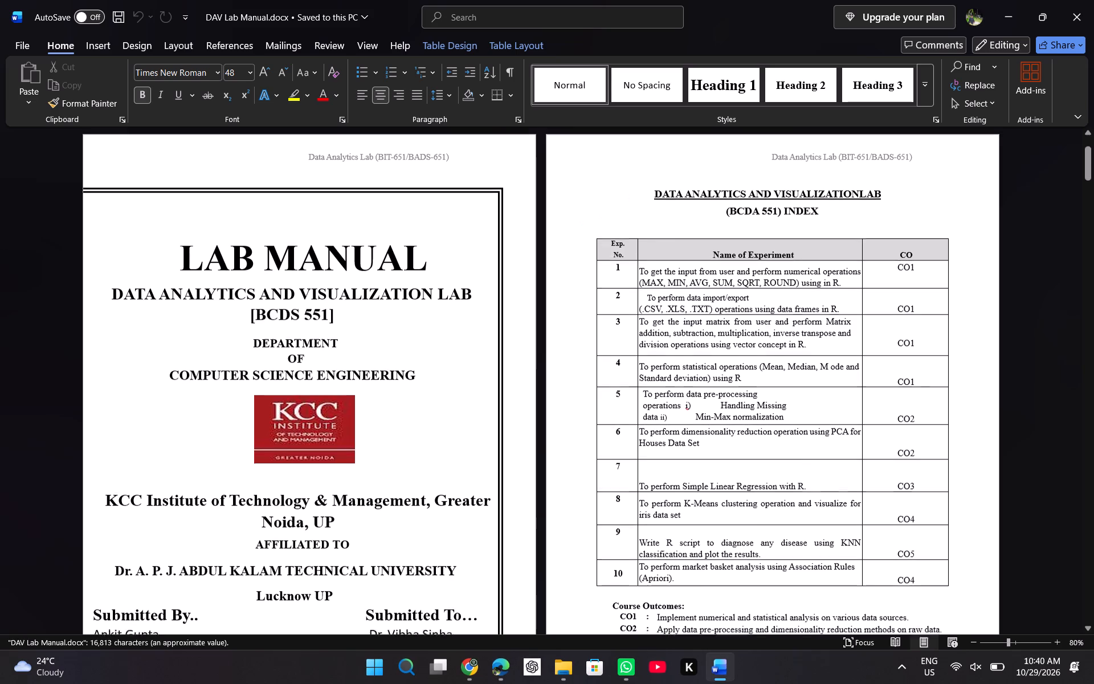
scroll(327, 441, "down", 2)
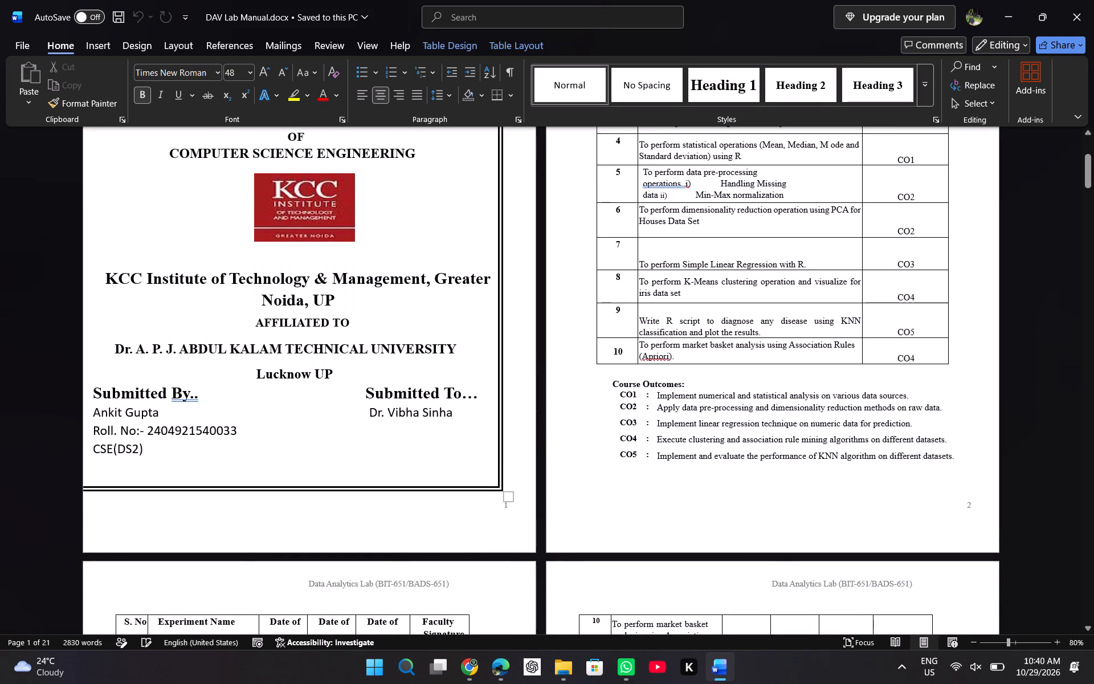
left_click_drag(93, 392, 185, 453)
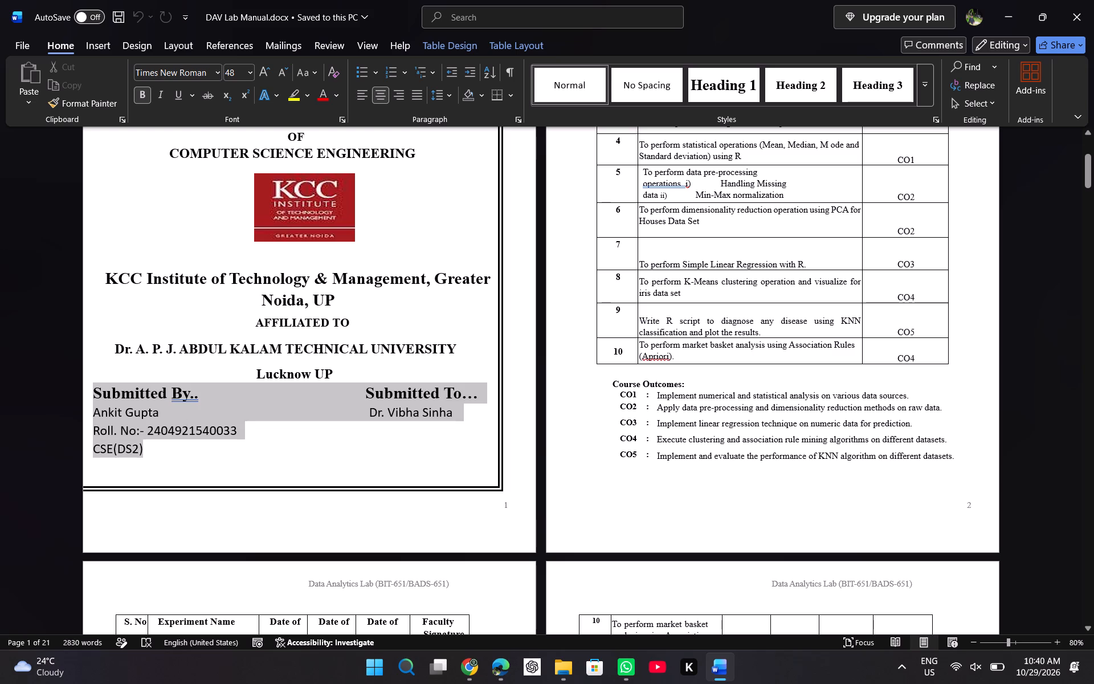
left_click_drag(185, 453, 183, 458)
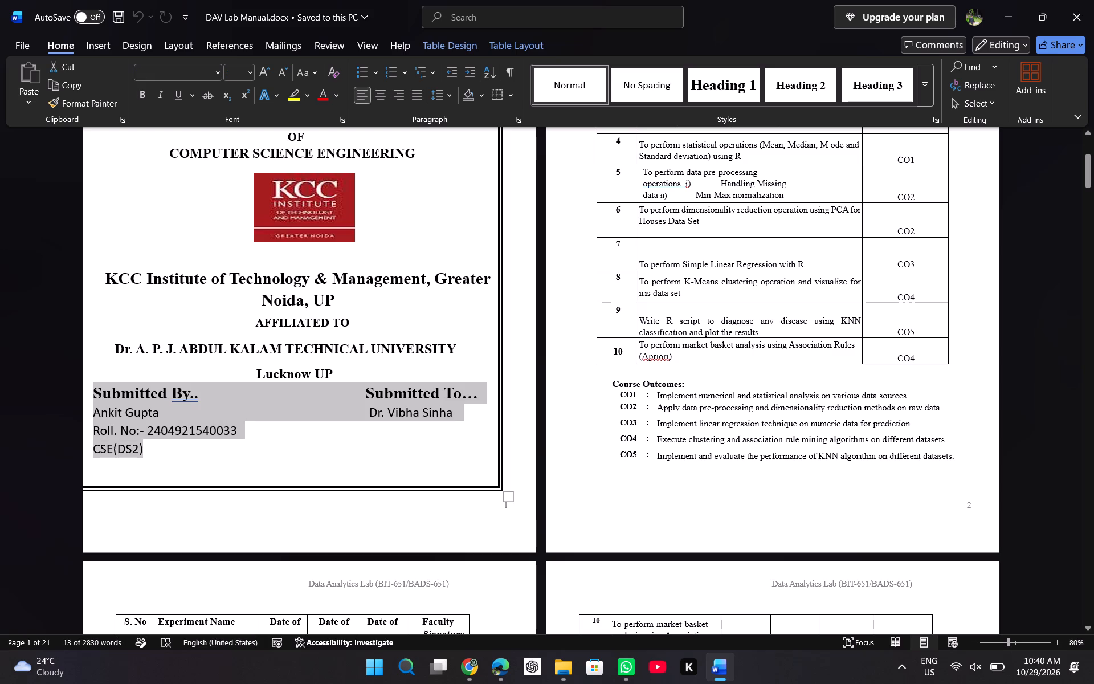
key("ctrl+c")
key("ctrl+c")
key("ctrl+c")
key("ctrl+c")
key("ctrl+c")
key("ctrl+c")
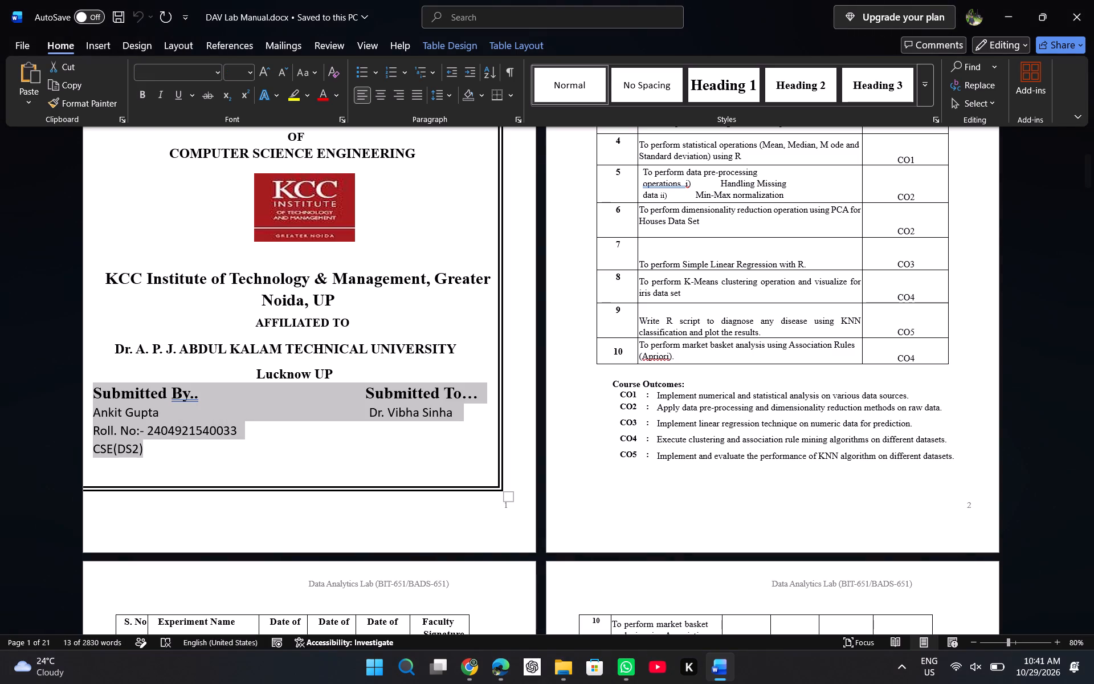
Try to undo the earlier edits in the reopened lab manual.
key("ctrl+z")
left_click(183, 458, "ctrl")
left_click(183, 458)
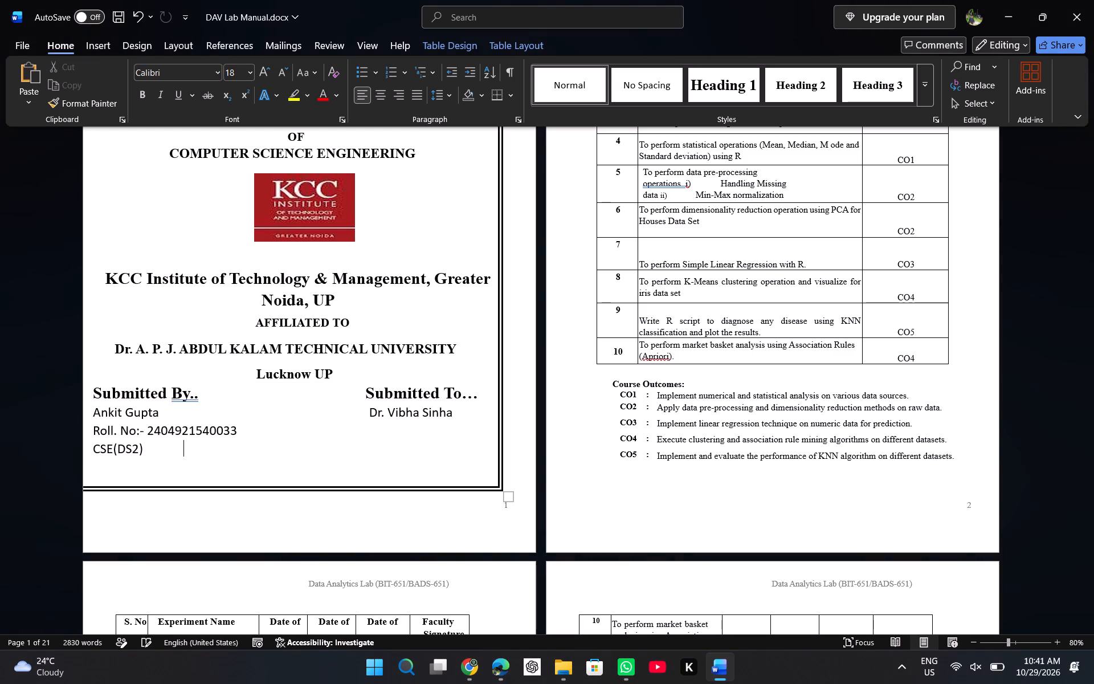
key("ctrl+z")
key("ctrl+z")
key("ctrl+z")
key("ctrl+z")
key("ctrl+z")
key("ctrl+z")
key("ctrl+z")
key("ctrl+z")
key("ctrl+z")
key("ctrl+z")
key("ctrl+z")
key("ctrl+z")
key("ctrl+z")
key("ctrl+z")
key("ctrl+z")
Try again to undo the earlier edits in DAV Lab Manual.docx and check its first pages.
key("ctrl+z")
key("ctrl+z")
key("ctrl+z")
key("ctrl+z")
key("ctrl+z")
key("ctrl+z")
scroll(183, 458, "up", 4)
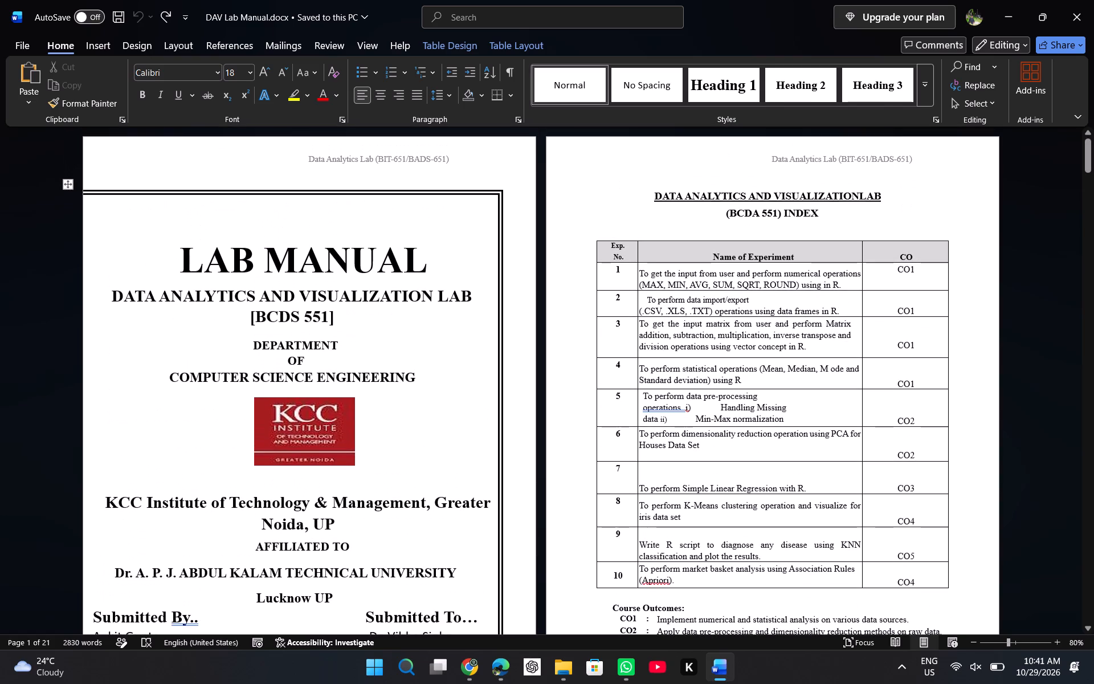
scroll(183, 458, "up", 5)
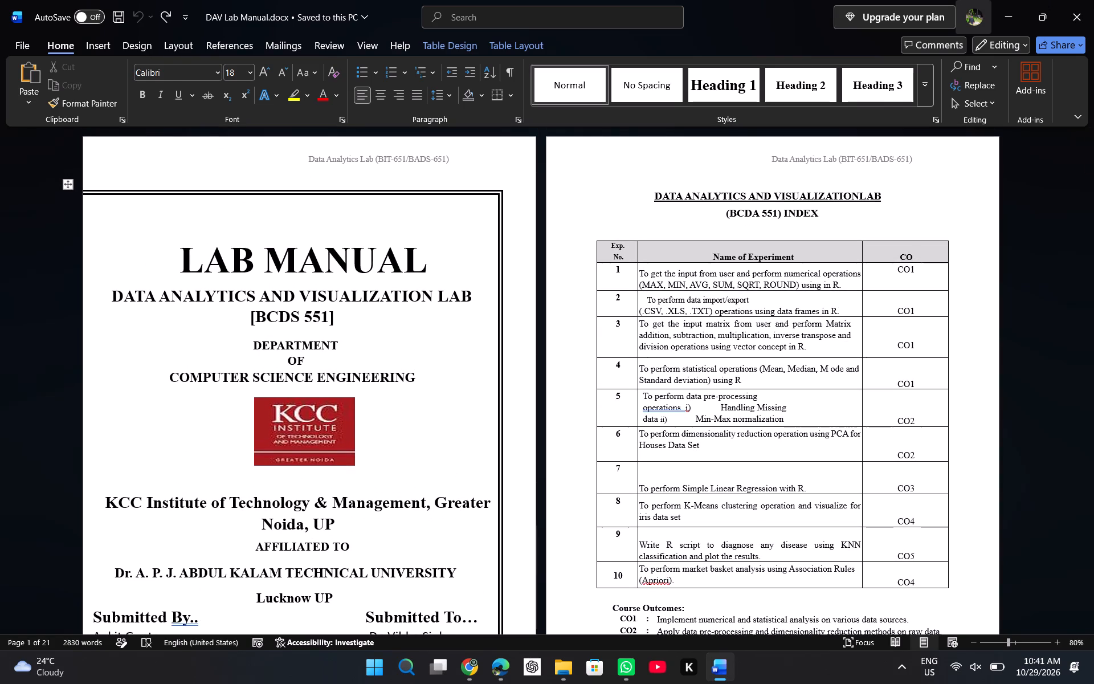
Close DAV Lab Manual.docx and open DAV Lab Manual.pdf in Word from the recent files in File Explorer.
left_click(1093, 0)
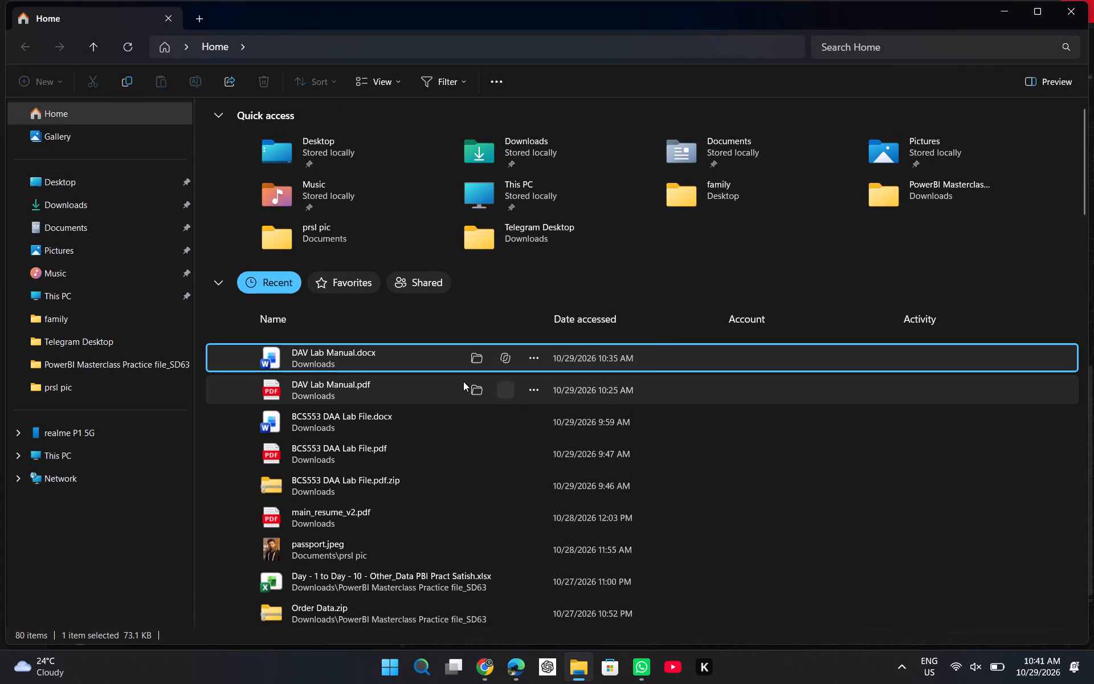
left_click(533, 390)
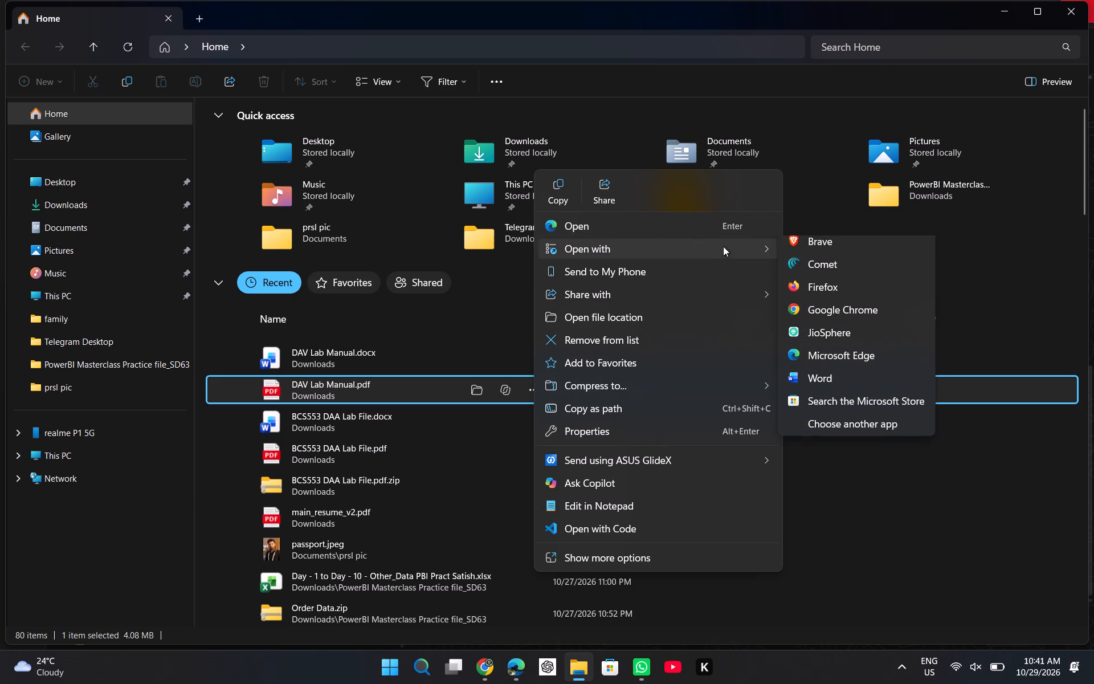
left_click(808, 384)
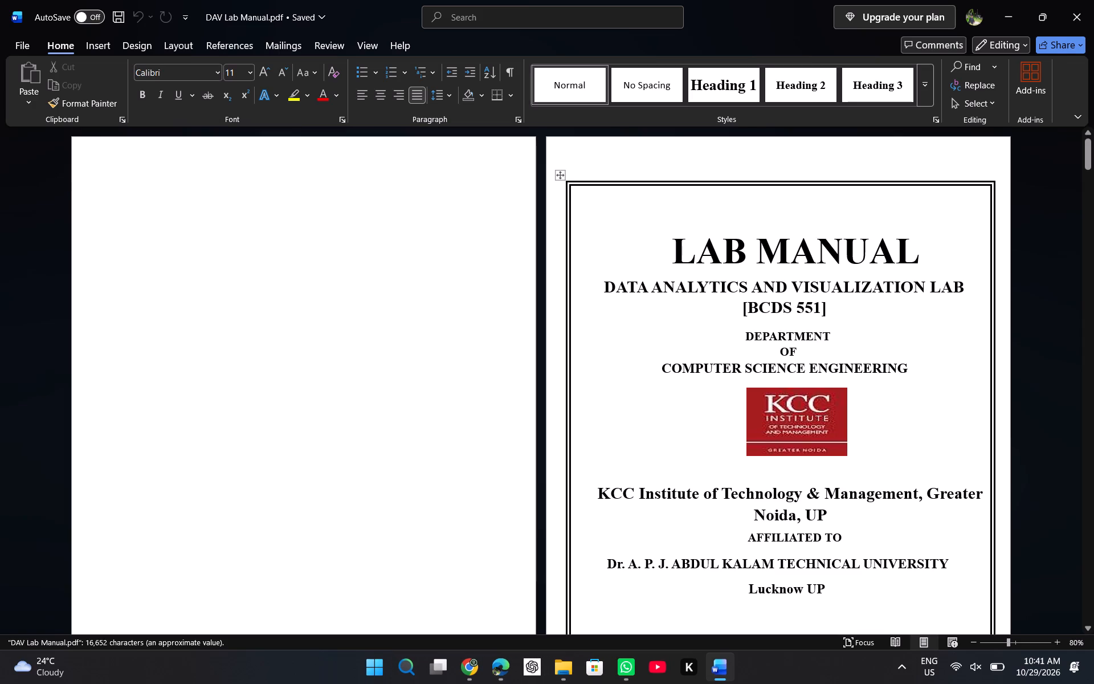
Show the formatting marks and delete the empty paragraph that makes up the blank page before the cover.
scroll(418, 453, "up", 2)
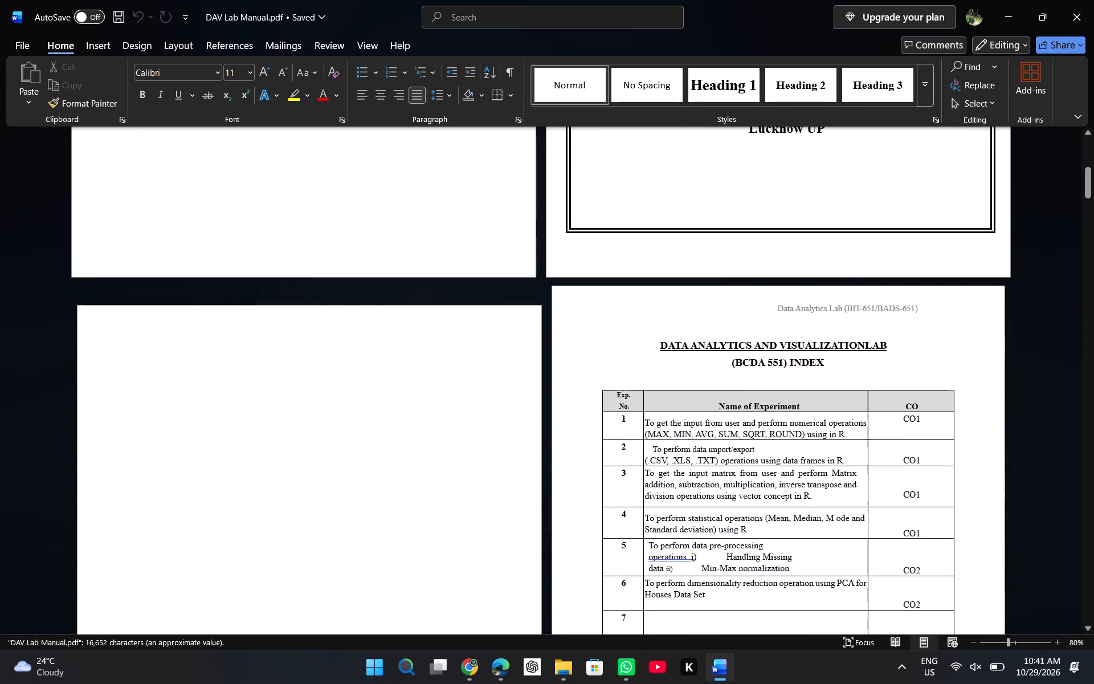
scroll(418, 453, "up", 1)
left_click(249, 184)
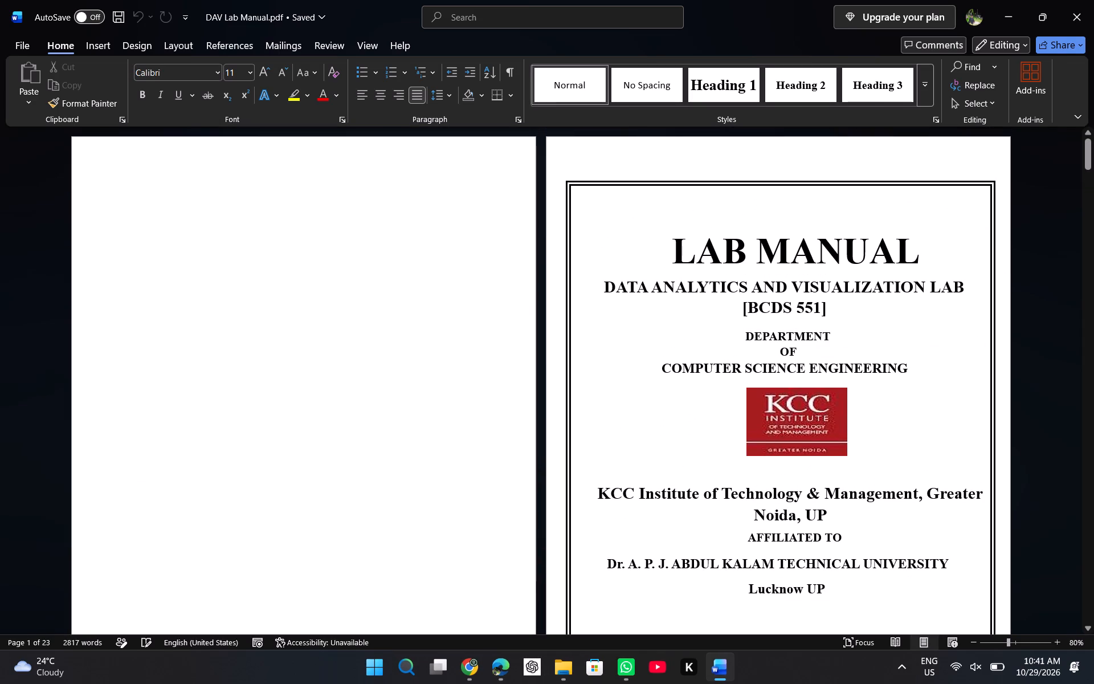
double_click(249, 184)
double_click(249, 184)
key("ctrl+shift+8")
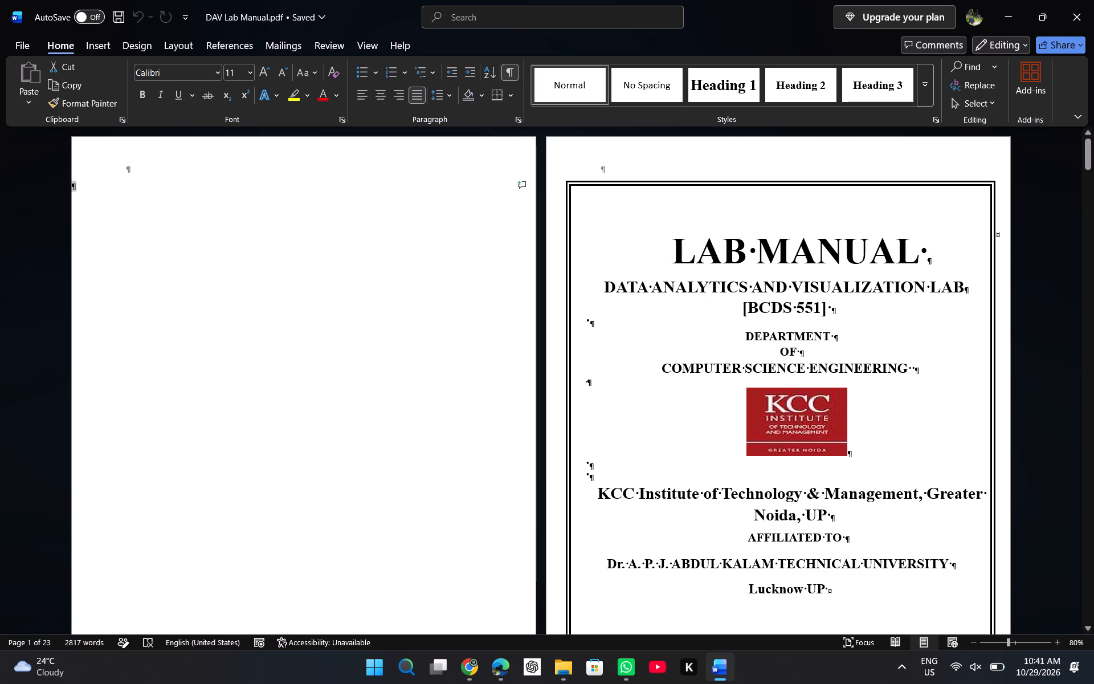
left_click(82, 193)
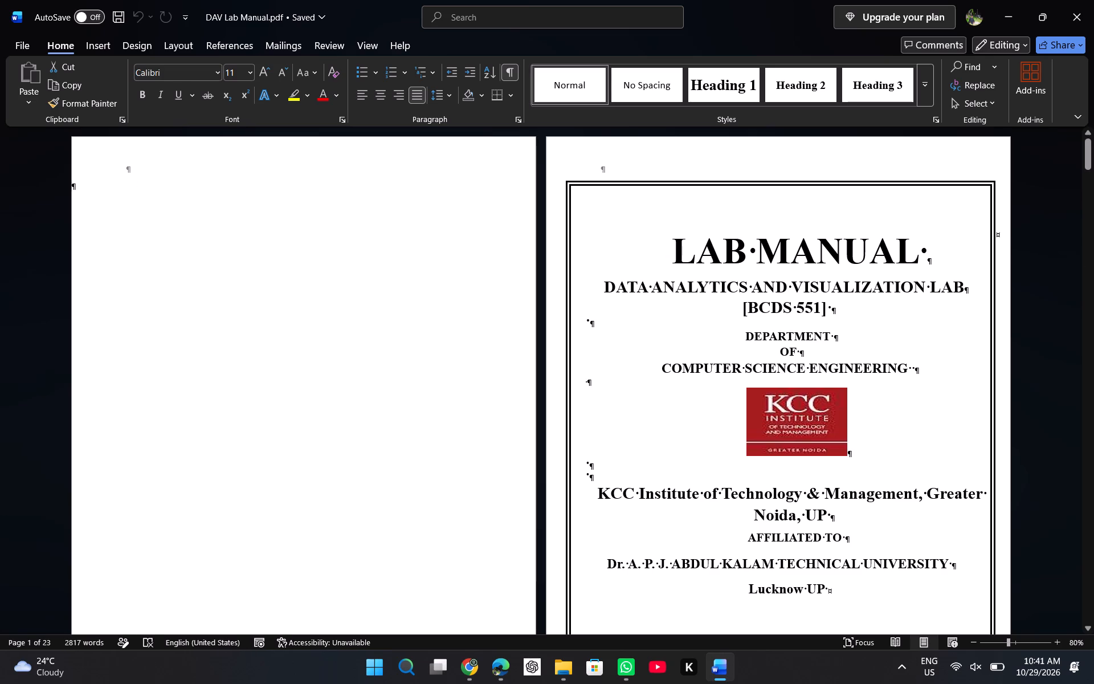
left_click(81, 190)
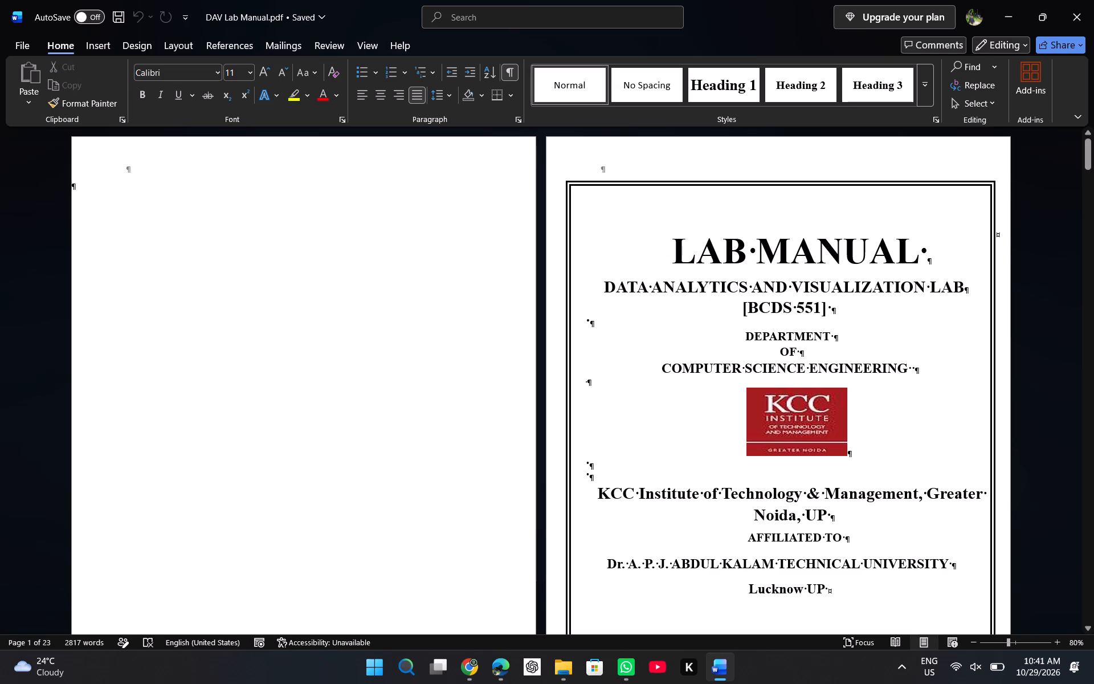
double_click(81, 188)
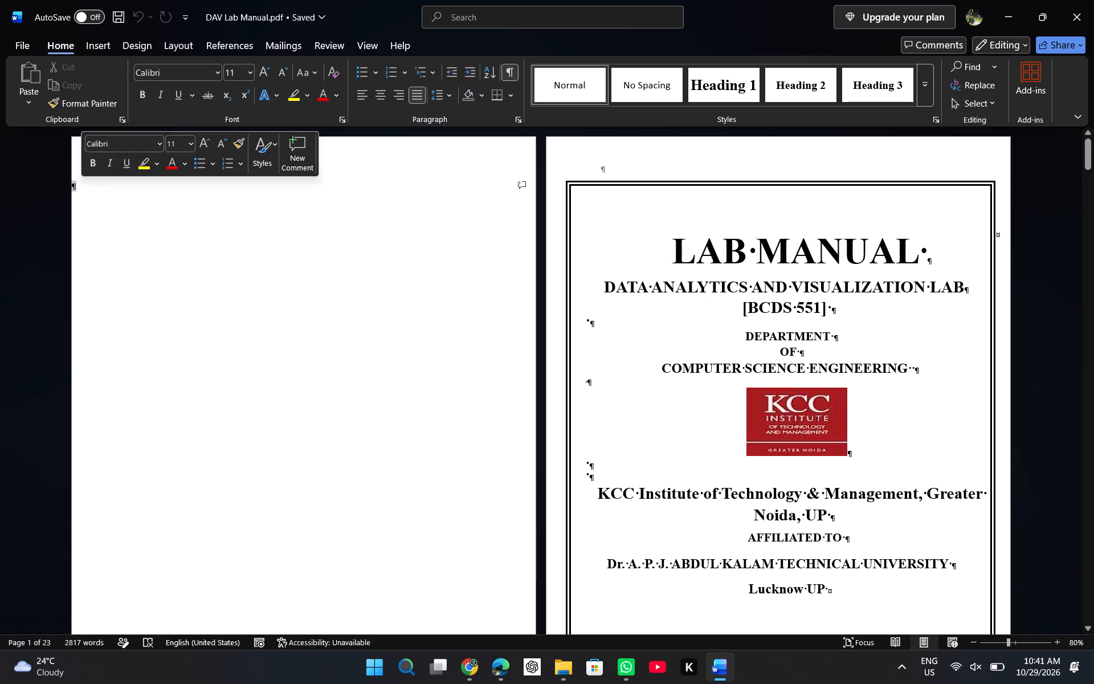
key("Delete")
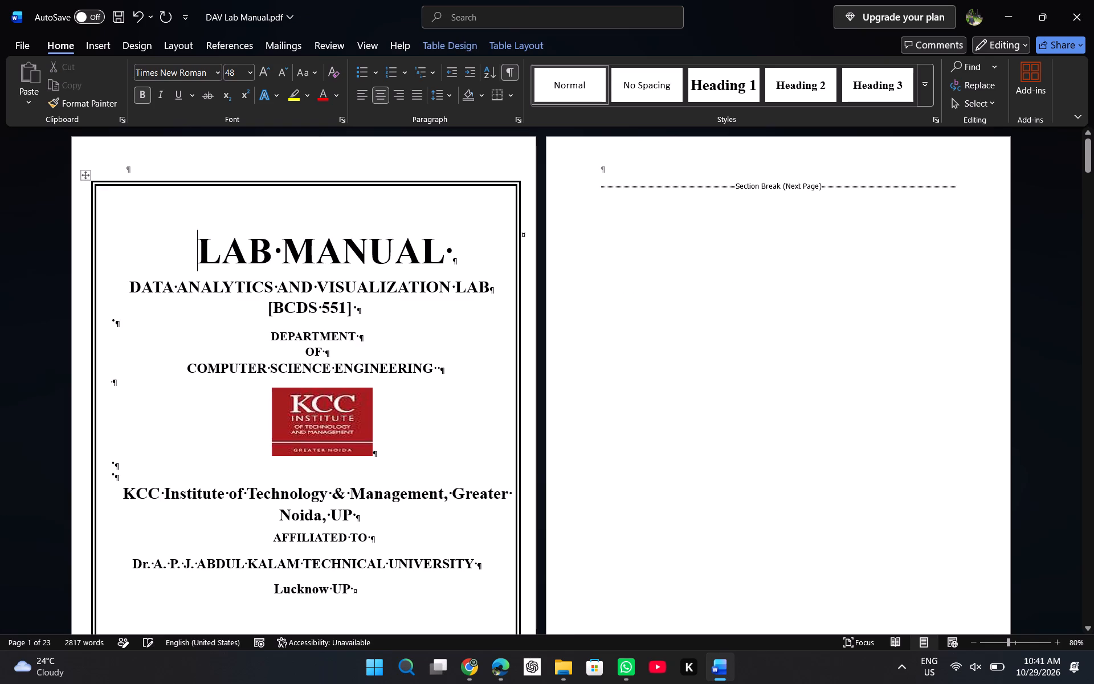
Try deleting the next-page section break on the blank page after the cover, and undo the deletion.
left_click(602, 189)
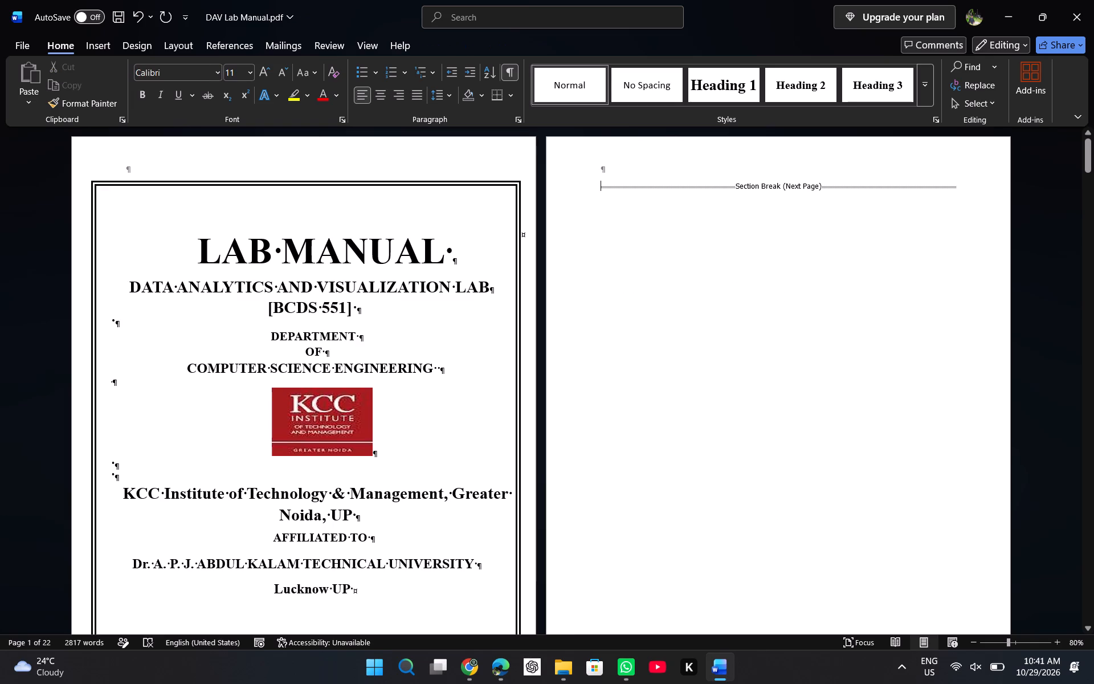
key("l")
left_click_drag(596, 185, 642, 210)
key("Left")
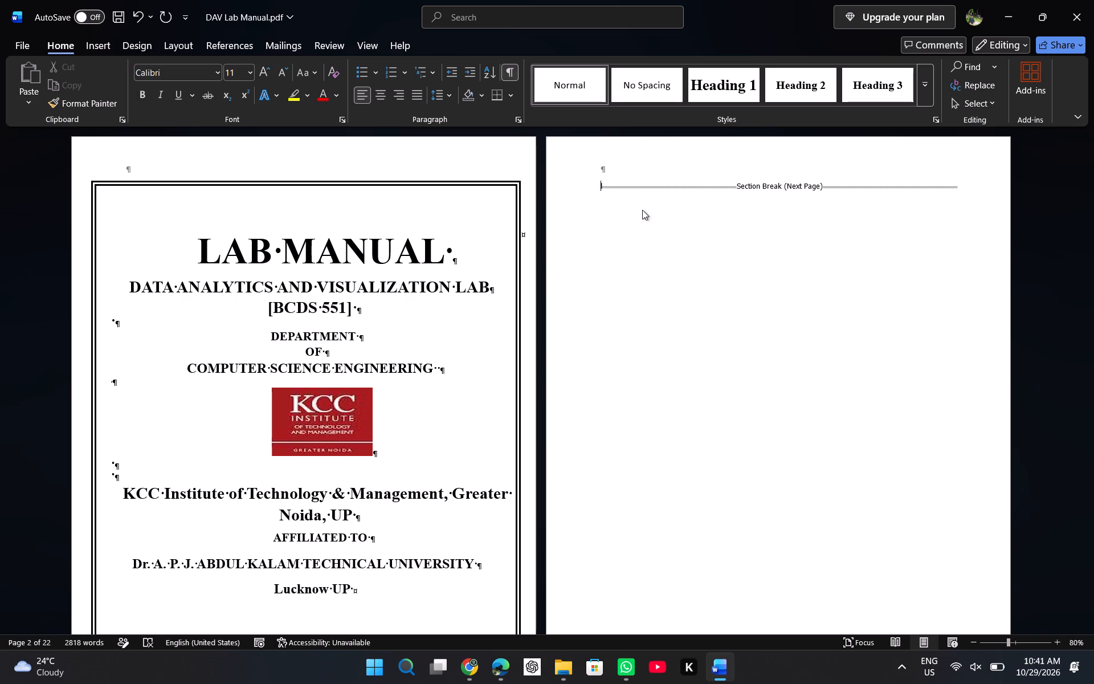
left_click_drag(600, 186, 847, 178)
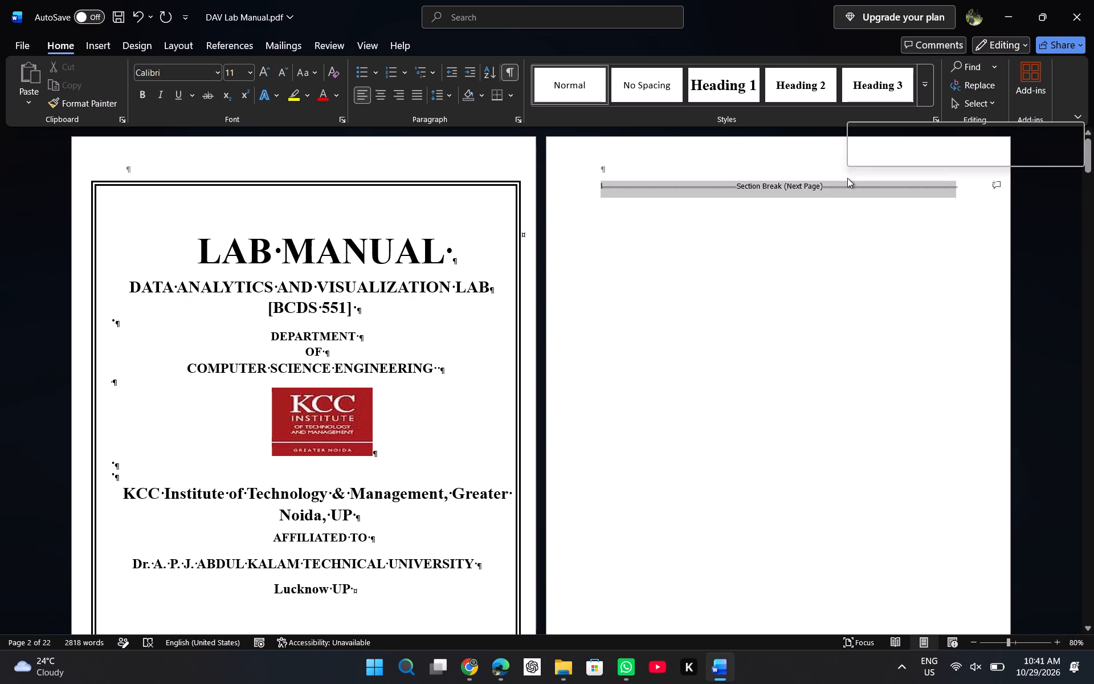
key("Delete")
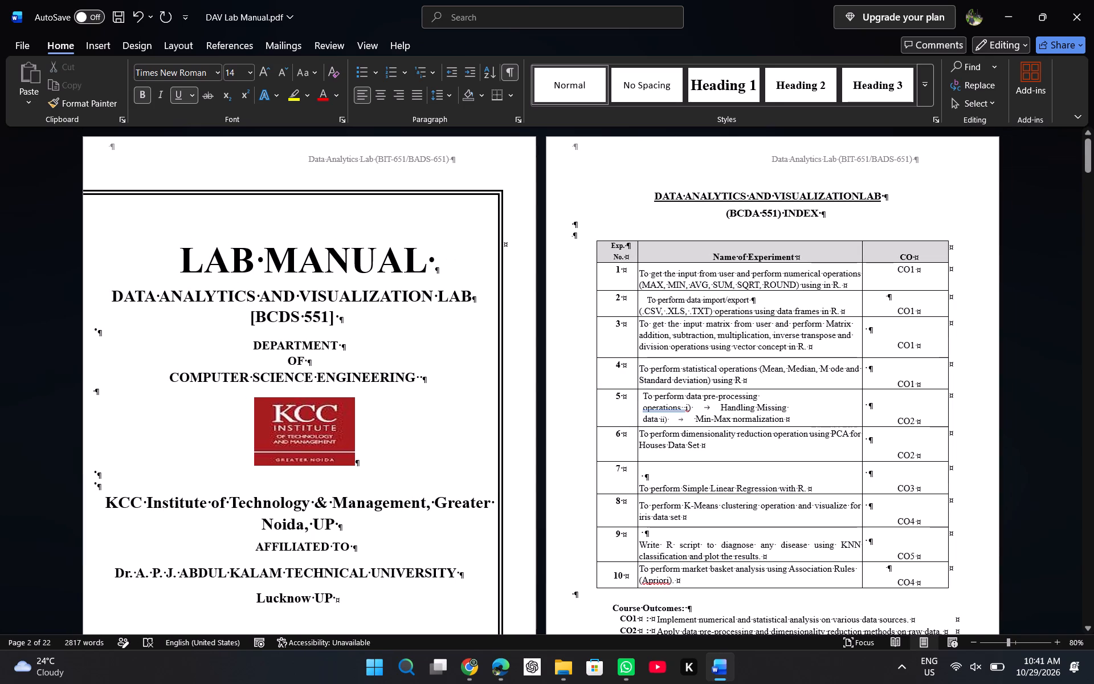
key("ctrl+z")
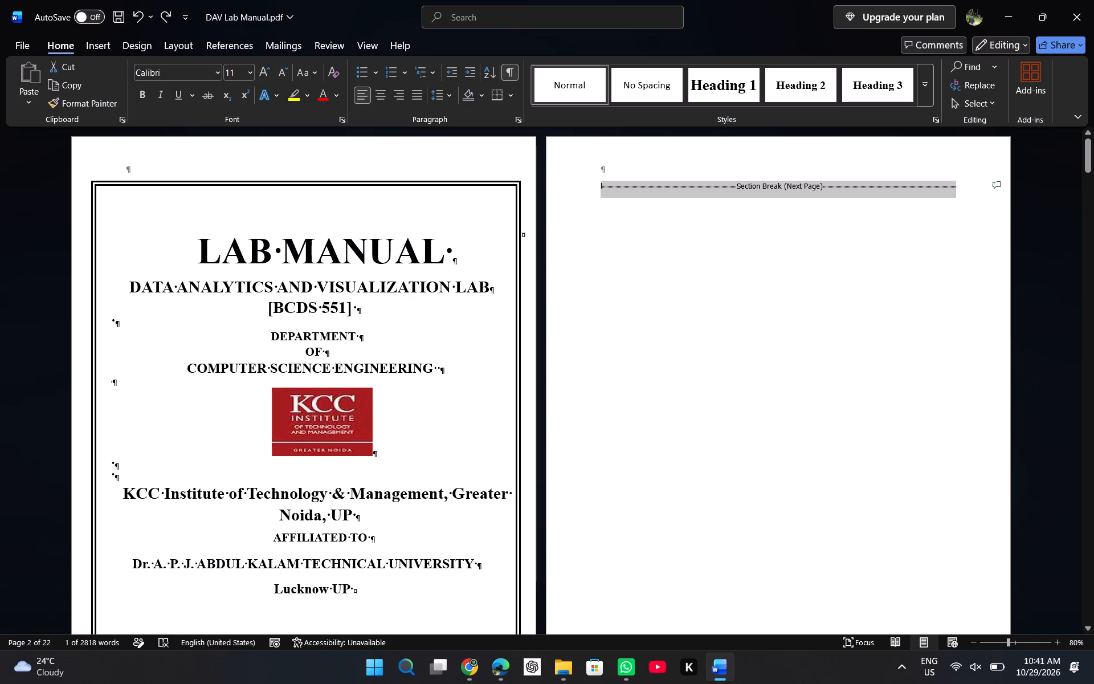
Hide the formatting marks and delete the stray letter on the blank page after the cover.
key("ctrl+shift+8")
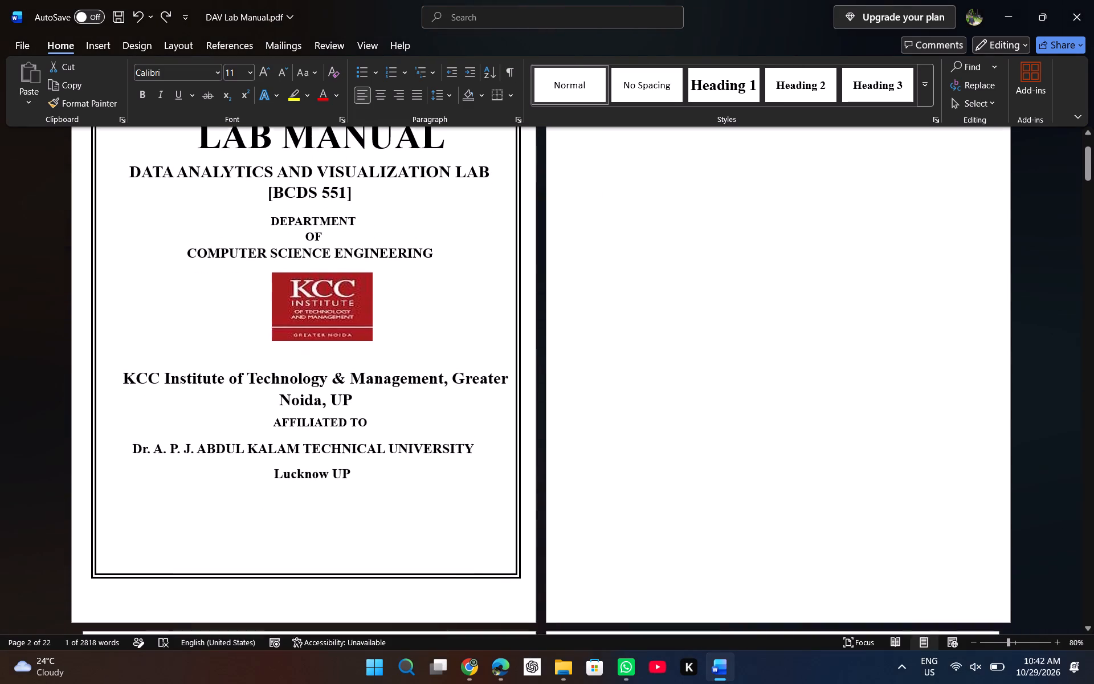
left_click(778, 275)
key("BackSpace")
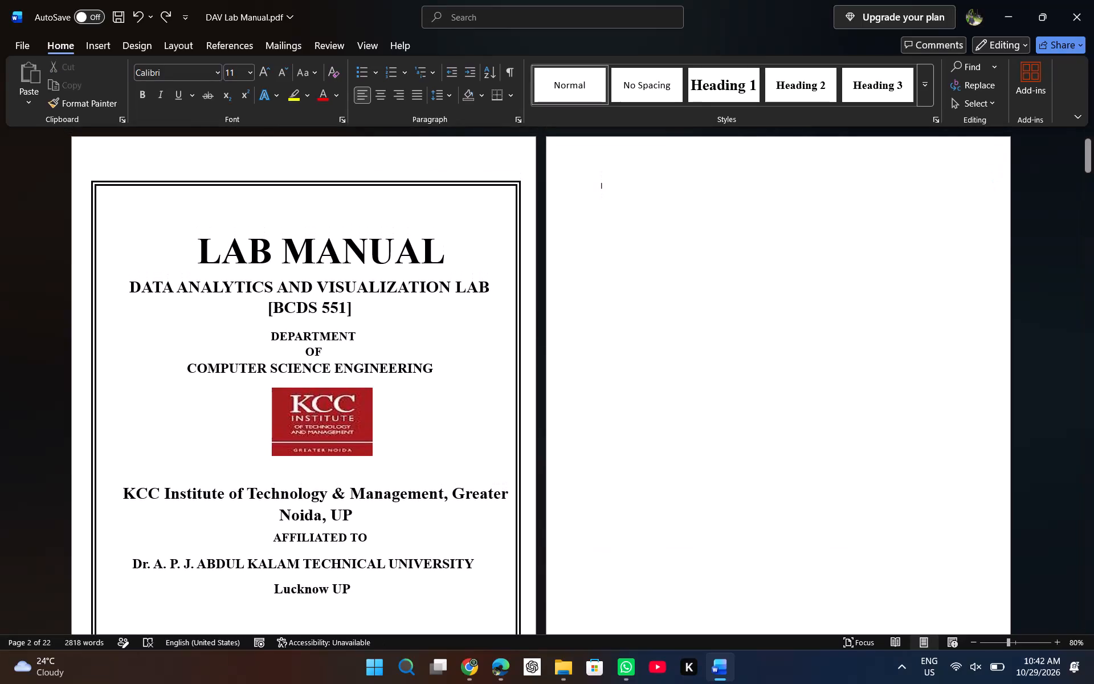
Add a left-aligned blank line below "Lucknow UP" on the cover and try to paste the copied submission details there.
scroll(718, 243, "down", 1)
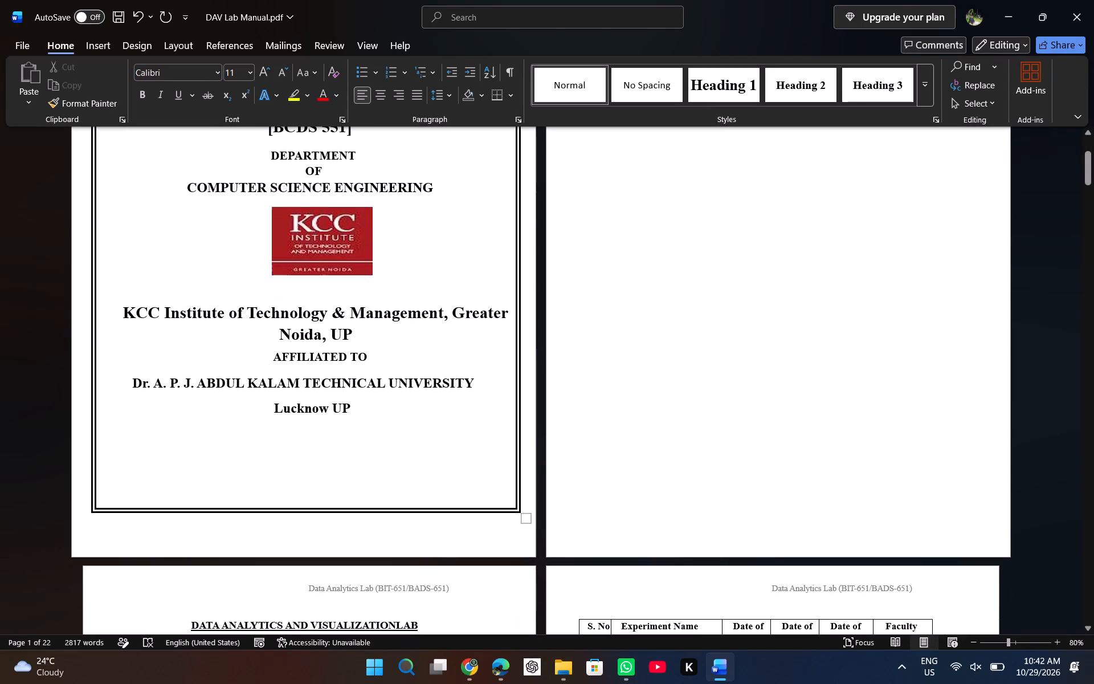
left_click(206, 463)
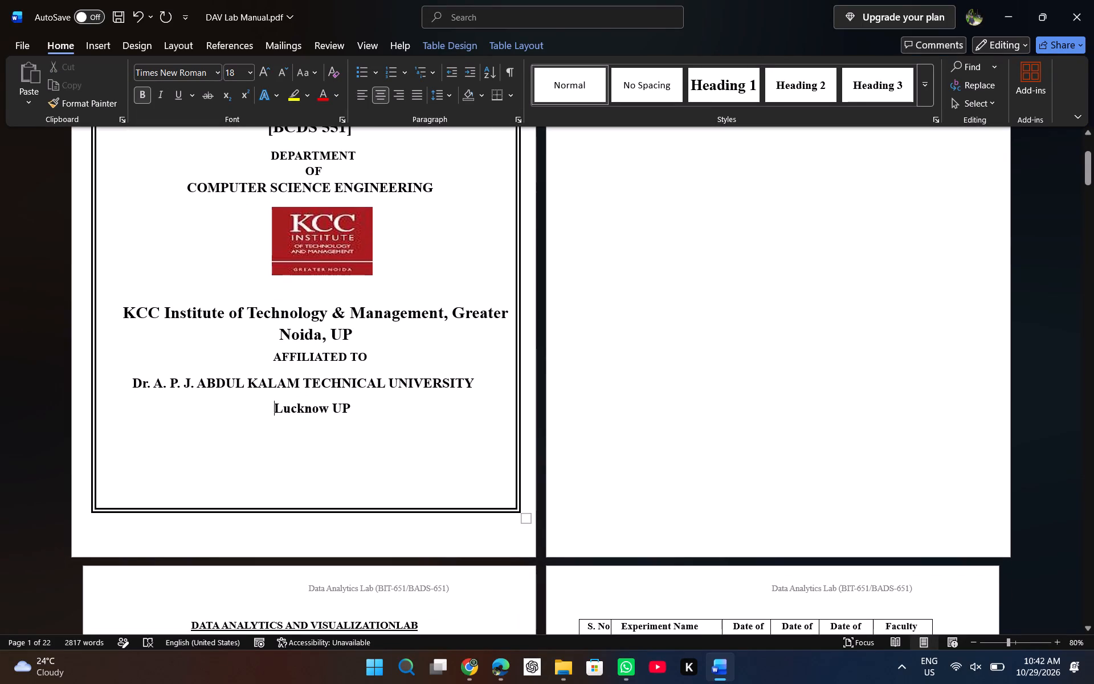
left_click(368, 406)
key("Return")
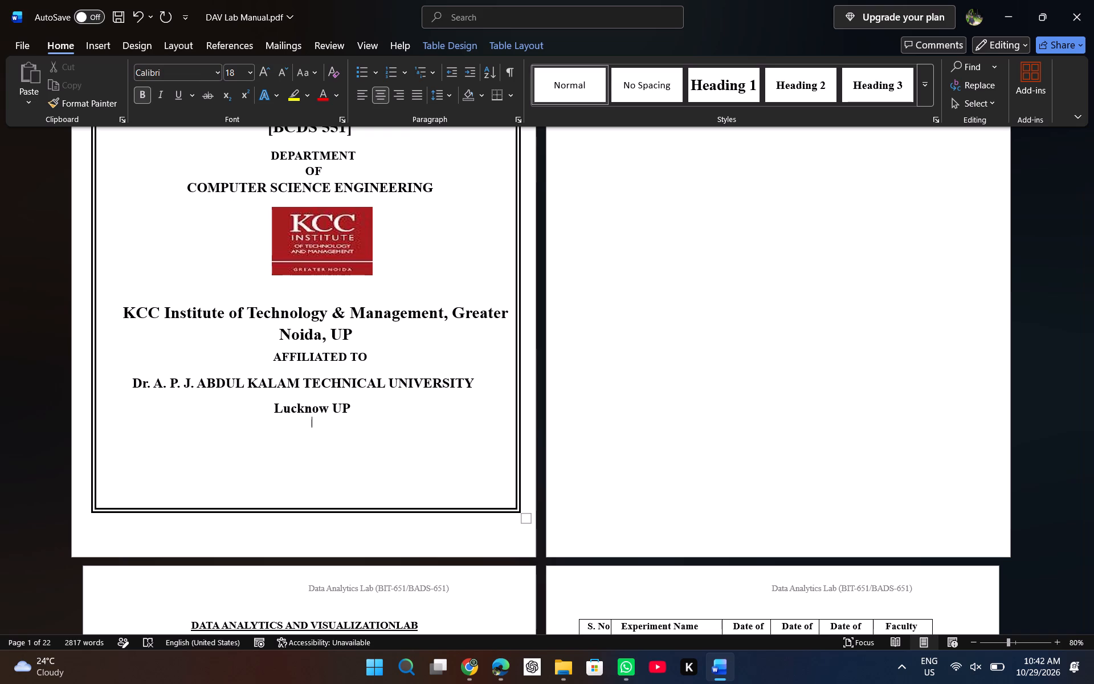
key("ctrl+BackSpace")
key("Return")
key("BackSpace")
key("ctrl+v")
key("ctrl+v")
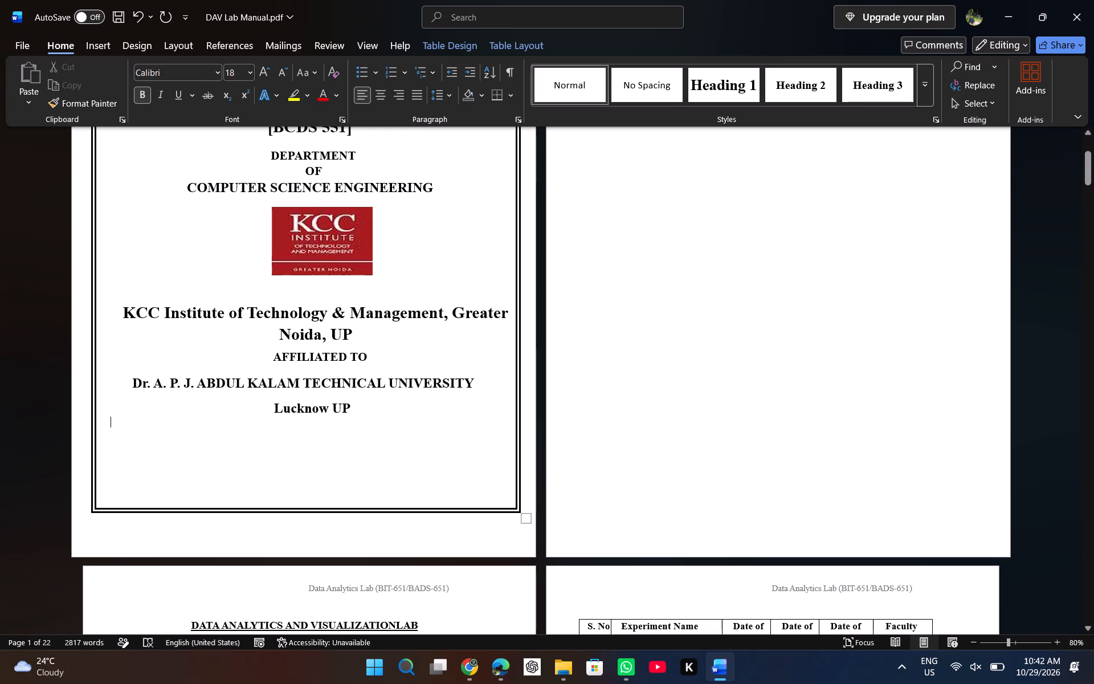
Remove the Section 2 footer containing the "Prepared By" text, starting from the index page's footer.
scroll(230, 471, "down", 2)
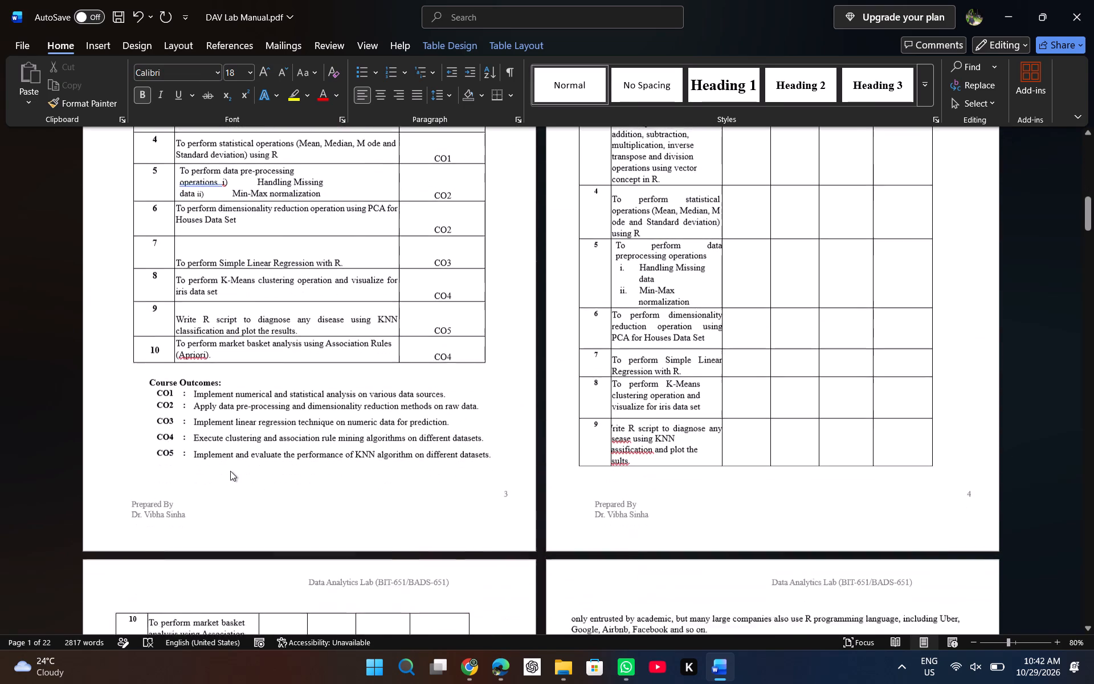
scroll(230, 471, "down", 1)
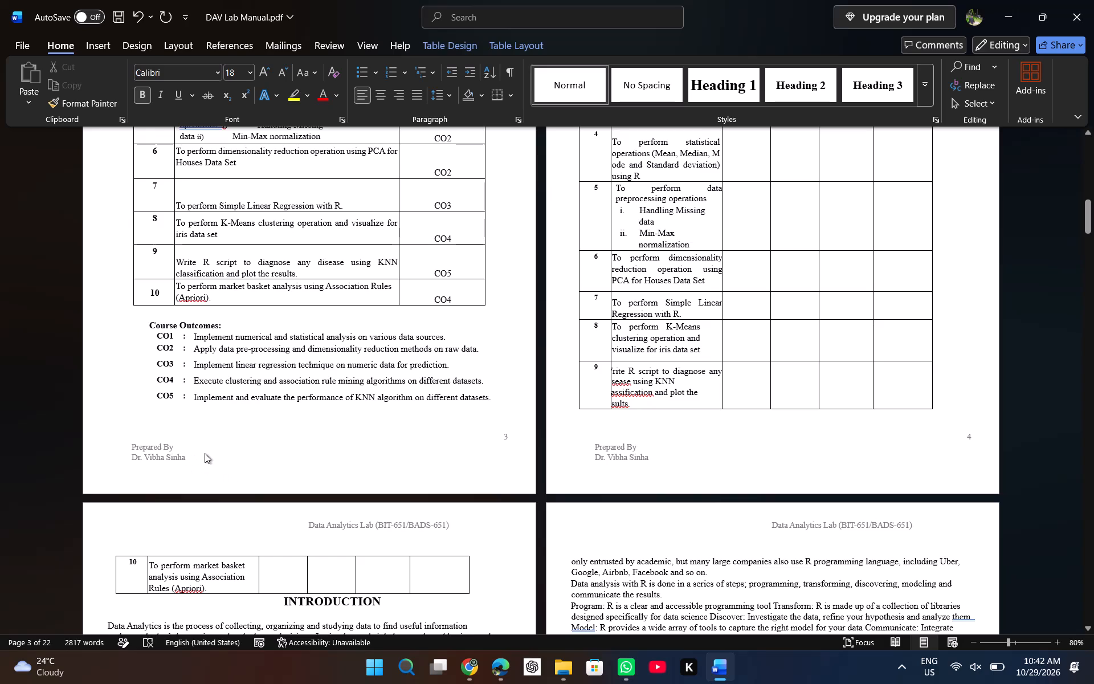
double_click(205, 453)
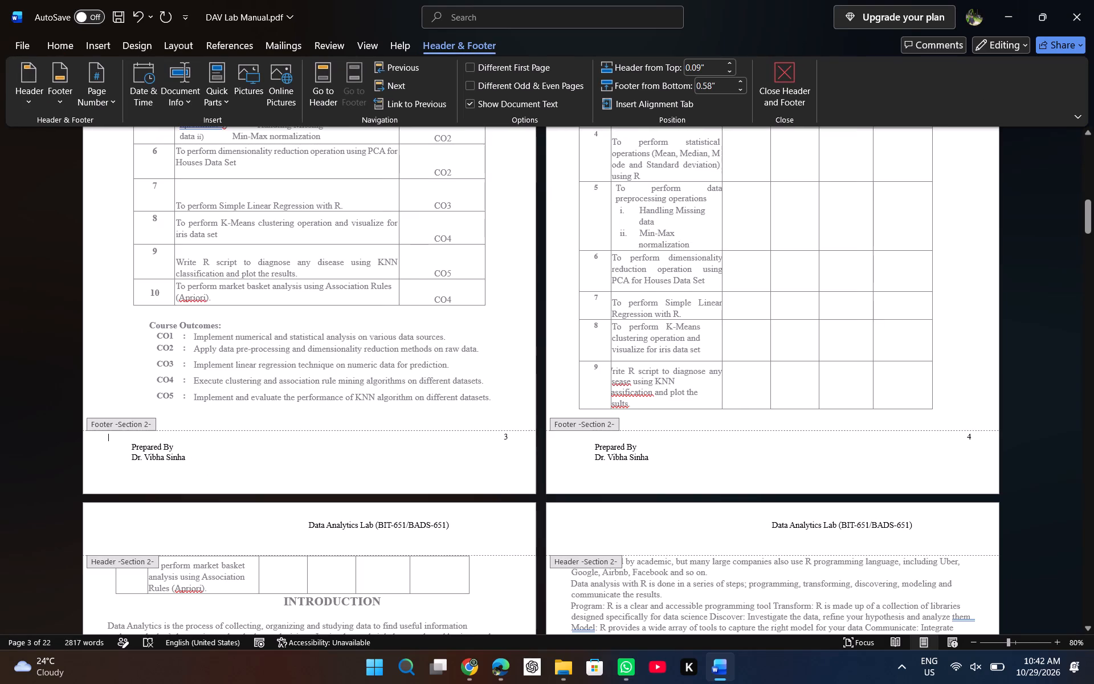
left_click(191, 456)
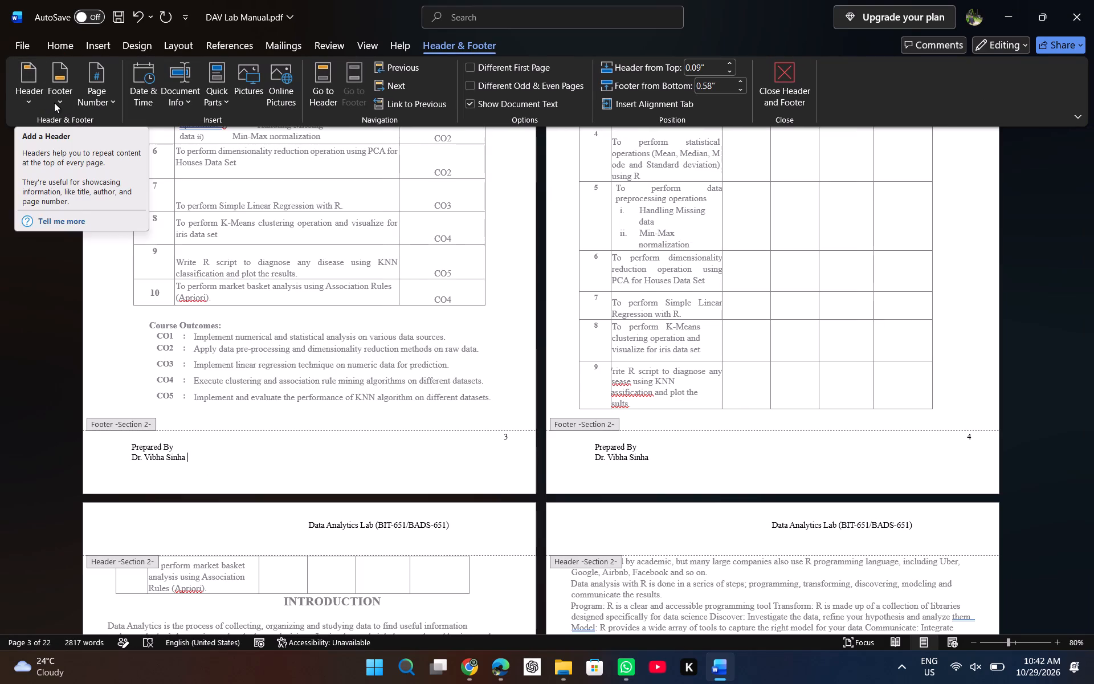
left_click(57, 101)
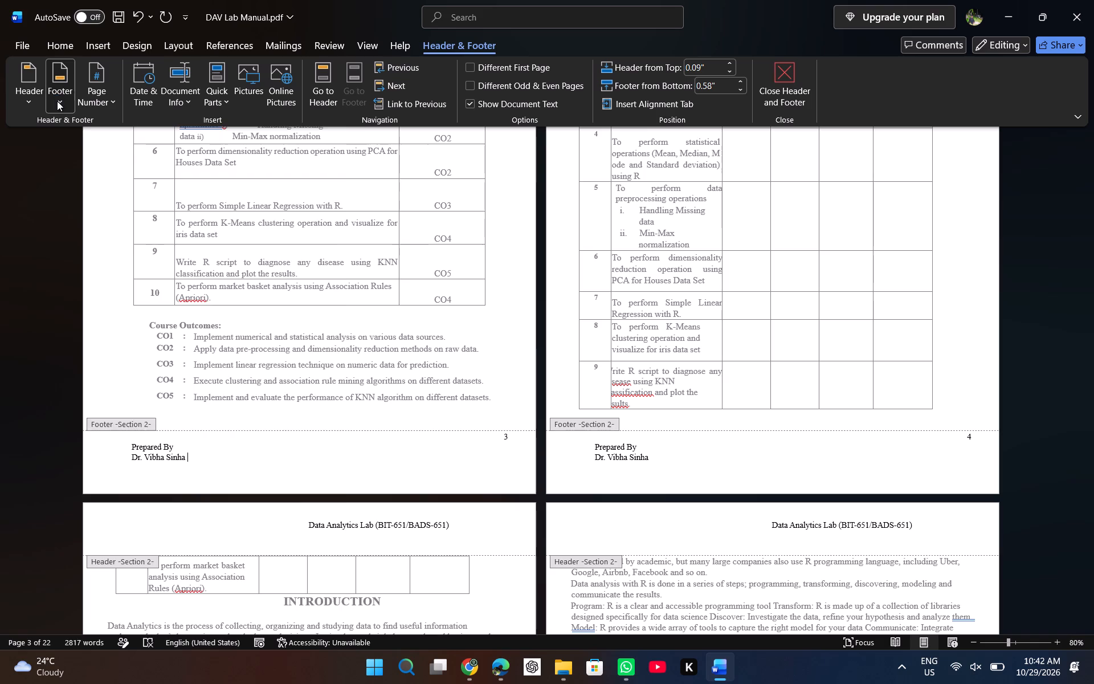
left_click(93, 587)
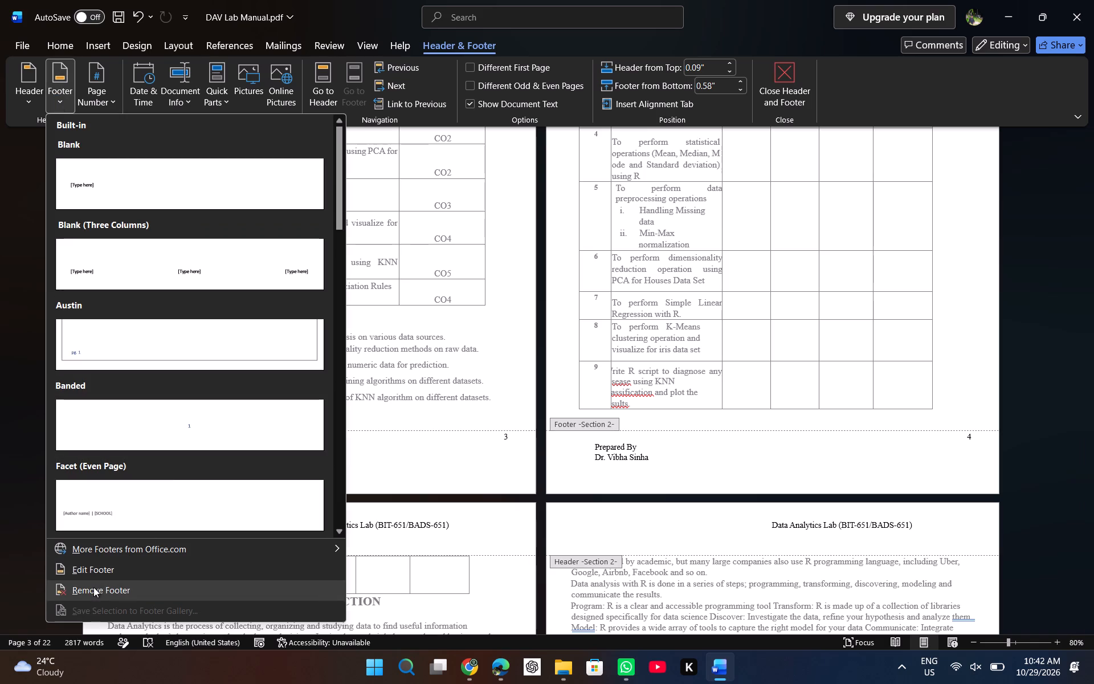
Remove the Section 3 footer with the "Prepared By" text and page number, starting from page 8's footer.
scroll(293, 428, "down", 2)
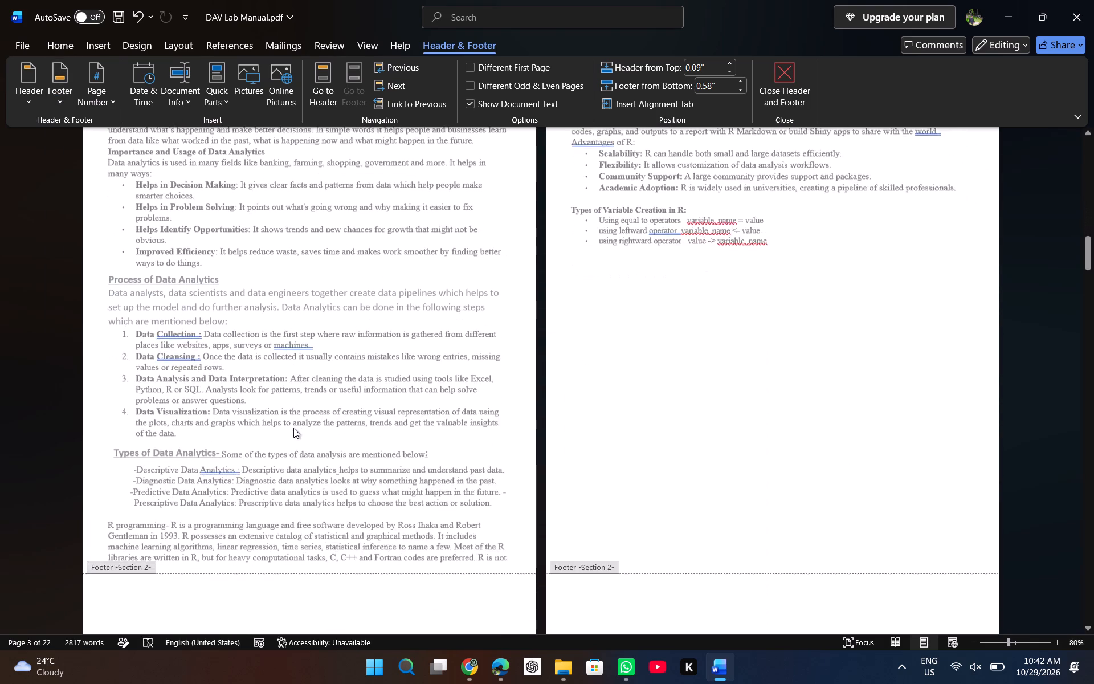
scroll(293, 428, "down", 3)
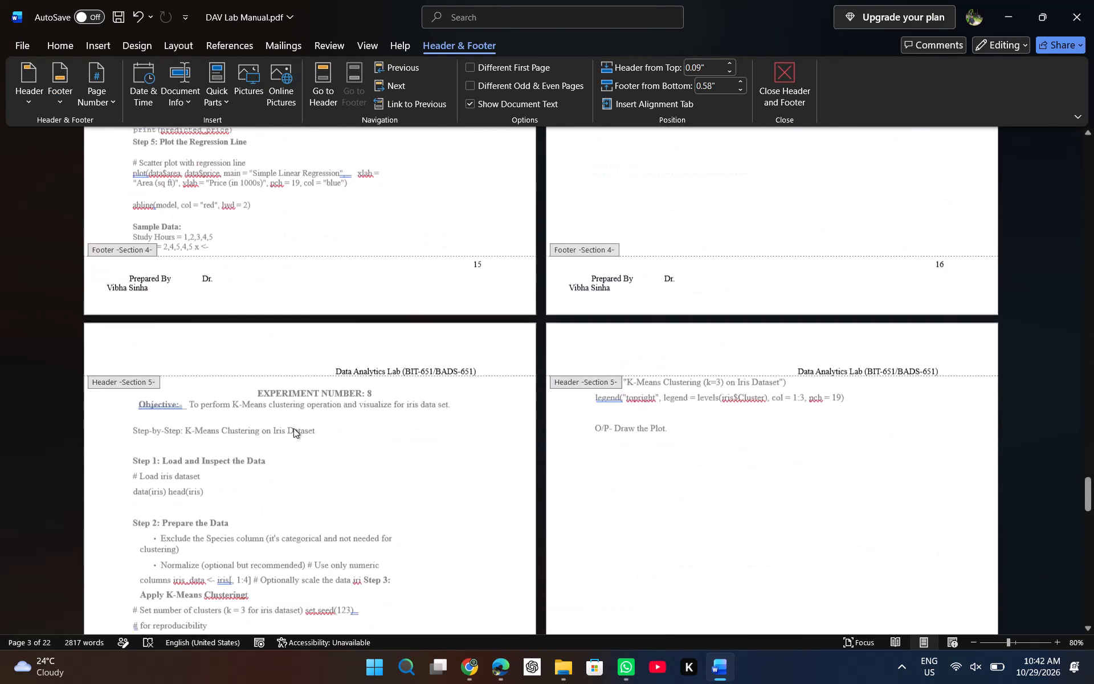
scroll(293, 428, "up", 3)
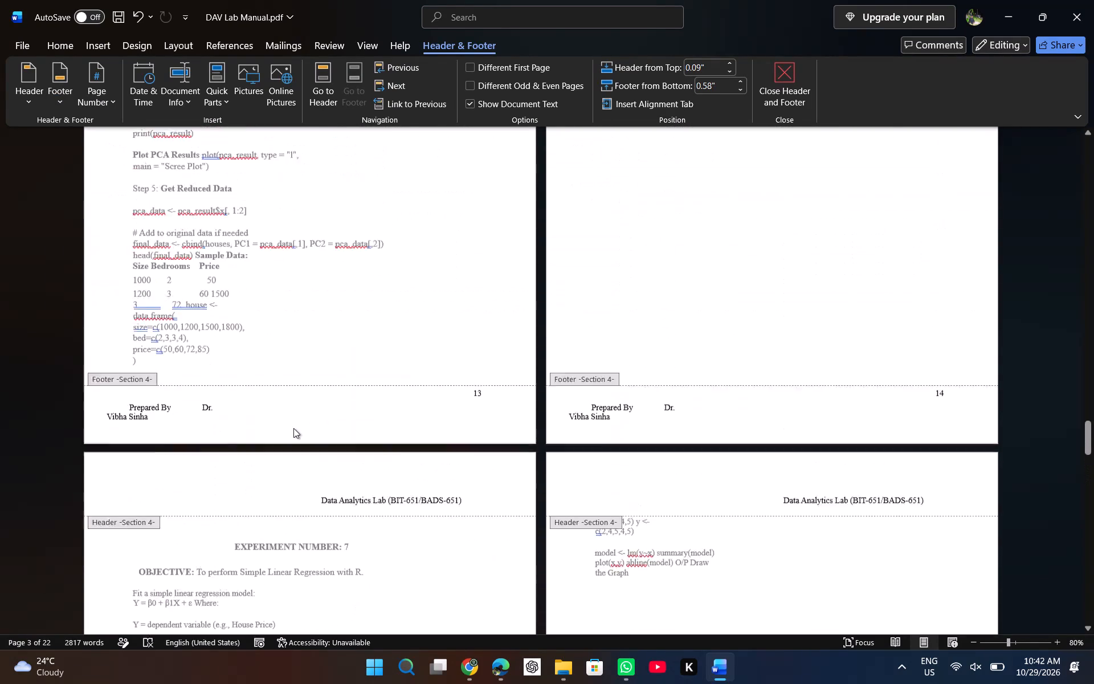
scroll(293, 428, "up", 3)
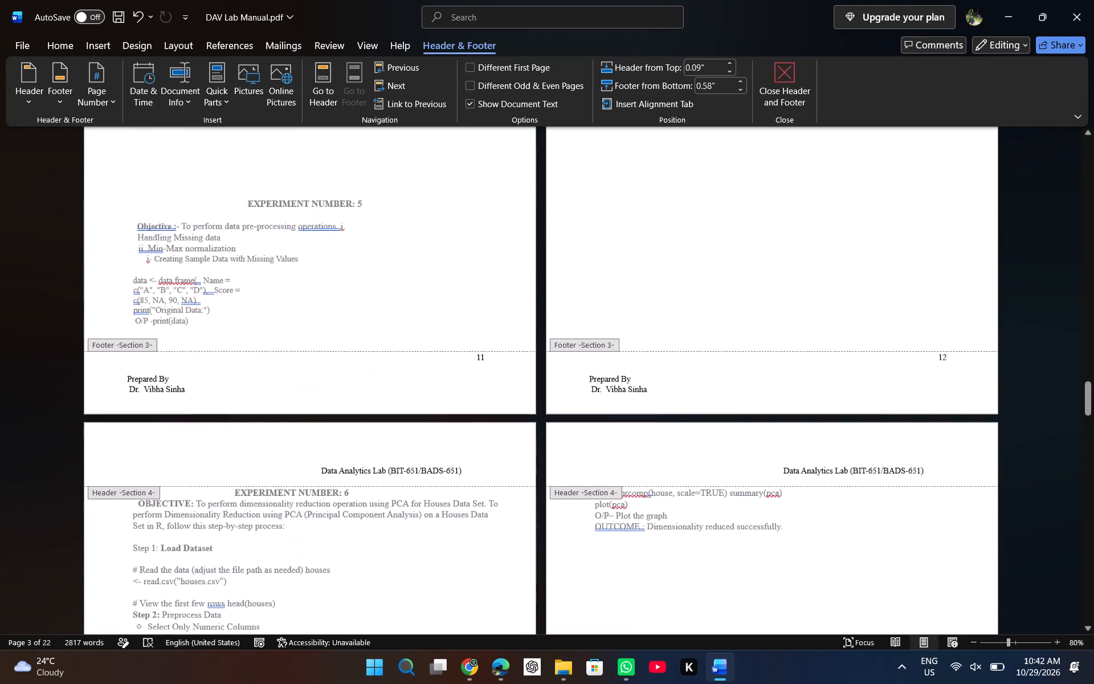
scroll(293, 428, "up", 3)
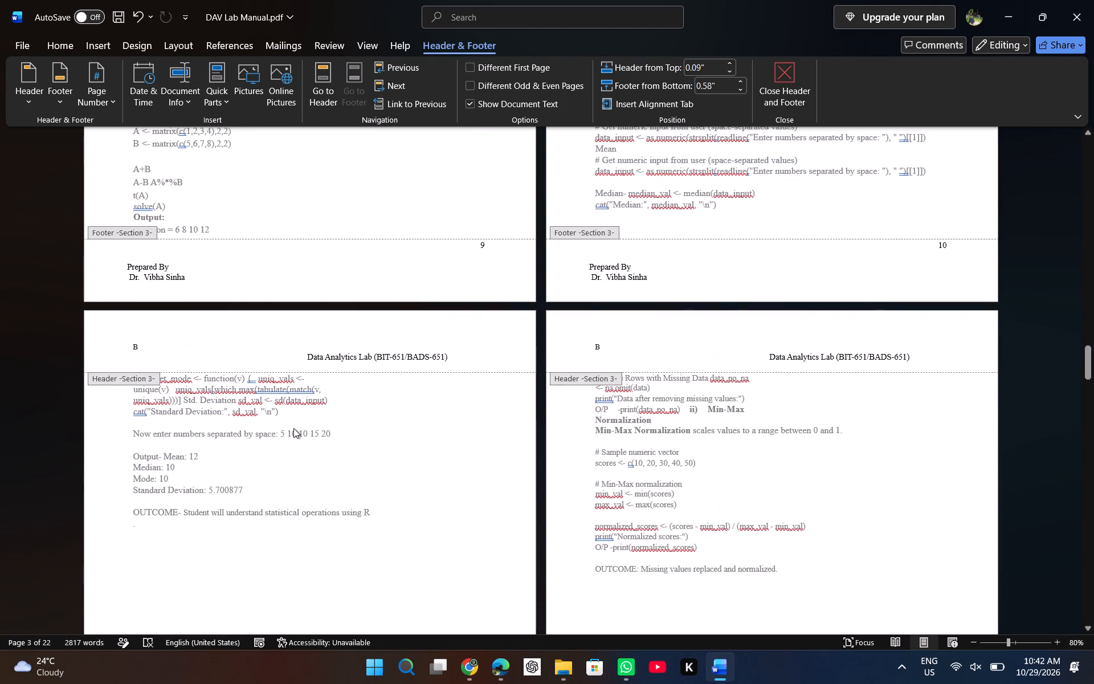
scroll(293, 428, "up", 1)
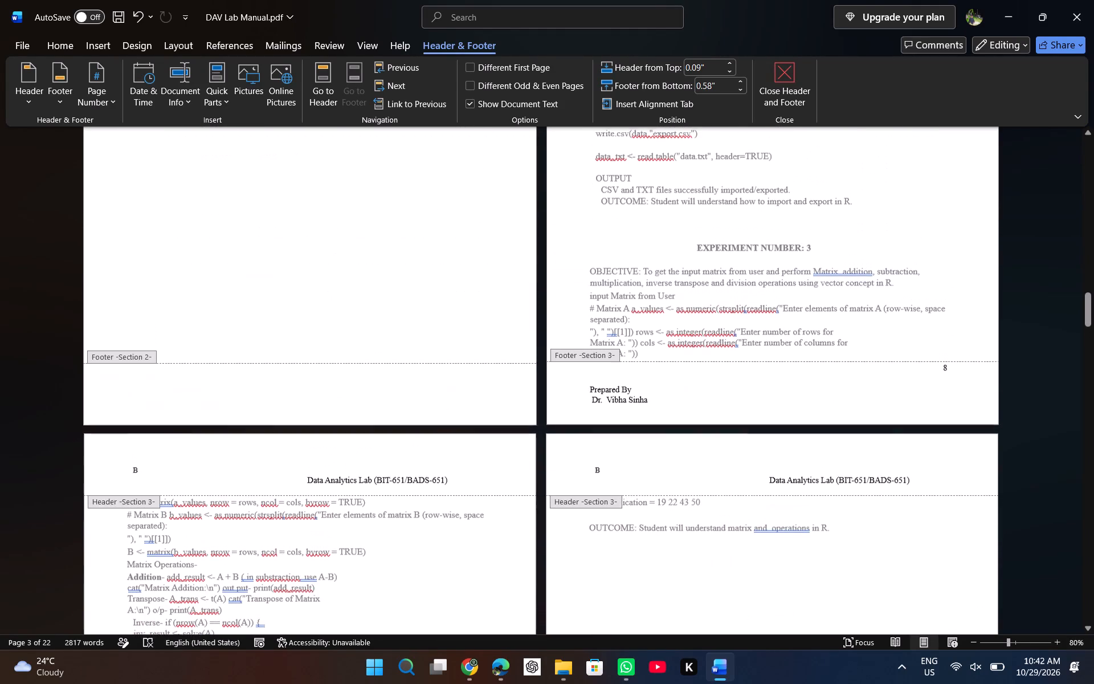
scroll(293, 428, "up", 1)
left_click(659, 378)
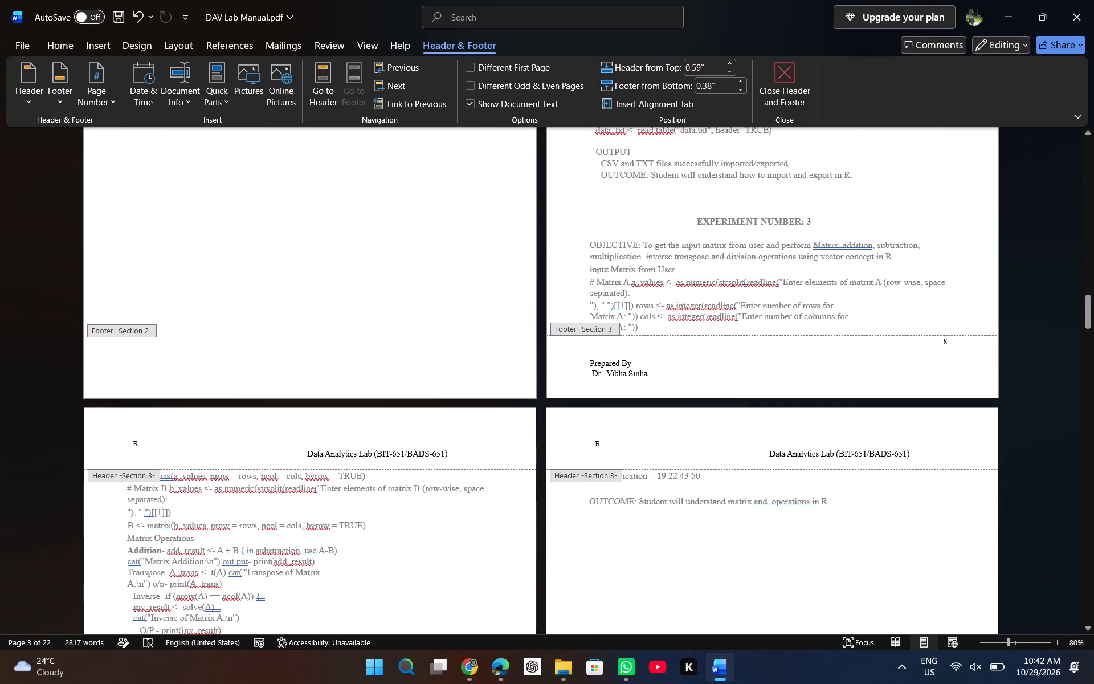
left_click(54, 91)
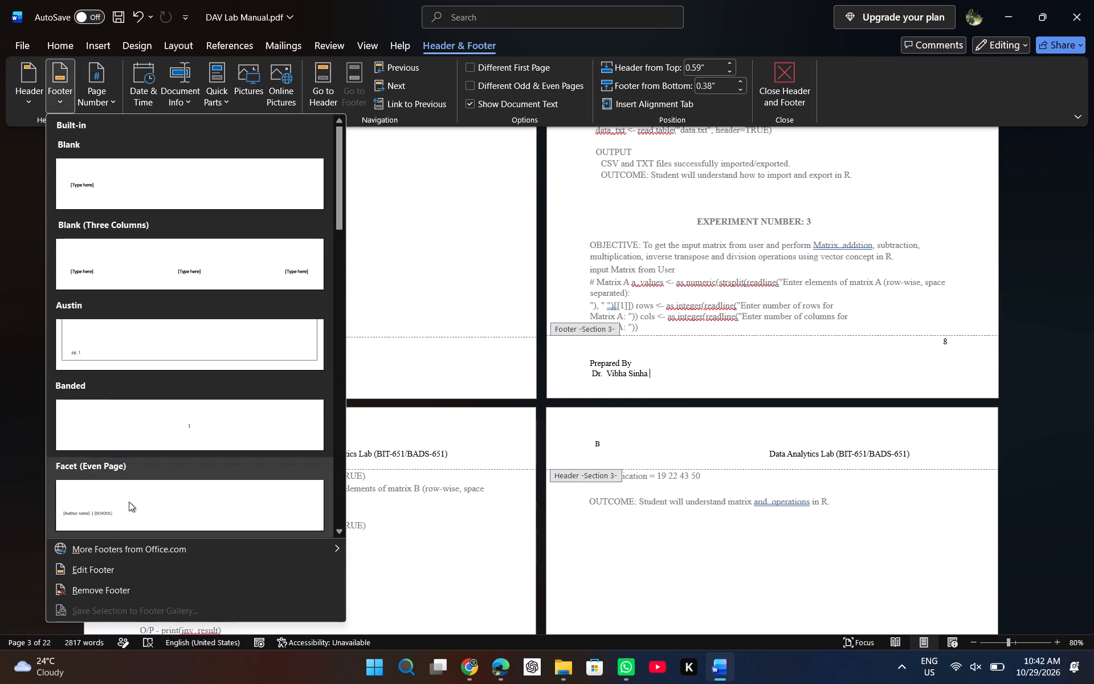
left_click(99, 589)
Remove the Section 4 footer with the "Prepared By" text and page number, starting from page 13's footer.
scroll(439, 547, "down", 1)
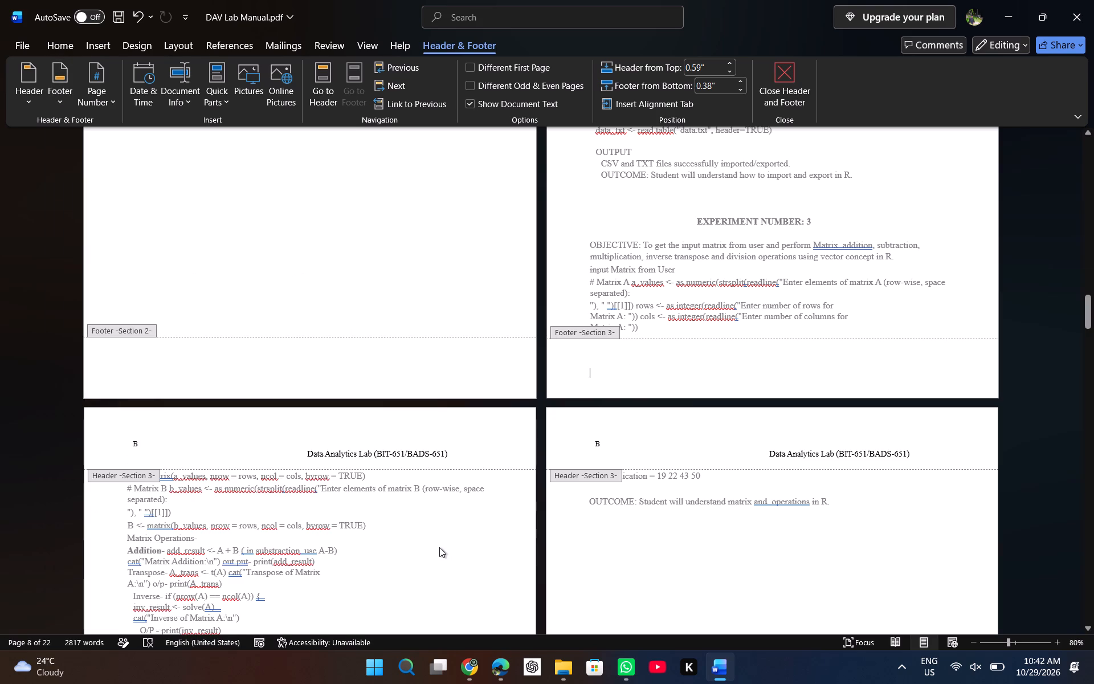
scroll(439, 547, "down", 2)
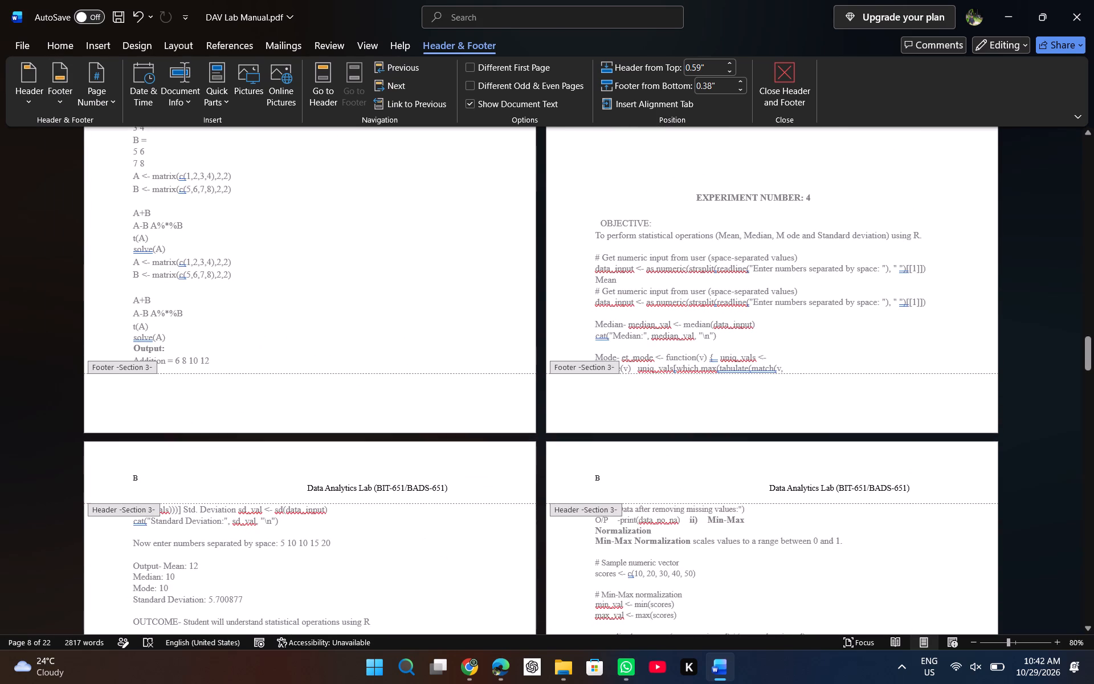
scroll(490, 449, "down", 2)
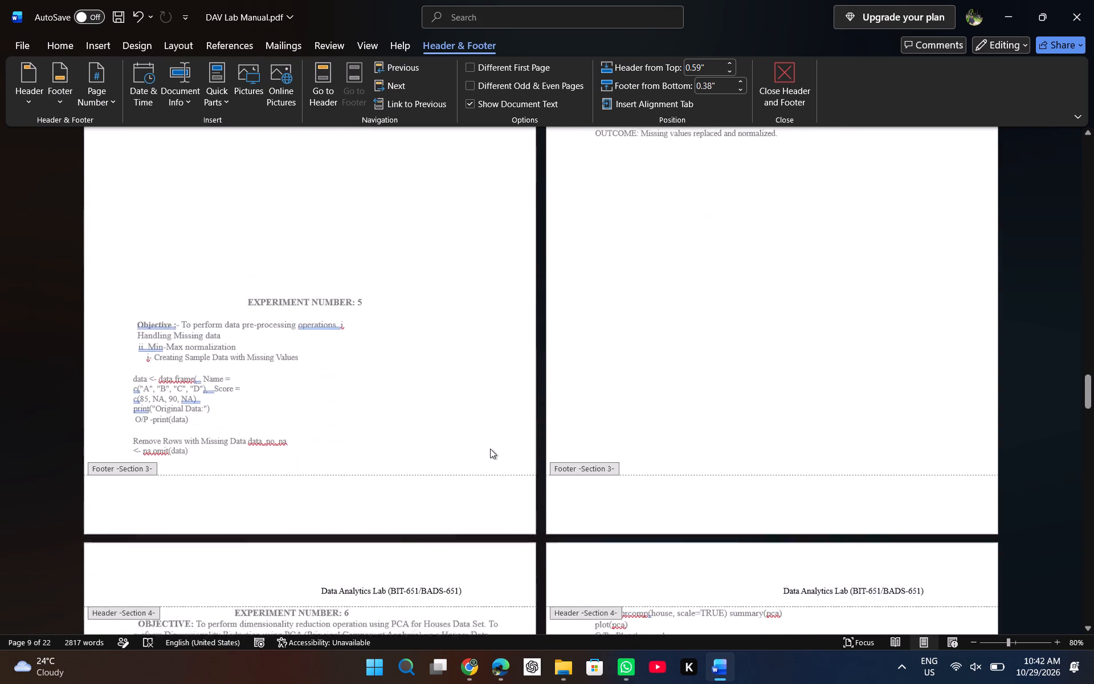
scroll(490, 449, "down", 3)
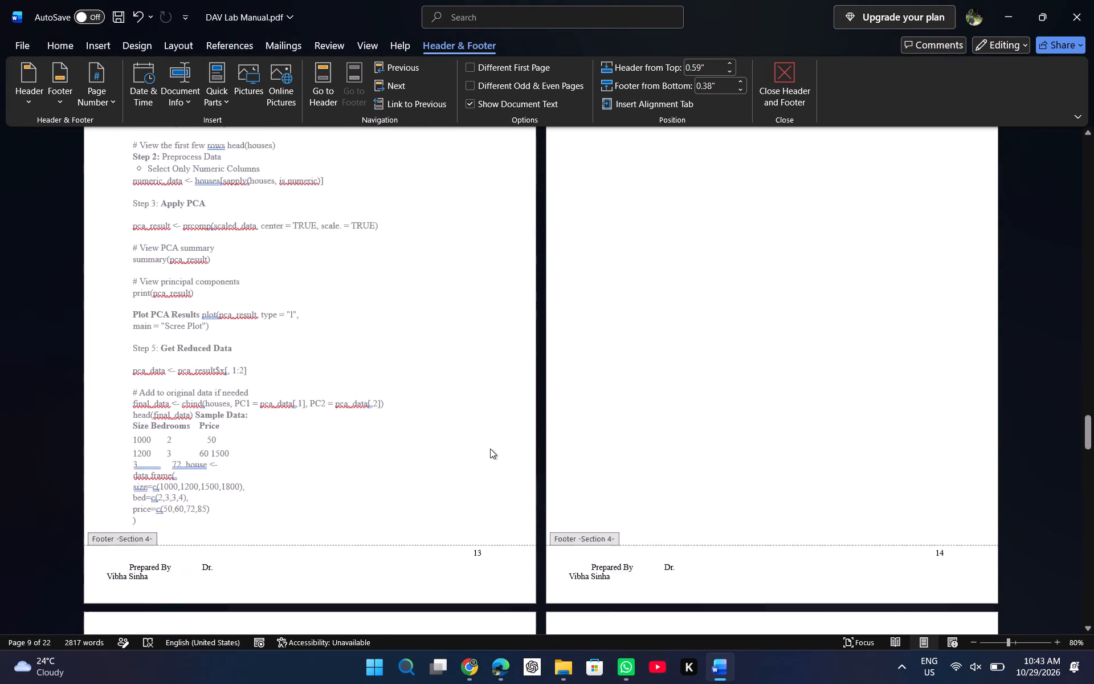
scroll(490, 449, "down", 1)
left_click(206, 425)
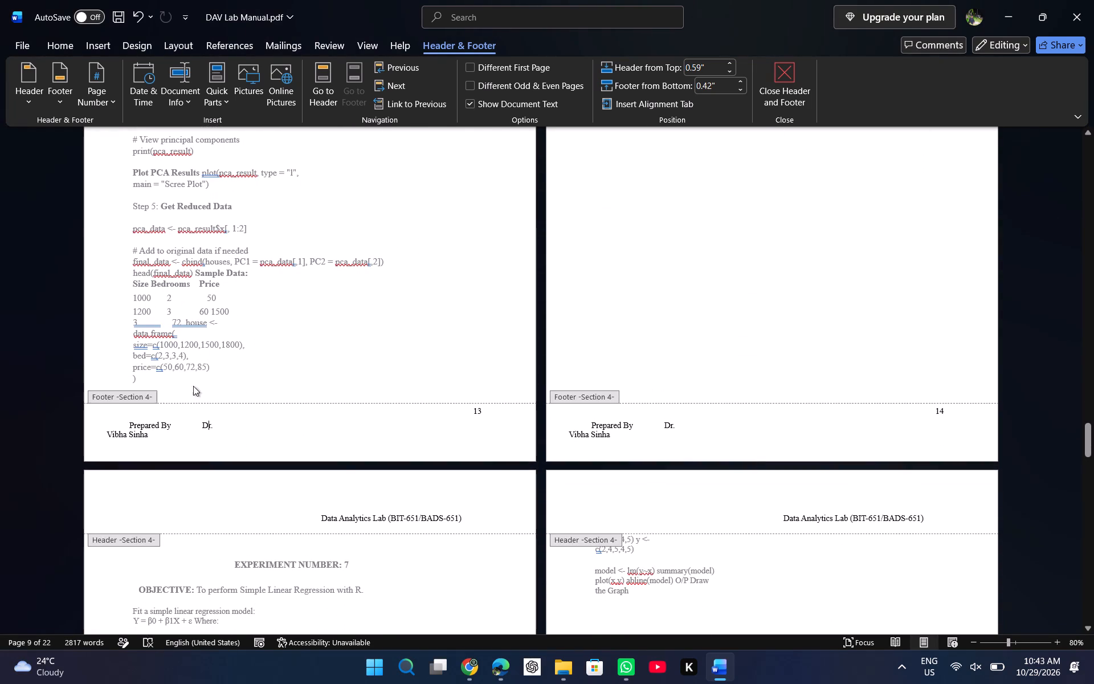
left_click(63, 105)
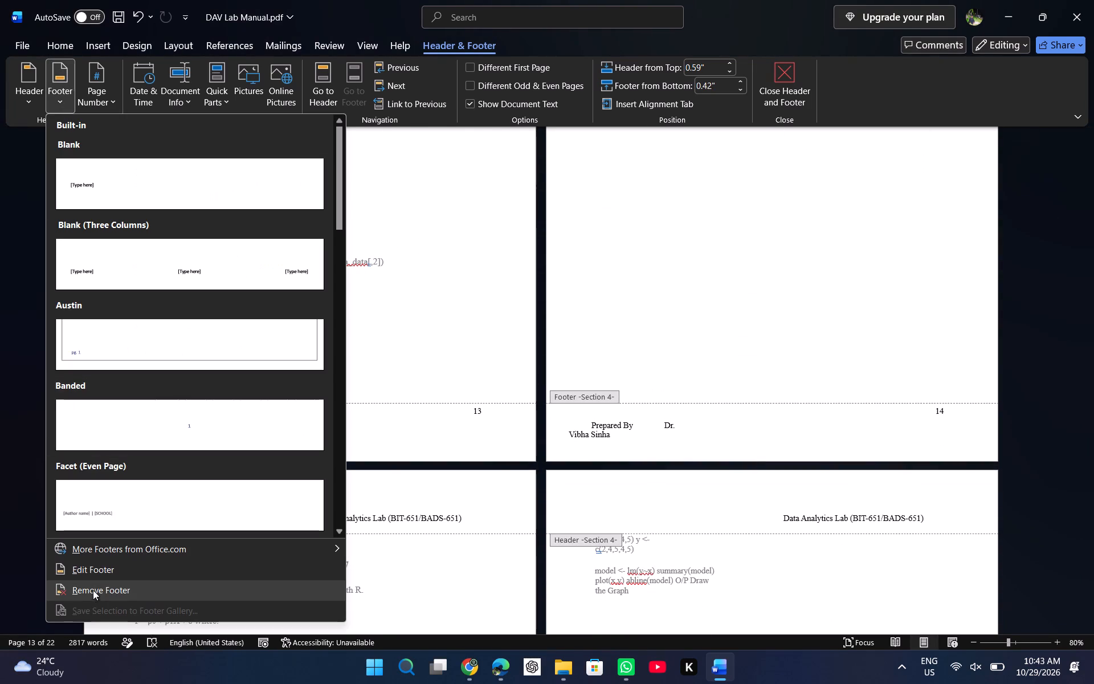
left_click(91, 592)
Remove the Section 5 footer with the "Prepared By" text and page number, starting from page 19's footer.
scroll(319, 492, "down", 1)
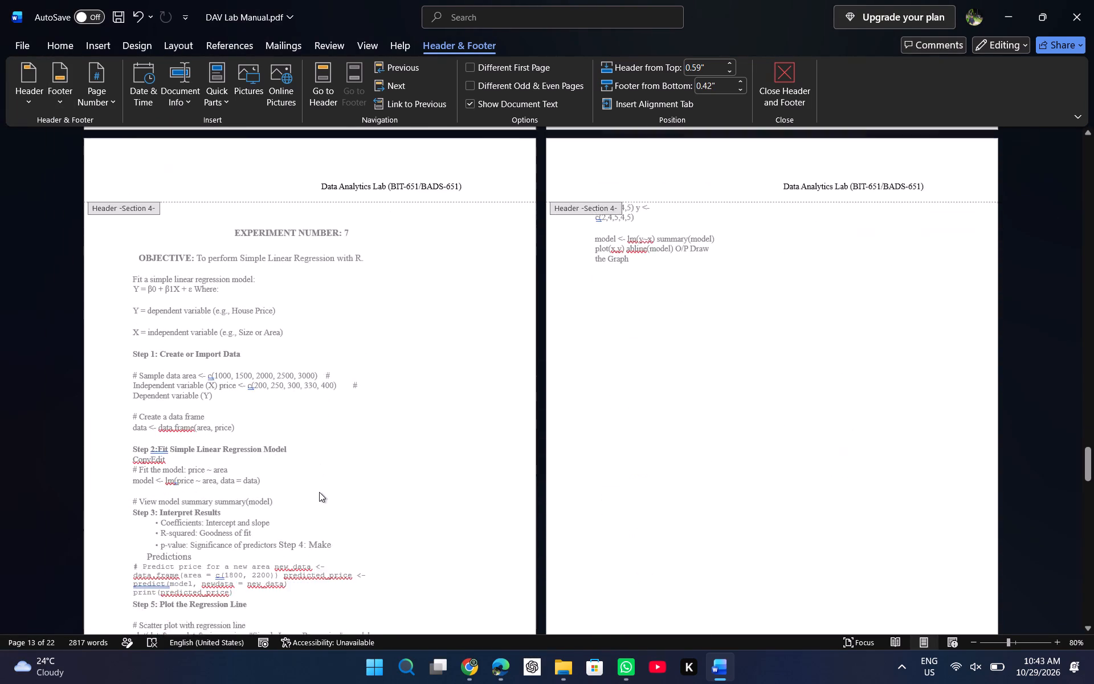
scroll(319, 492, "down", 1)
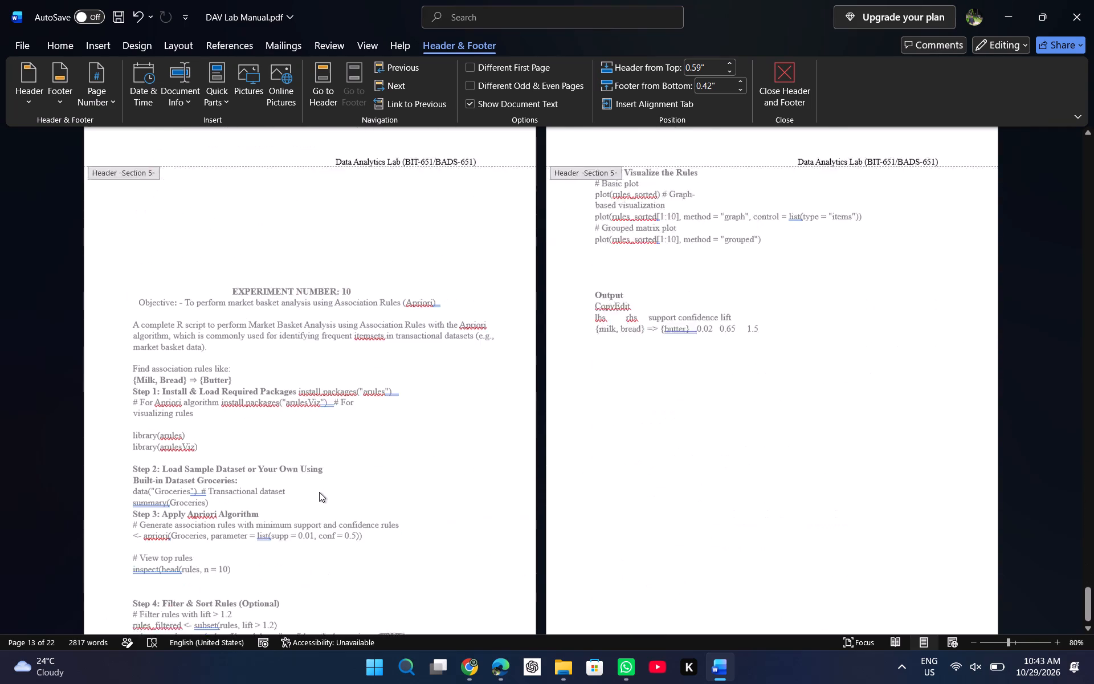
scroll(319, 492, "down", 1)
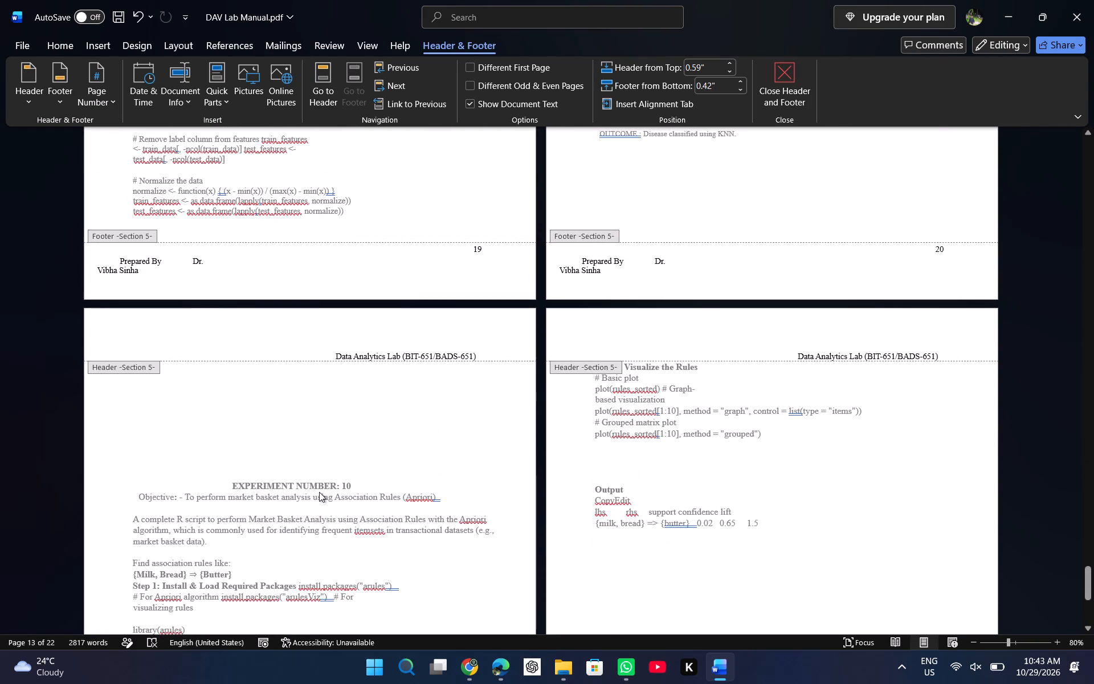
left_click(155, 262)
left_click(56, 103)
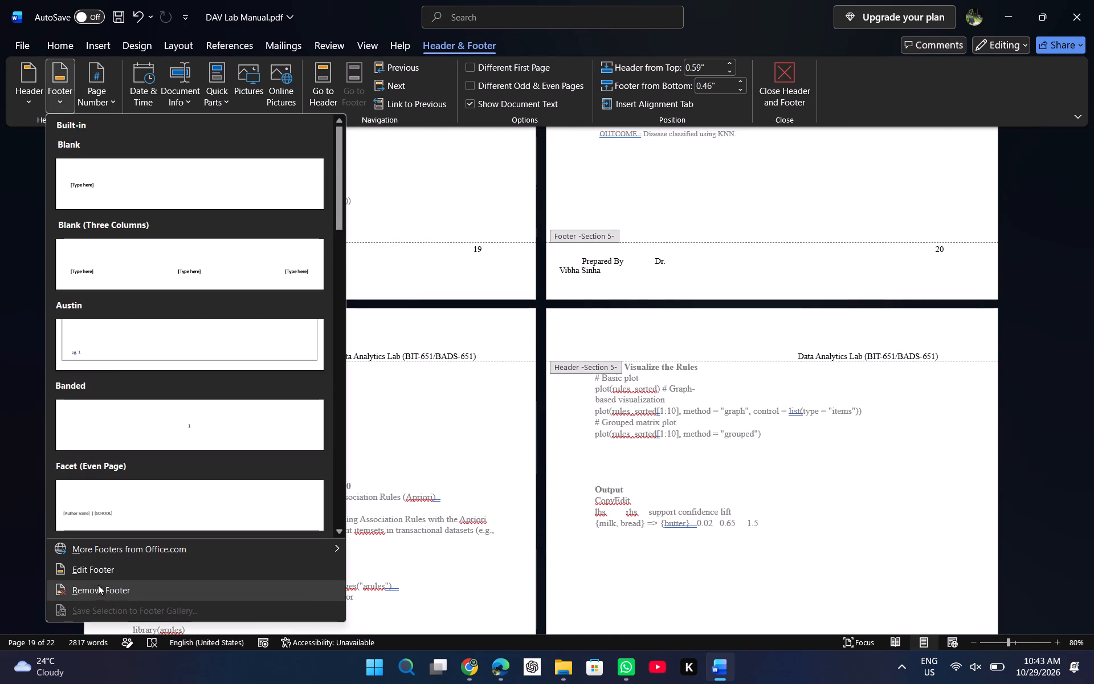
left_click(97, 588)
Check the footers from the last page back to the cover for leftover text, and exit header and footer editing.
scroll(388, 384, "down", 1)
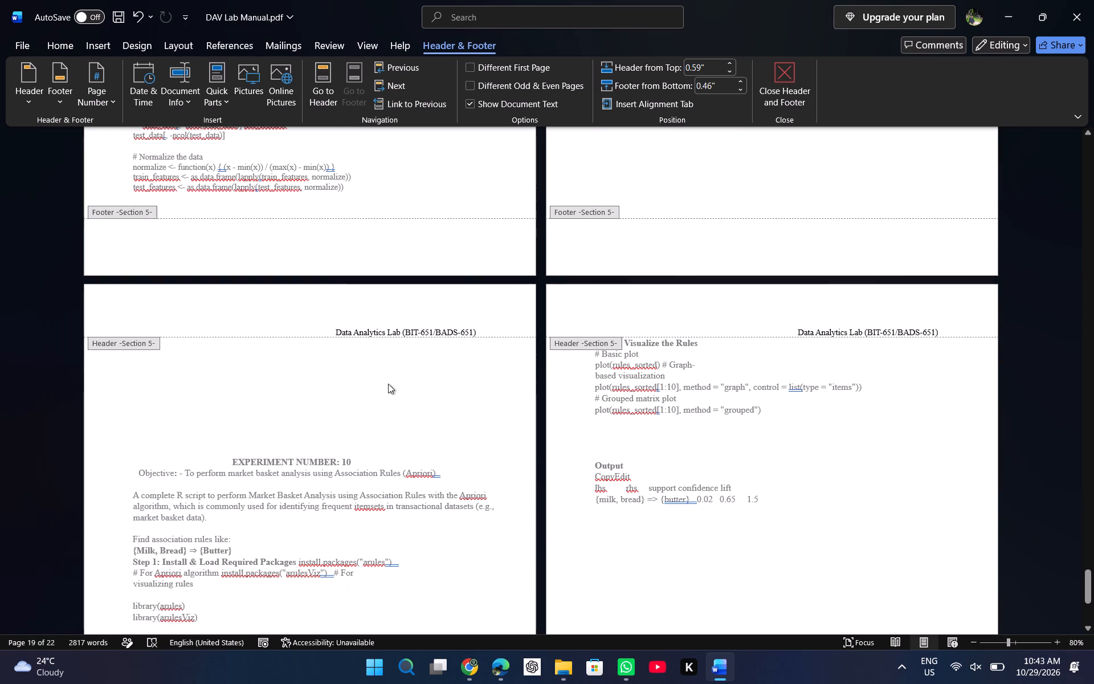
scroll(388, 384, "down", 5)
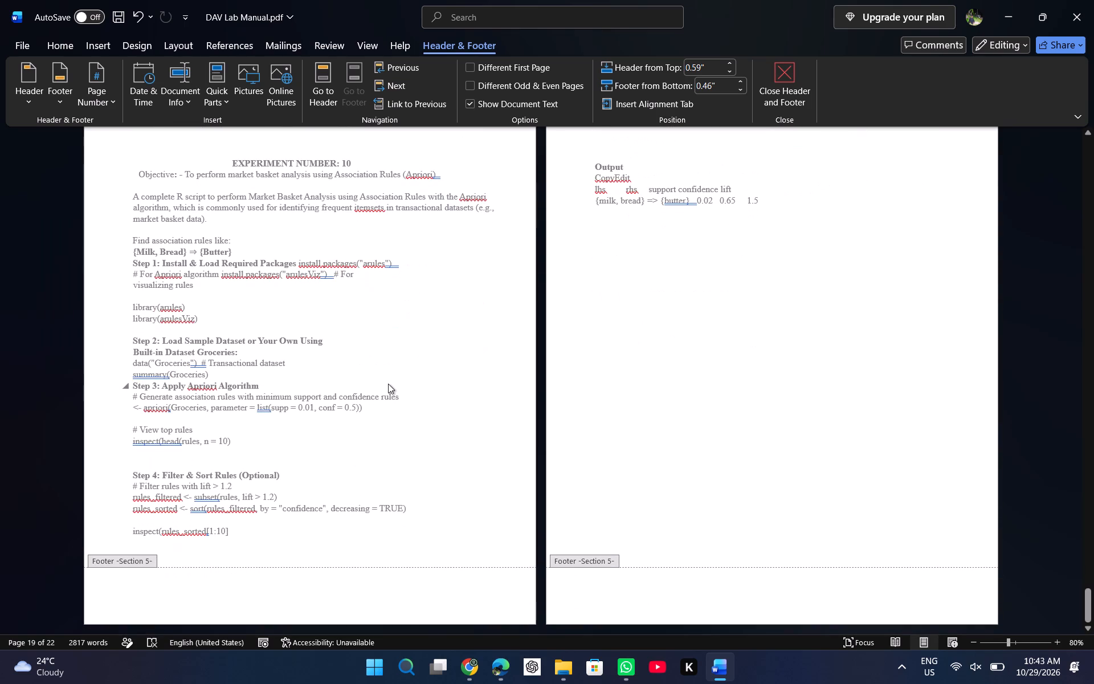
scroll(388, 384, "down", 1)
scroll(388, 384, "up", 3)
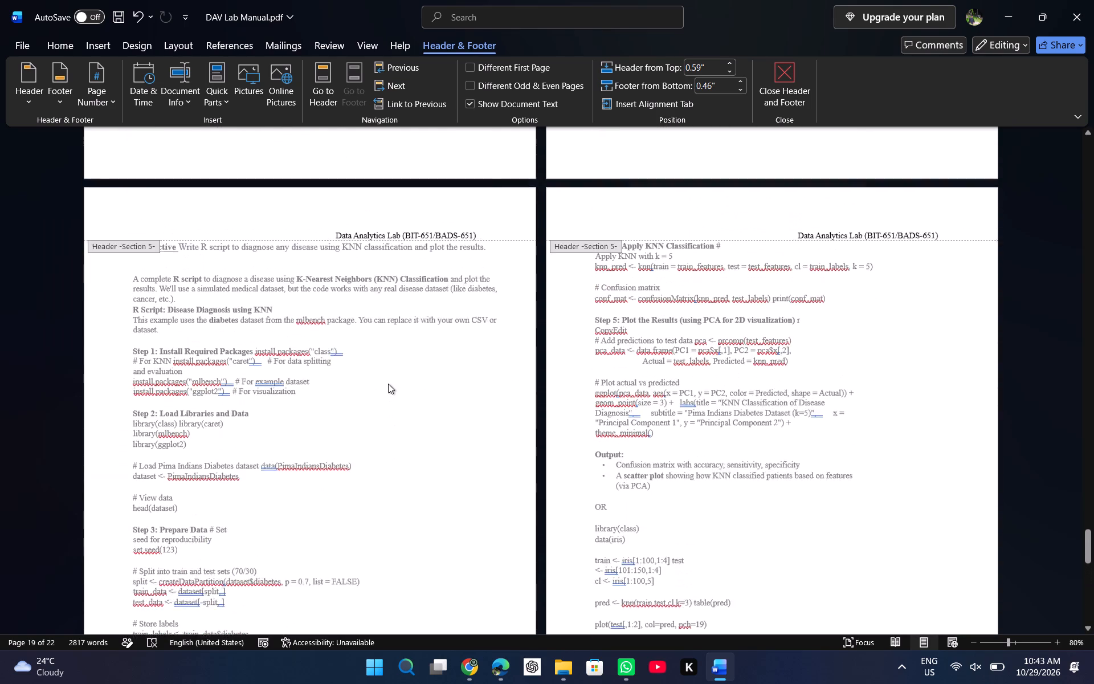
scroll(388, 384, "up", 2)
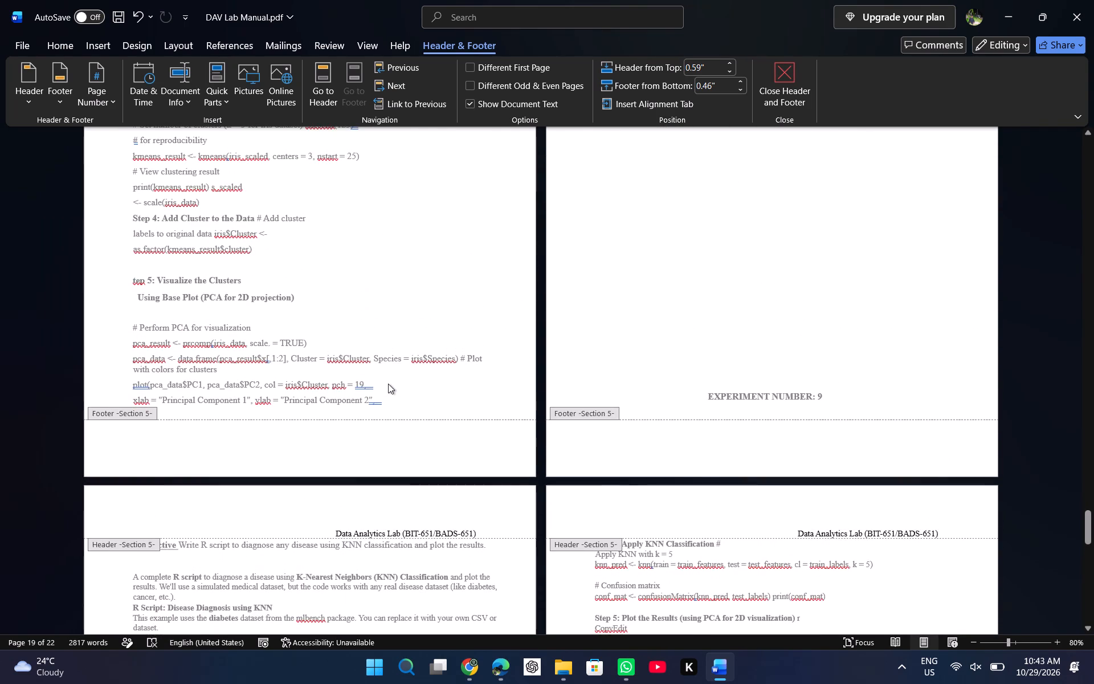
scroll(388, 384, "up", 3)
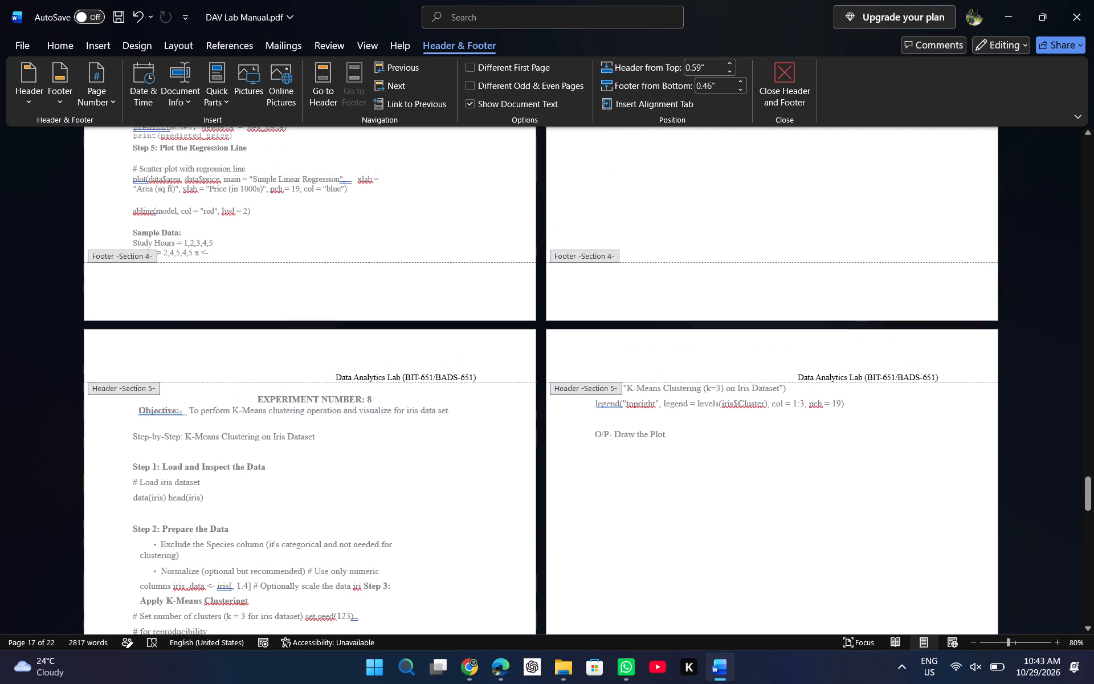
scroll(388, 384, "up", 9)
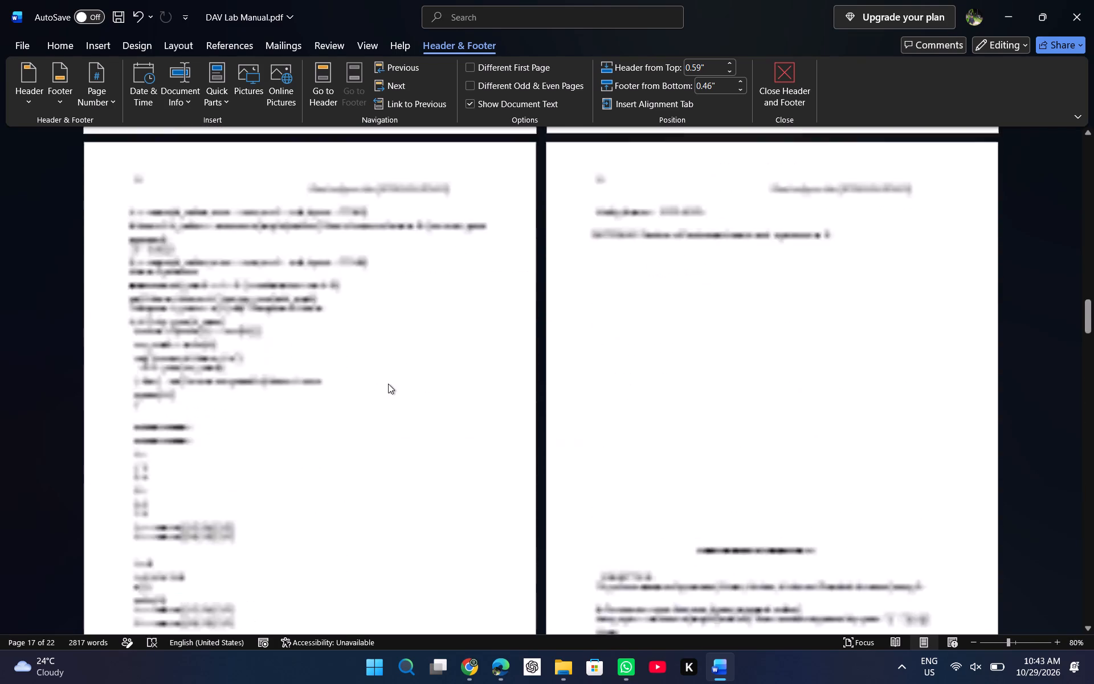
scroll(388, 384, "up", 5)
scroll(388, 384, "down", 1)
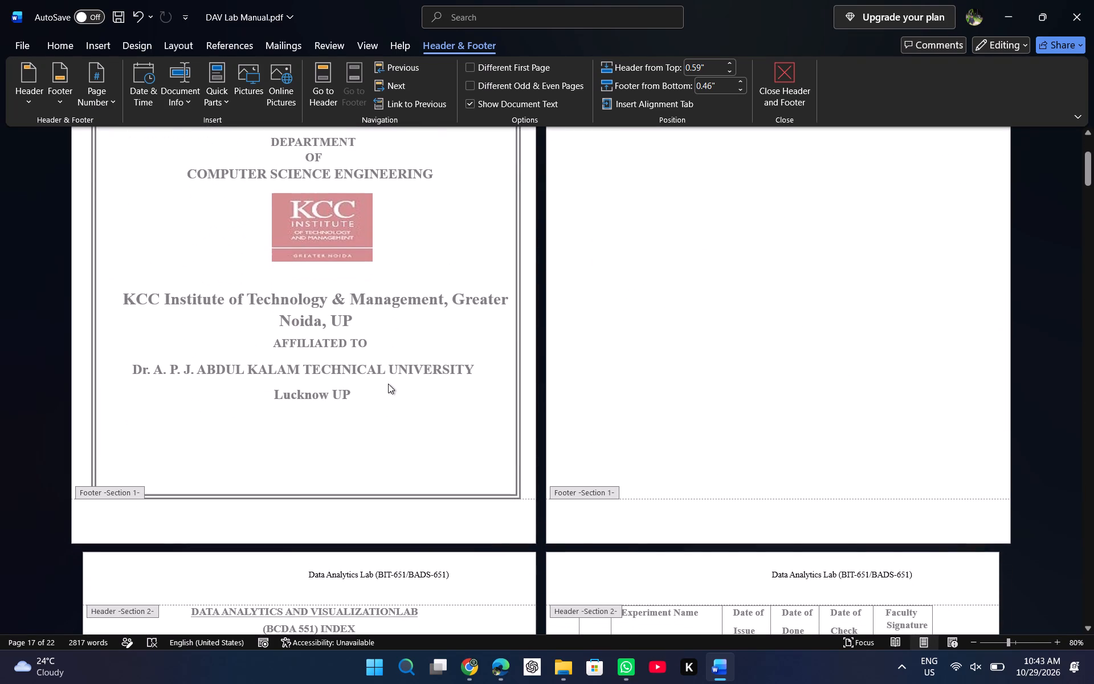
left_click(783, 95)
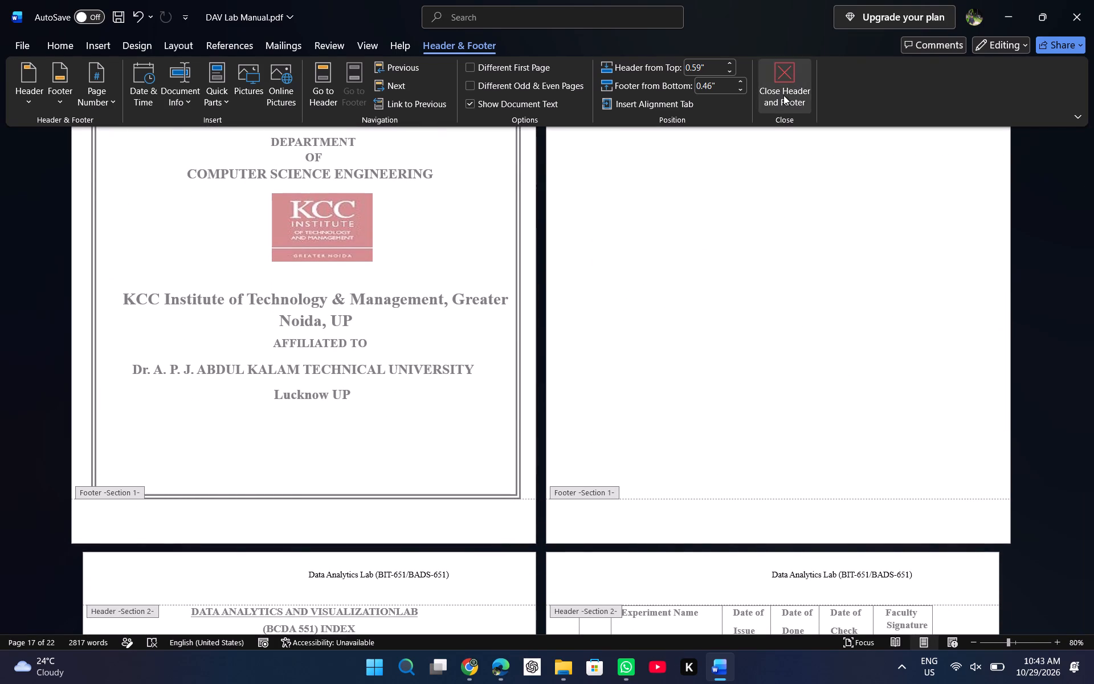
Review the document's pages from the cover through Experiment 8 after the footer removal, and return to the cover.
scroll(594, 376, "up", 4)
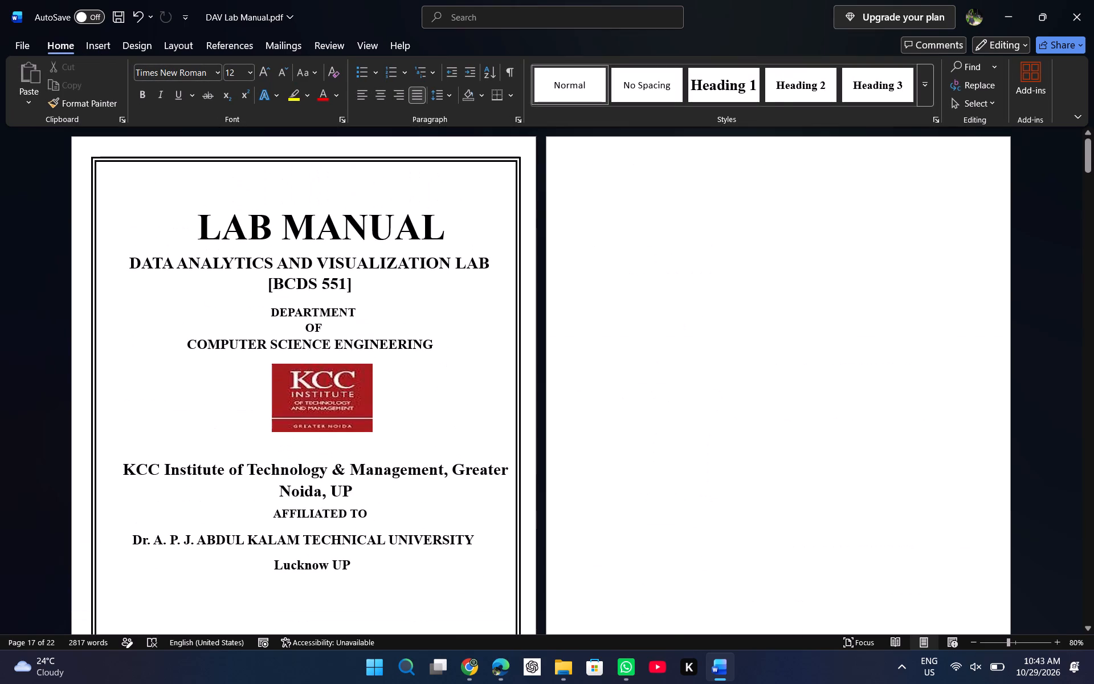
scroll(594, 376, "up", 1)
scroll(594, 376, "down", 2)
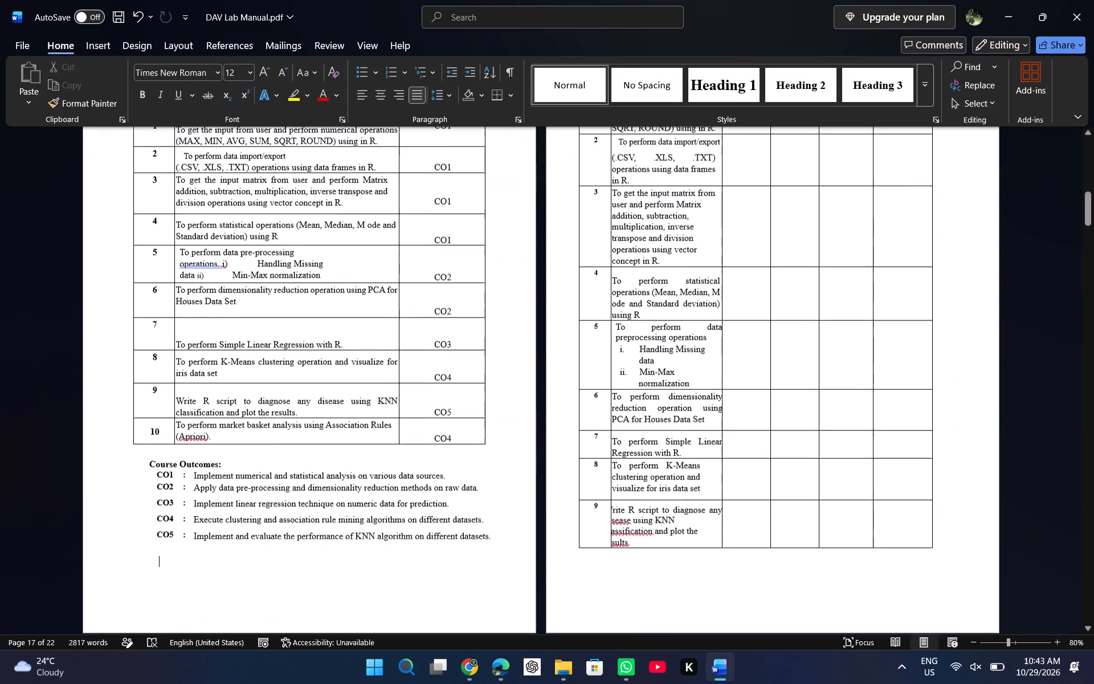
scroll(594, 376, "down", 2)
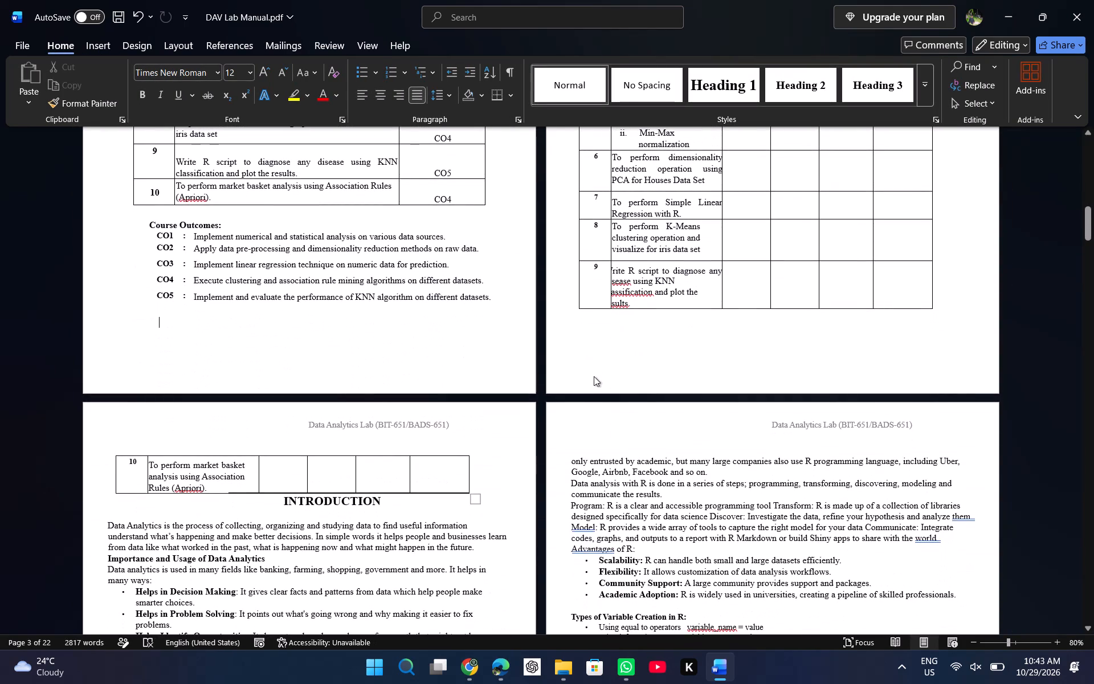
scroll(594, 376, "down", 1)
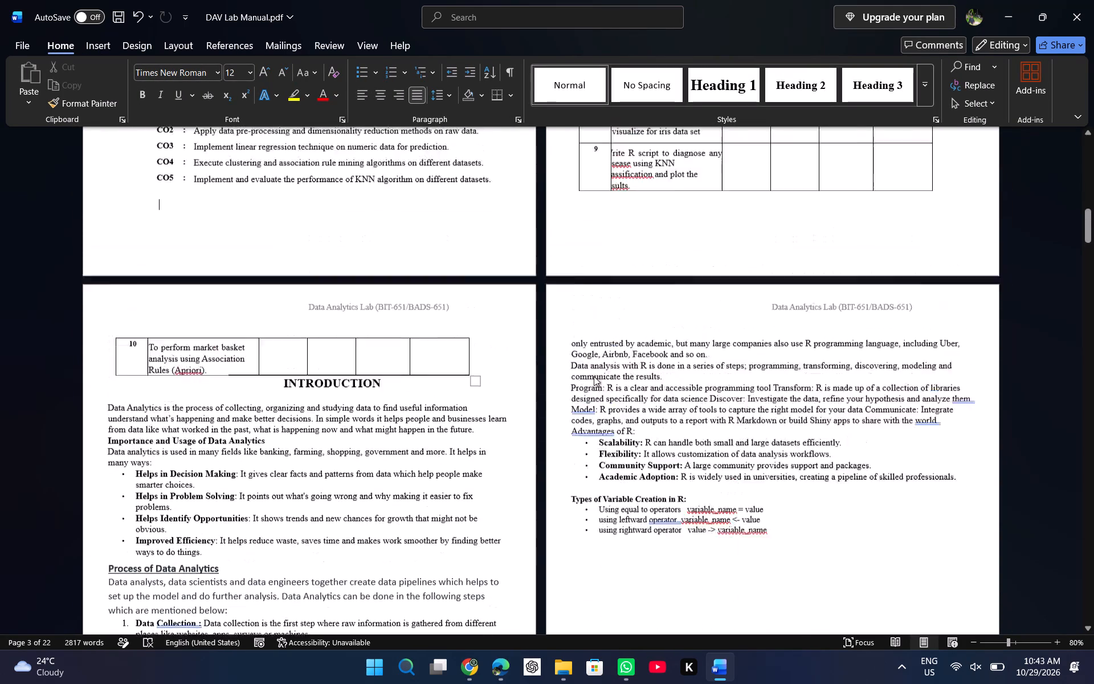
scroll(594, 376, "down", 1)
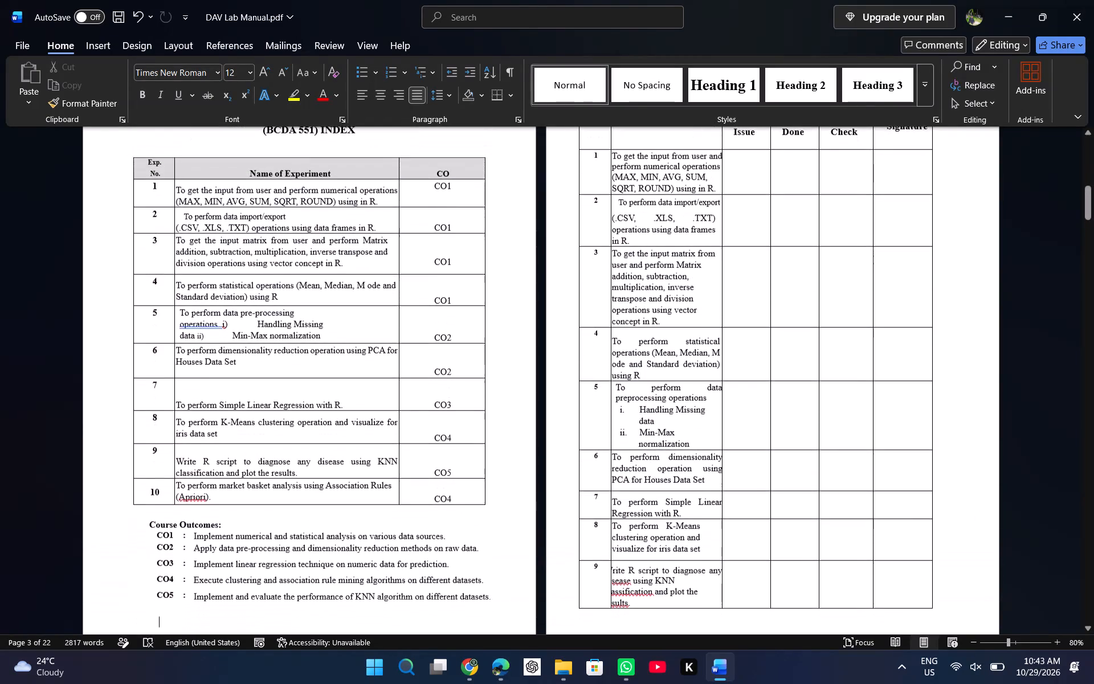
scroll(594, 376, "down", 1)
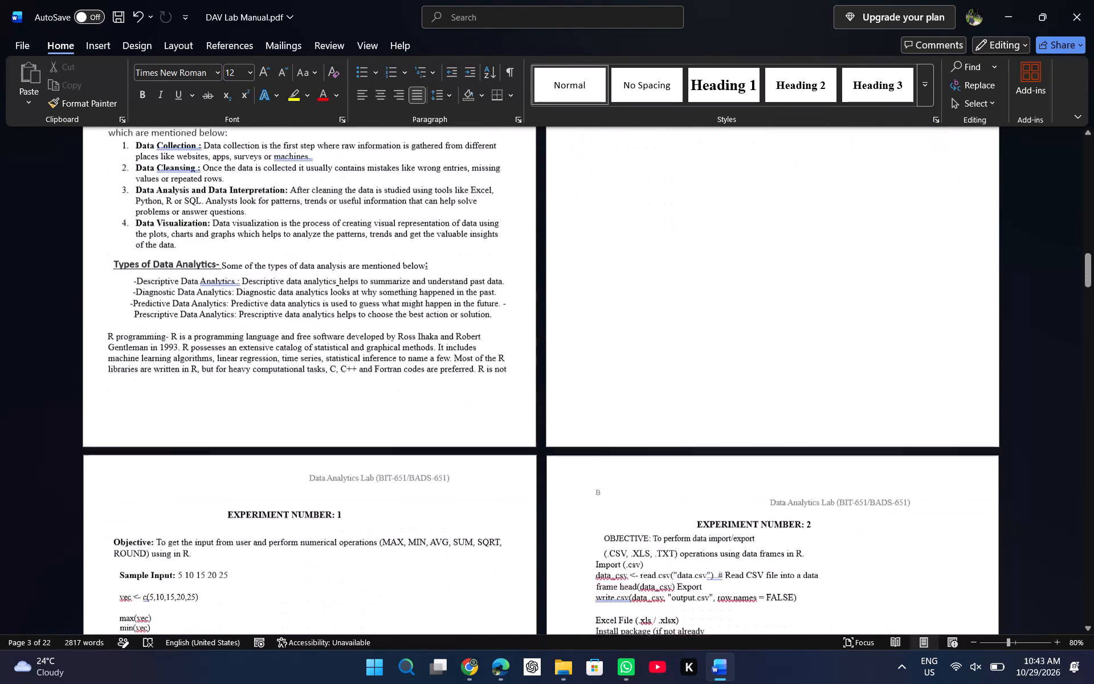
scroll(594, 376, "down", 1)
scroll(594, 376, "right", 2)
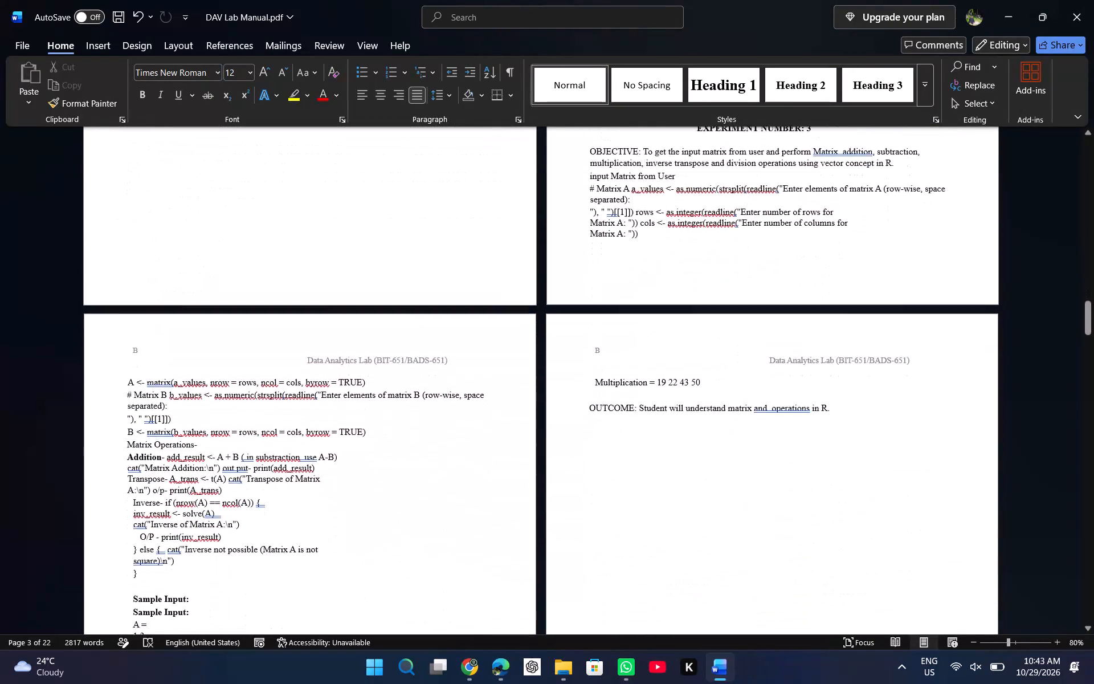
scroll(594, 376, "right", 2)
scroll(594, 376, "down", 2)
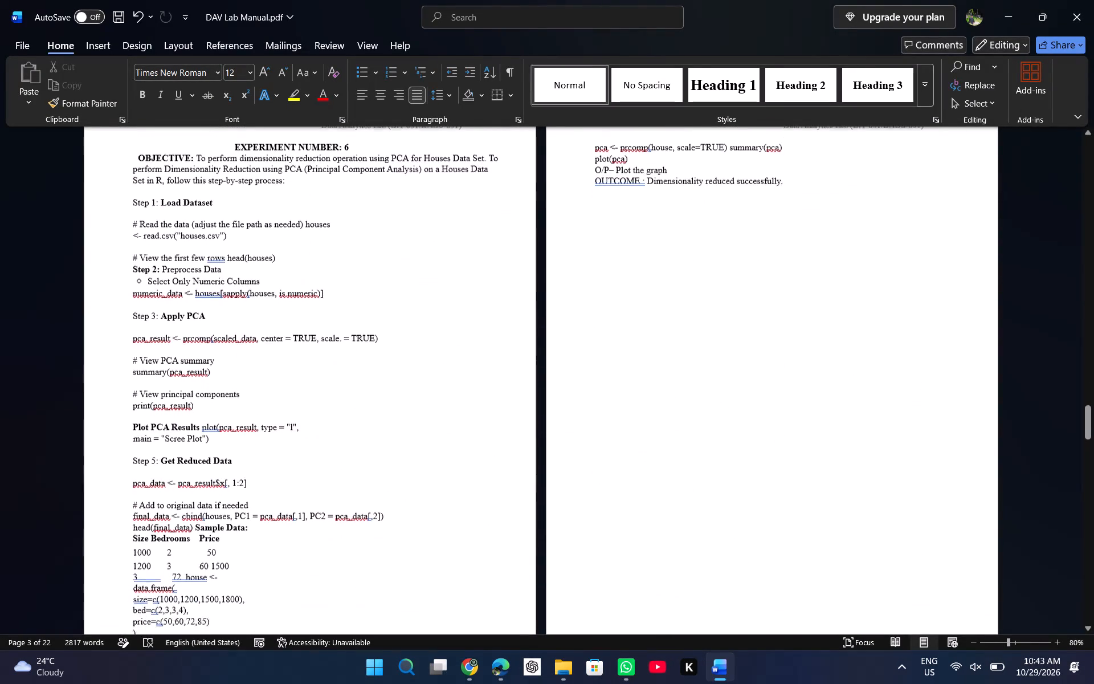
scroll(594, 376, "down", 3)
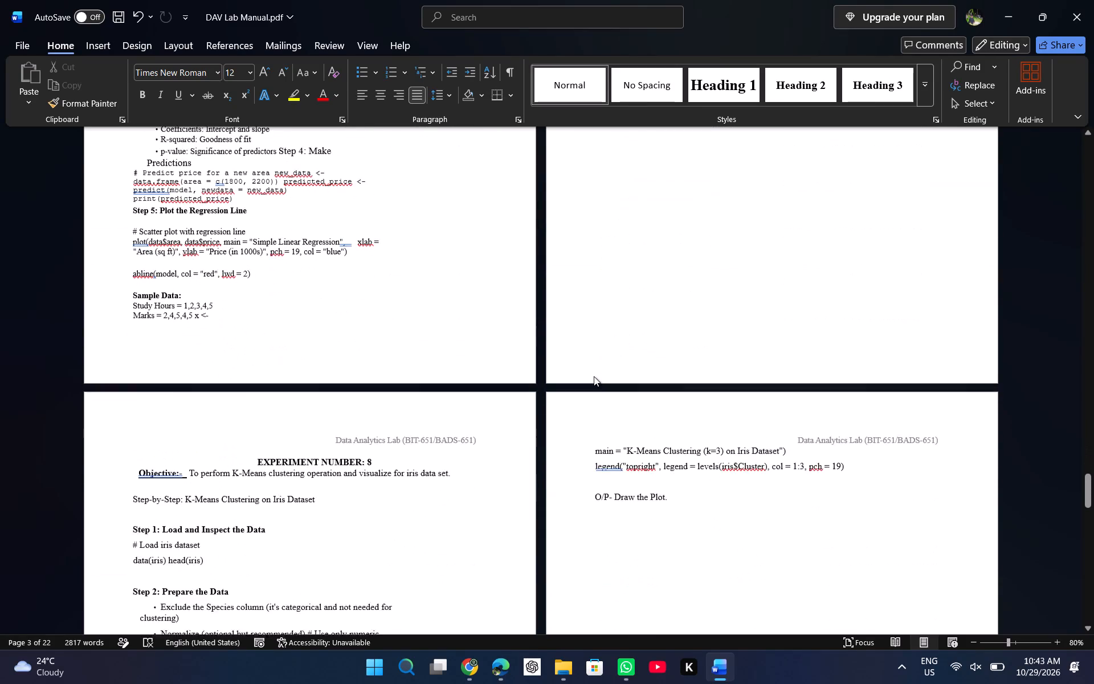
scroll(594, 376, "up", 19)
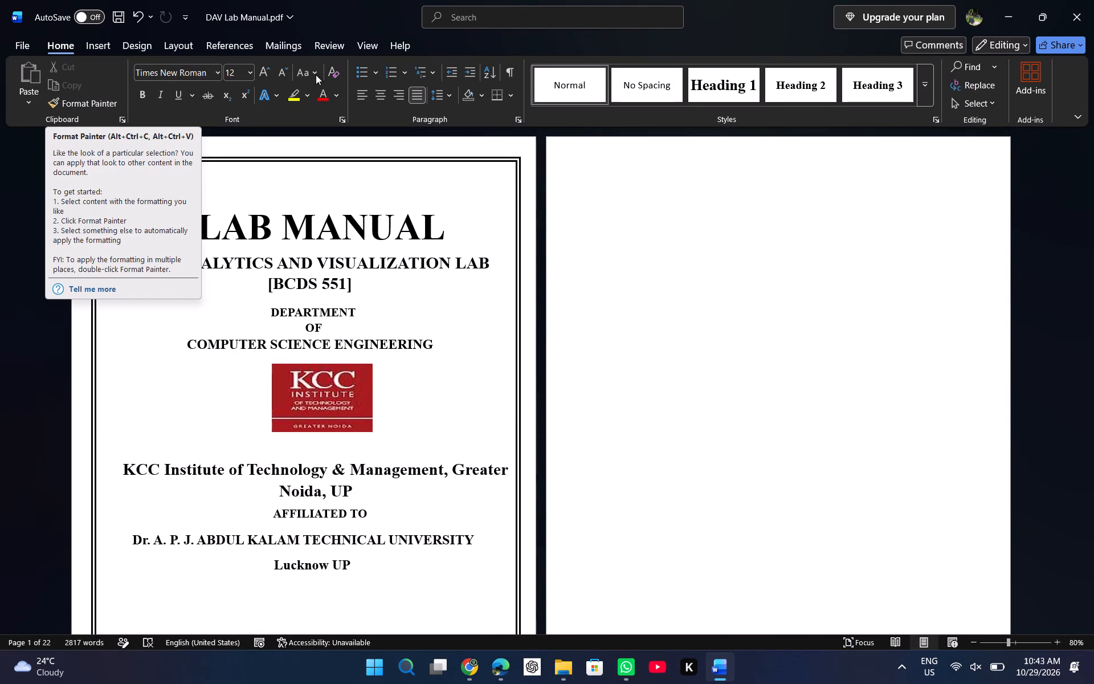
Preview the lab manual in Read Mode and return to Print Layout.
left_click(375, 45)
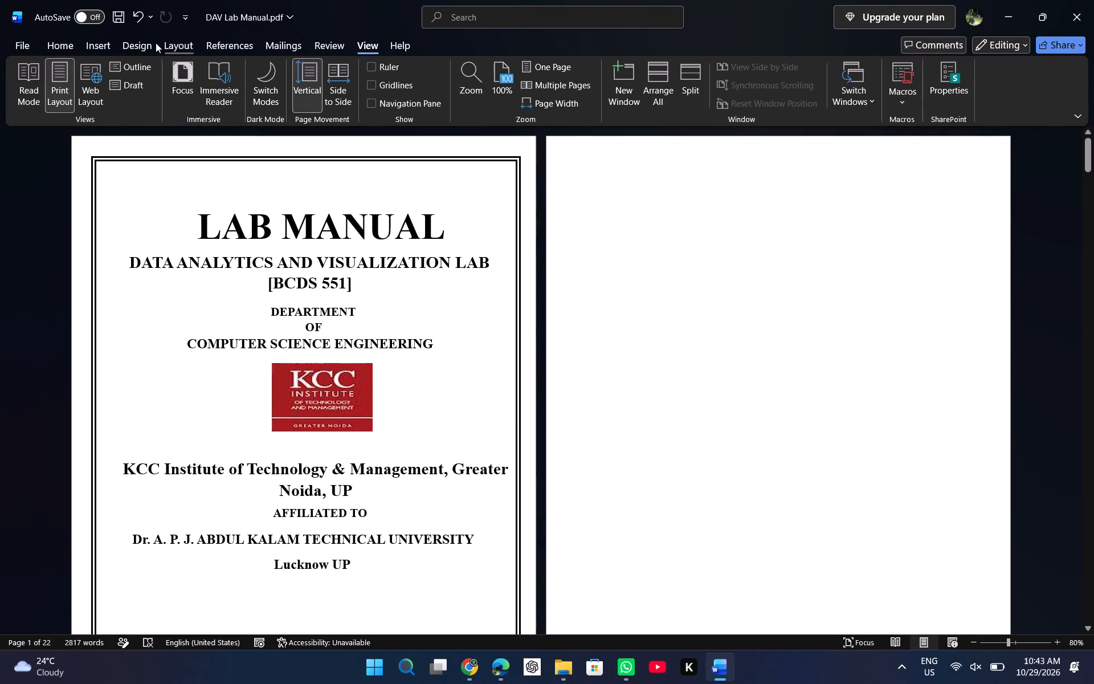
left_click(32, 91)
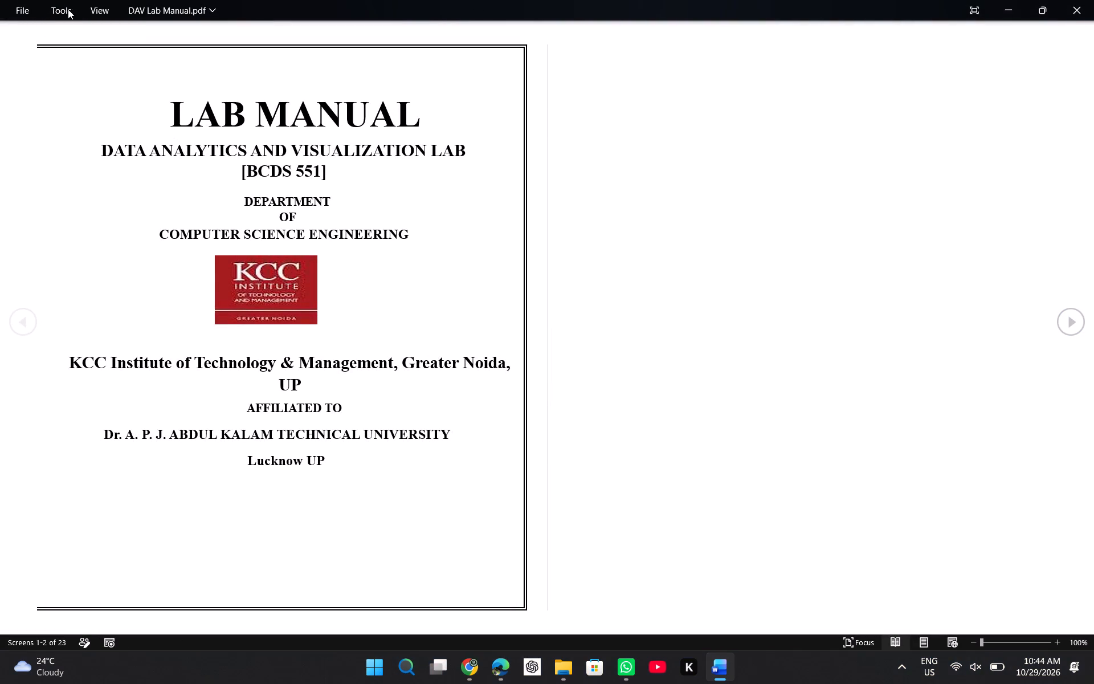
left_click(106, 9)
left_click(124, 38)
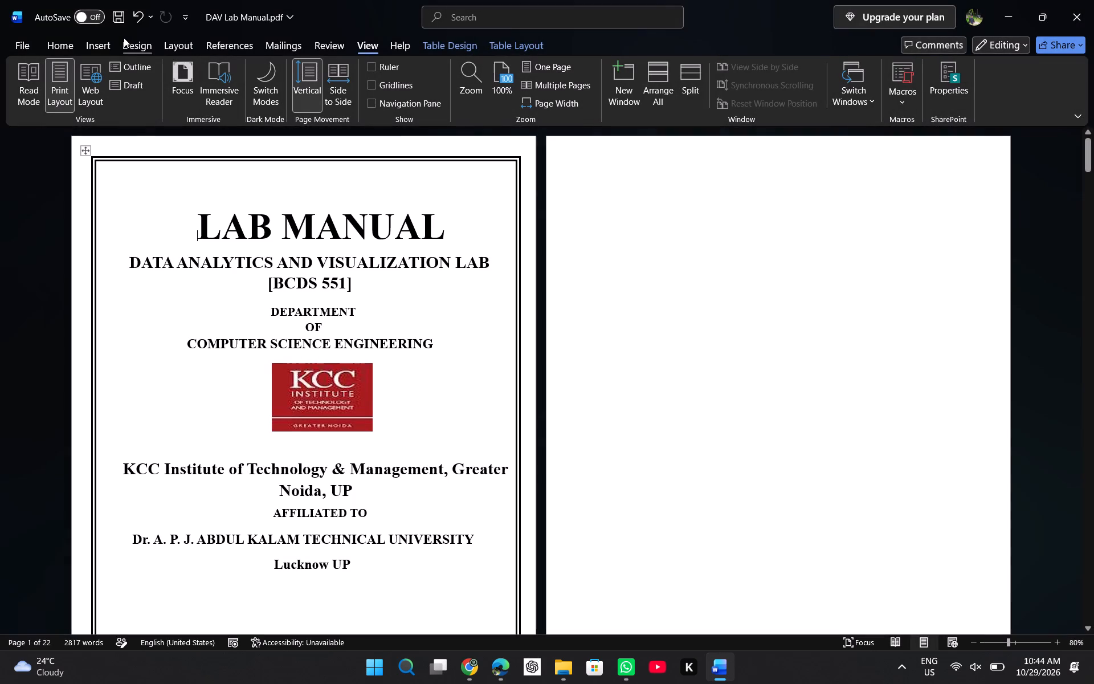
left_click(62, 85)
Examine the cover, index and introduction in Web Layout, place the cursor below "Lucknow UP", and return to Print Layout.
left_click(92, 101)
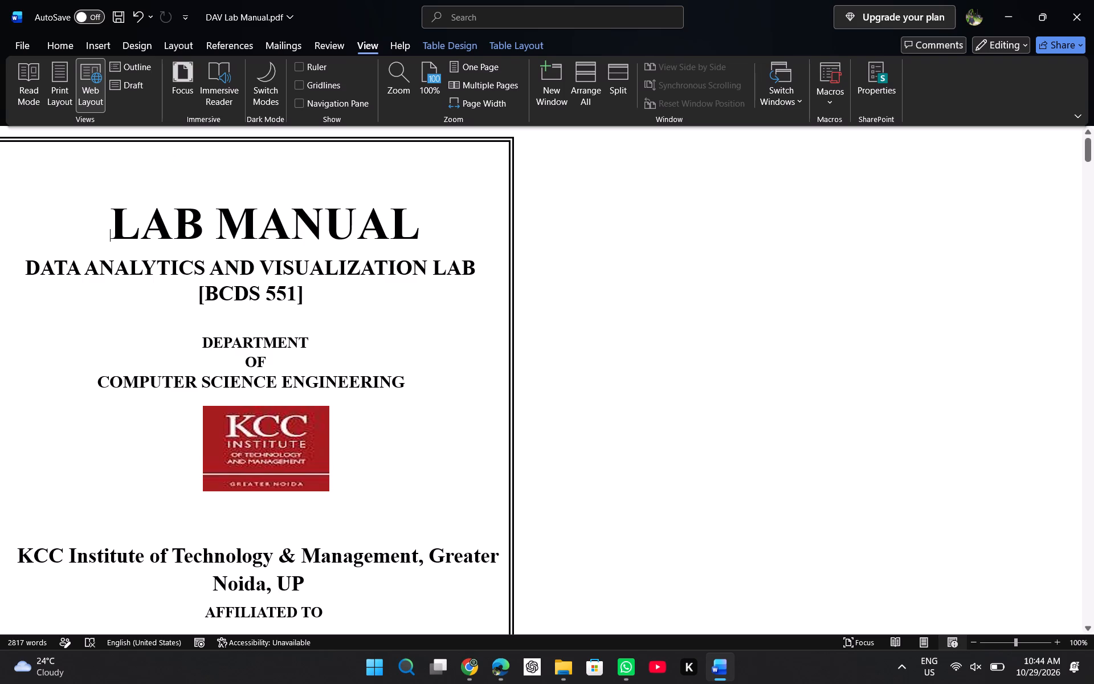
scroll(353, 315, "right", 4)
scroll(353, 315, "down", 1)
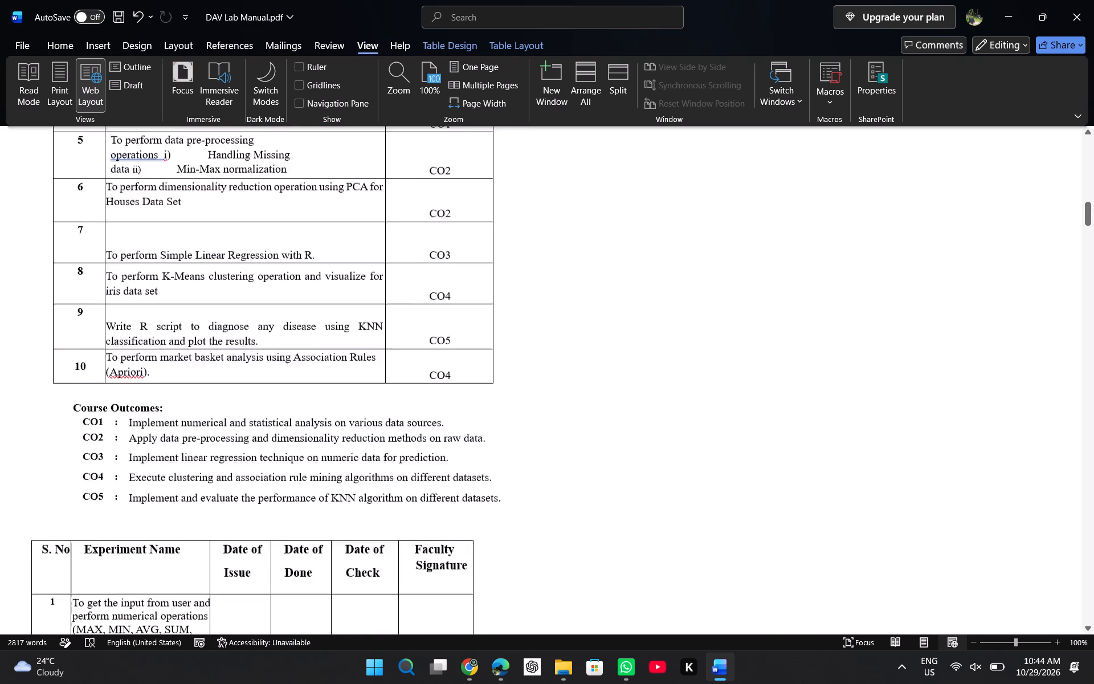
scroll(353, 315, "down", 1)
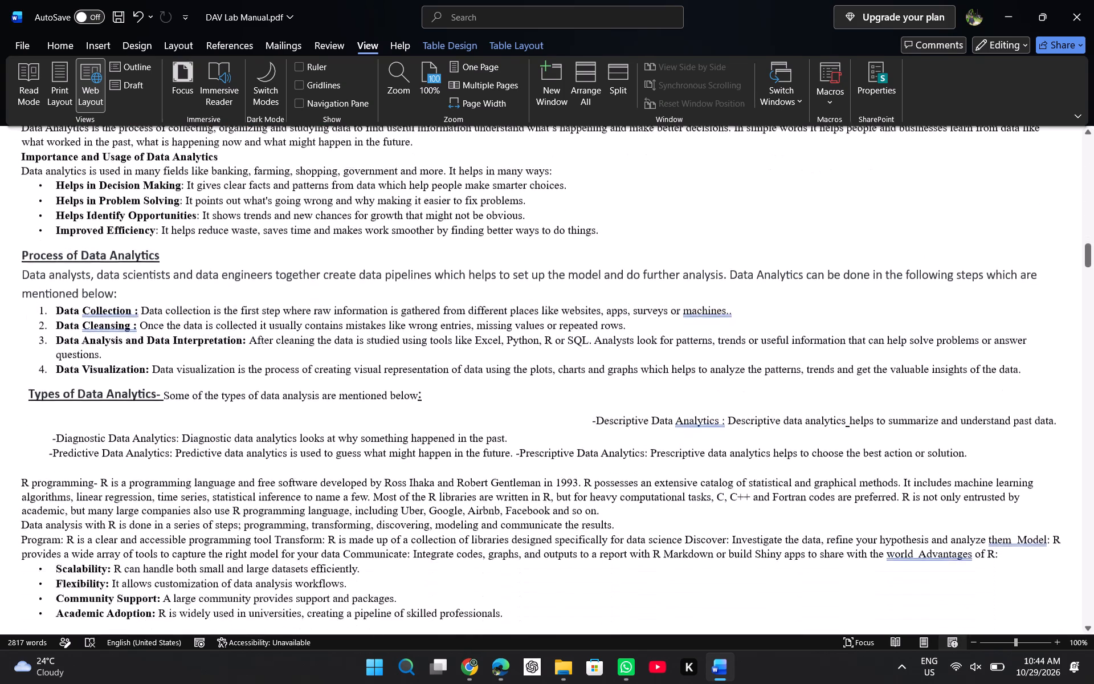
scroll(353, 315, "down", 1)
scroll(353, 315, "up", 2)
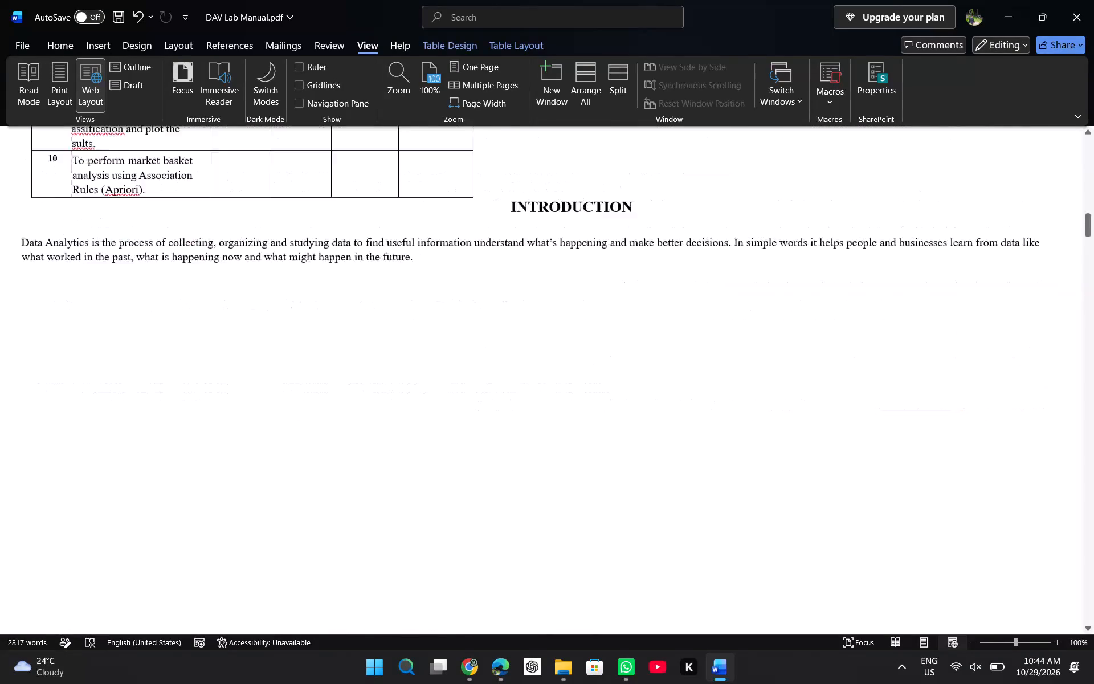
scroll(353, 315, "up", 4)
scroll(353, 315, "down", 1)
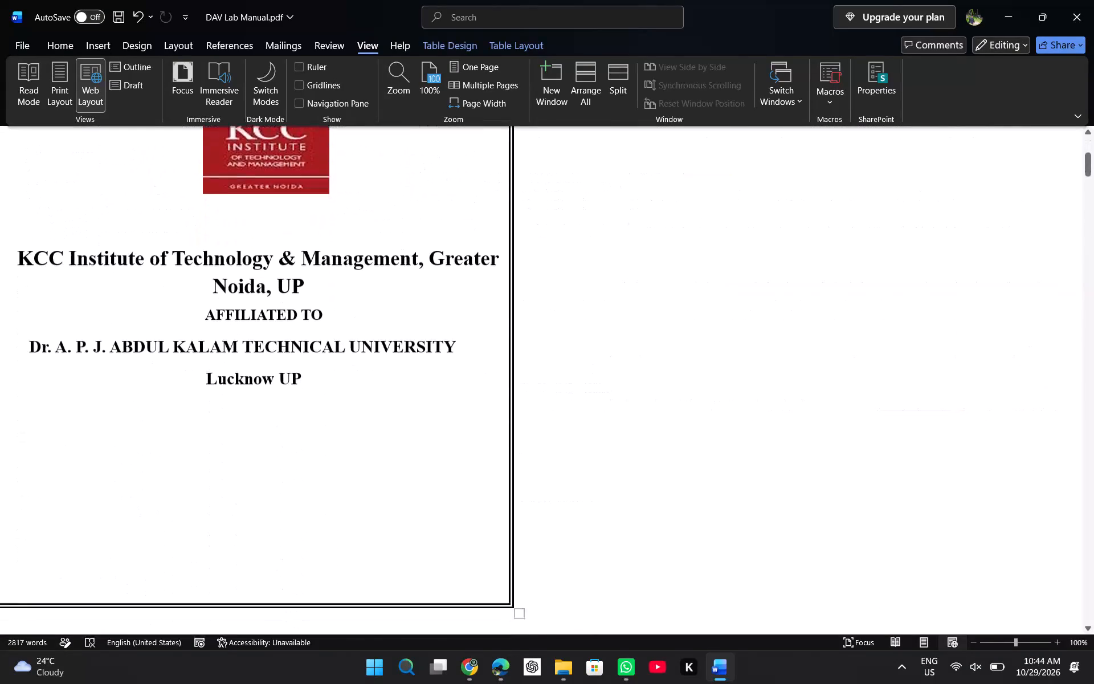
scroll(353, 315, "down", 1)
left_click(96, 394)
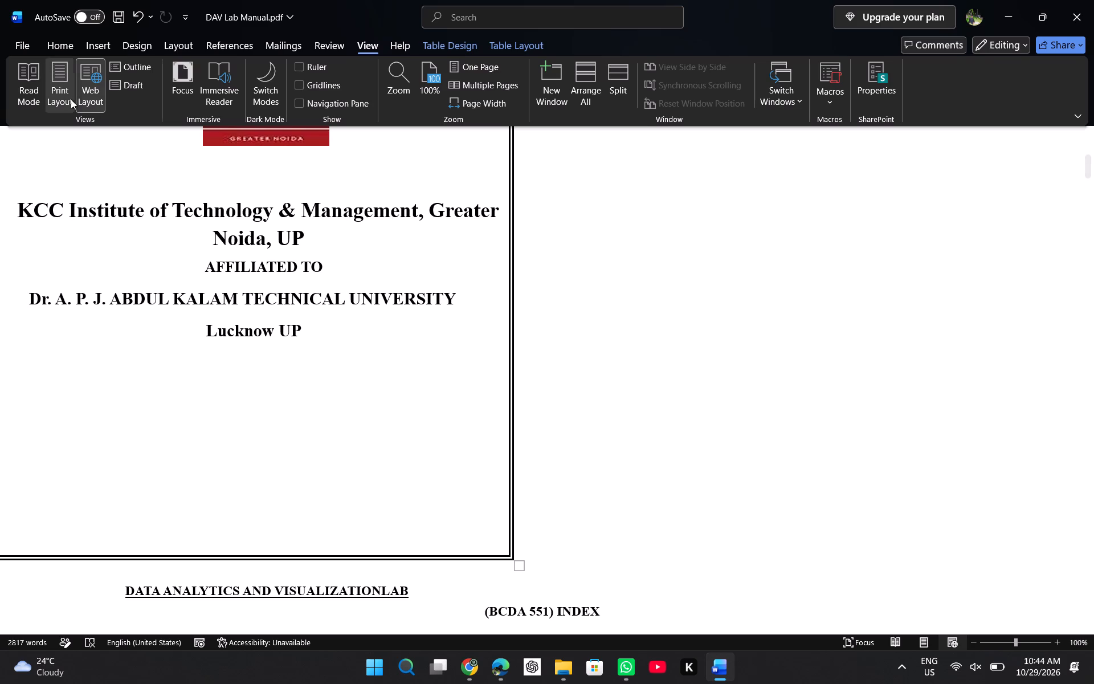
left_click(54, 89)
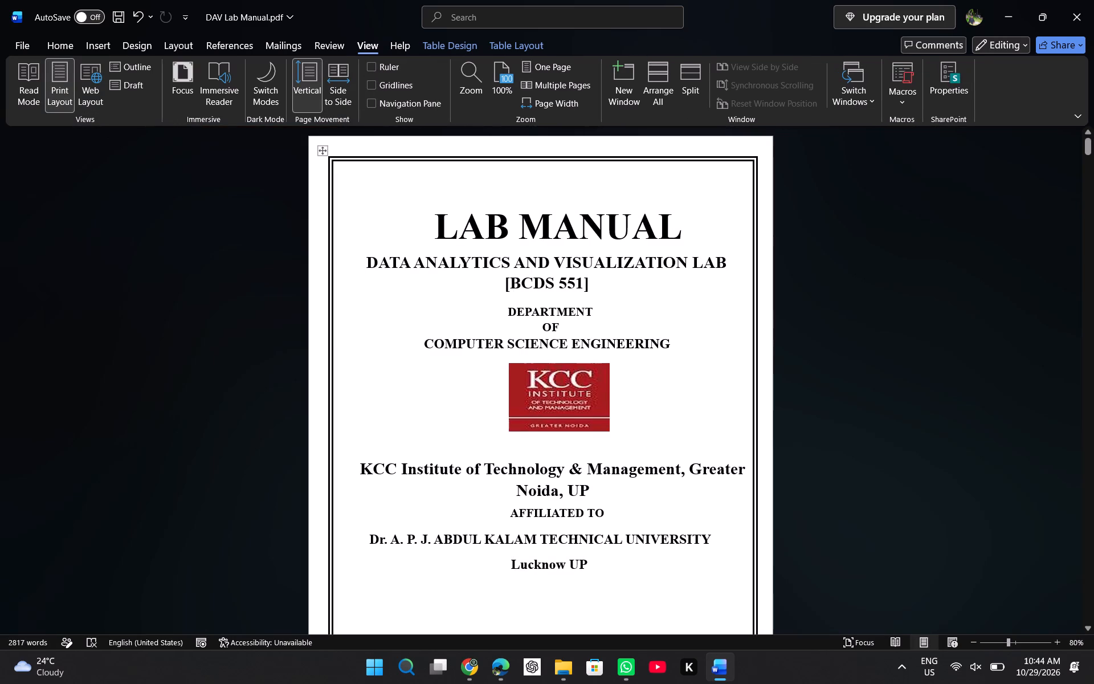
Look over the first pages in Print Layout and switch the page background to dark.
scroll(400, 435, "up", 2)
scroll(400, 435, "down", 2)
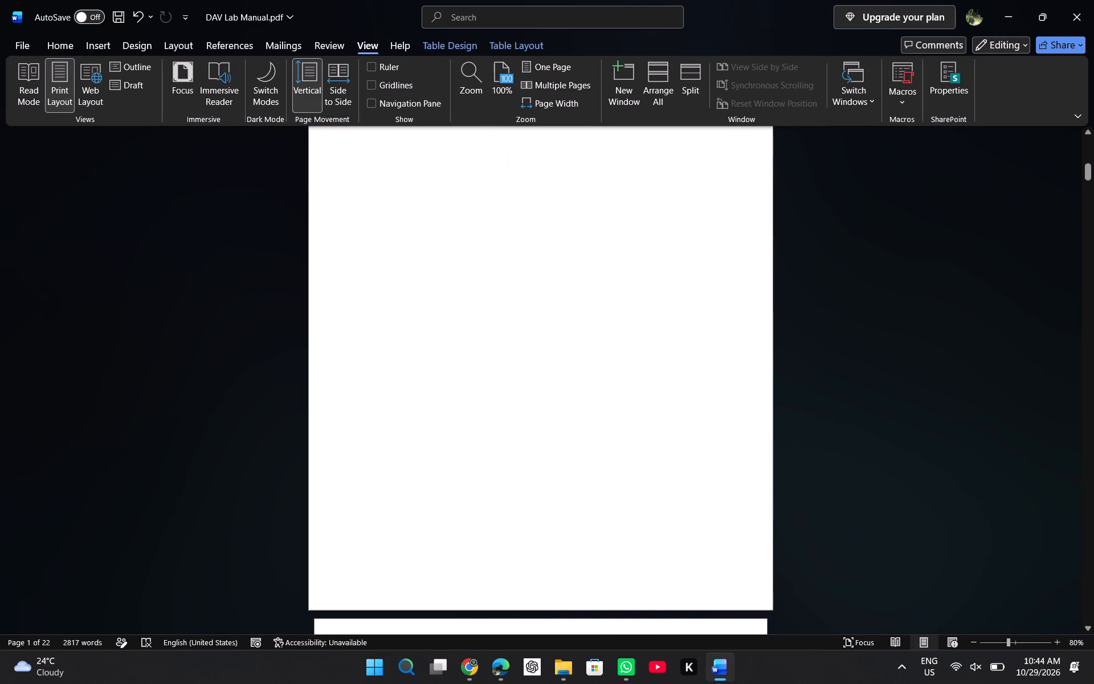
scroll(400, 435, "down", 3)
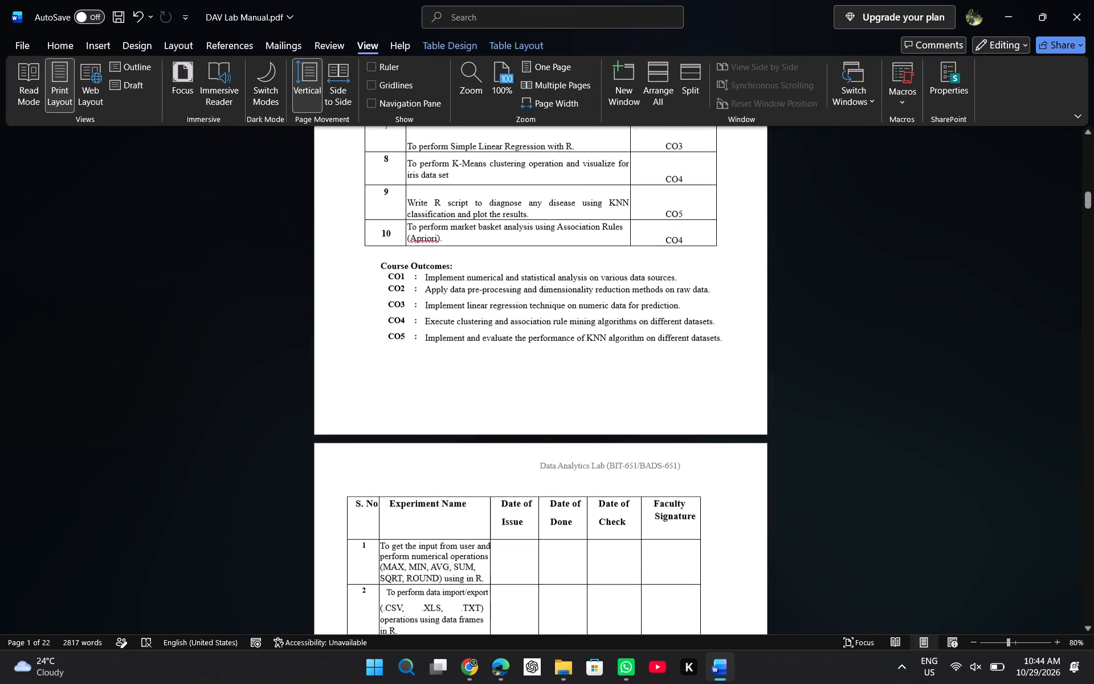
scroll(400, 435, "down", 1)
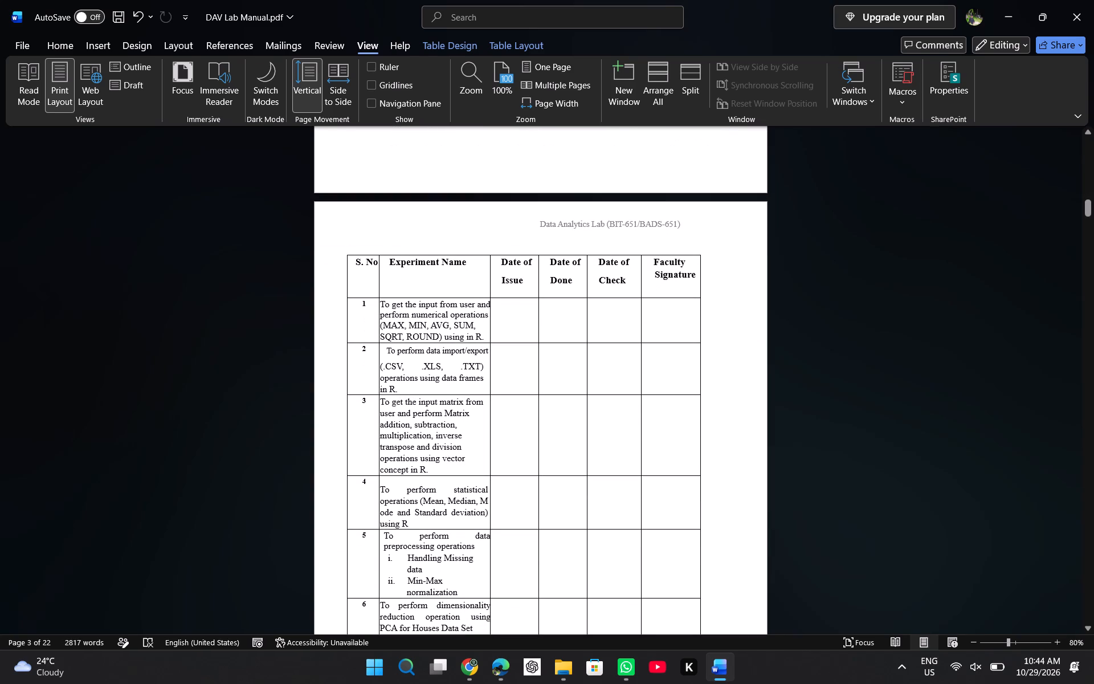
left_click(254, 96)
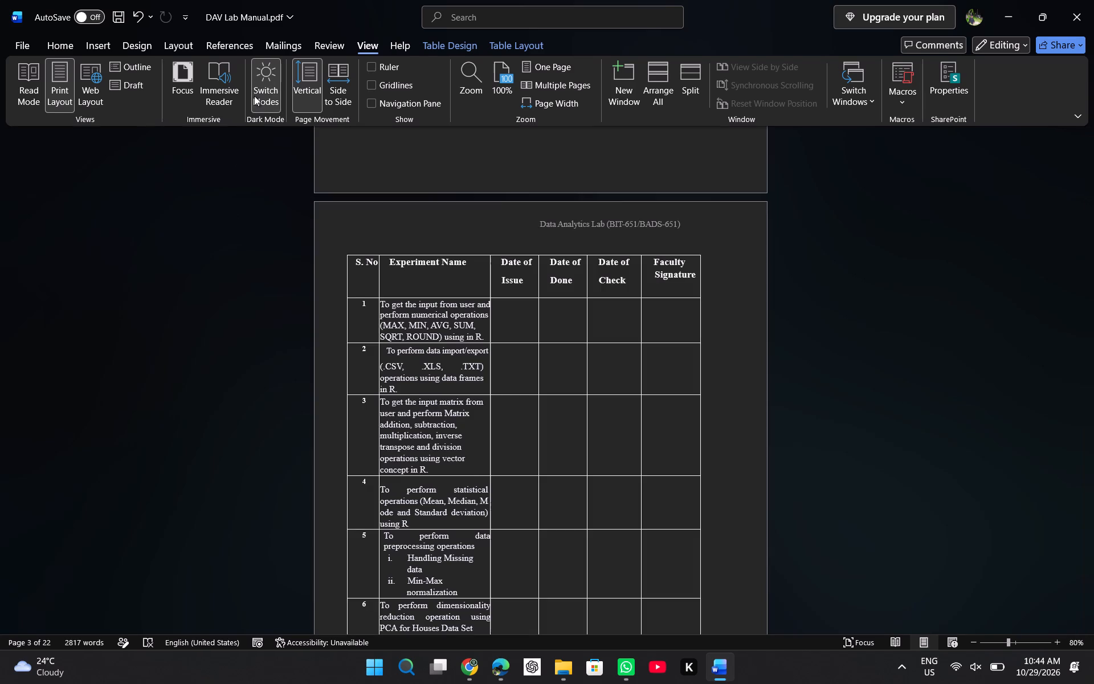
left_click(254, 96)
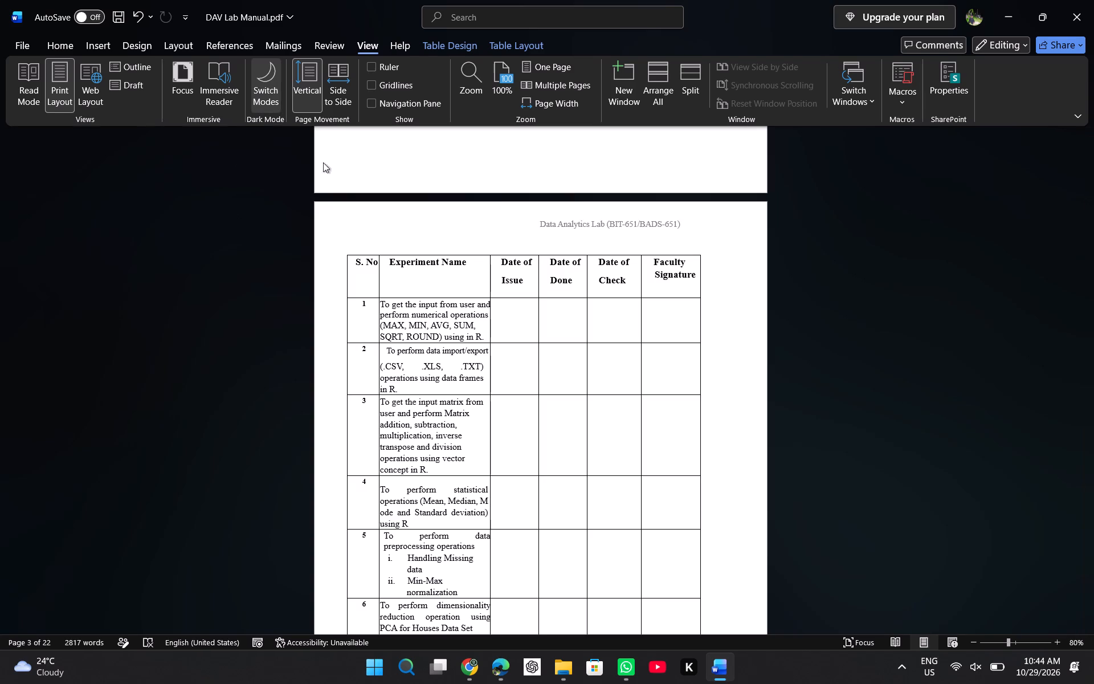
left_click(265, 87)
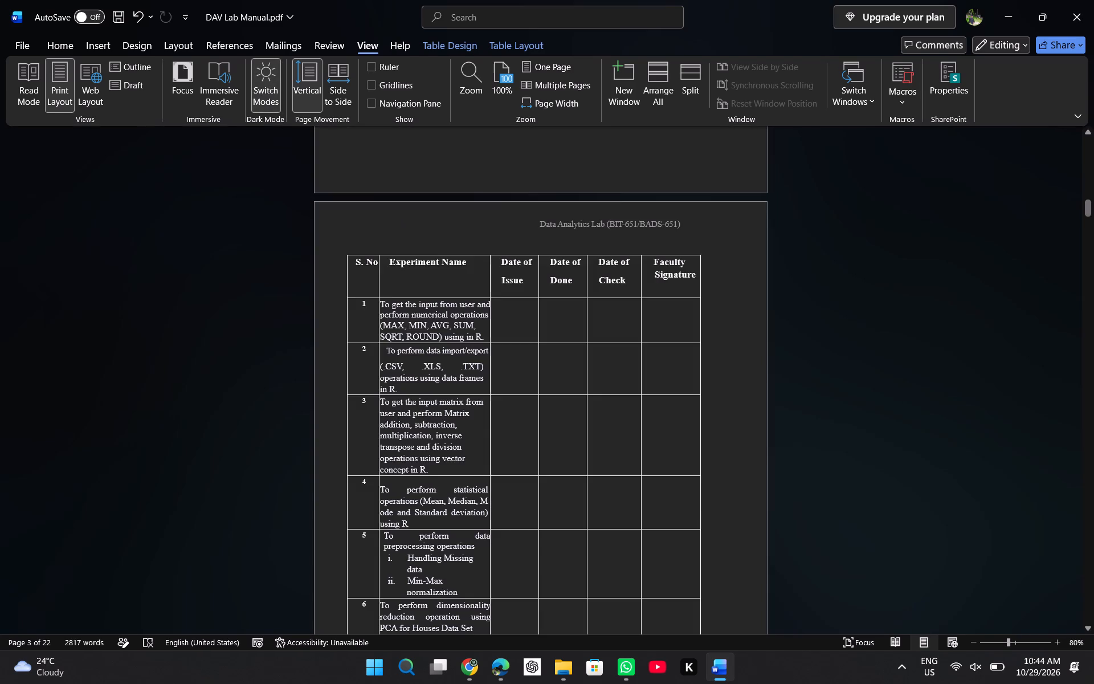
Below "Lucknow UP" on the cover, add "Submitted by…" and "Submitted to….." with the student and faculty names, starting from font size 24.
scroll(432, 242, "up", 3)
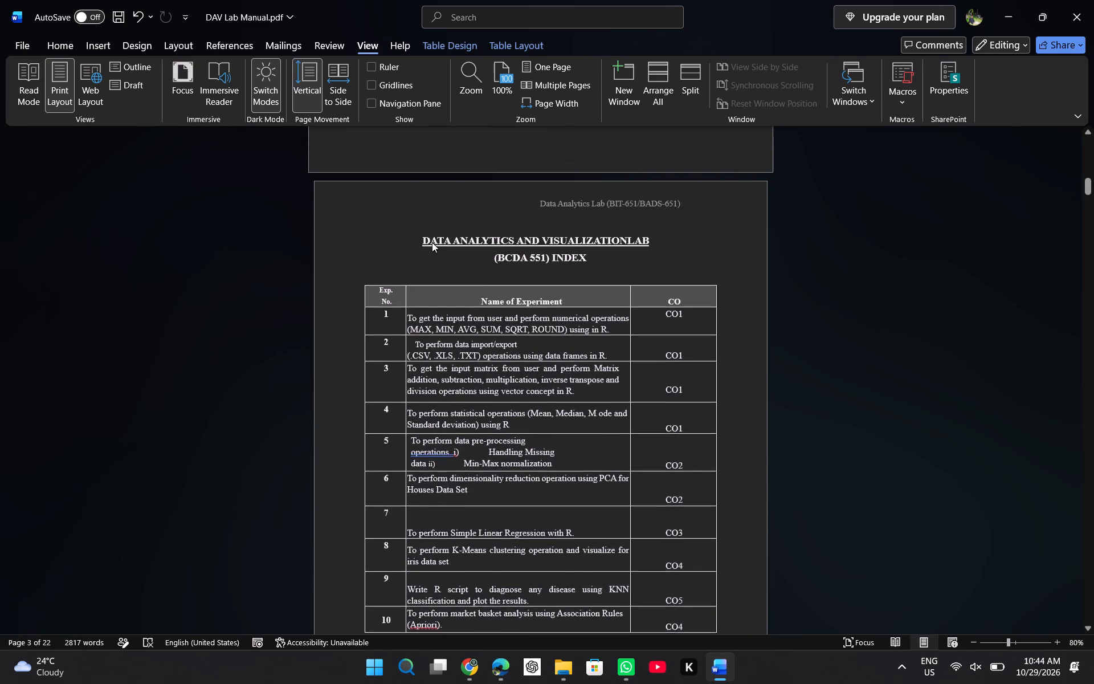
scroll(432, 242, "up", 3)
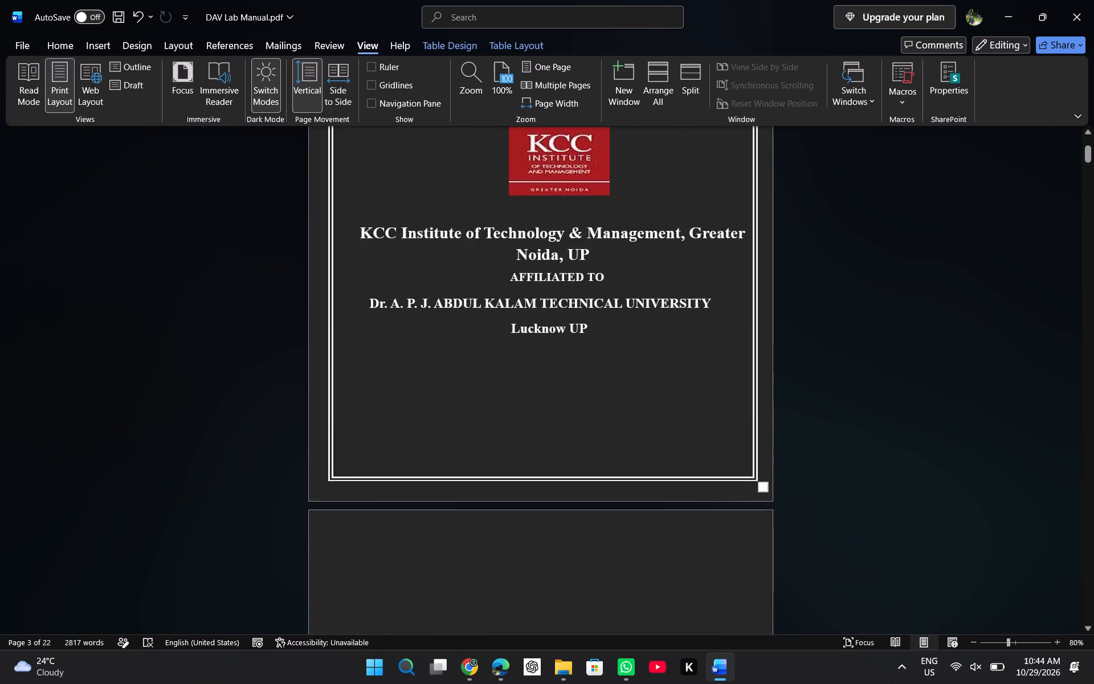
scroll(432, 242, "up", 1)
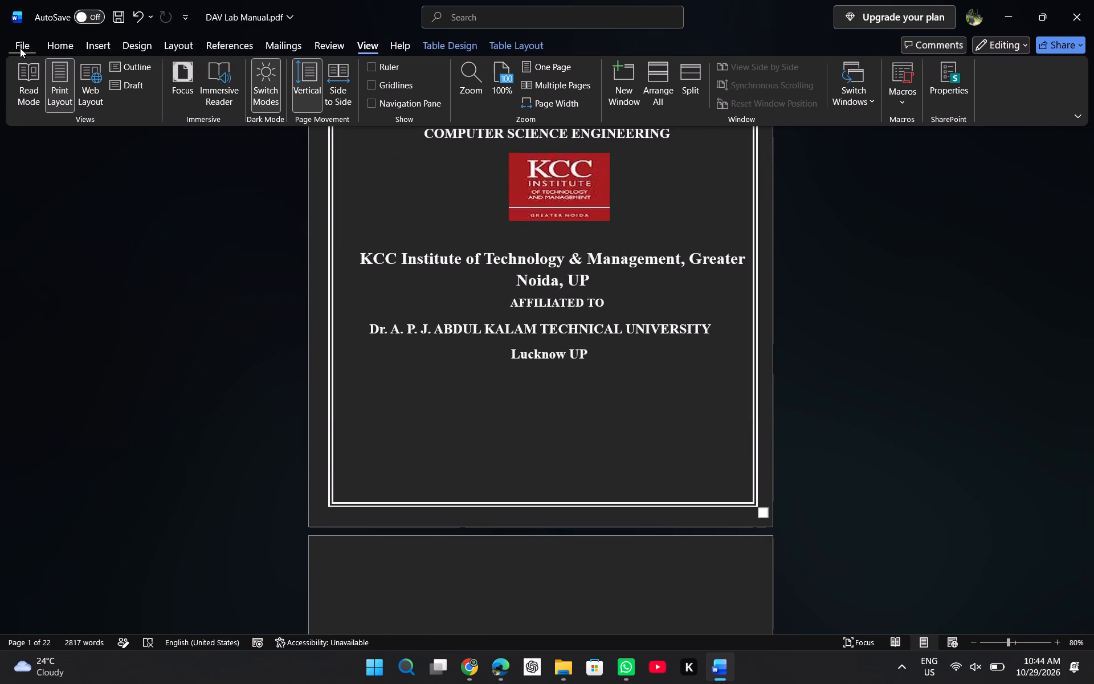
left_click(45, 47)
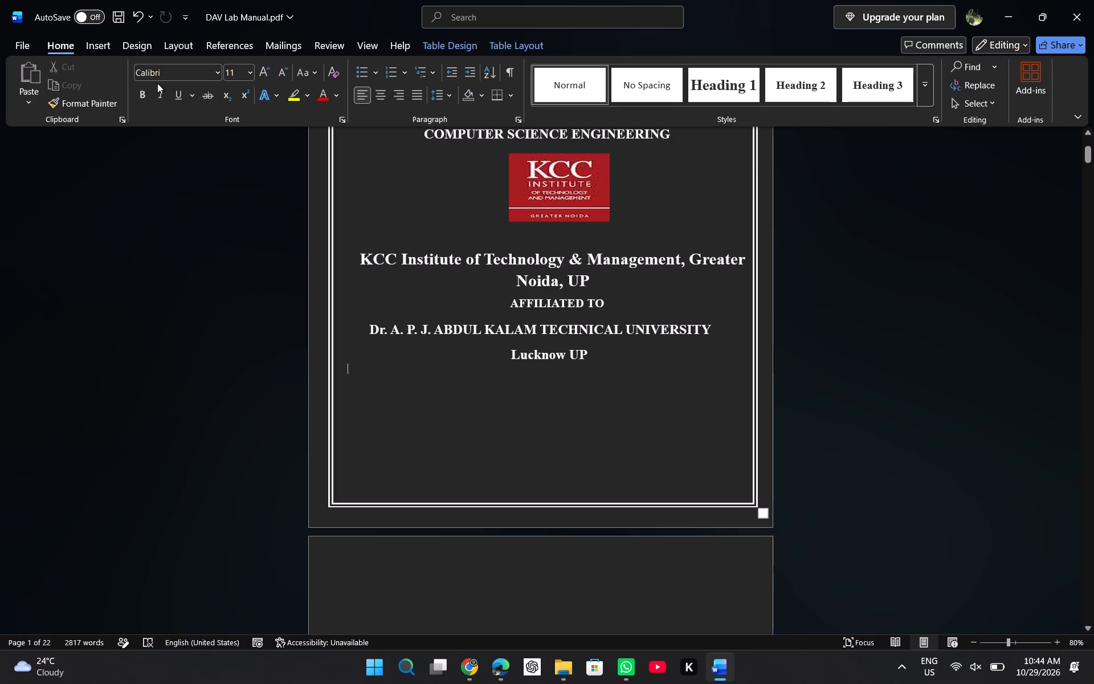
left_click(247, 74)
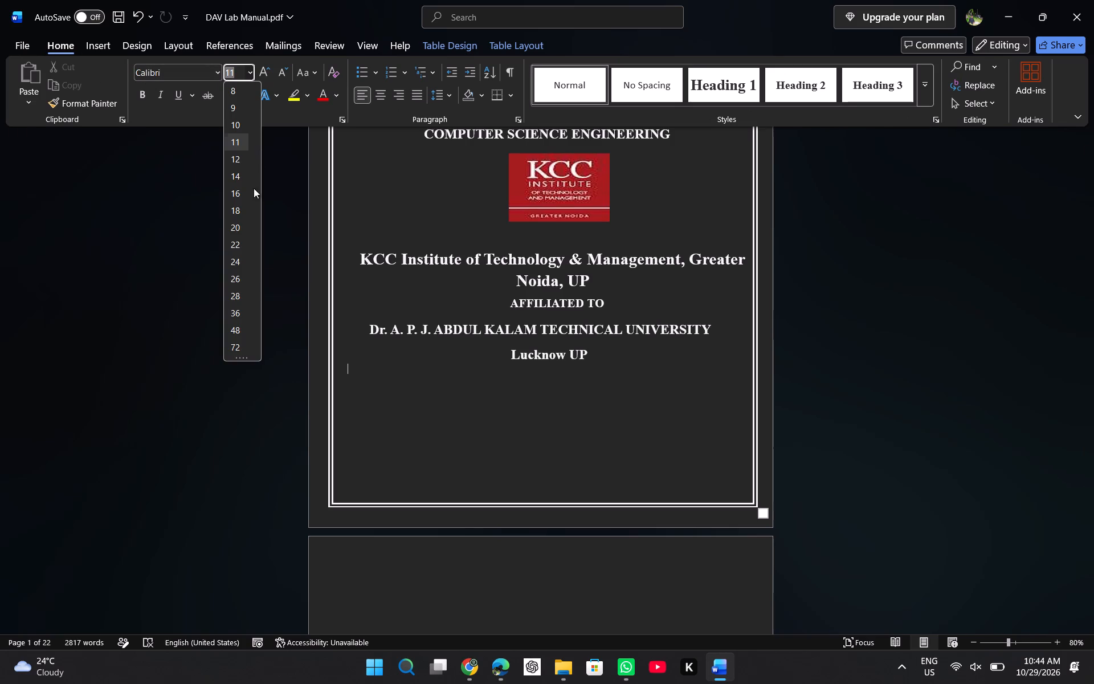
left_click(236, 266)
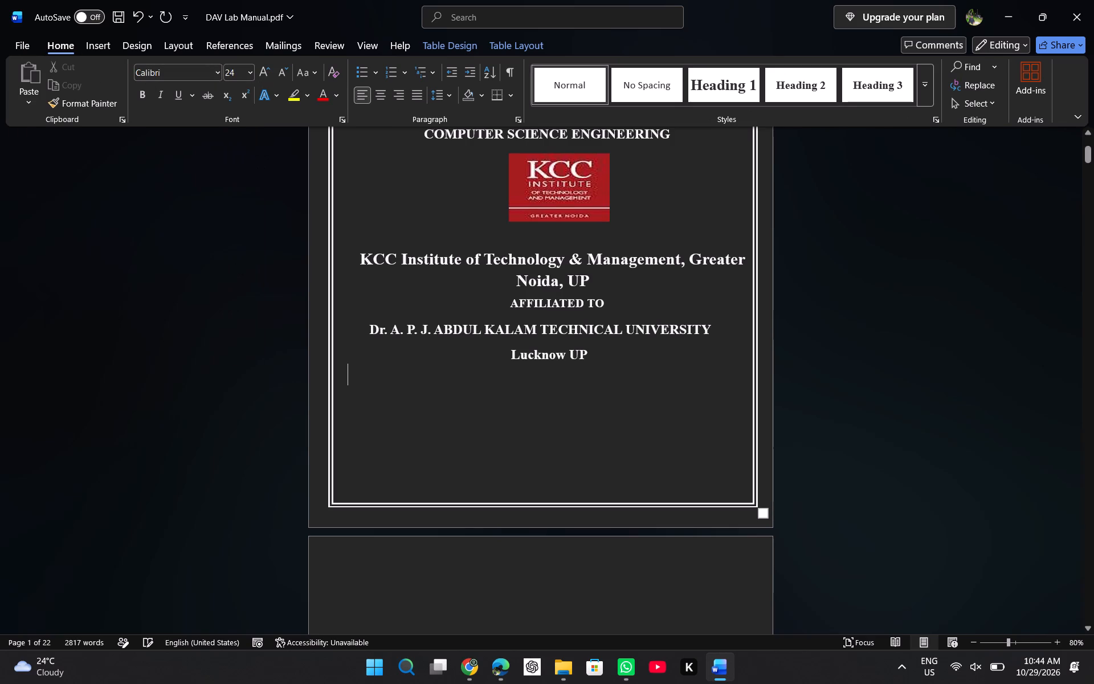
Set the font size to 22 and enter "Submitted by..." below "Lucknow UP" on the cover.
left_click(246, 76)
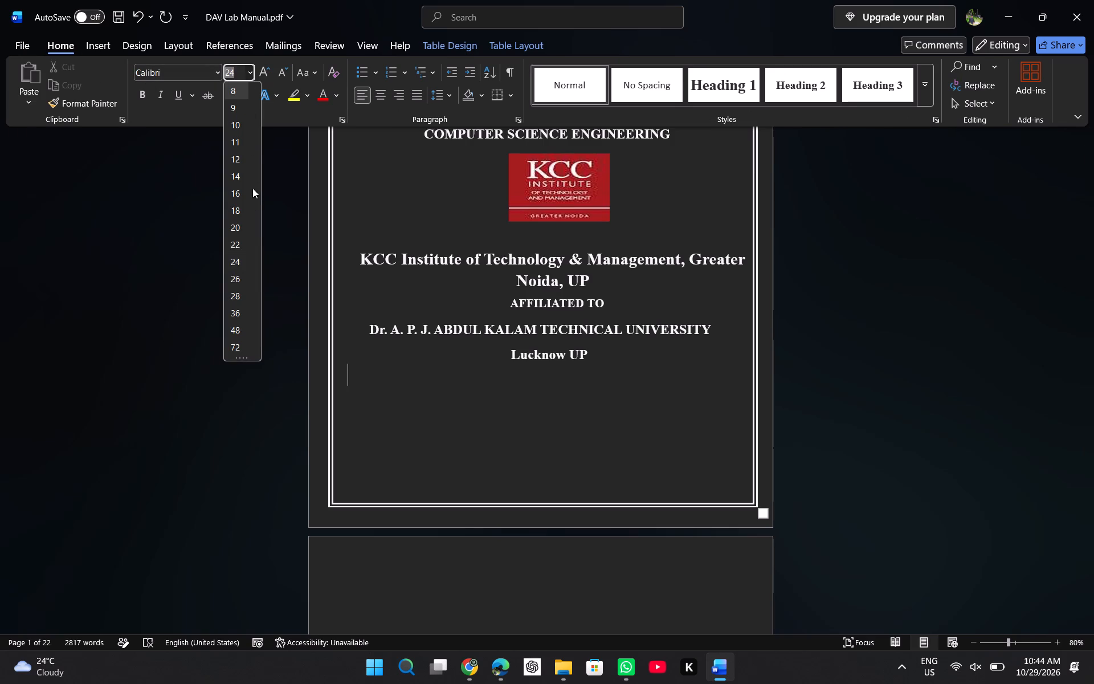
left_click(240, 251)
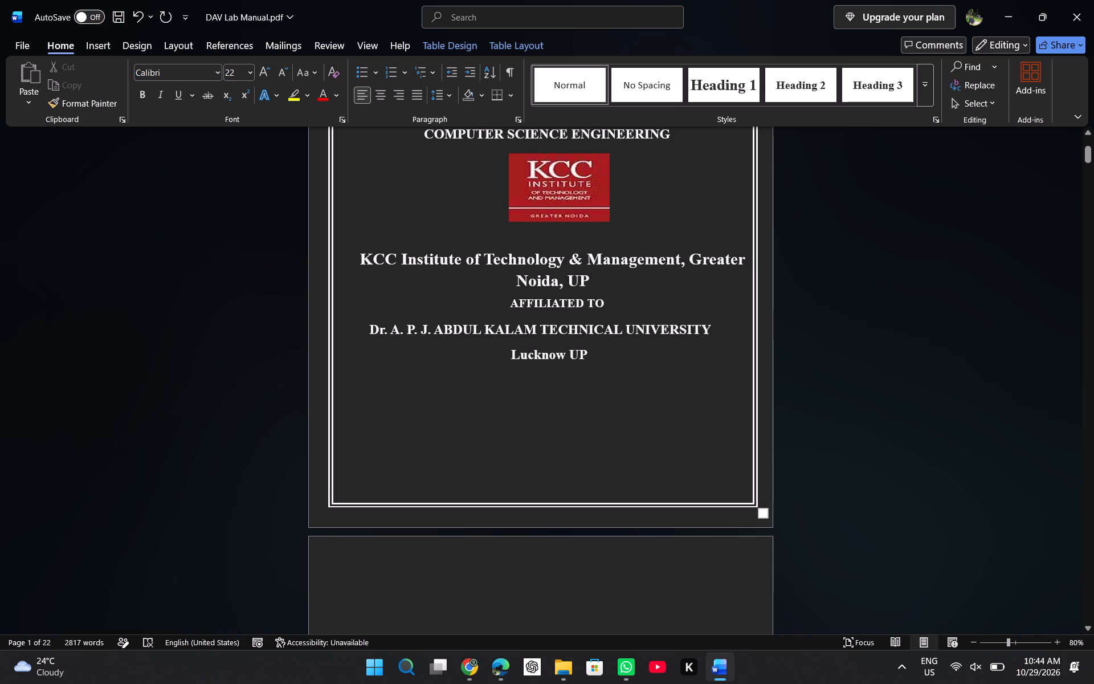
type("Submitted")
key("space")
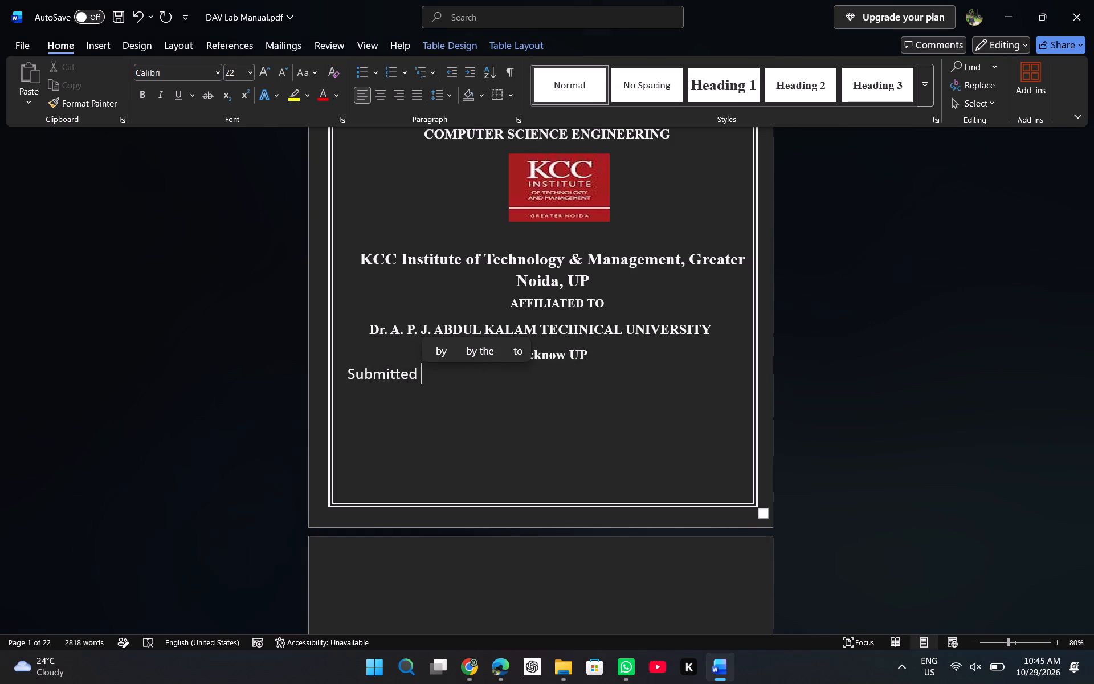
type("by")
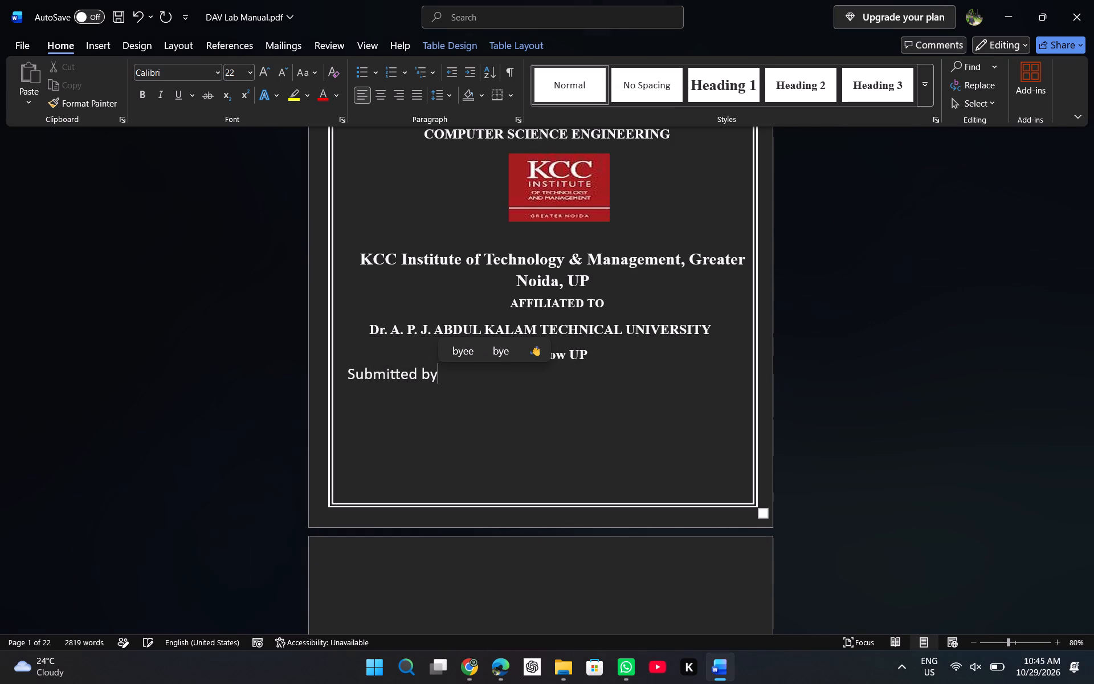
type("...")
Add "Submitted to....." on the same line, spaced well apart from "Submitted by..." toward the right side of the cover.
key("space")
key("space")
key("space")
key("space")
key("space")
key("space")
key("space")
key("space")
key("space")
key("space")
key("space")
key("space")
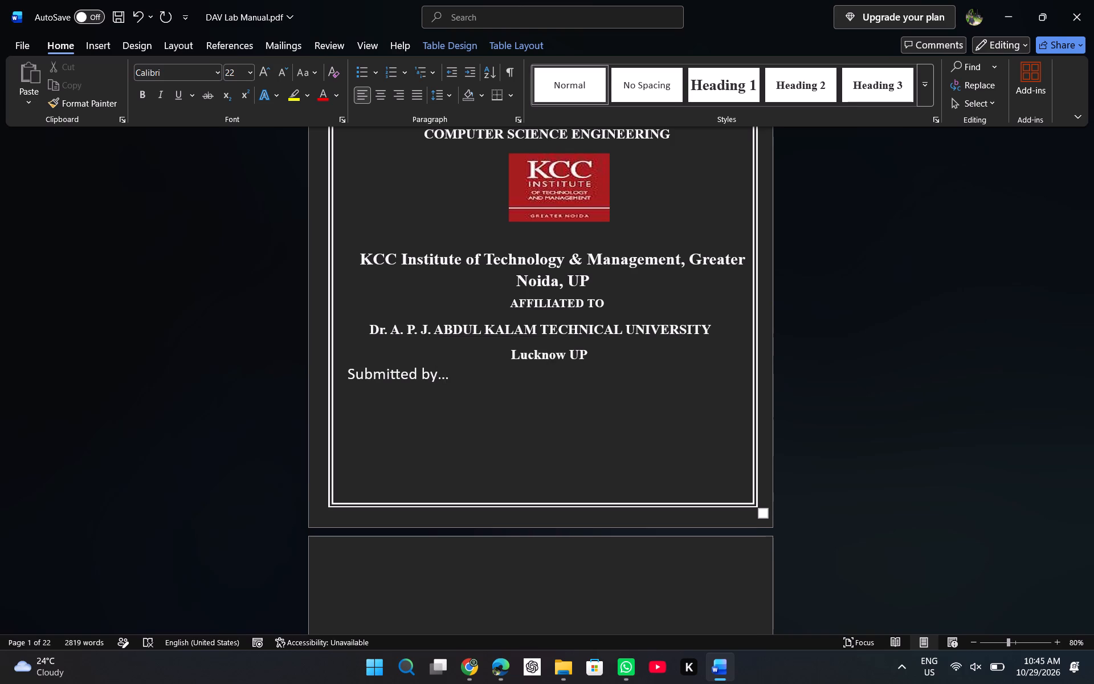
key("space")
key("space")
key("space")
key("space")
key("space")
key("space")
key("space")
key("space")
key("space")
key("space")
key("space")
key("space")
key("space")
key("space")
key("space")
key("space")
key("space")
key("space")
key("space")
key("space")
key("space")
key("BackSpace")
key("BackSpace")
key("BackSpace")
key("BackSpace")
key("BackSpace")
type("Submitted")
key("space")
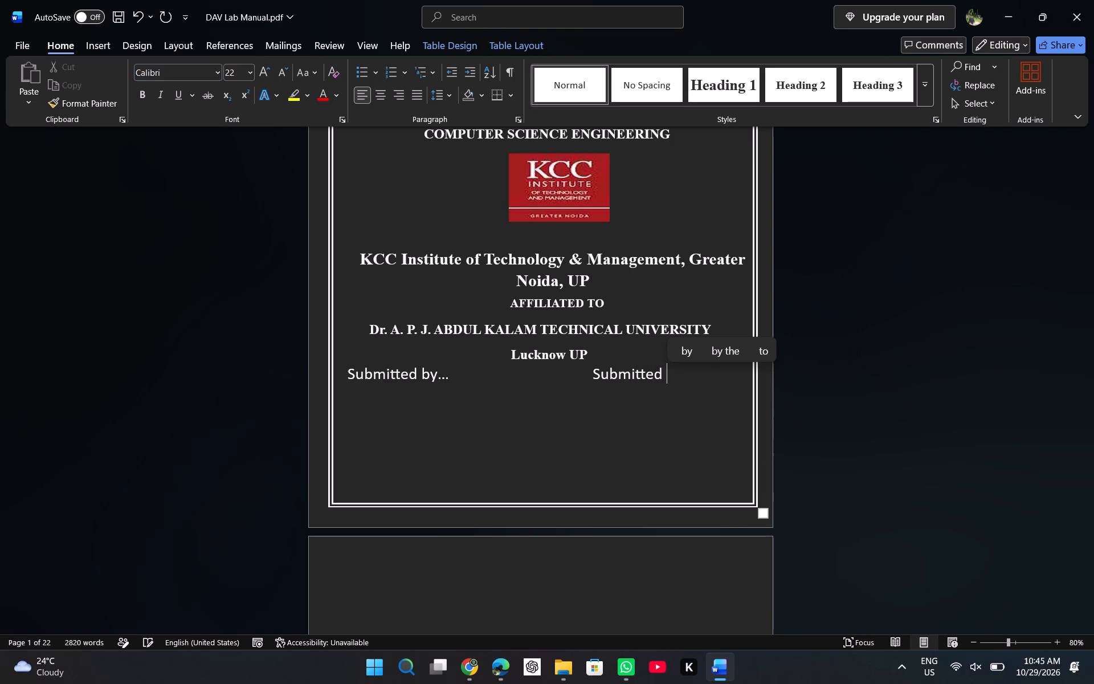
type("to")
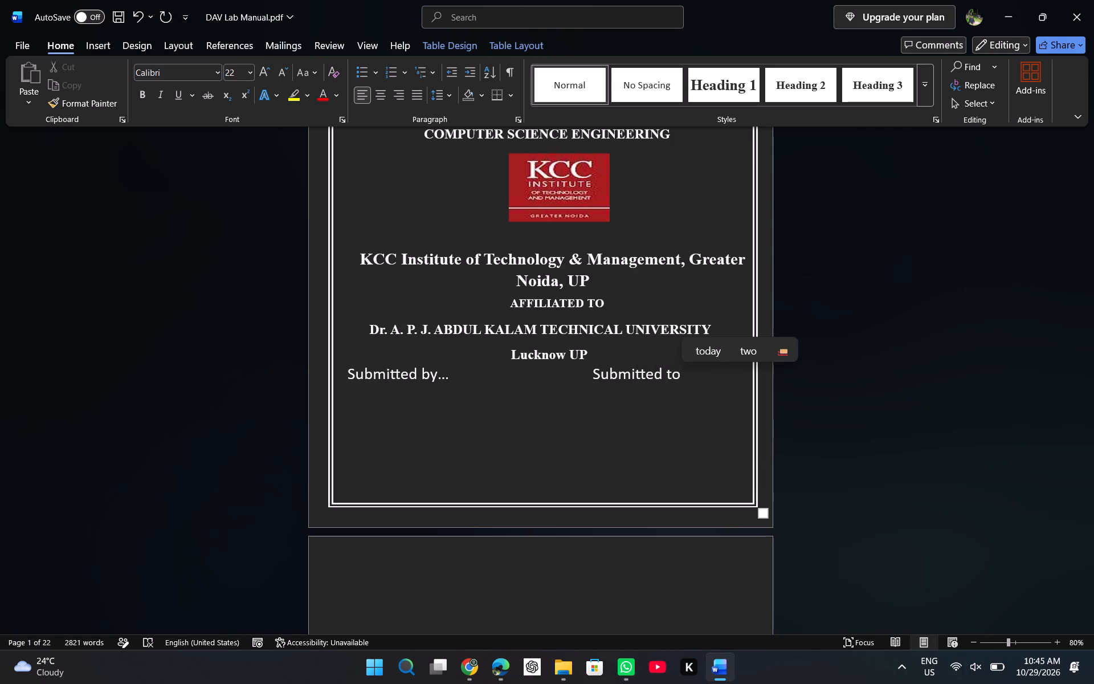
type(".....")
On a new line under "Submitted by...", enter the student's name in font size 18.
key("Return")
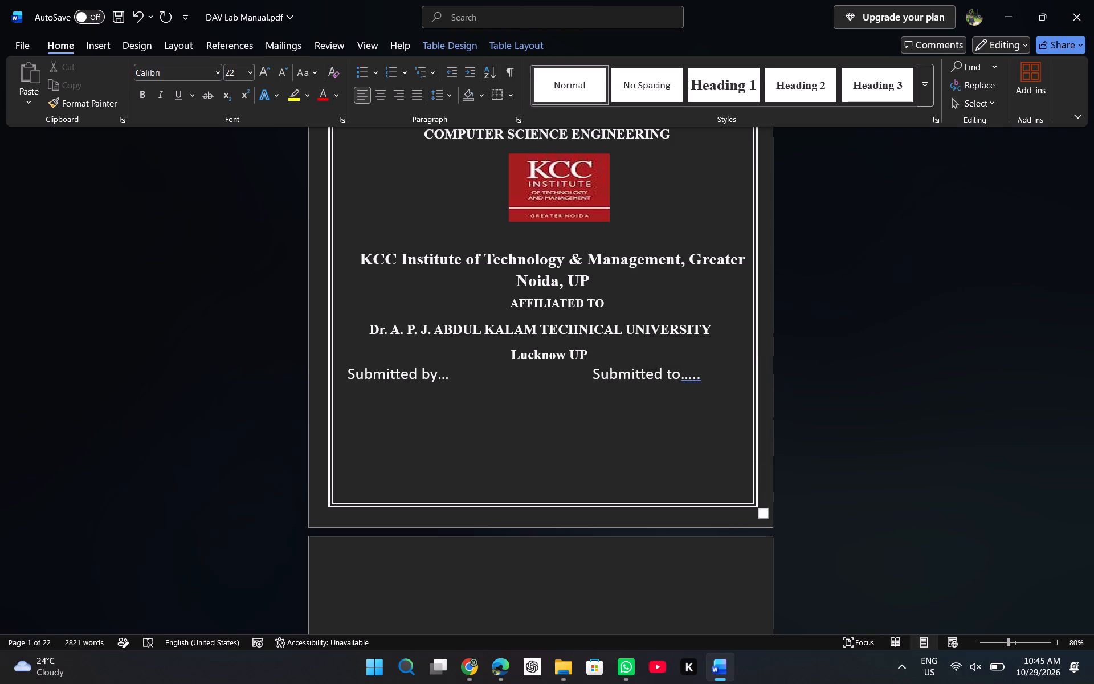
left_click(249, 74)
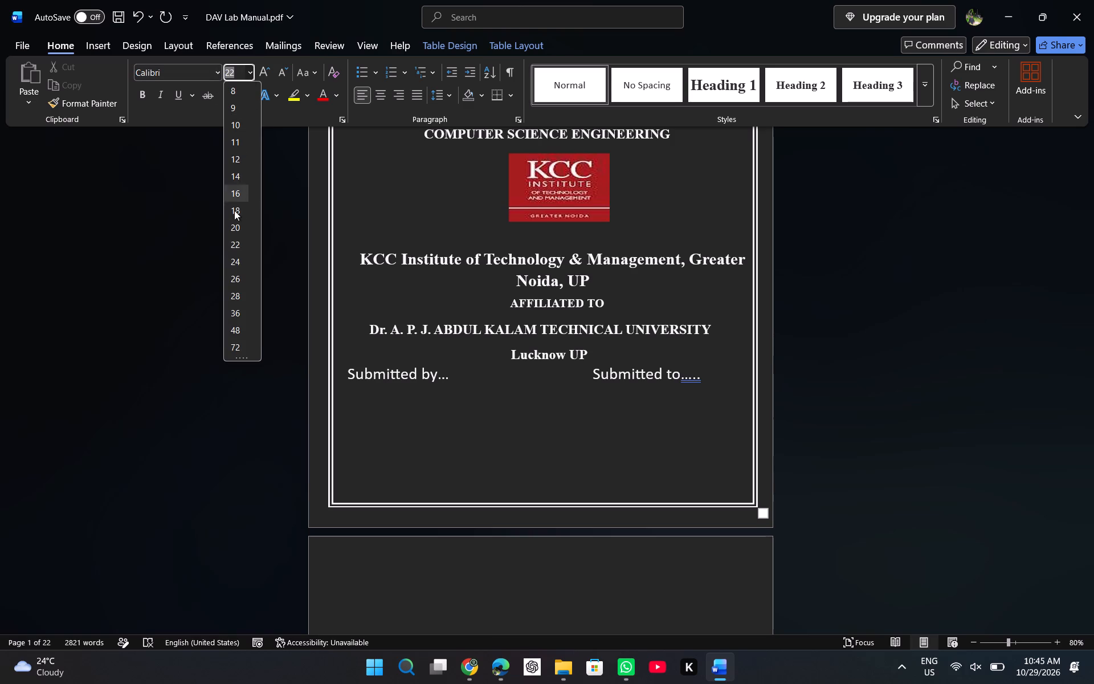
left_click(234, 210)
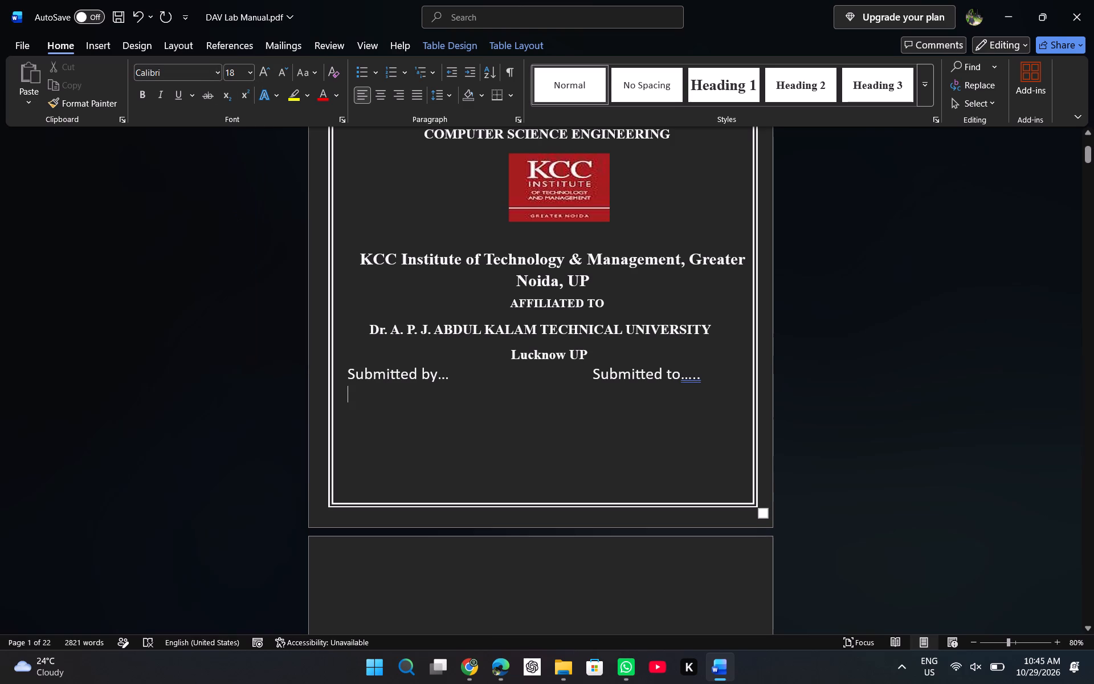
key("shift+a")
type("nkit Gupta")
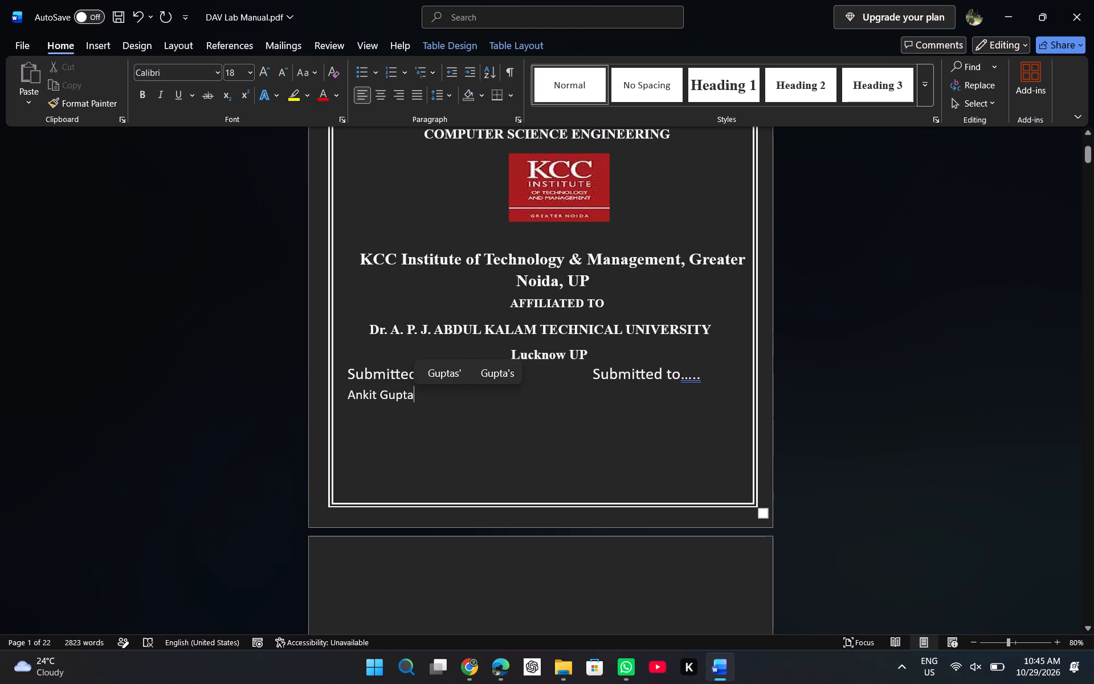
Add the faculty member's name with the title "Dr." on the student name's line, spaced to sit under "Submitted to.....".
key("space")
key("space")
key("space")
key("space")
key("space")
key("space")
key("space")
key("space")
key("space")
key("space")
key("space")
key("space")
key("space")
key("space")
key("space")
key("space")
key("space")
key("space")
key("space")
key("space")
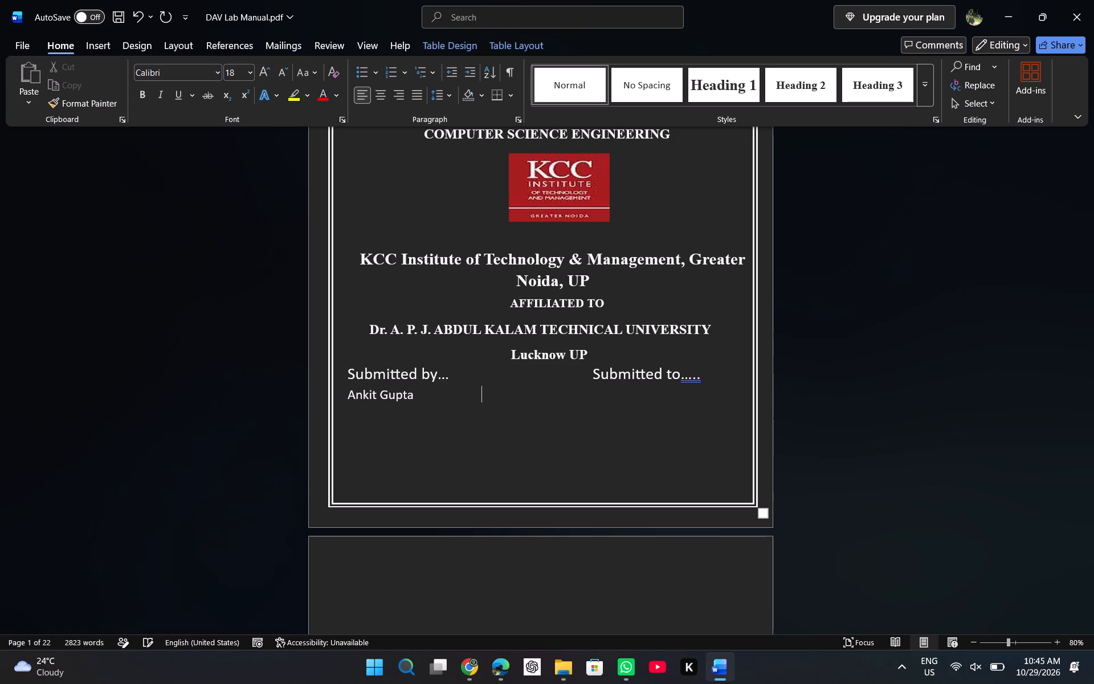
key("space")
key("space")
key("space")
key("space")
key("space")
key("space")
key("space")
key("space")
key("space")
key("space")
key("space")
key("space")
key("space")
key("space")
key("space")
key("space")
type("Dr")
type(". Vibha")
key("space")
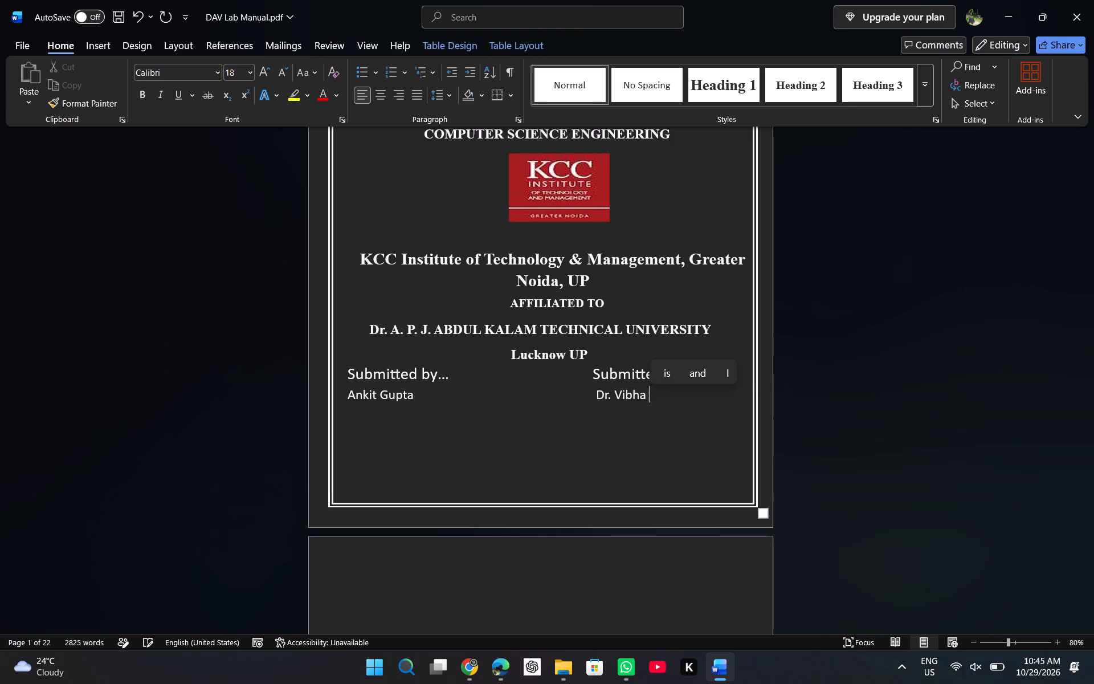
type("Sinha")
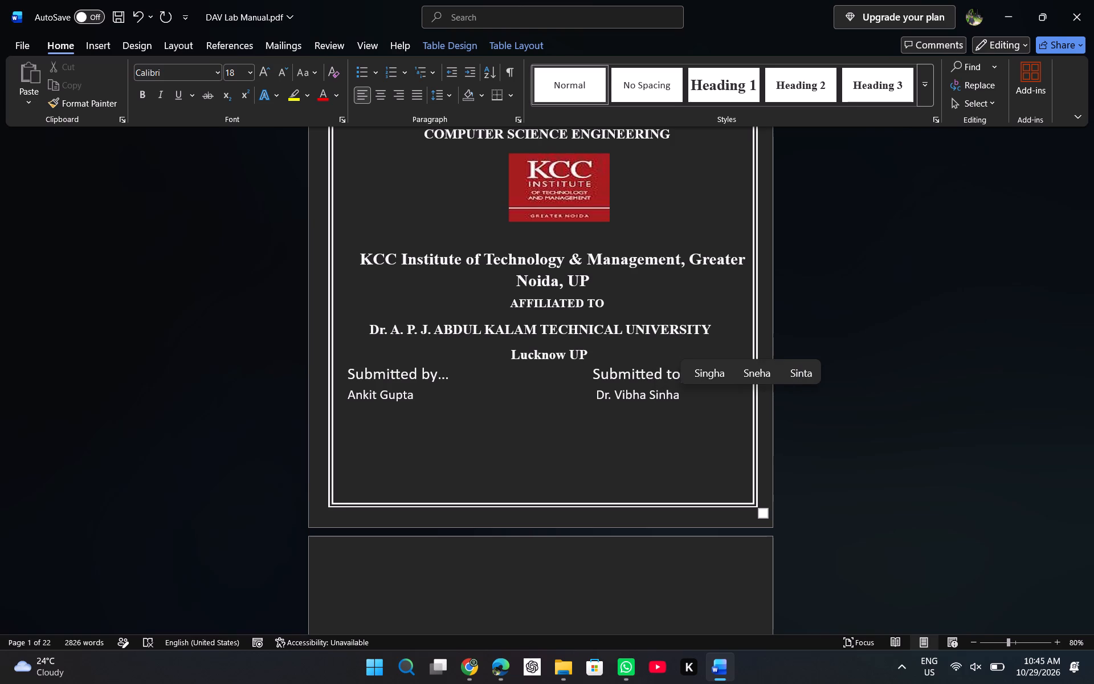
On a new line under the student's name, enter "Roll. No:-" followed by the student's roll number.
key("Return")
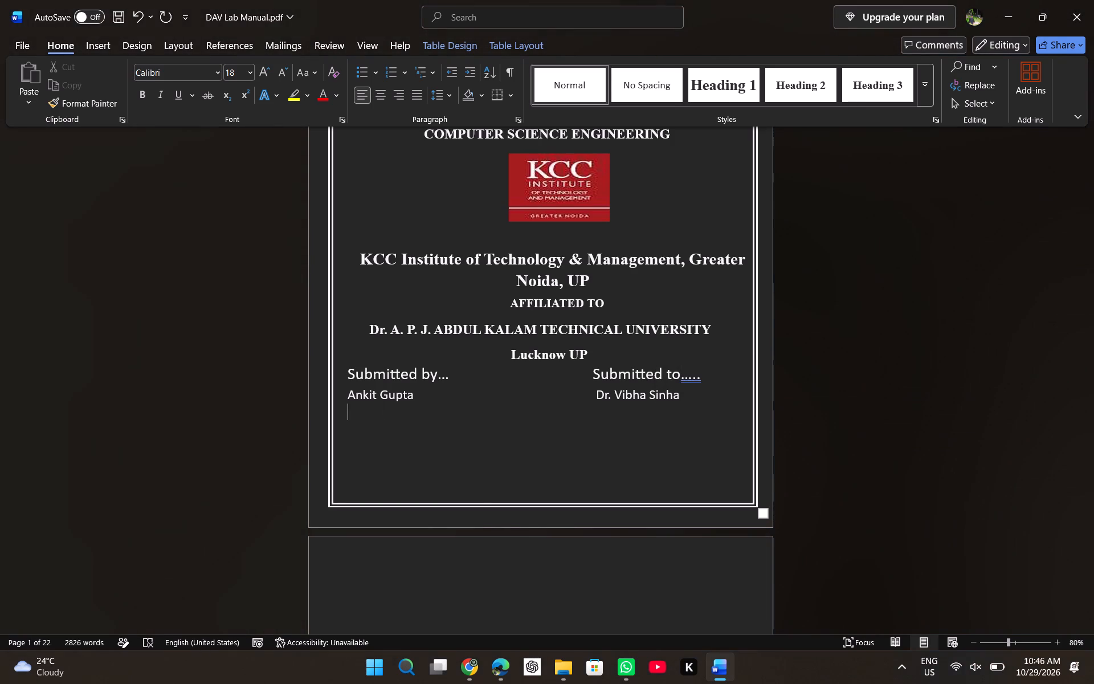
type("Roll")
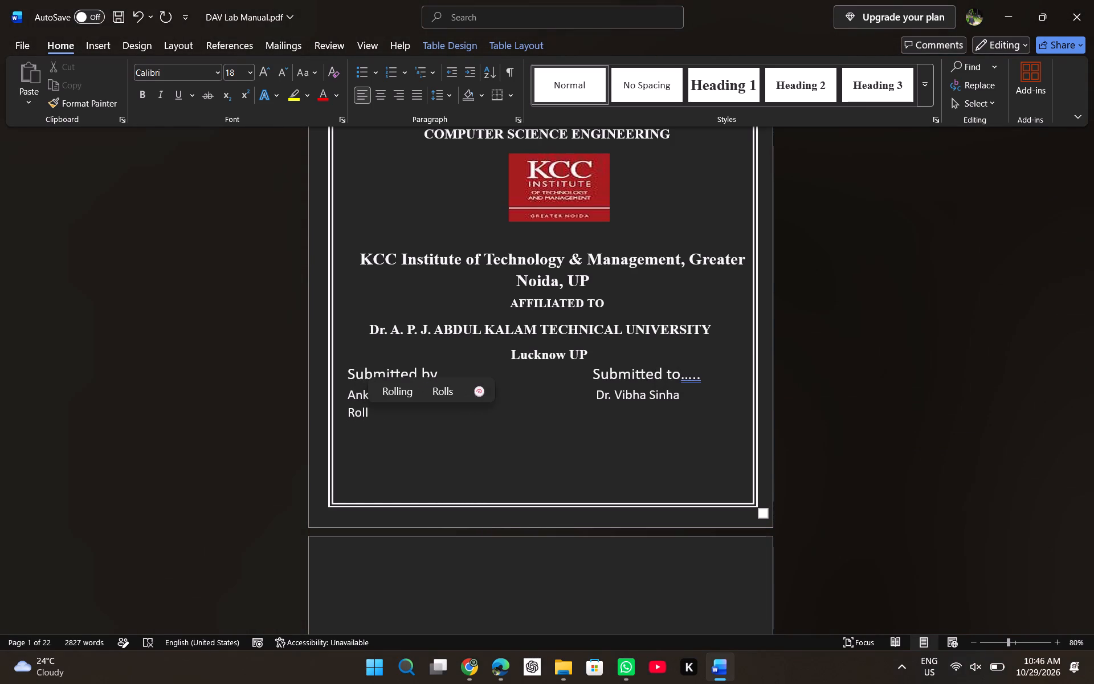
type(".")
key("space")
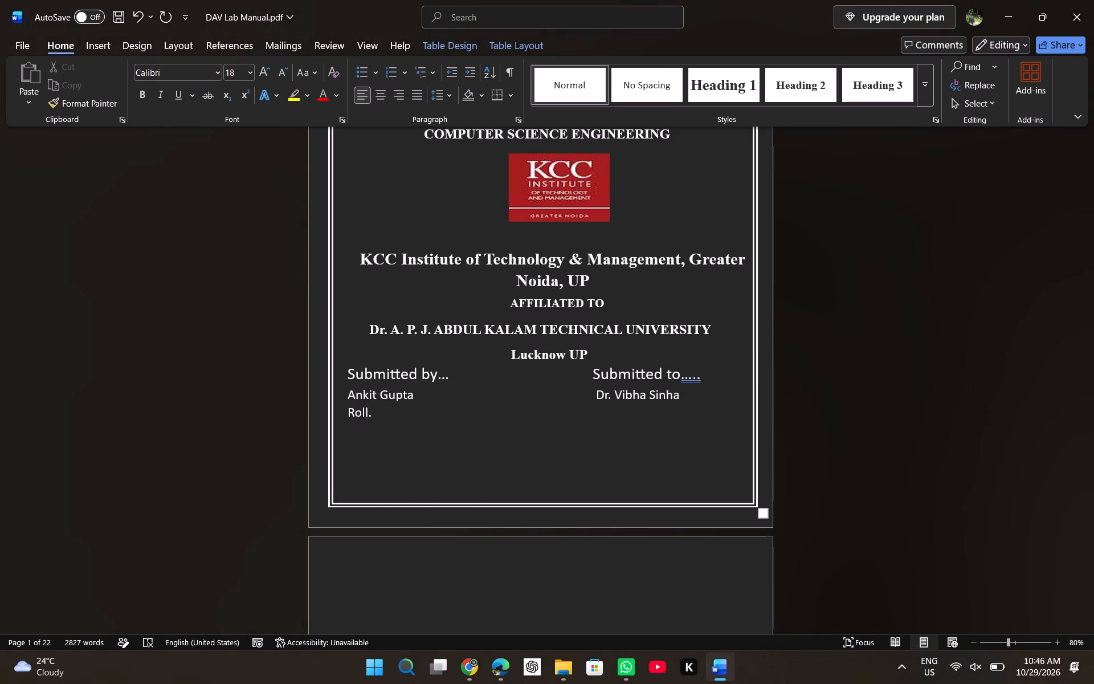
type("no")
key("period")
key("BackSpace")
Complete the cover's "Roll. No" line with ":-" and the student's roll number.
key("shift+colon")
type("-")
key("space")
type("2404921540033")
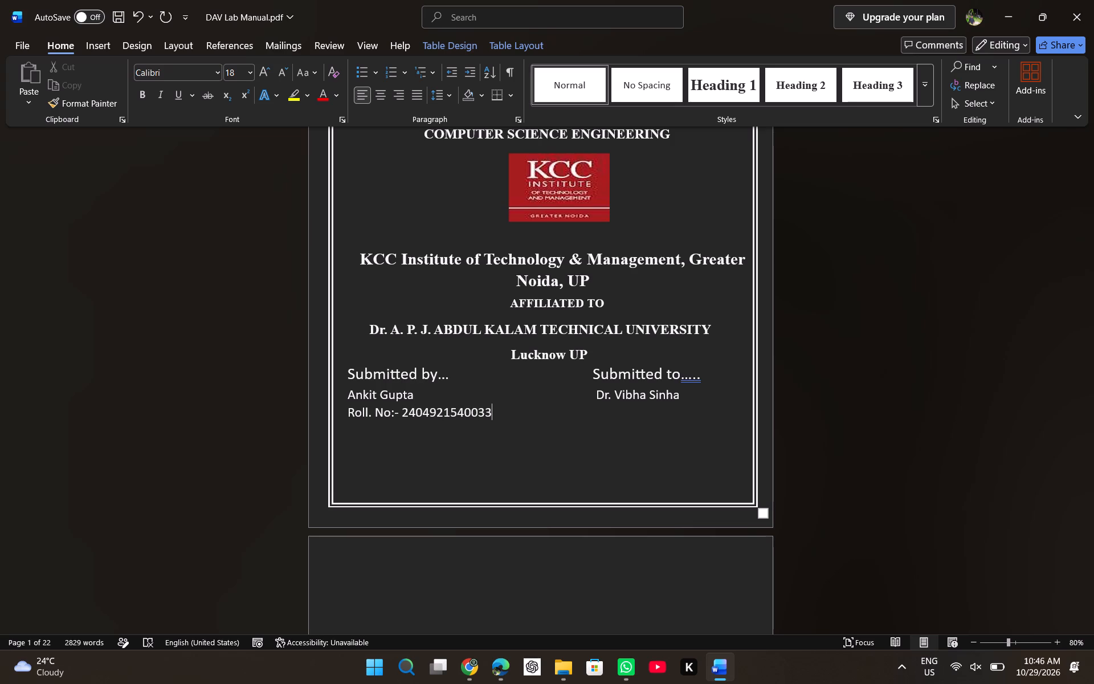
Add the branch and section "CSE(DS2)" on a new line under the roll number.
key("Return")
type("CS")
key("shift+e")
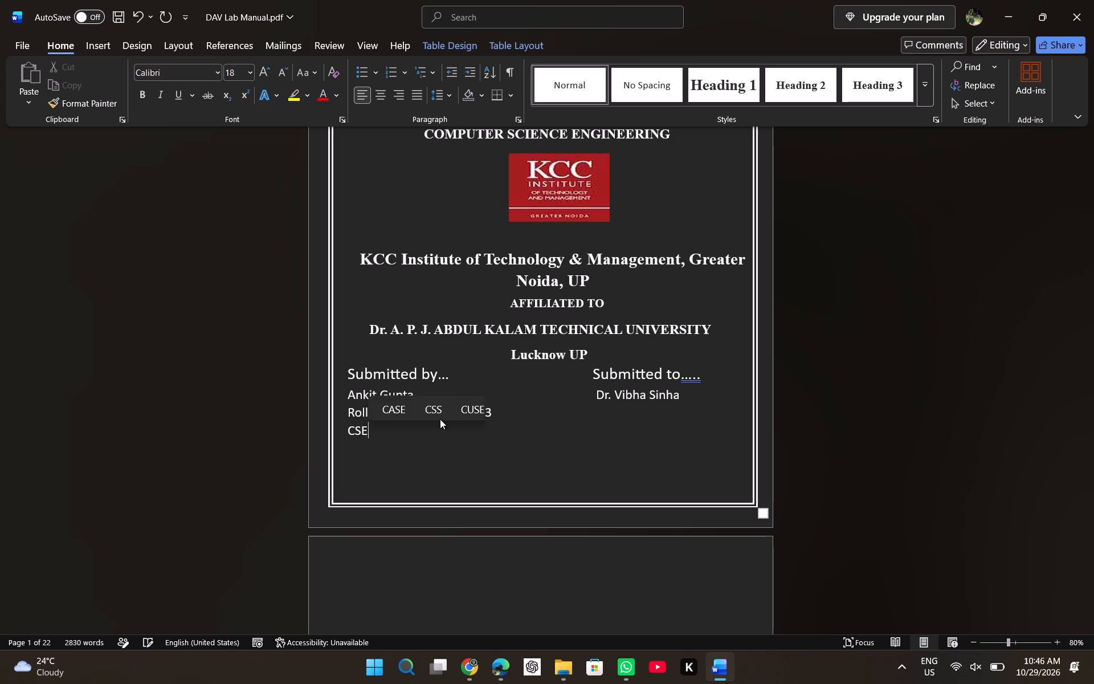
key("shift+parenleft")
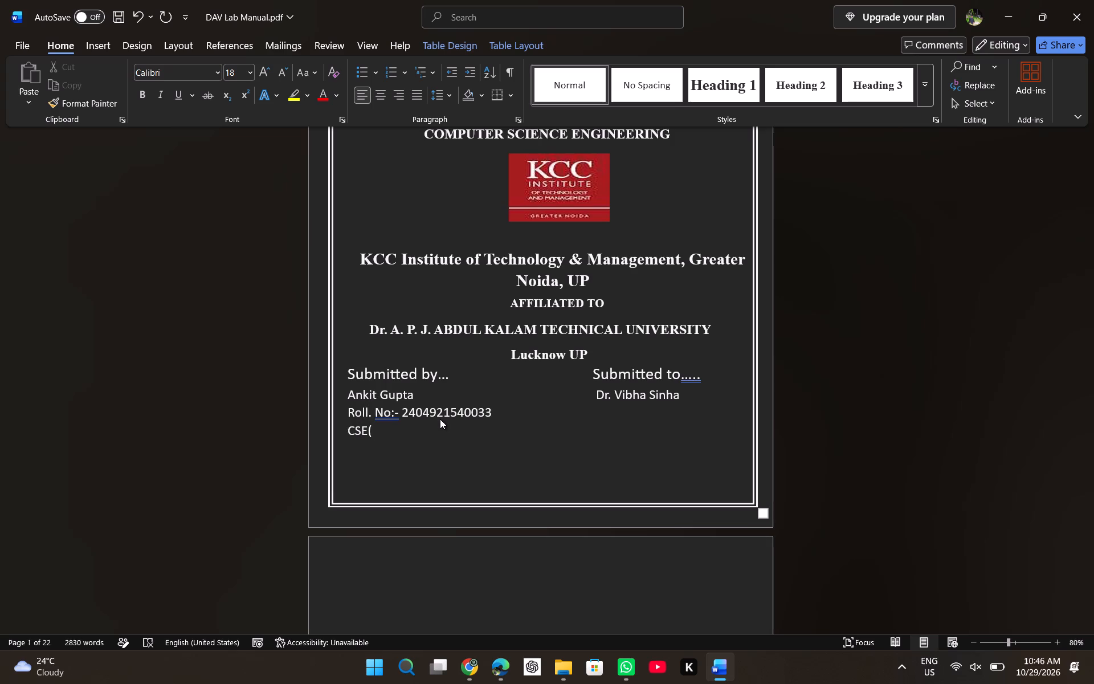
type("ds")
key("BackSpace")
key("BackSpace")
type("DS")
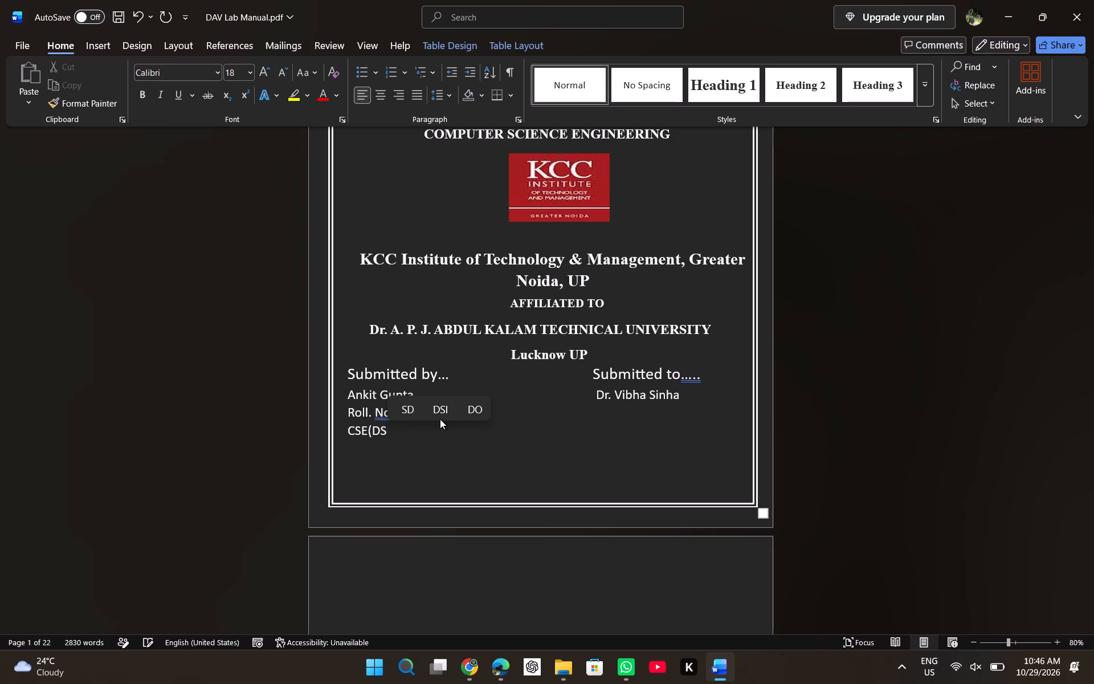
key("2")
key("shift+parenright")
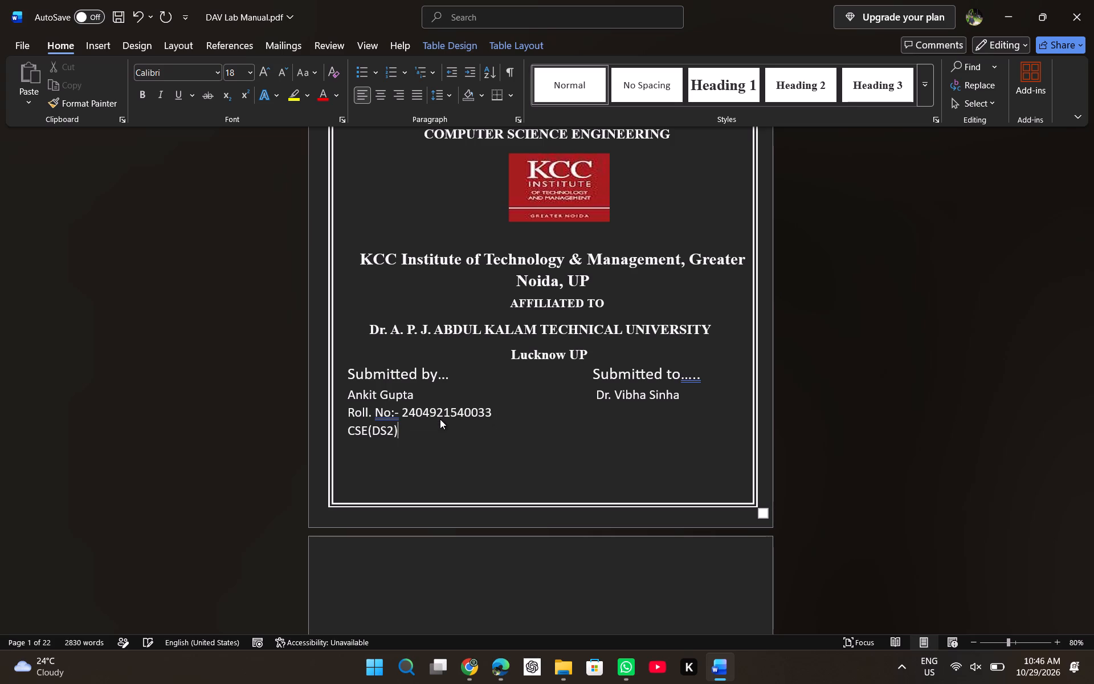
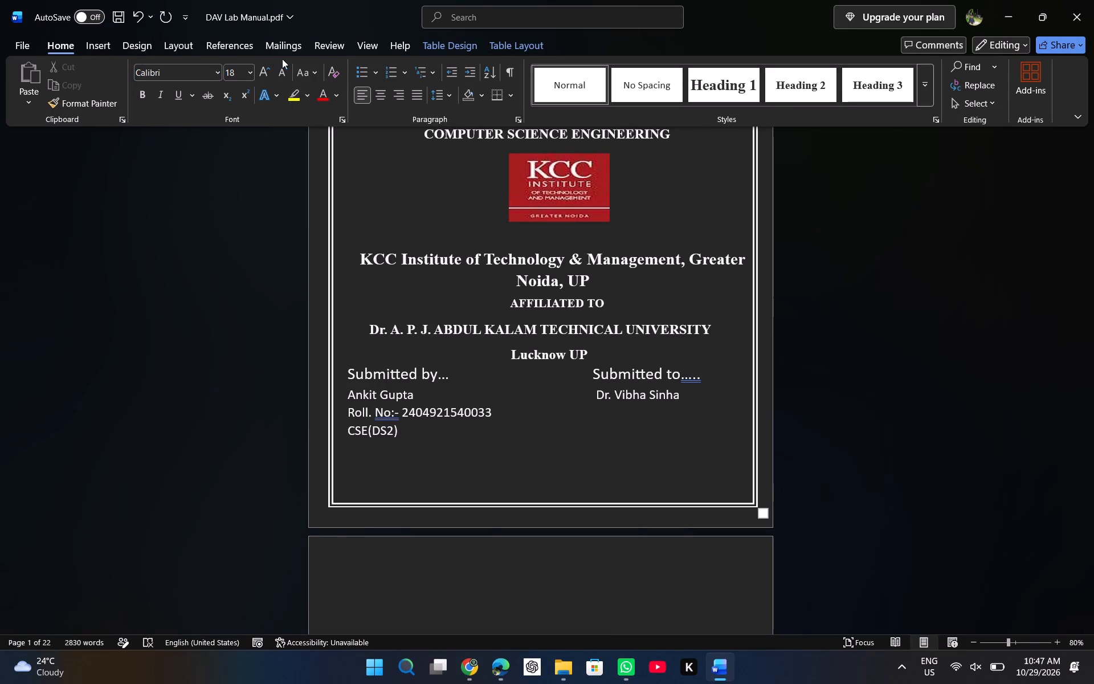
Switch the page background back to light and review the cover page from its top.
left_click(364, 49)
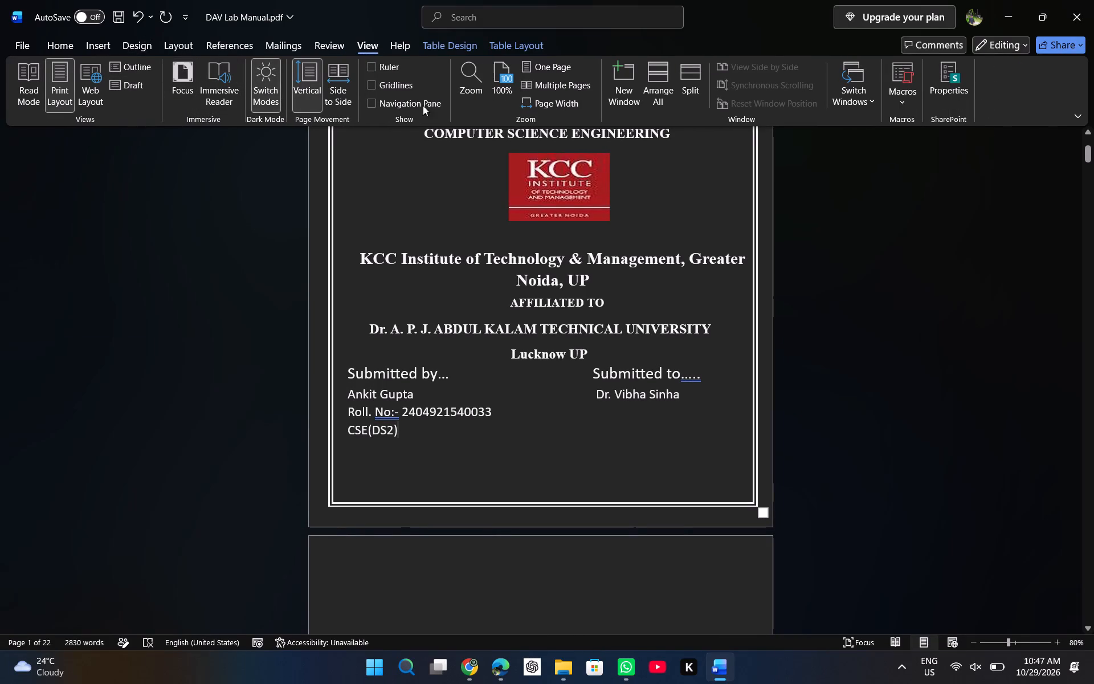
left_click(266, 107)
scroll(494, 393, "up", 1)
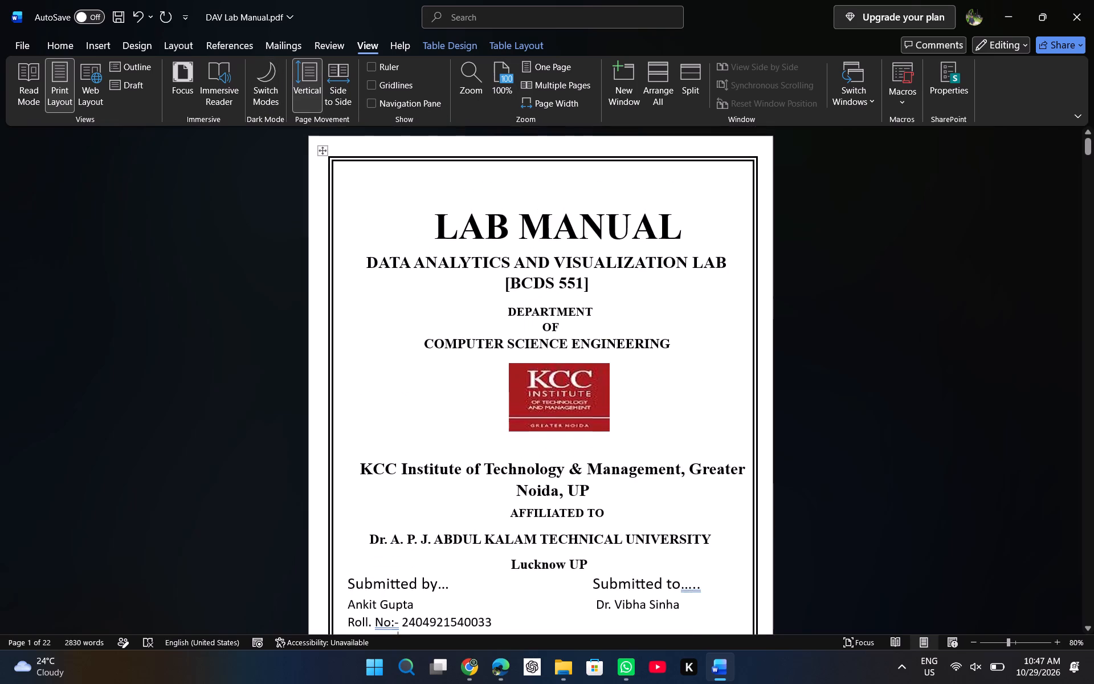
scroll(494, 393, "up", 2)
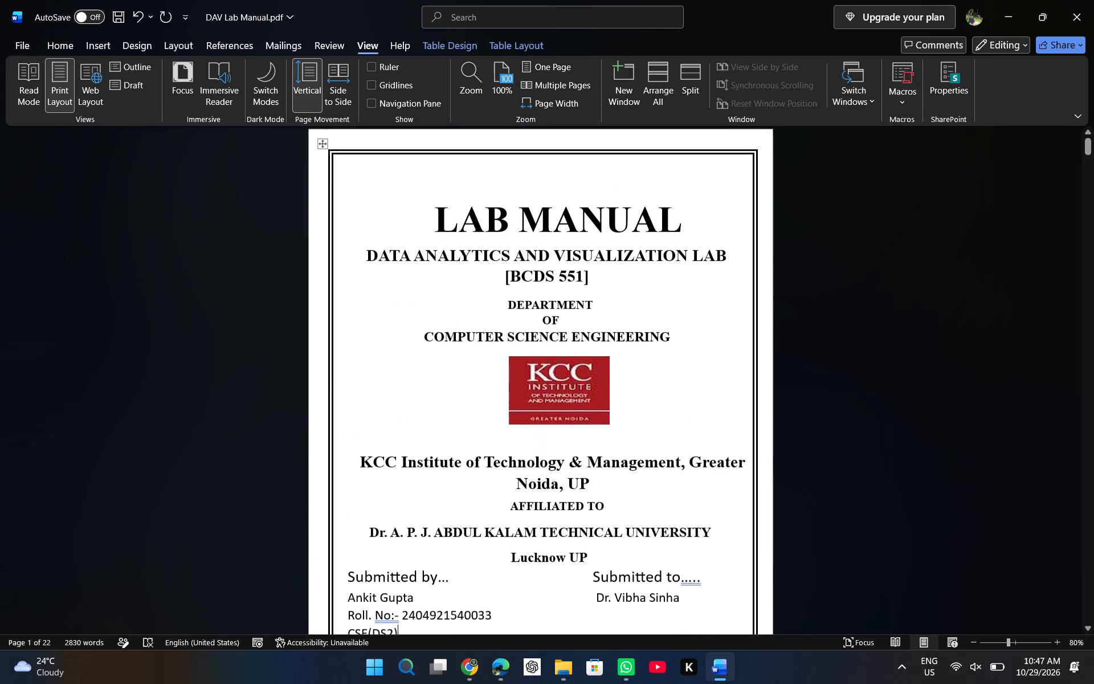
scroll(494, 393, "up", 3)
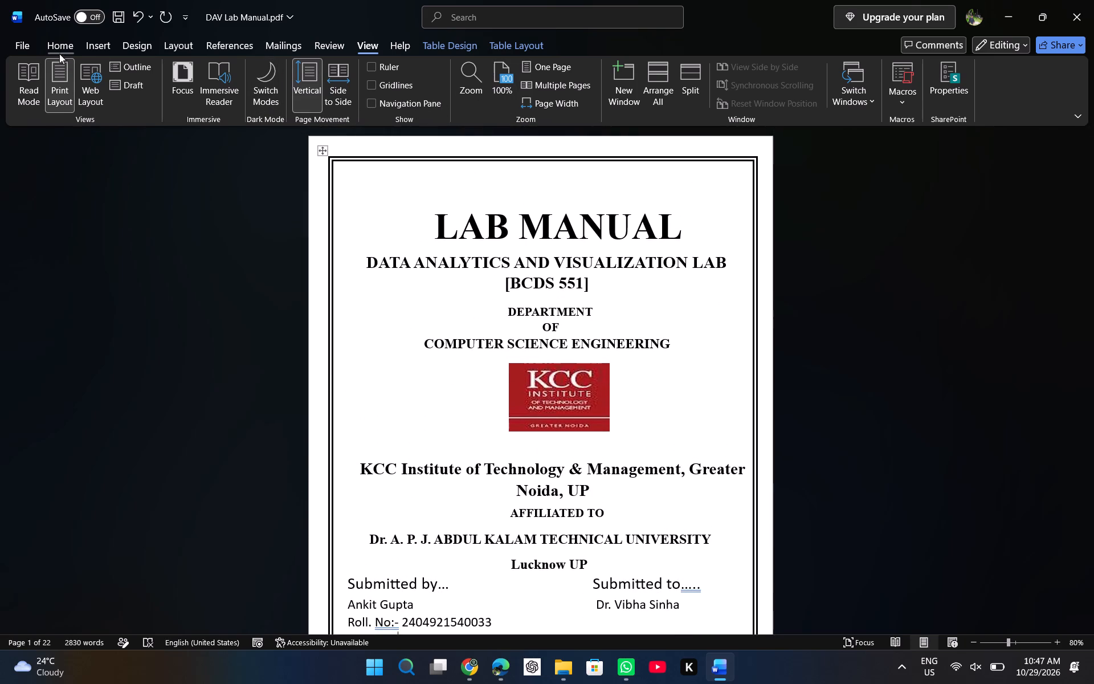
Start saving the edited lab manual as a Word document.
left_click(119, 23)
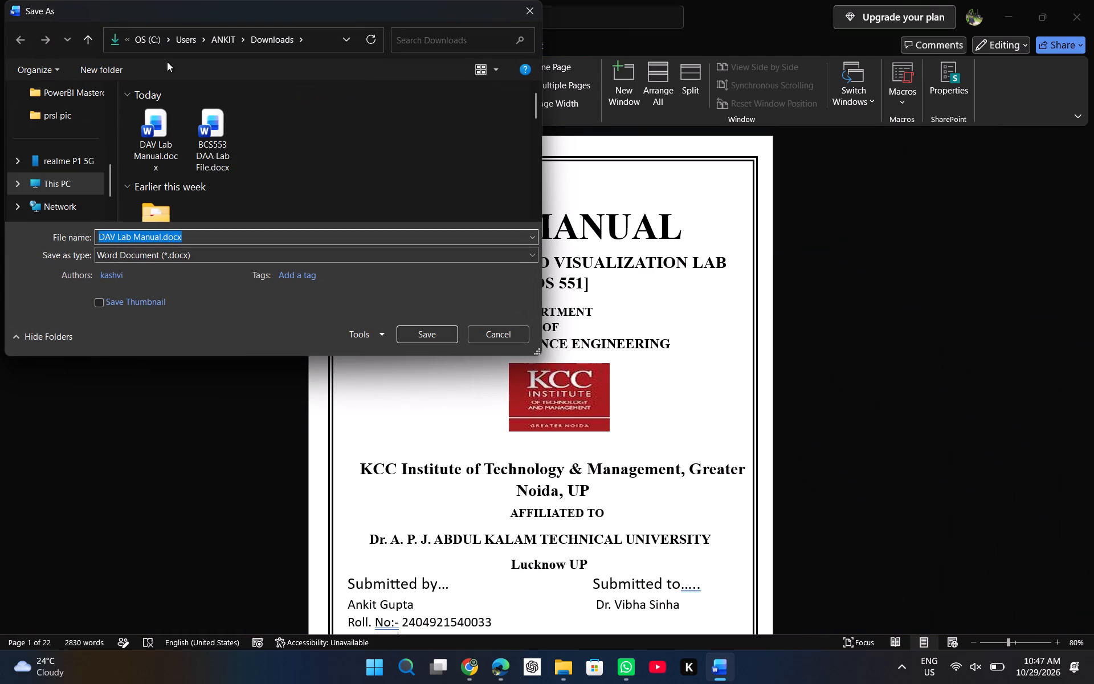
Insert "Ankit" before "Manual" in the save name so the Word document in Downloads is named "DAV Lab Ankit Manual.docx".
left_click(133, 238)
key("shift+a")
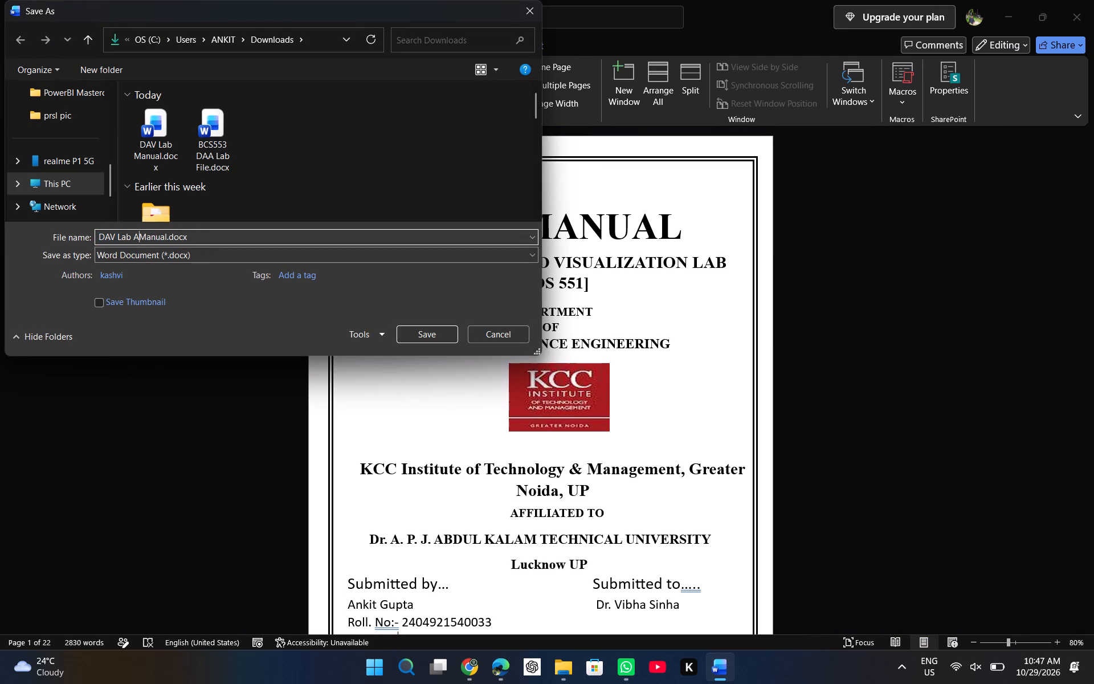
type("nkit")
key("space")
Save the Word document in Downloads as "DAV Lab Ankit Manual.docx".
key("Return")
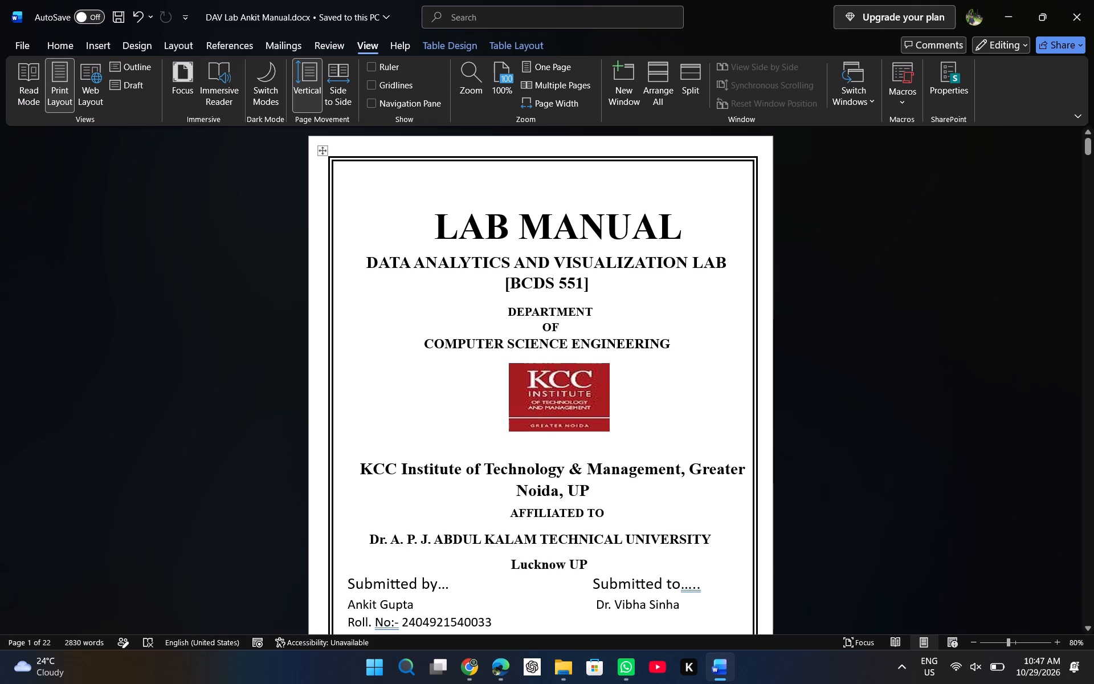
Under "Submitted by…" on the cover, replace the student's name with Alok's full name and add spaces after it to realign the faculty name.
scroll(402, 477, "down", 1)
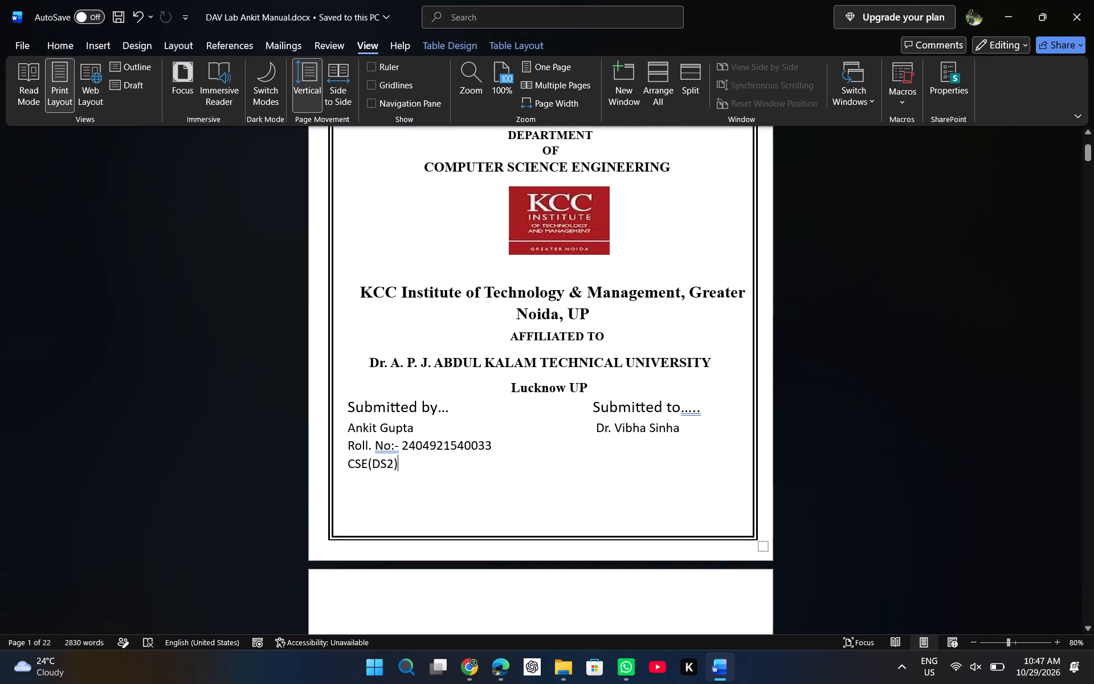
left_click(413, 427)
key("ctrl+BackSpace")
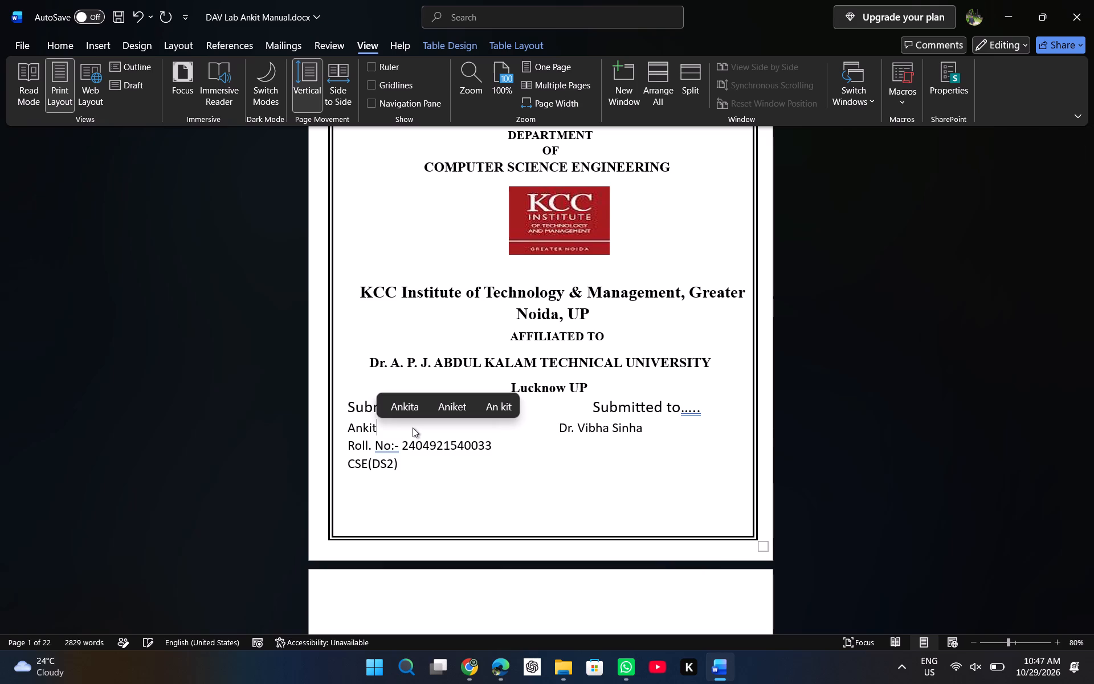
key("ctrl+BackSpace")
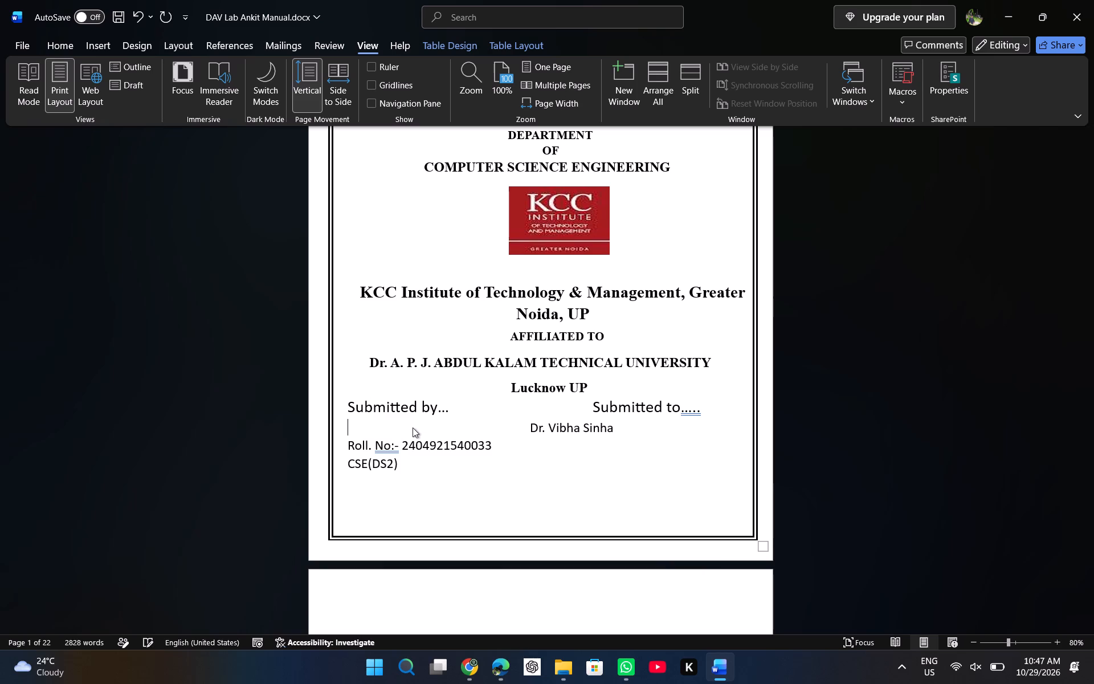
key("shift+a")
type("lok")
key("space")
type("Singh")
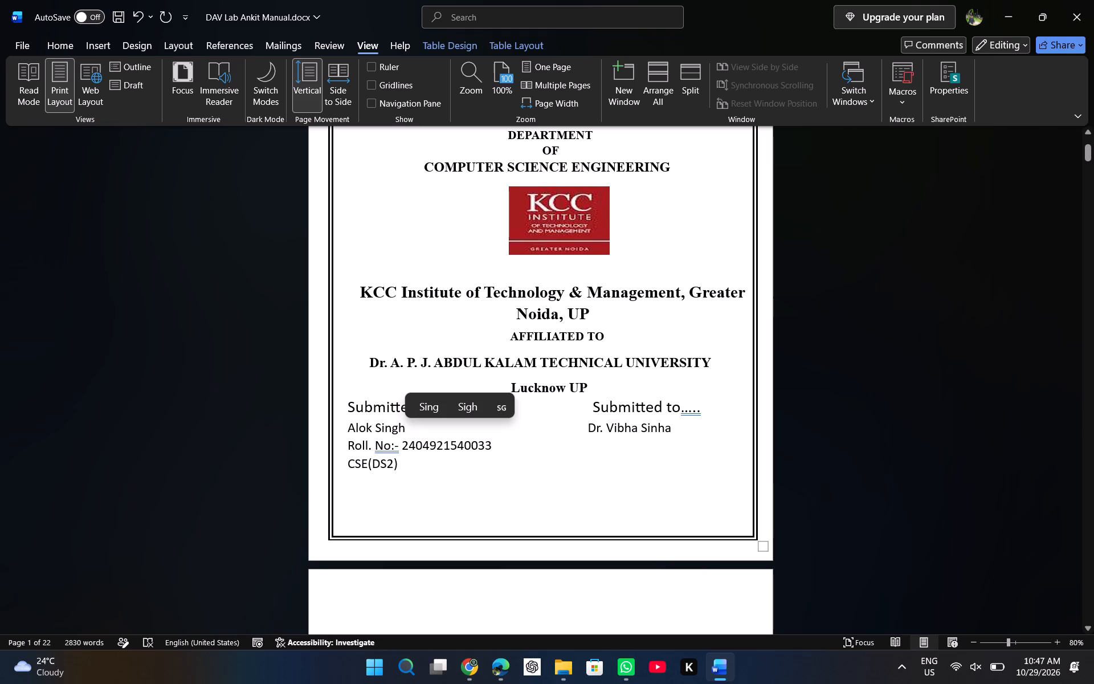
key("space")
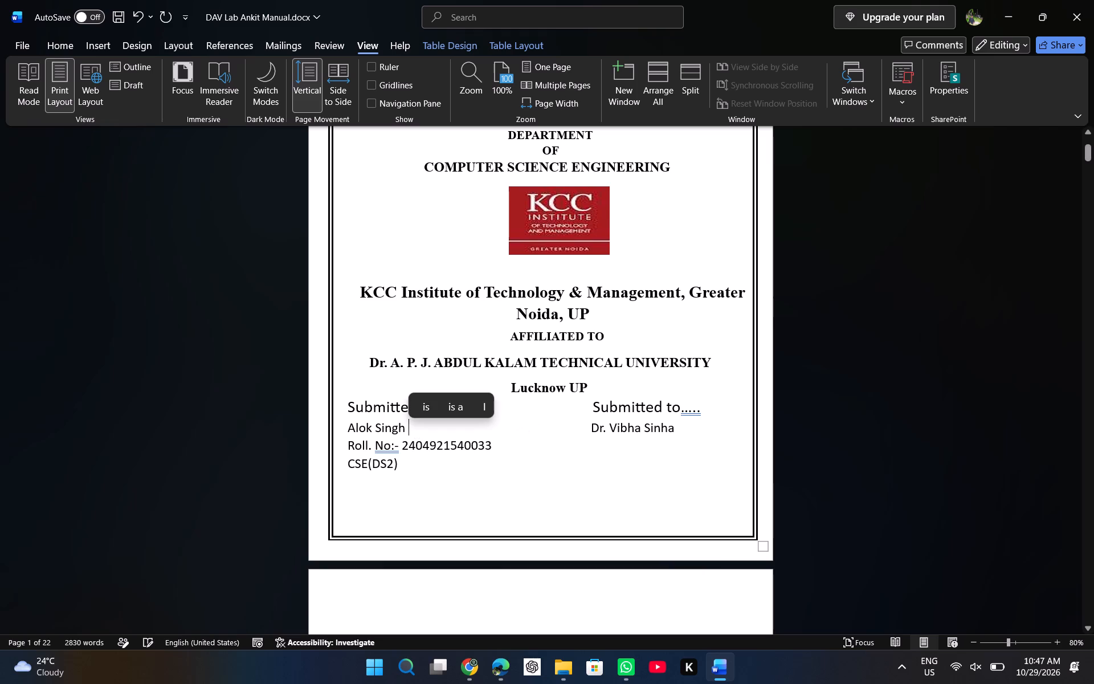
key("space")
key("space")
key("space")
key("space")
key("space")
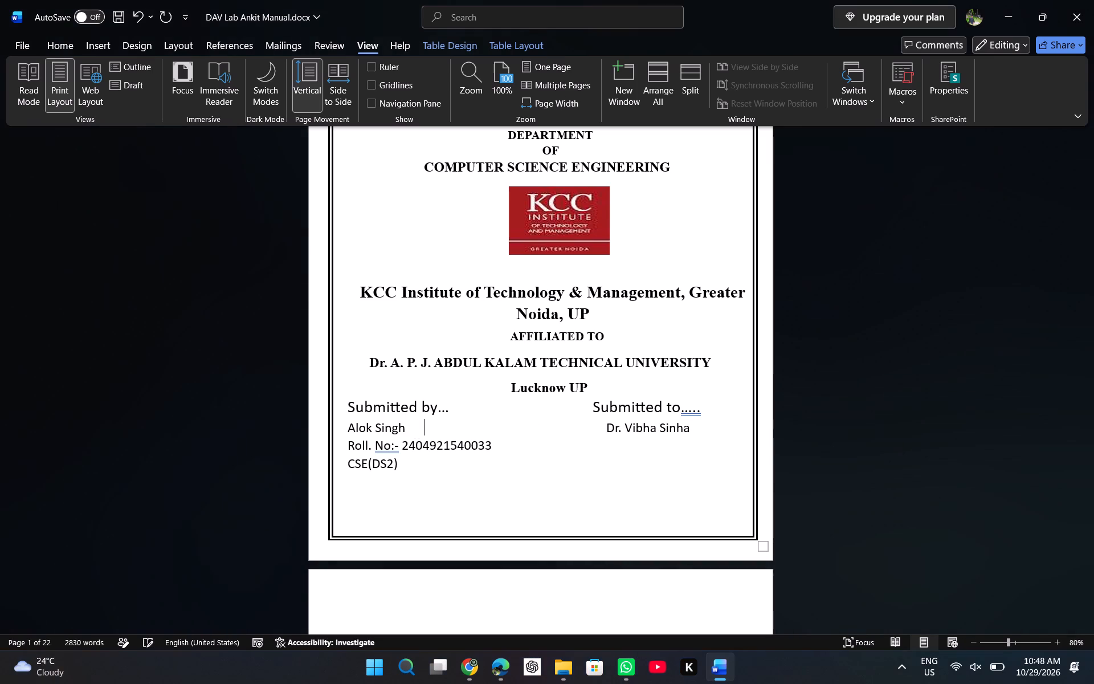
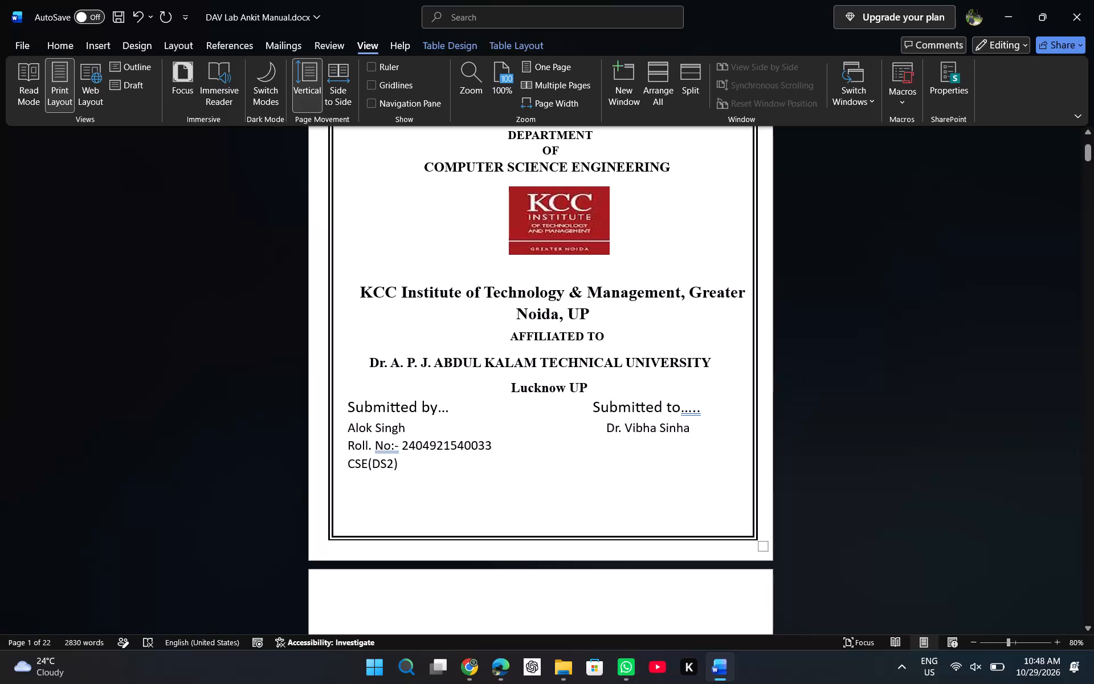
Place the text cursor at the end of the student's roll number on the cover.
left_click(496, 446)
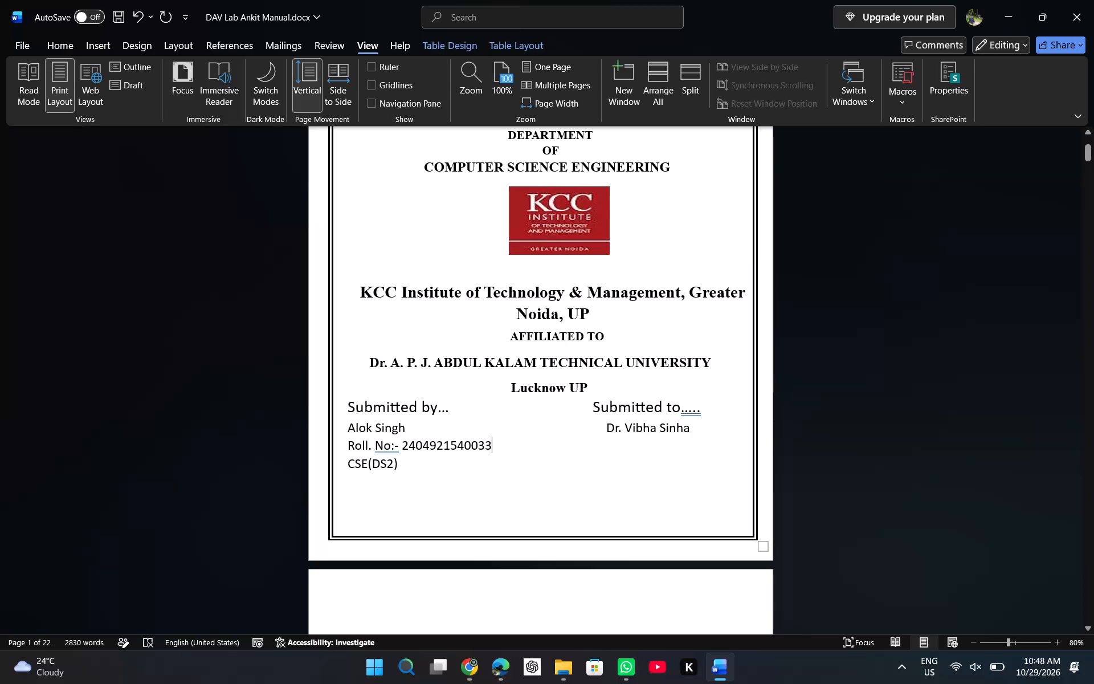
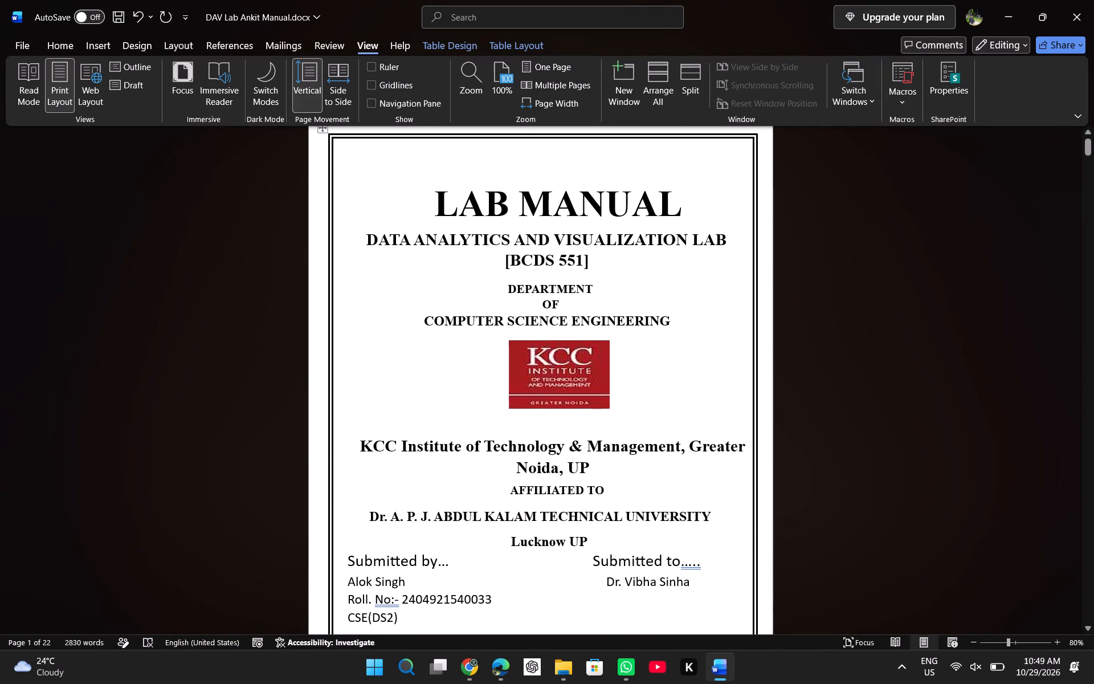
Examine the whole cover page of the lab manual, including its border, titles and submission details.
scroll(496, 446, "down", 1, "ctrl")
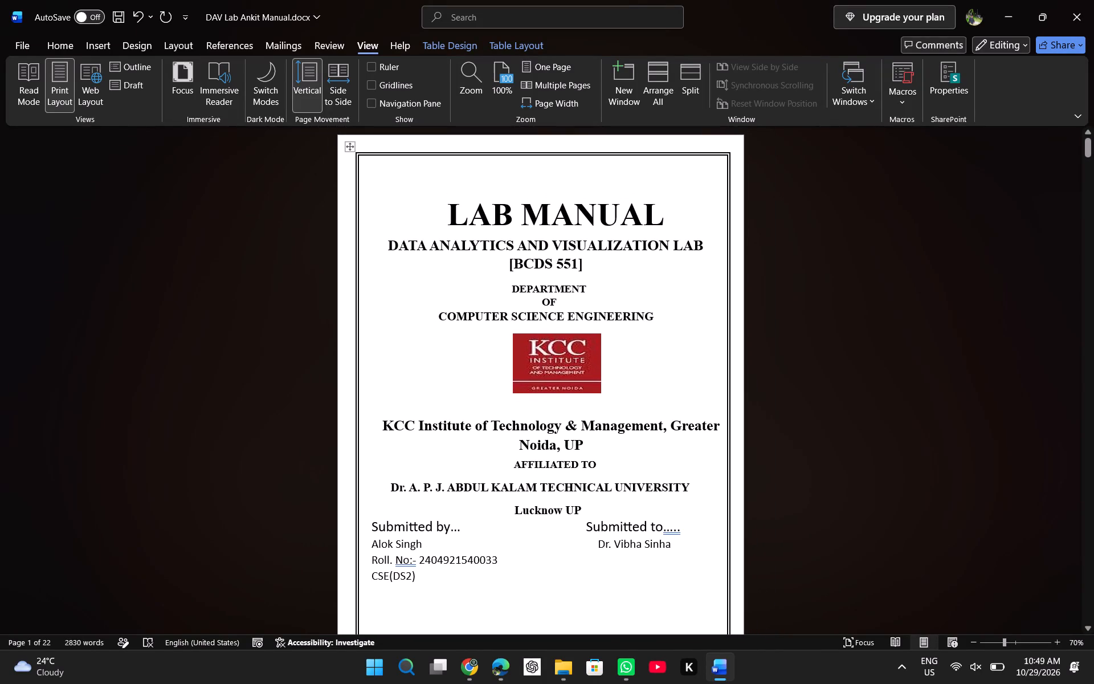
scroll(496, 446, "down", 2, "ctrl")
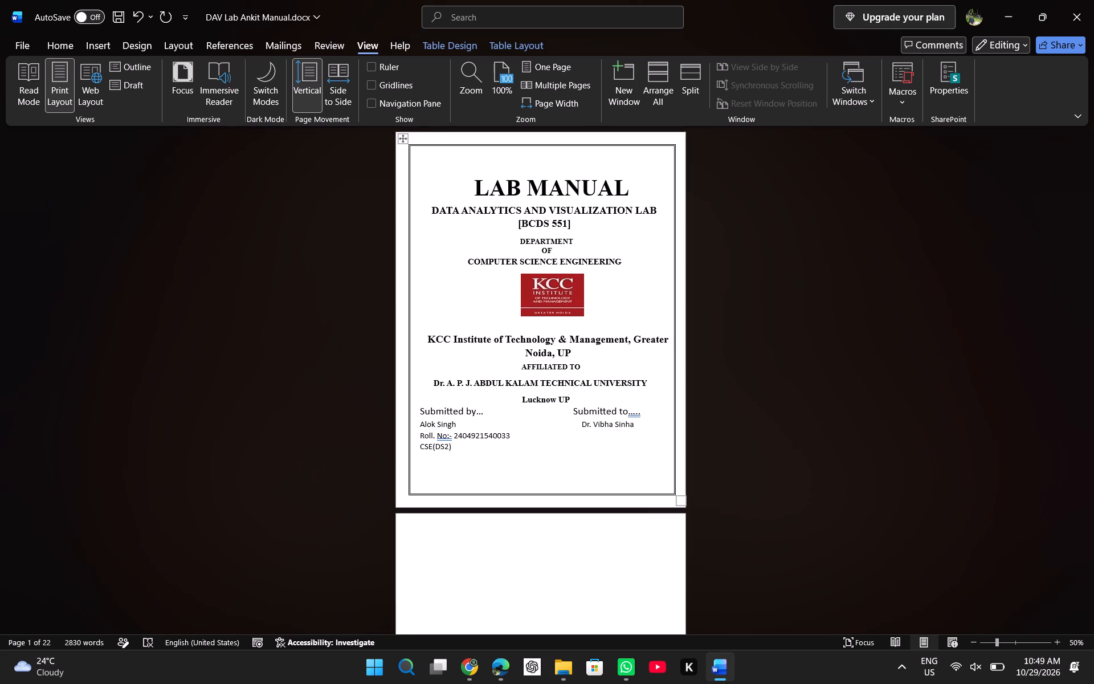
scroll(496, 446, "up", 1, "ctrl")
scroll(496, 446, "up", 1)
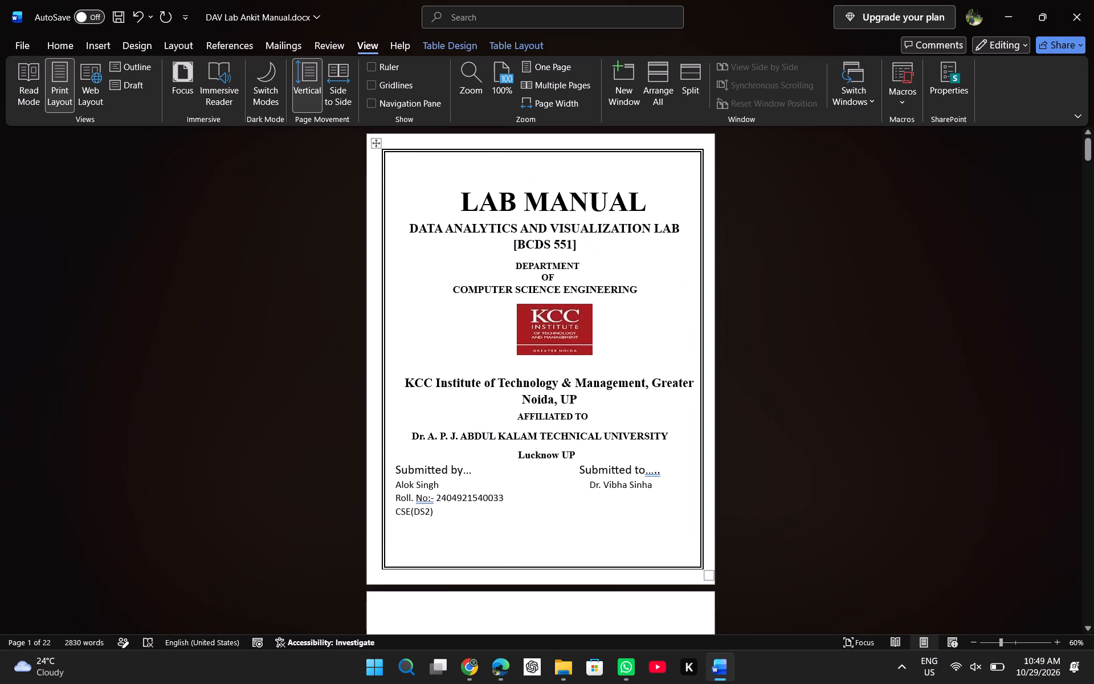
scroll(496, 446, "up", 1, "ctrl")
scroll(496, 446, "up", 1)
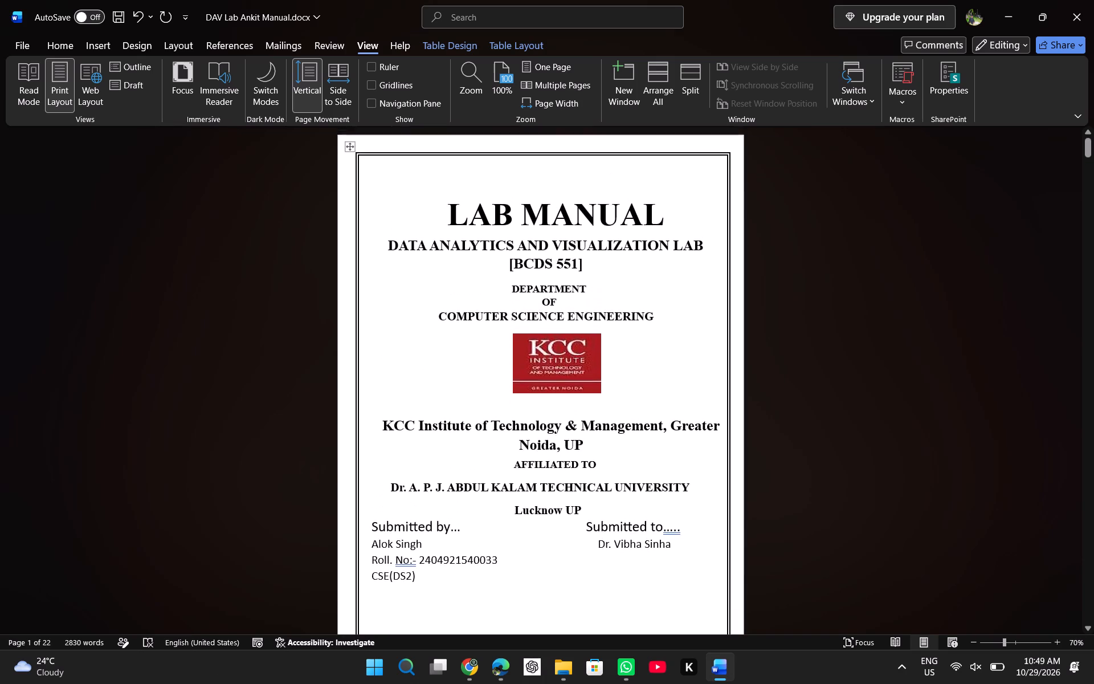
scroll(496, 446, "up", 1)
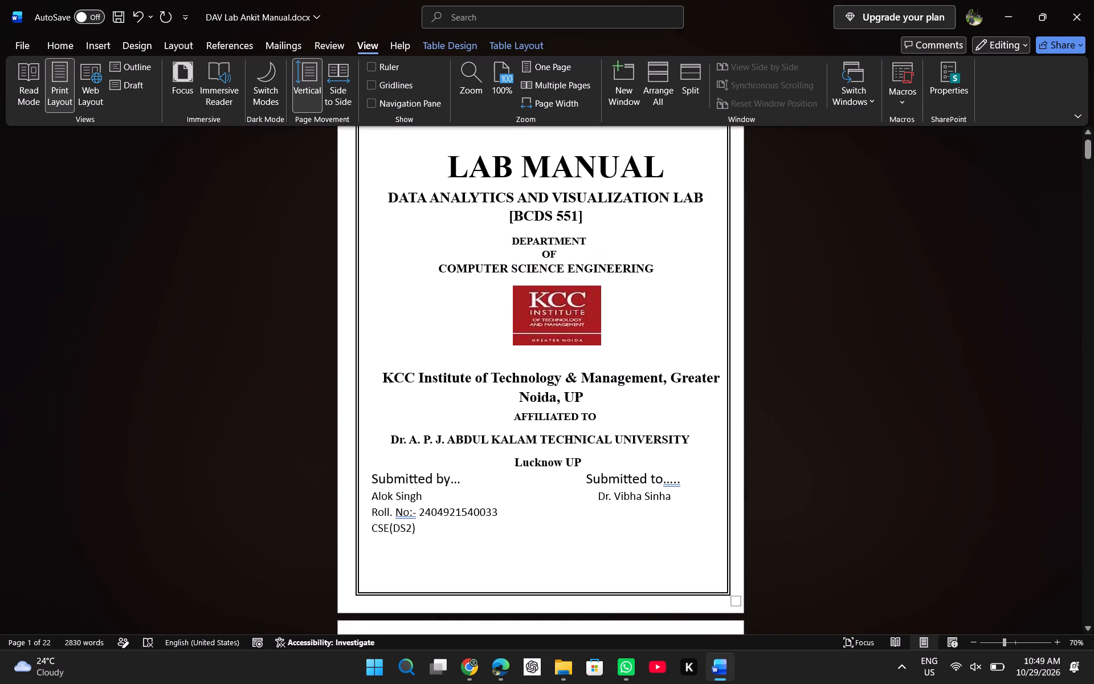
scroll(496, 446, "down", 2, "ctrl")
scroll(496, 446, "up", 2)
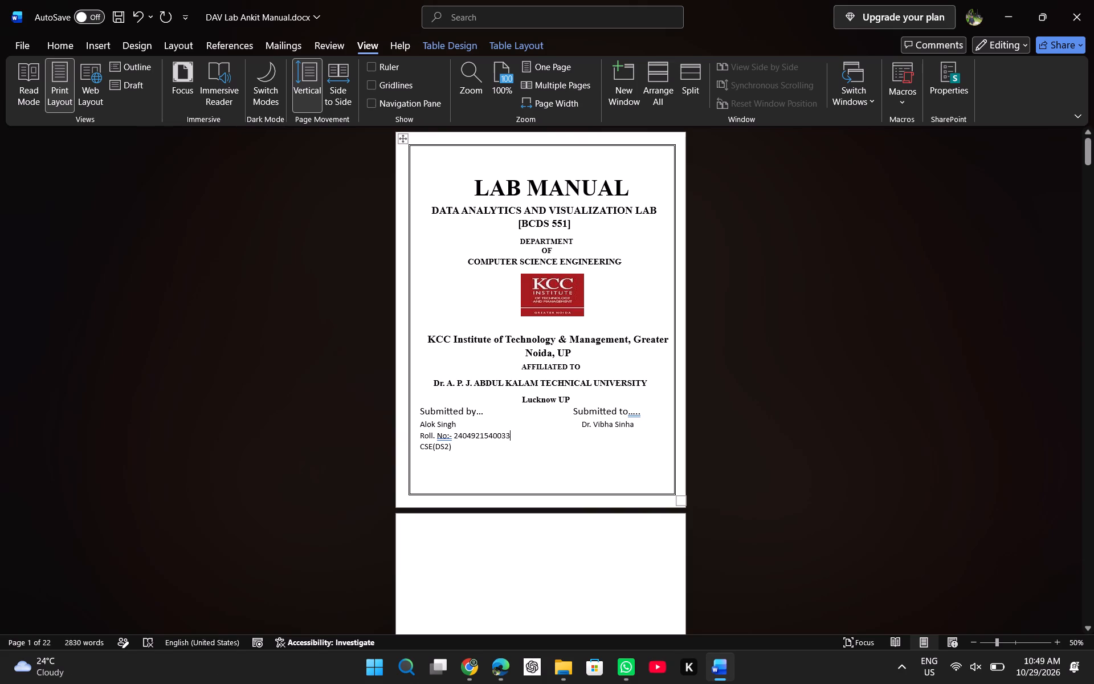
scroll(598, 453, "up", 1, "ctrl")
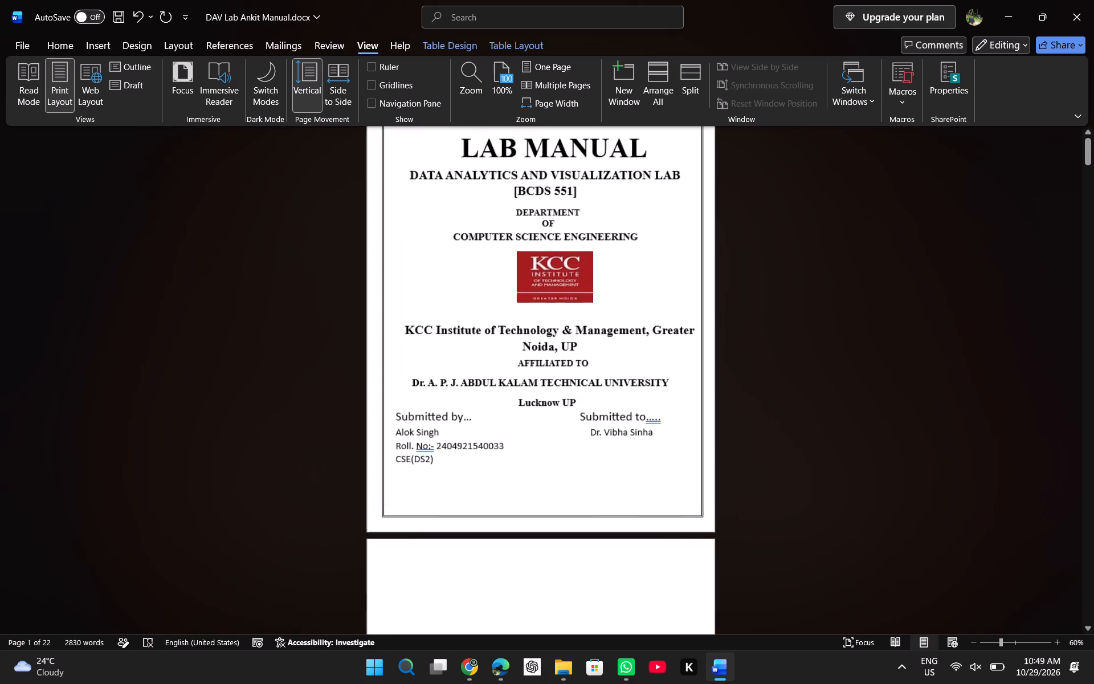
scroll(598, 453, "up", 4)
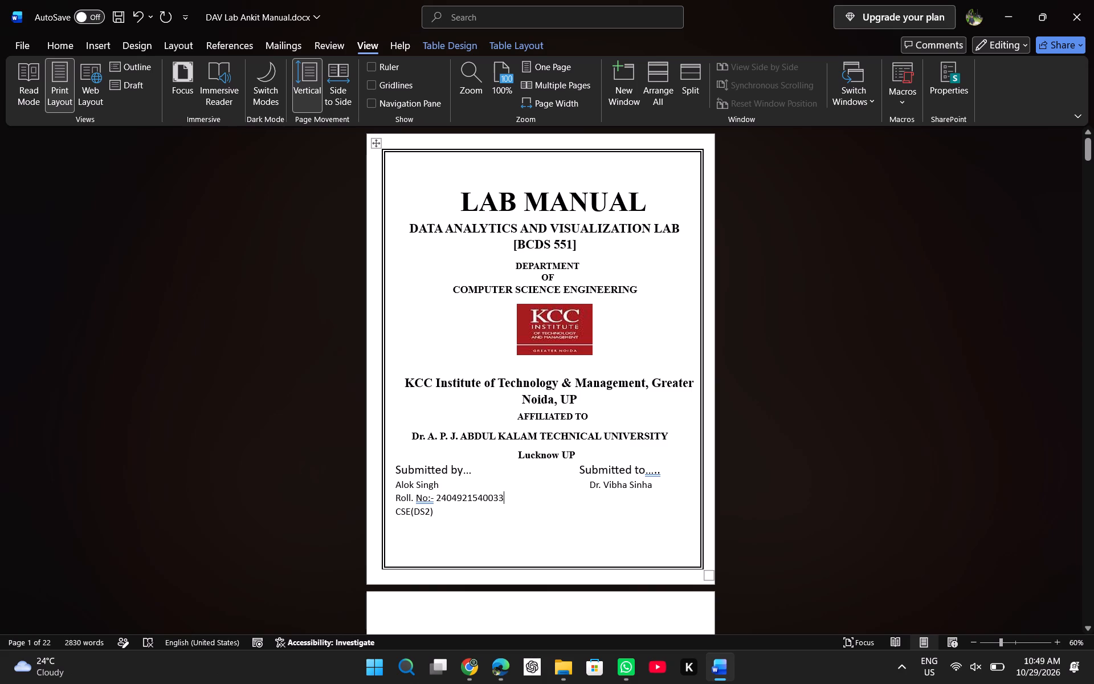
scroll(608, 448, "up", 1, "ctrl")
scroll(608, 448, "up", 1)
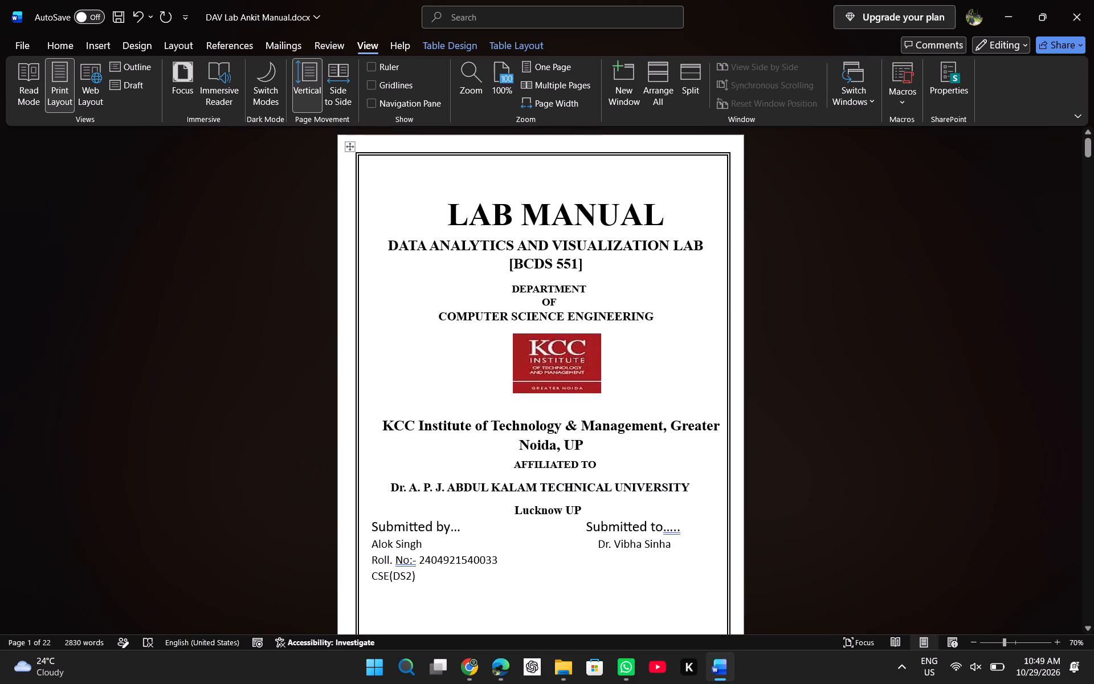
scroll(608, 448, "up", 1)
scroll(608, 448, "right", 1)
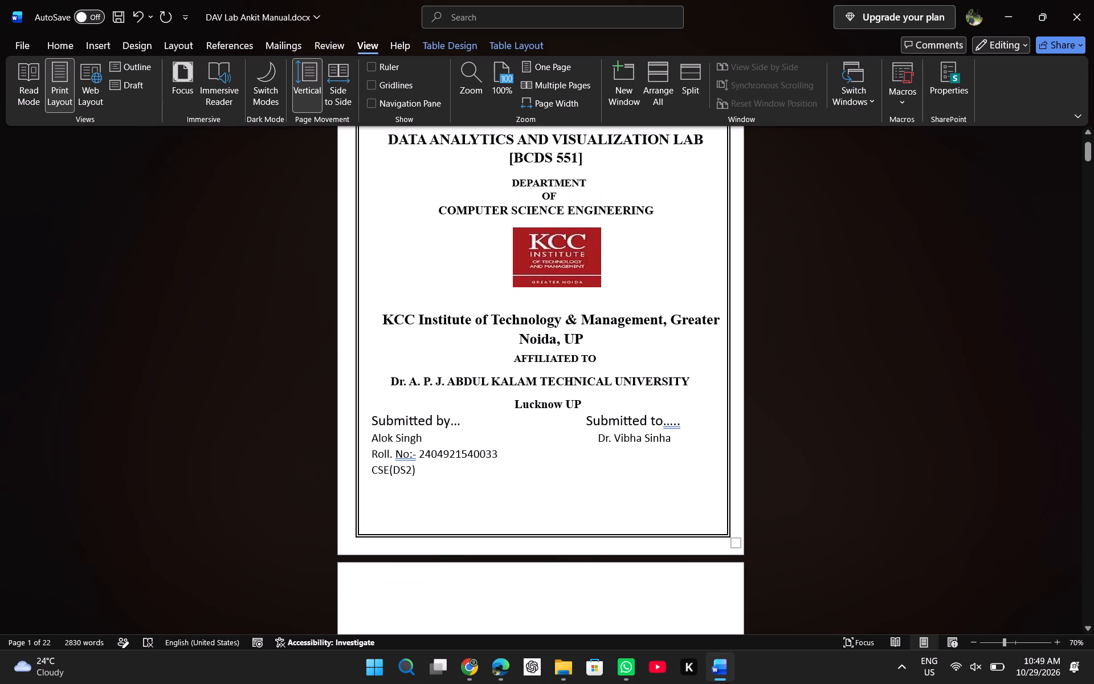
scroll(608, 448, "down", 2, "ctrl")
scroll(608, 448, "up", 1)
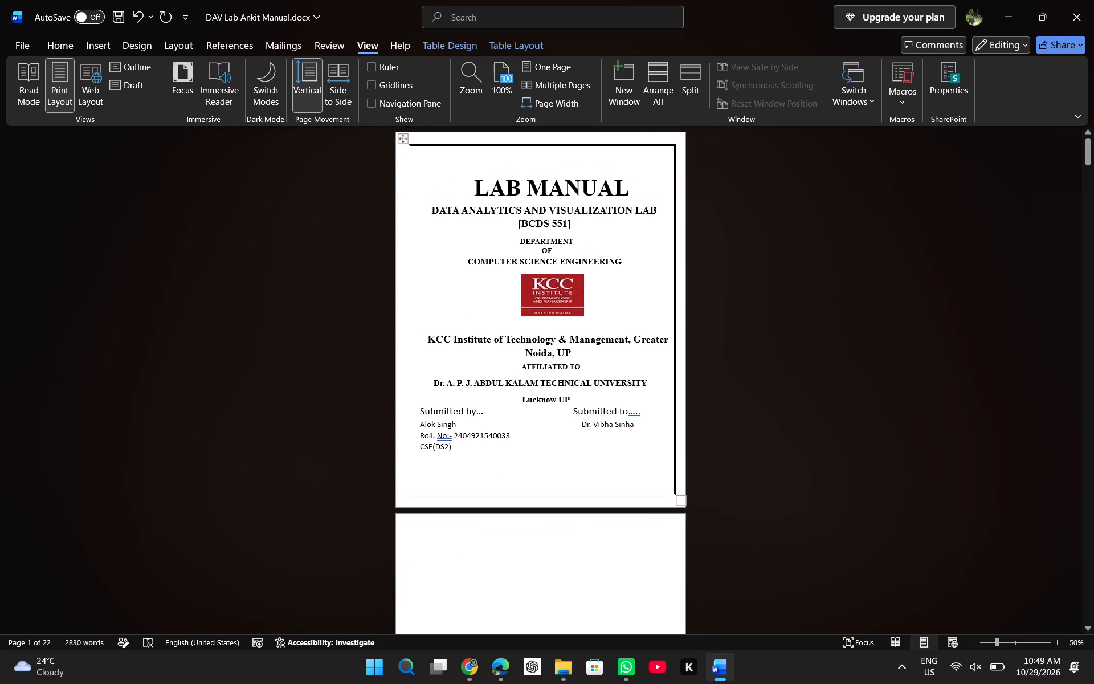
scroll(608, 448, "up", 1, "ctrl")
scroll(608, 448, "up", 1)
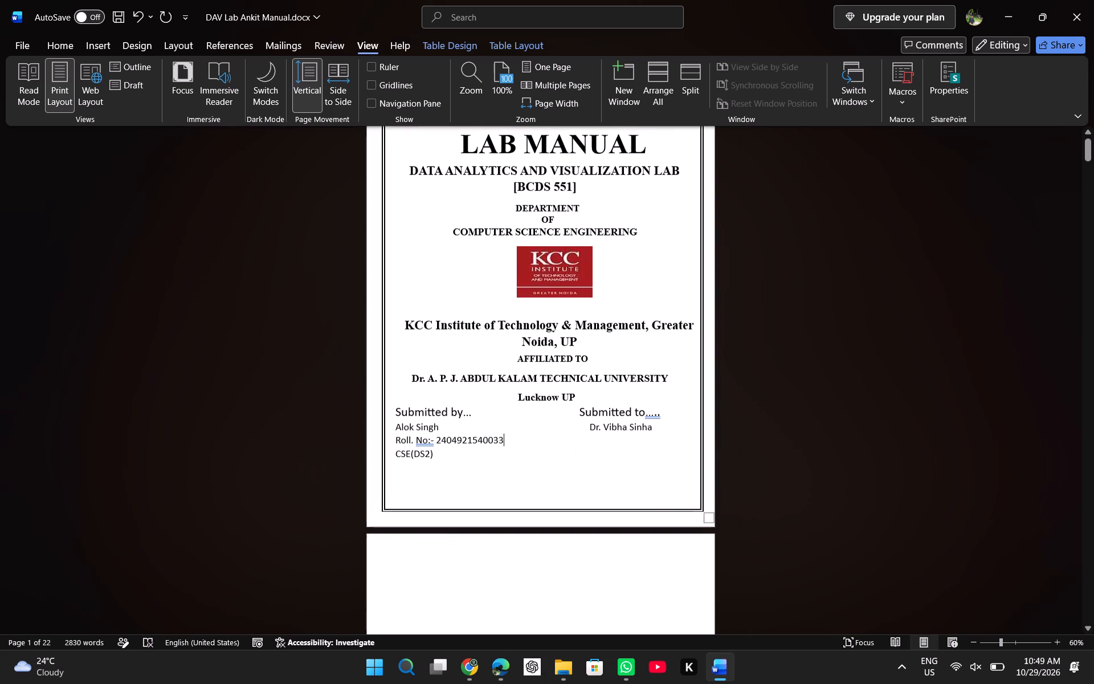
scroll(608, 448, "up", 2)
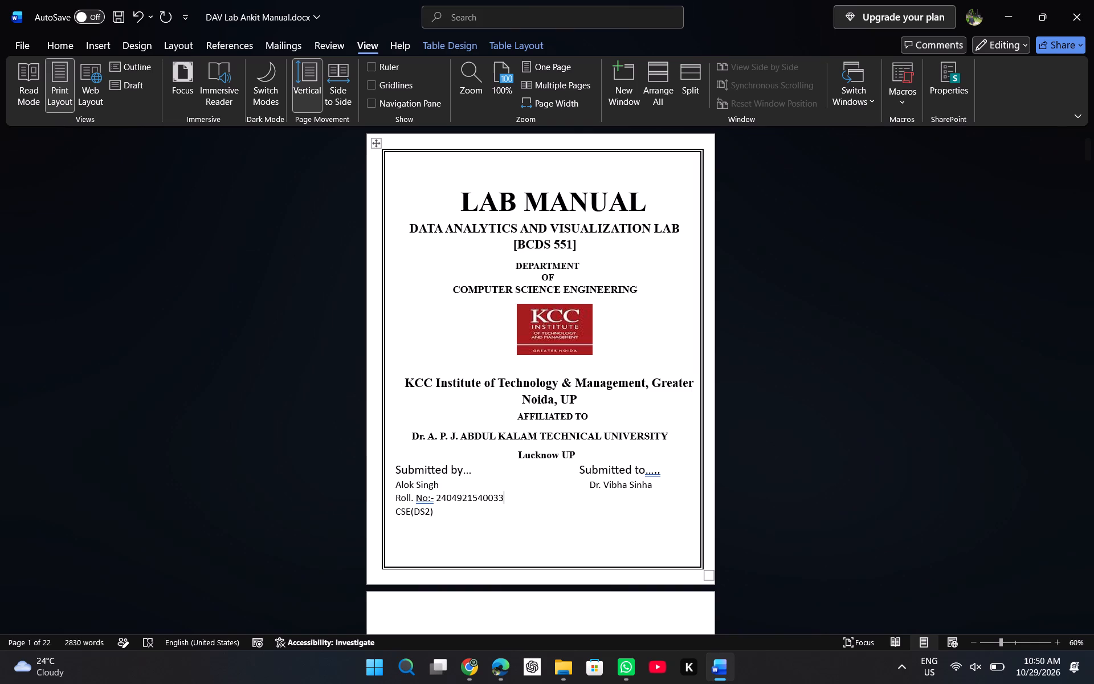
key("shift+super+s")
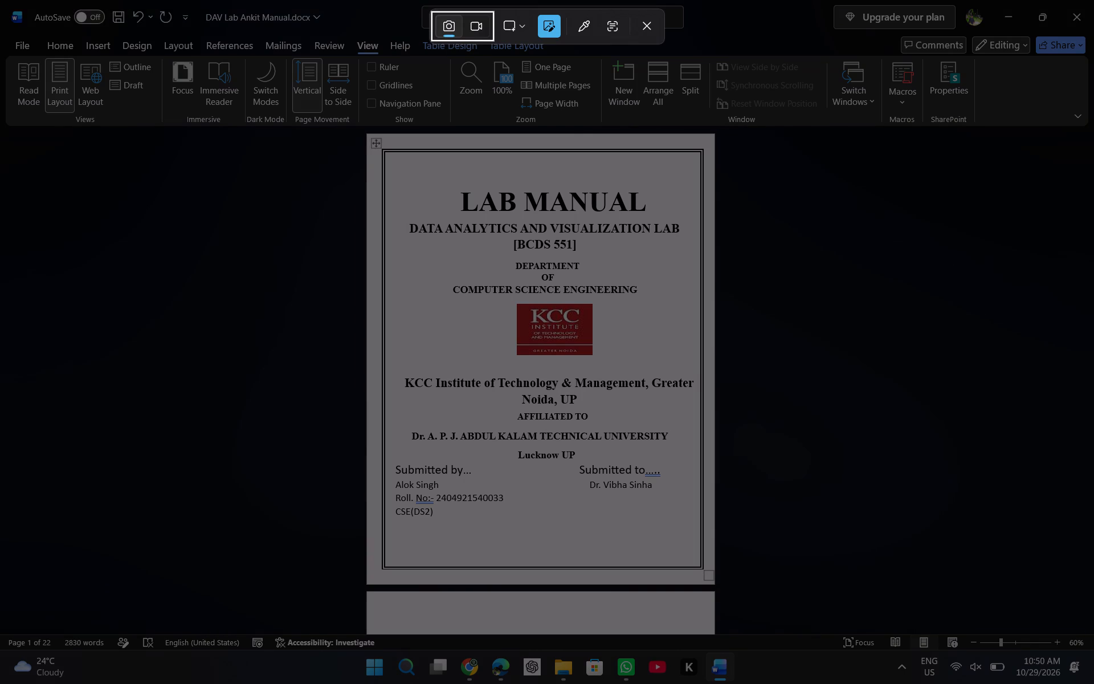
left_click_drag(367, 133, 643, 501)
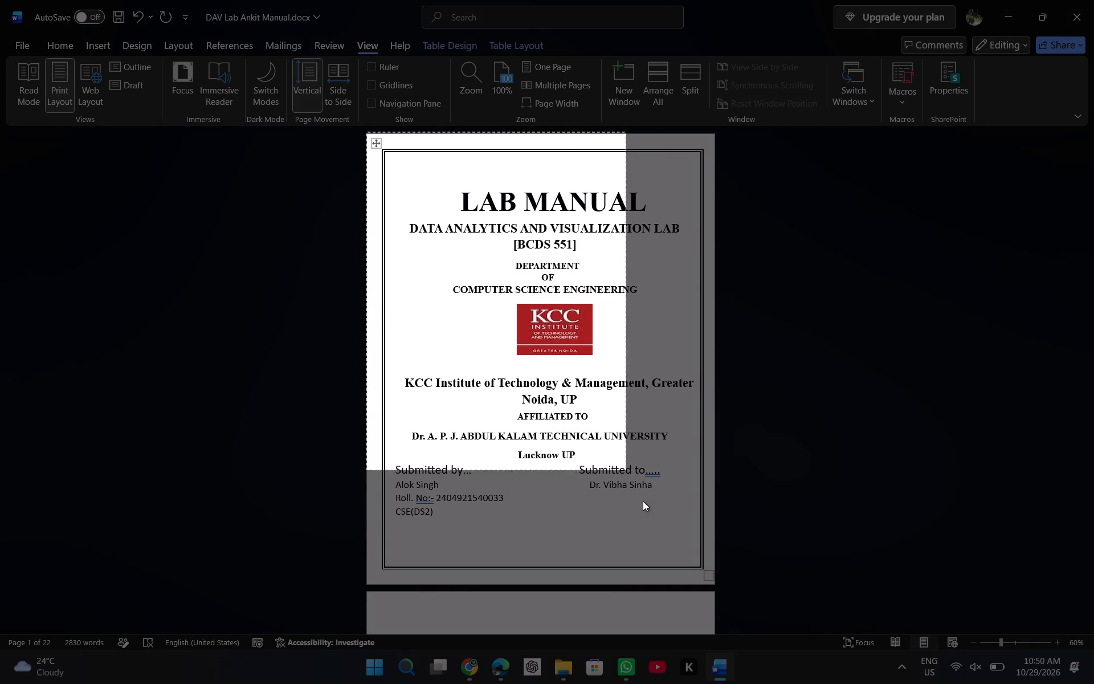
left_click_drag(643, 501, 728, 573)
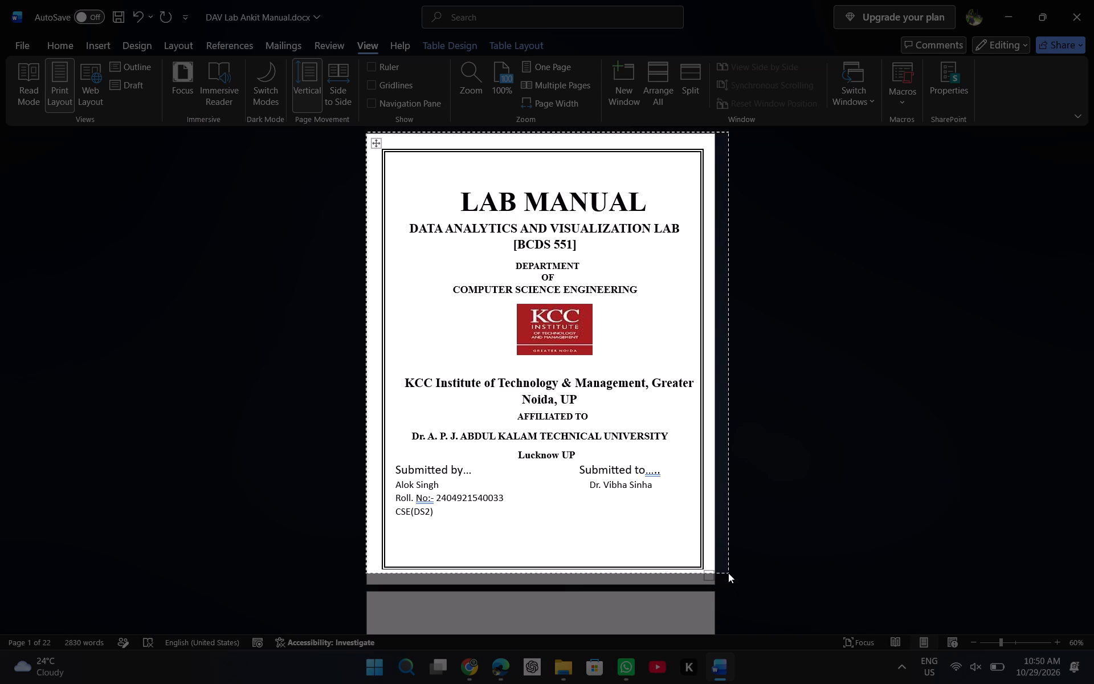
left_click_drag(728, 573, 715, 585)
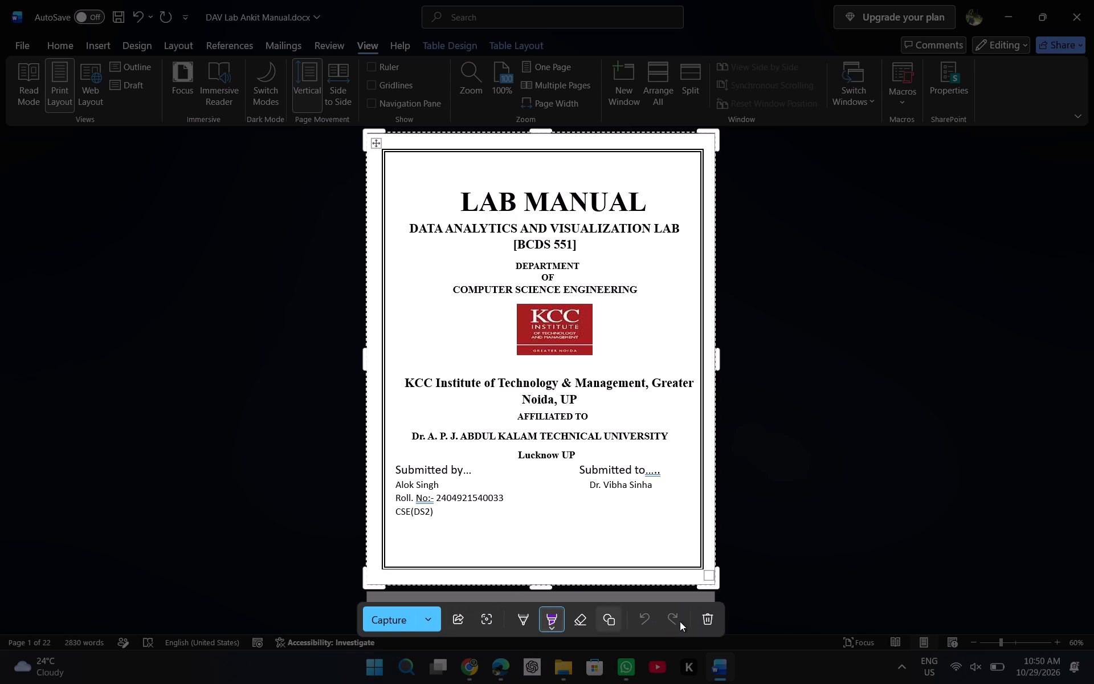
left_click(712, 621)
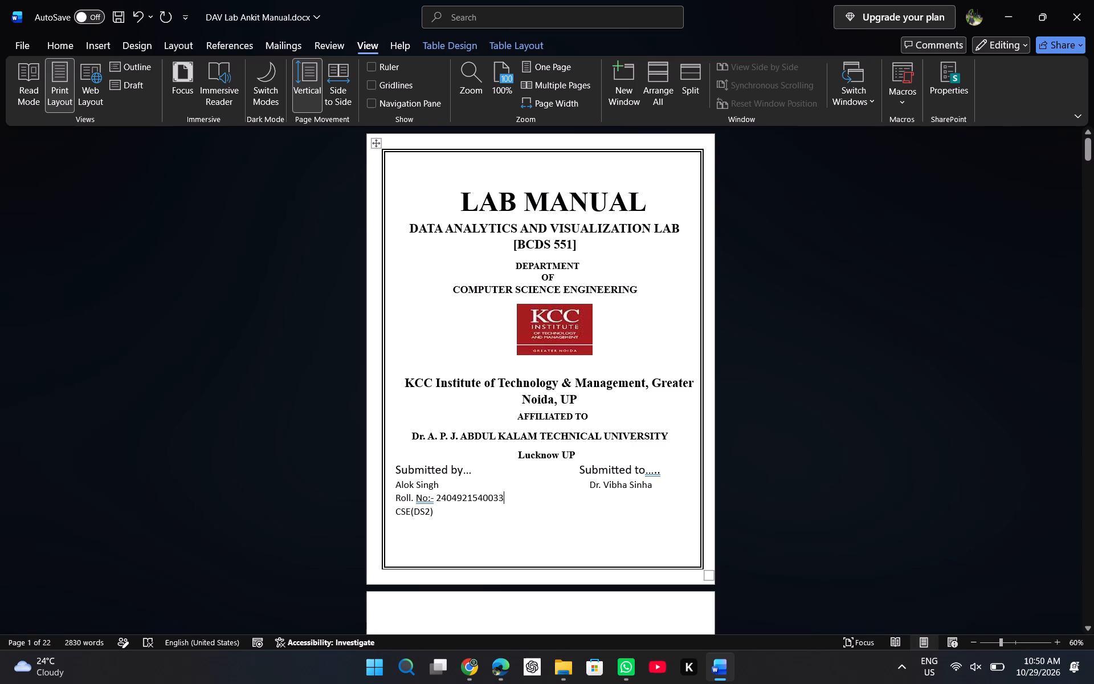
Undo the recent edits to the student name under "Submitted by" on the cover page, back to the Ankit version.
key("ctrl+z")
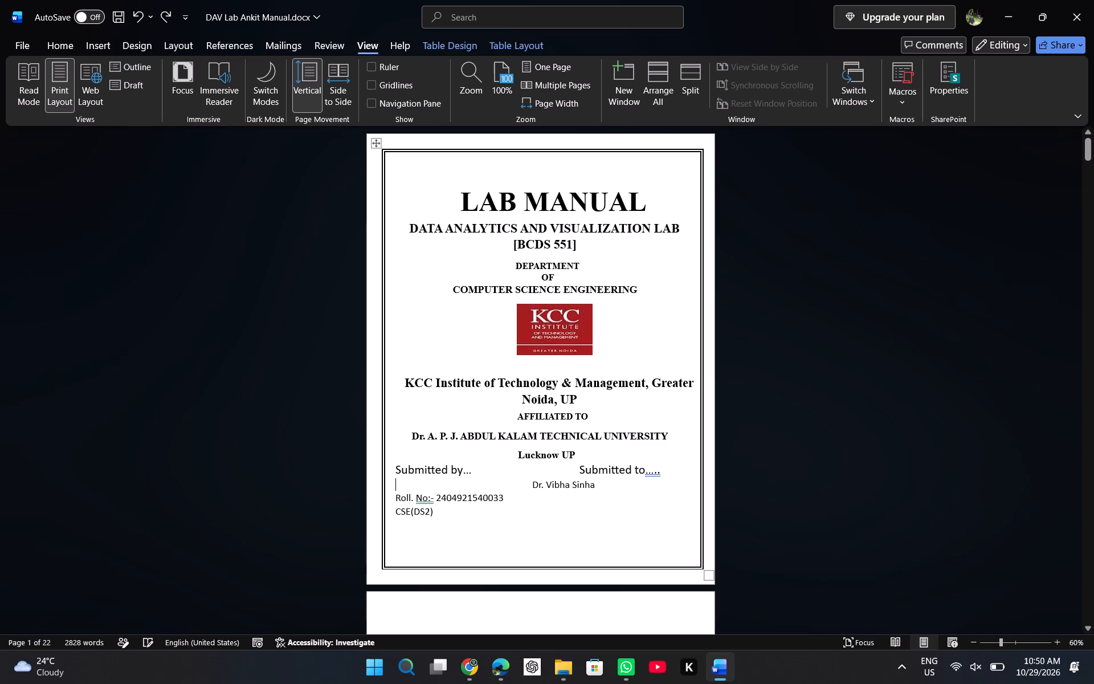
key("ctrl+z")
key("ctrl+z")
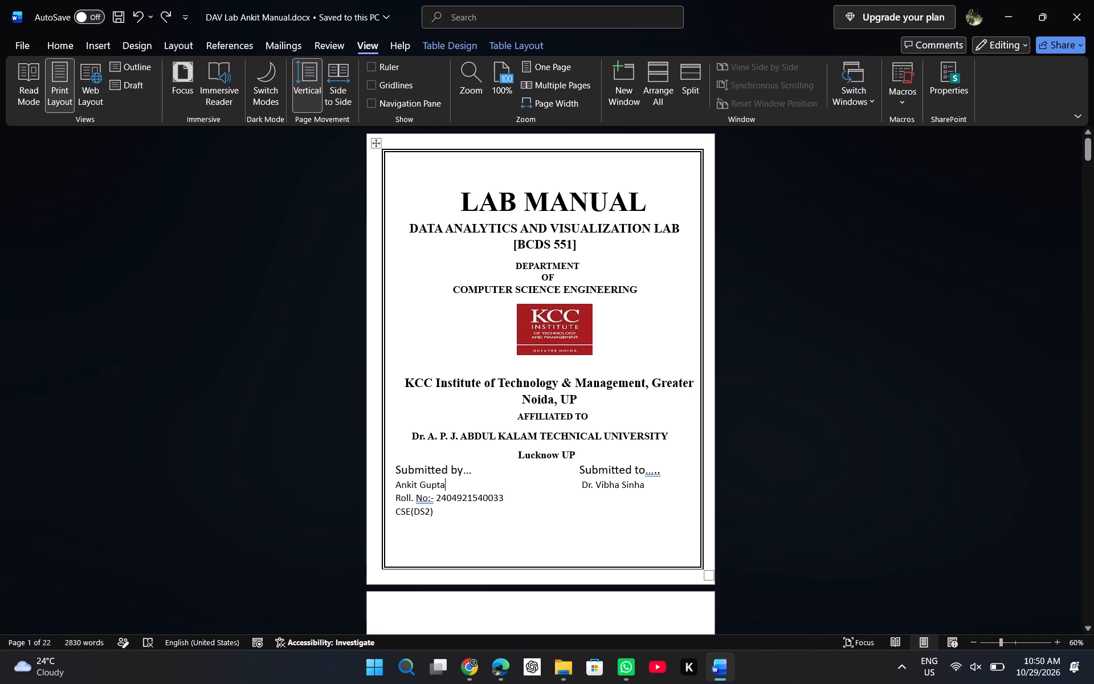
Capture a rectangular screenshot of the complete lab manual cover page, from its top edge to its bottom edge.
key("shift+super+s")
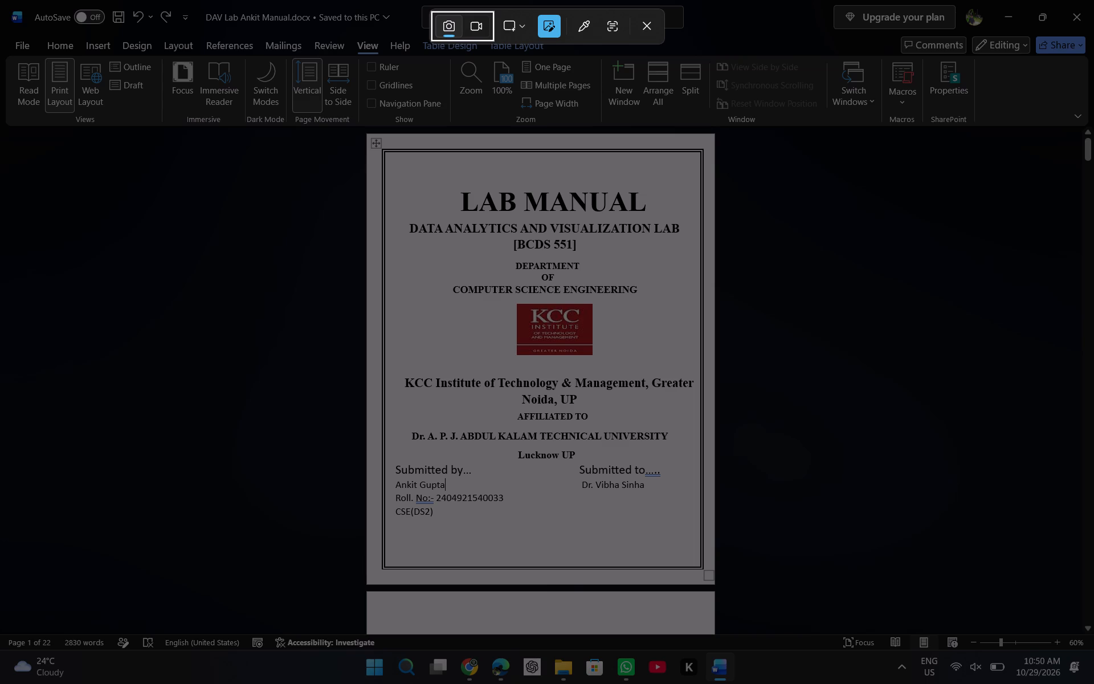
left_click_drag(368, 133, 709, 580)
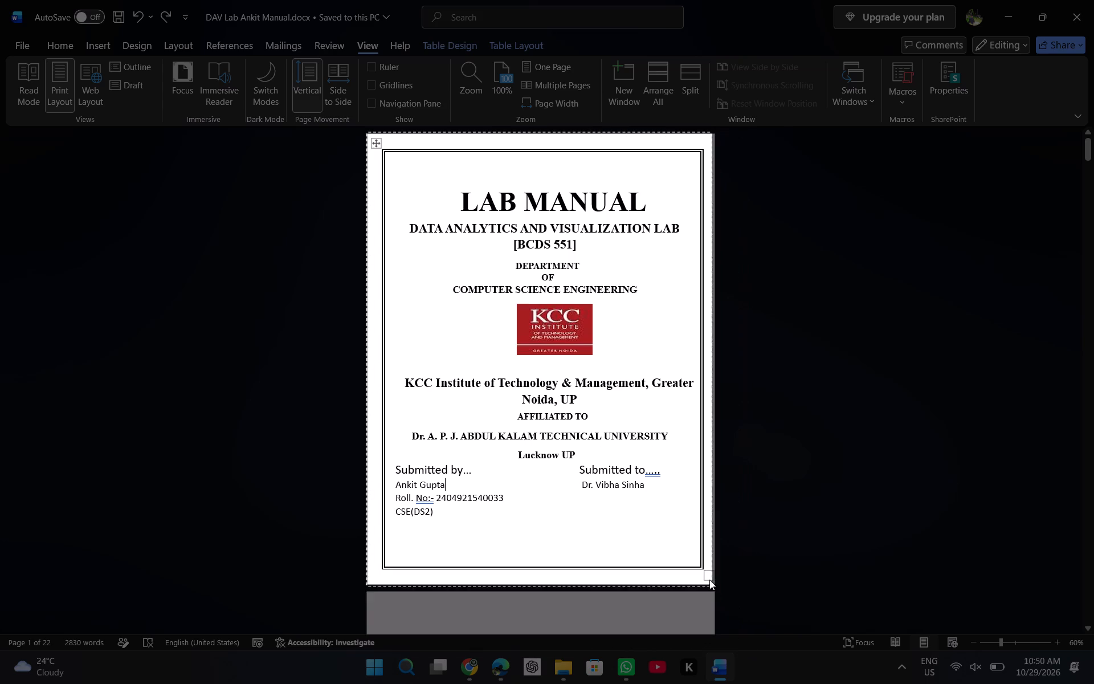
left_click_drag(709, 580, 713, 582)
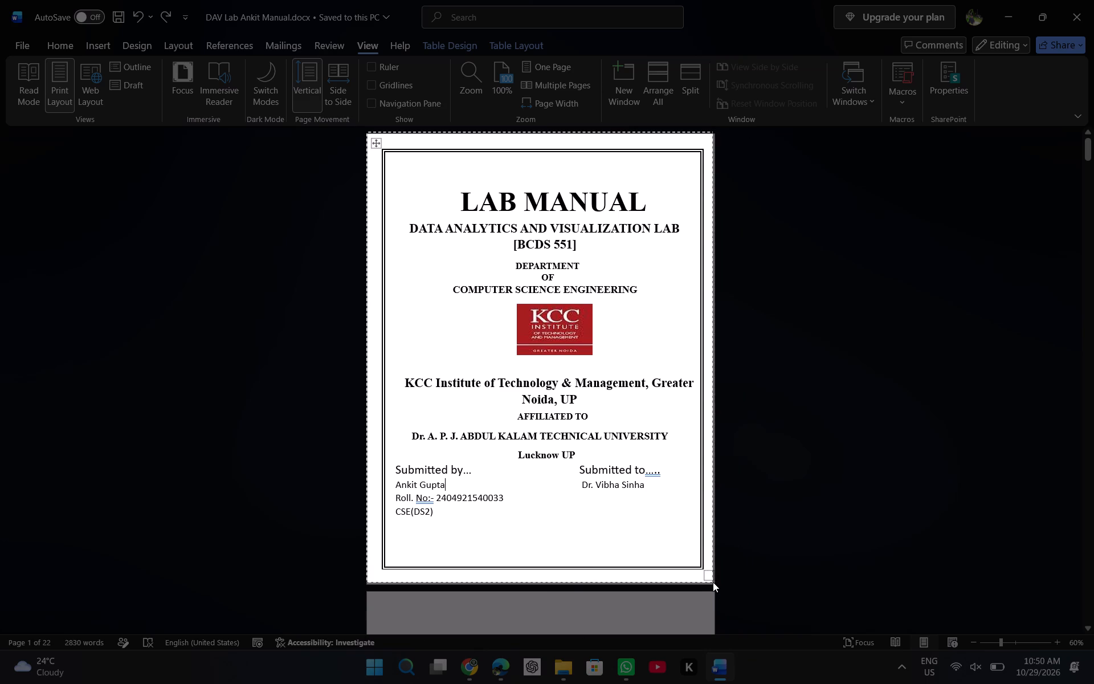
left_click_drag(713, 582, 715, 583)
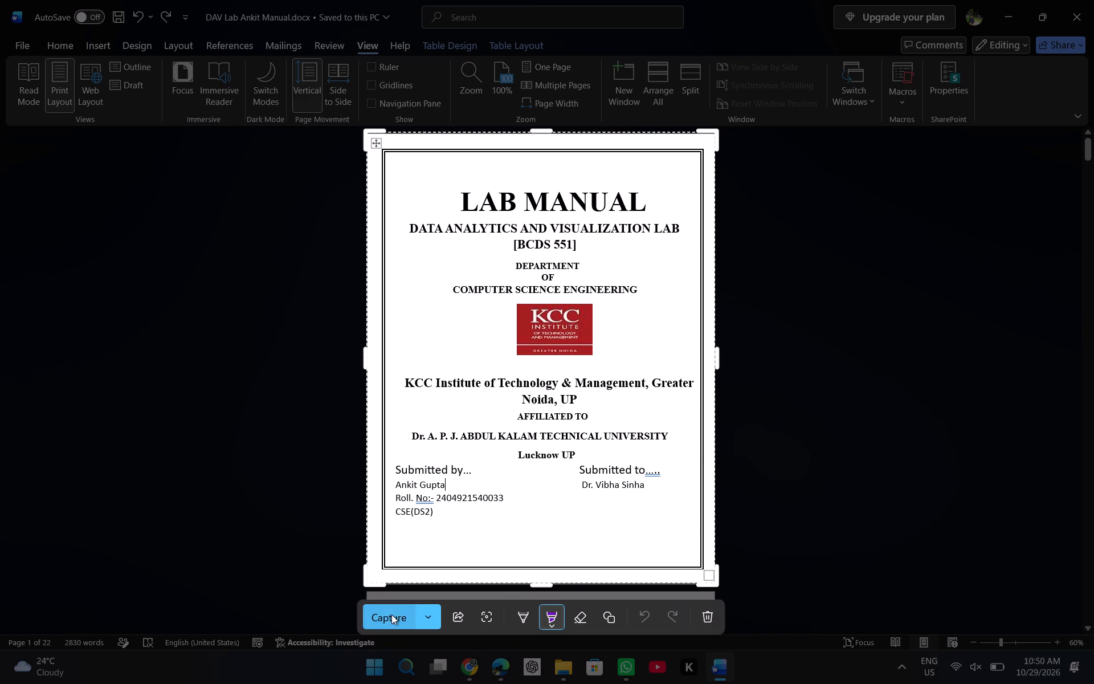
left_click(391, 614)
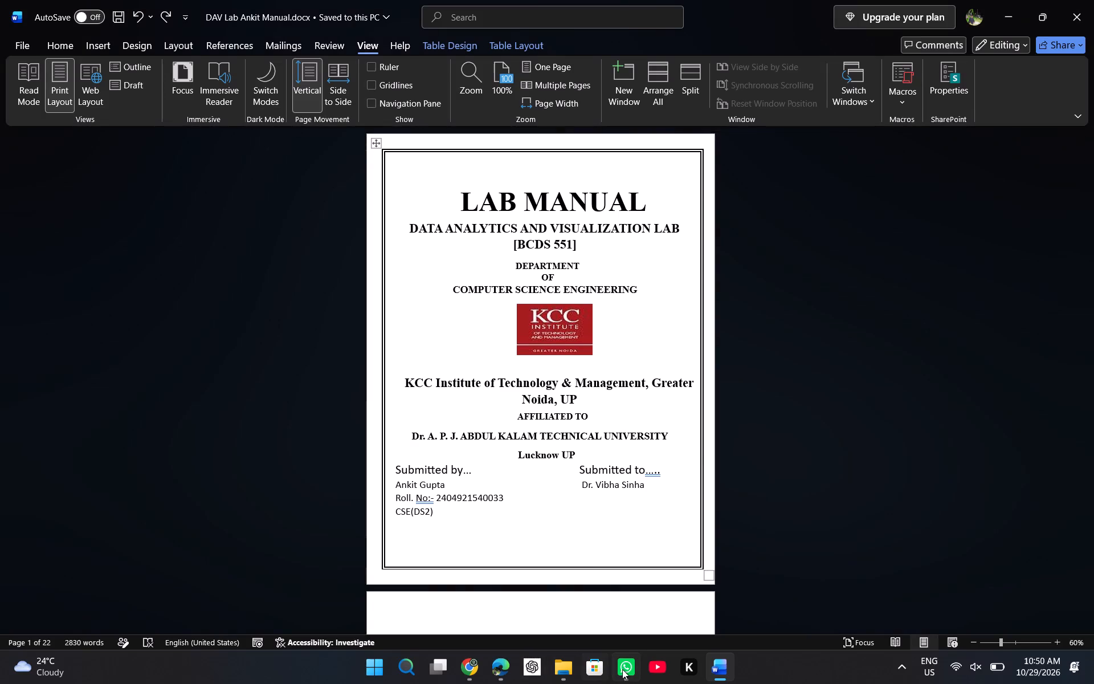
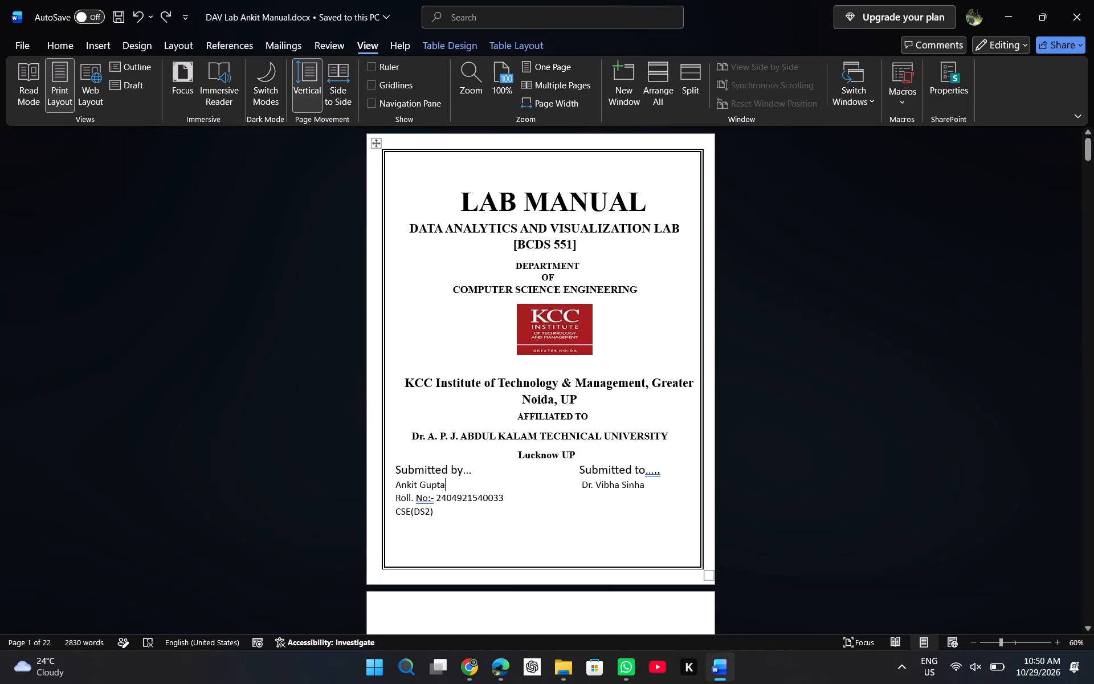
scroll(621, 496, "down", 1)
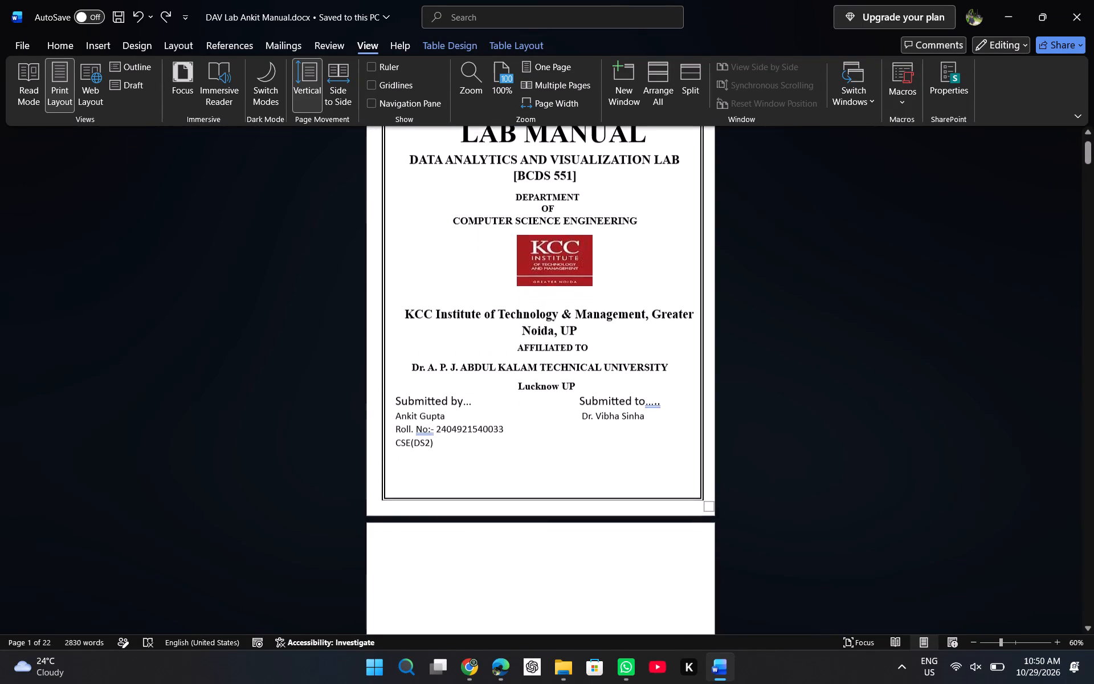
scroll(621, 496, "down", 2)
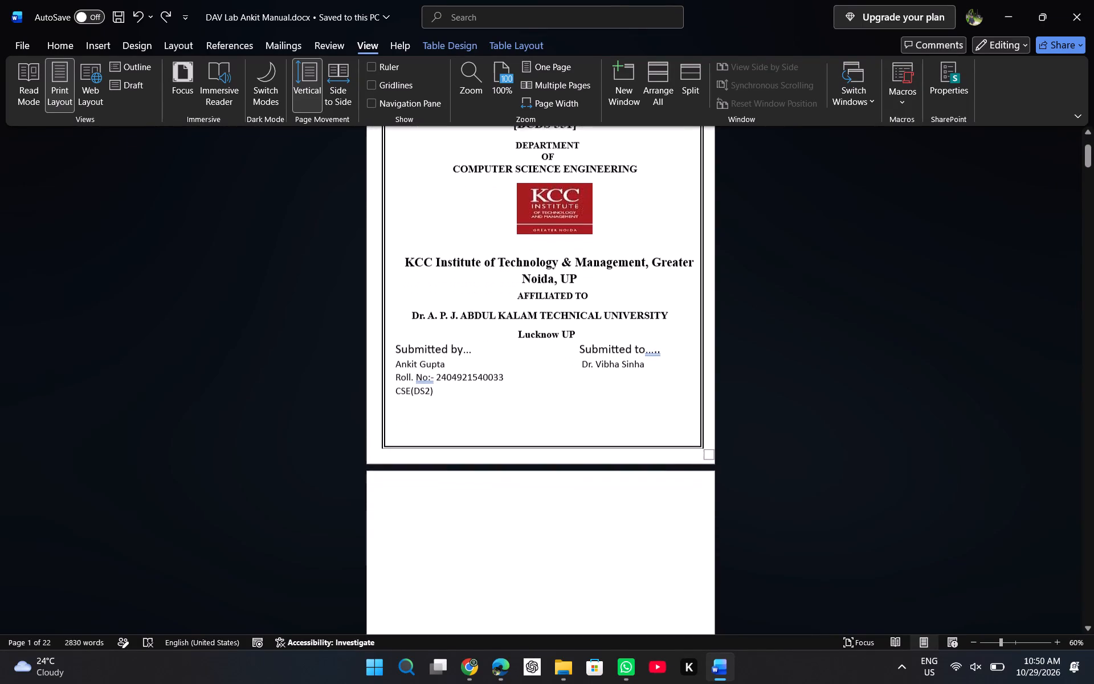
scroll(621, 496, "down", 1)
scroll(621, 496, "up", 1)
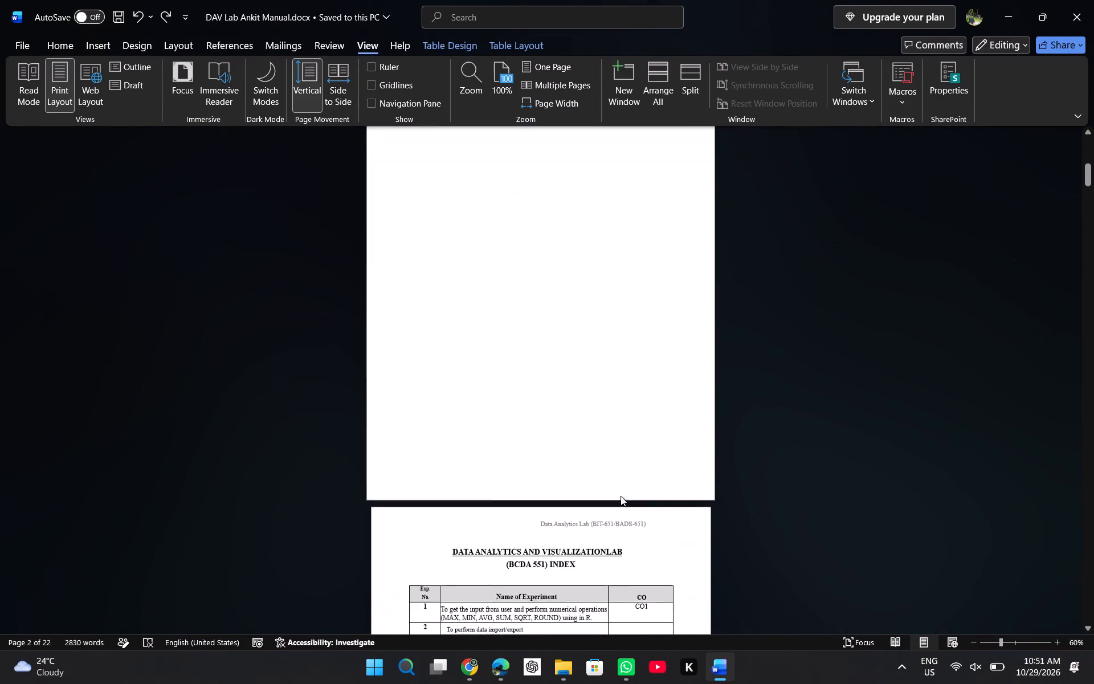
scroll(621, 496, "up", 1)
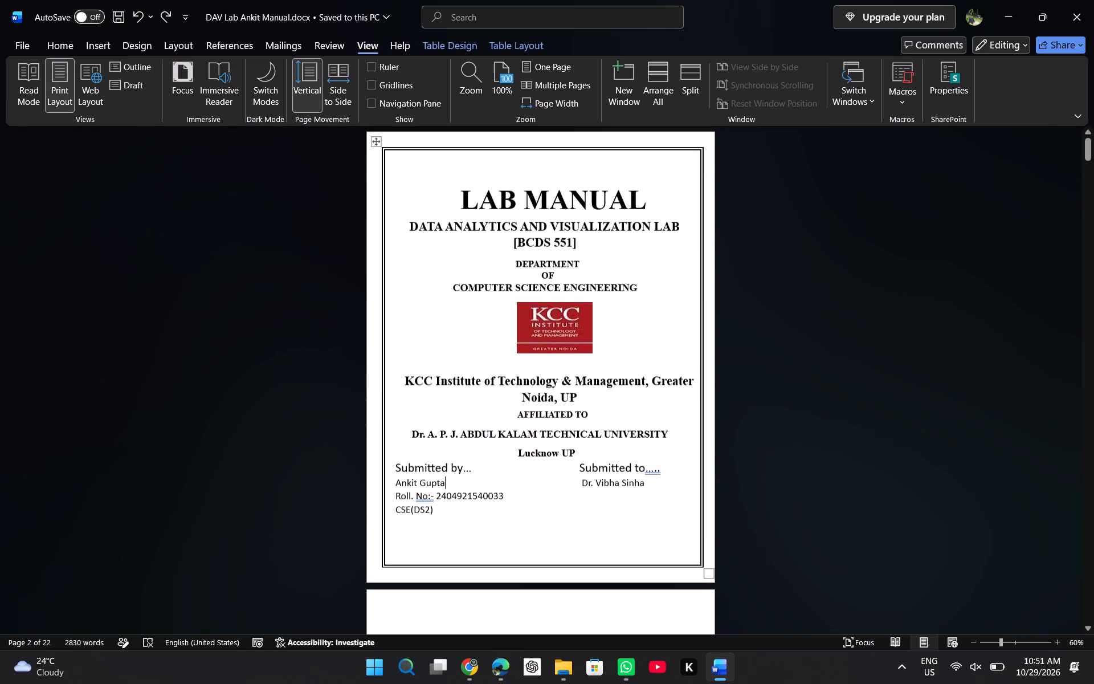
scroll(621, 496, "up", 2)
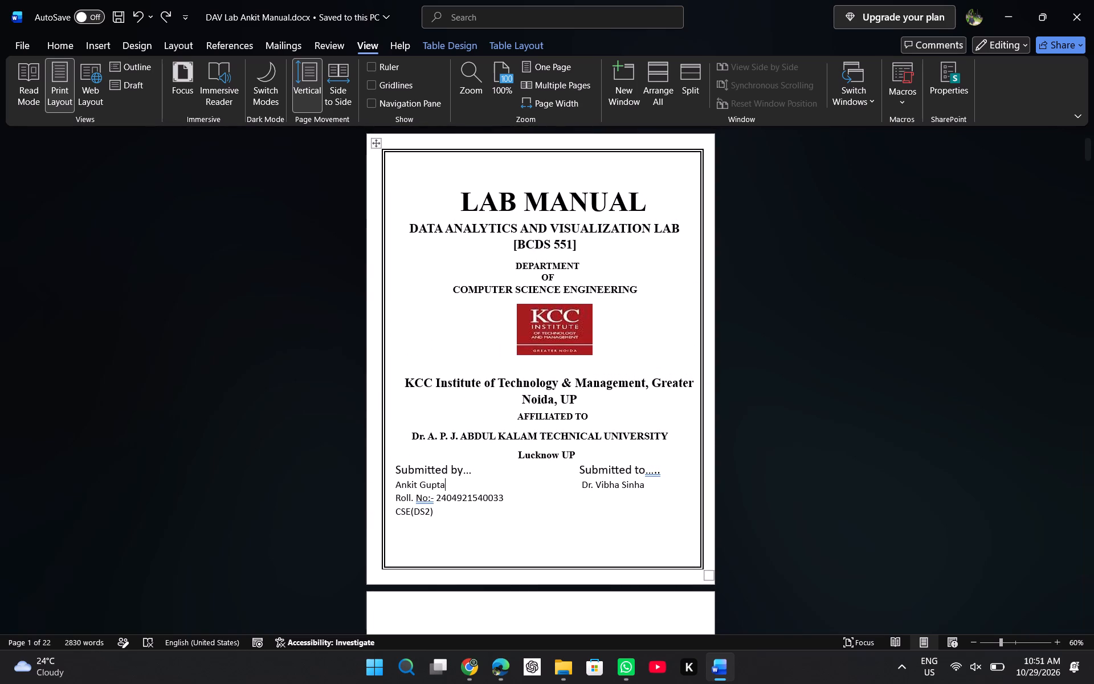
Switch the lab manual document from Editing to Viewing mode so that no changes can be made.
left_click(1005, 41)
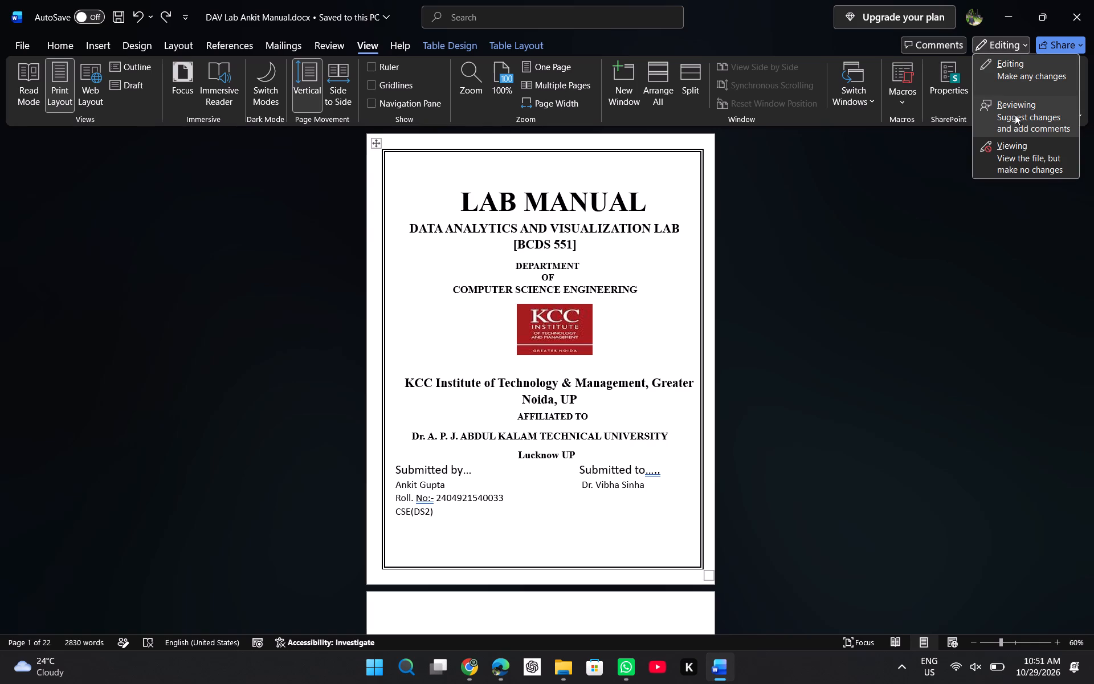
left_click(999, 229)
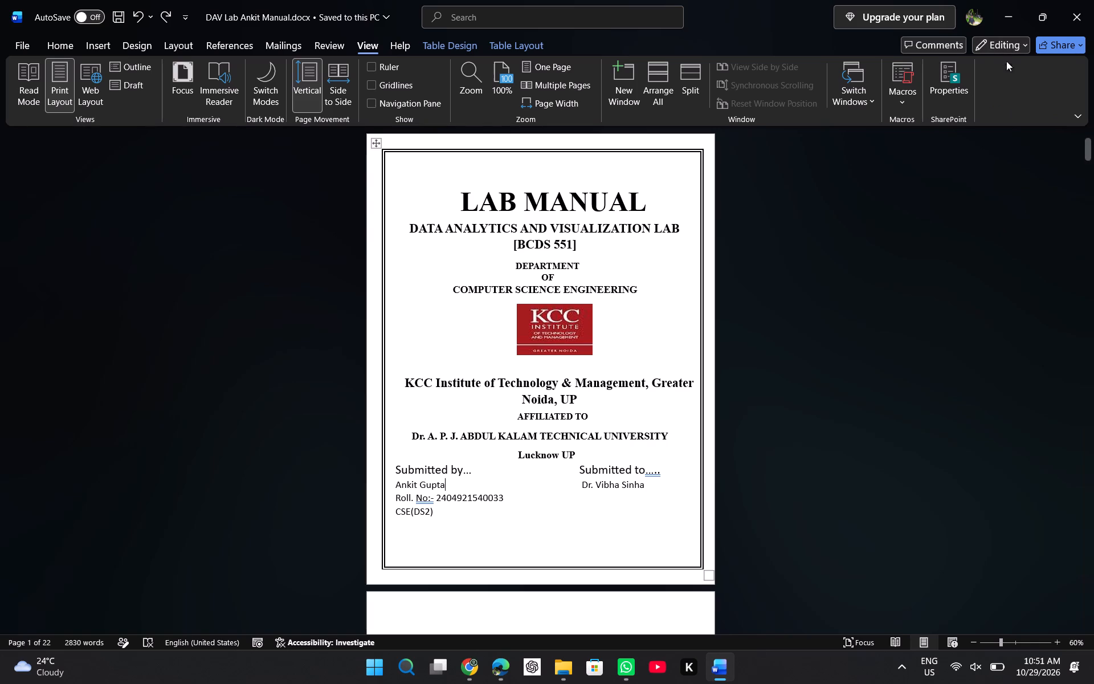
left_click(1002, 39)
left_click(1005, 159)
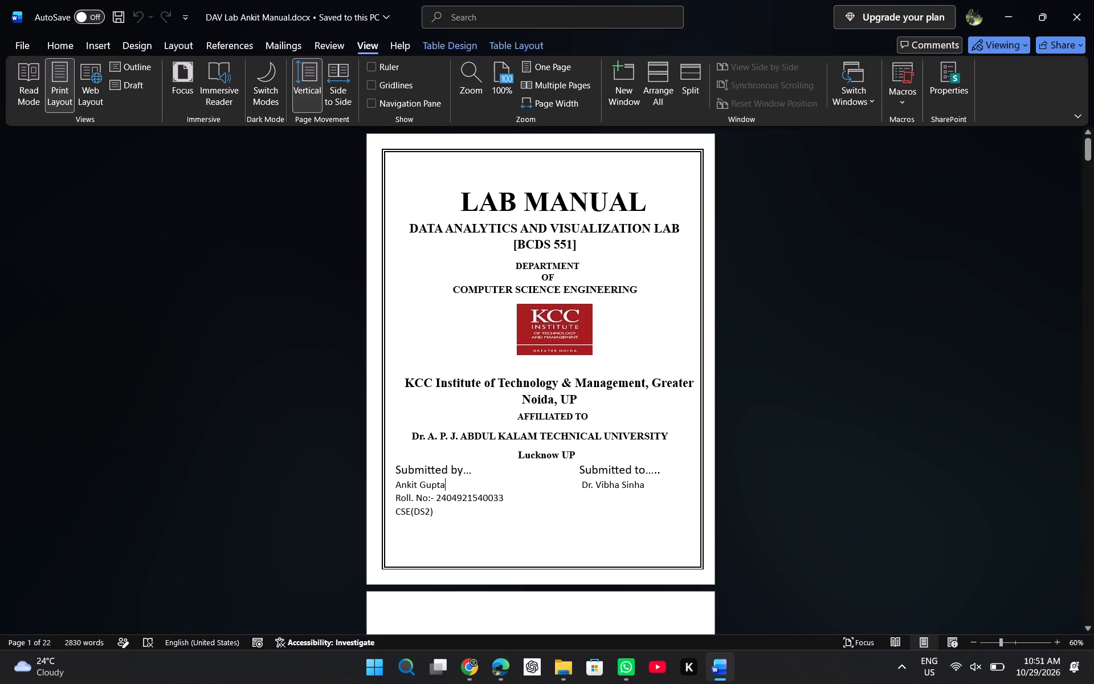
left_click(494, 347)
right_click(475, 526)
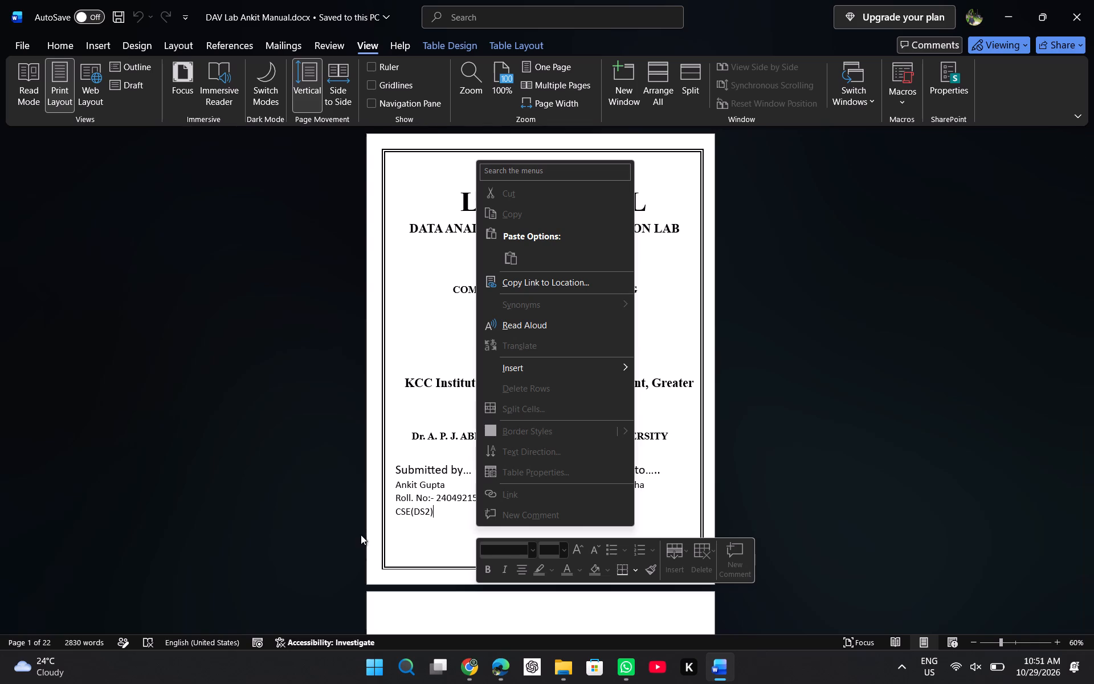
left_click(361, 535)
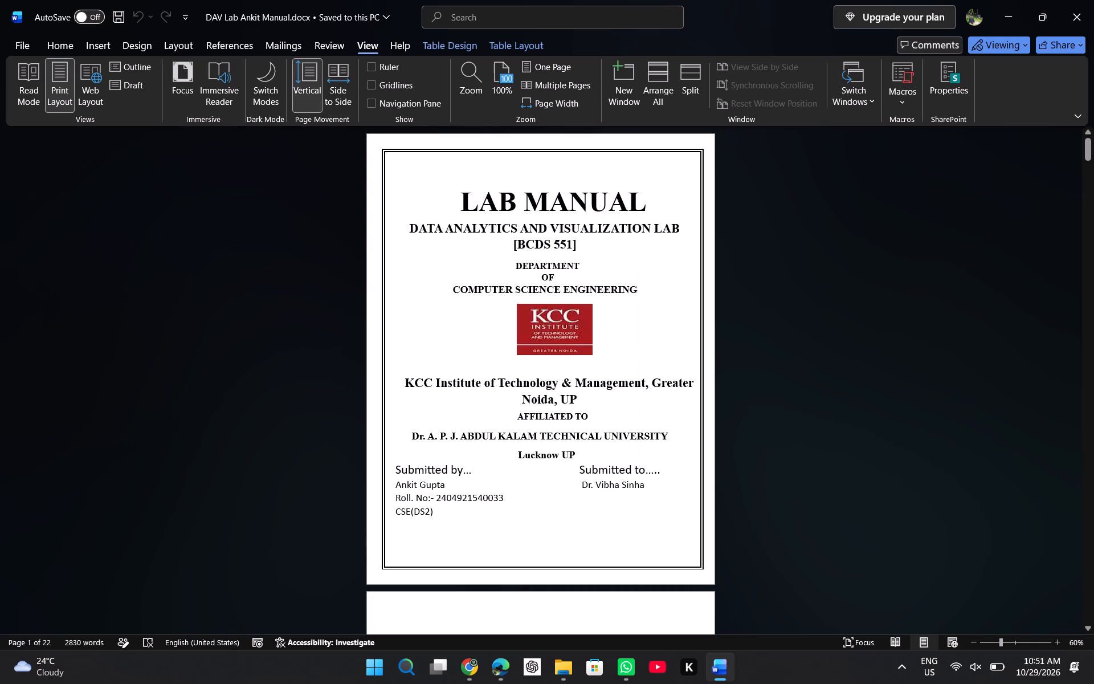
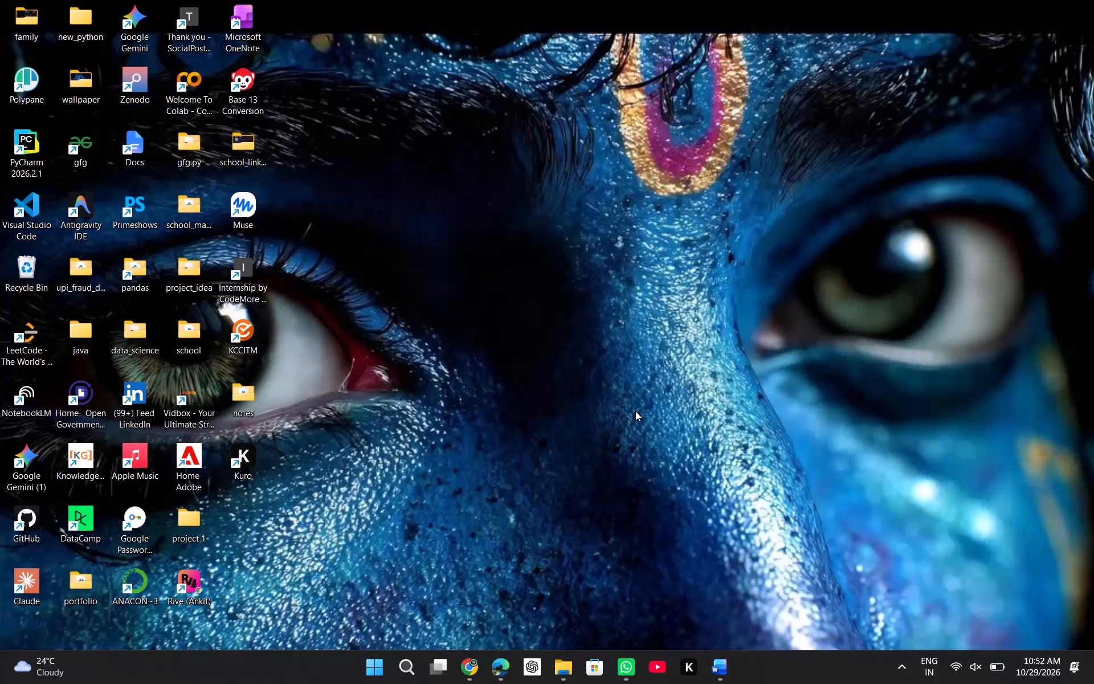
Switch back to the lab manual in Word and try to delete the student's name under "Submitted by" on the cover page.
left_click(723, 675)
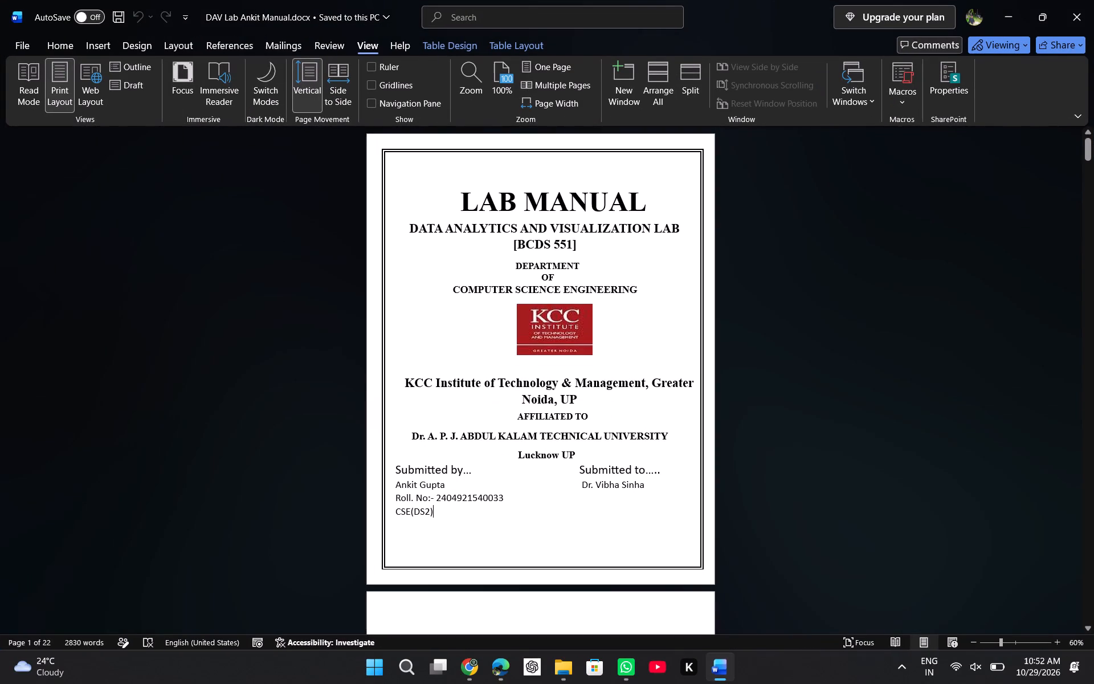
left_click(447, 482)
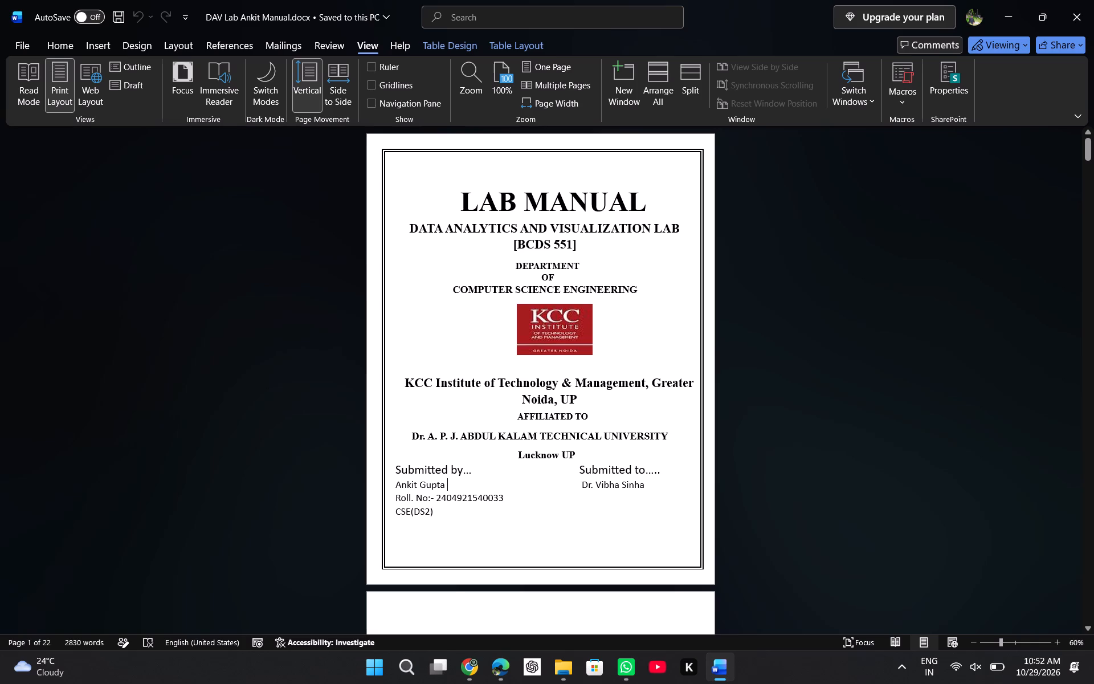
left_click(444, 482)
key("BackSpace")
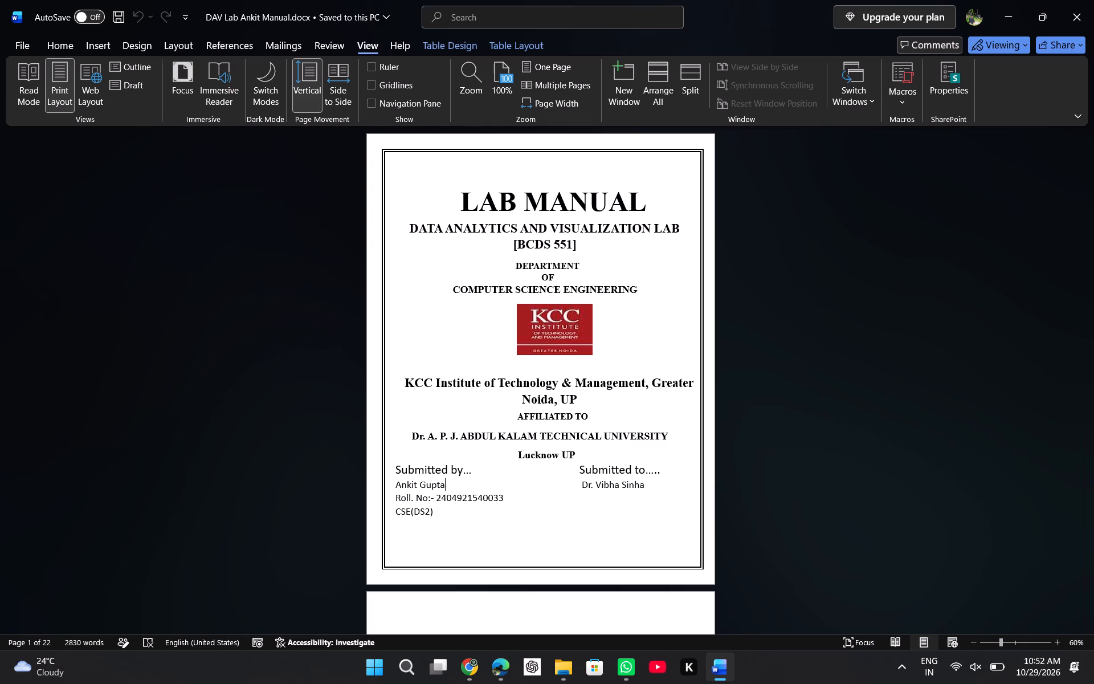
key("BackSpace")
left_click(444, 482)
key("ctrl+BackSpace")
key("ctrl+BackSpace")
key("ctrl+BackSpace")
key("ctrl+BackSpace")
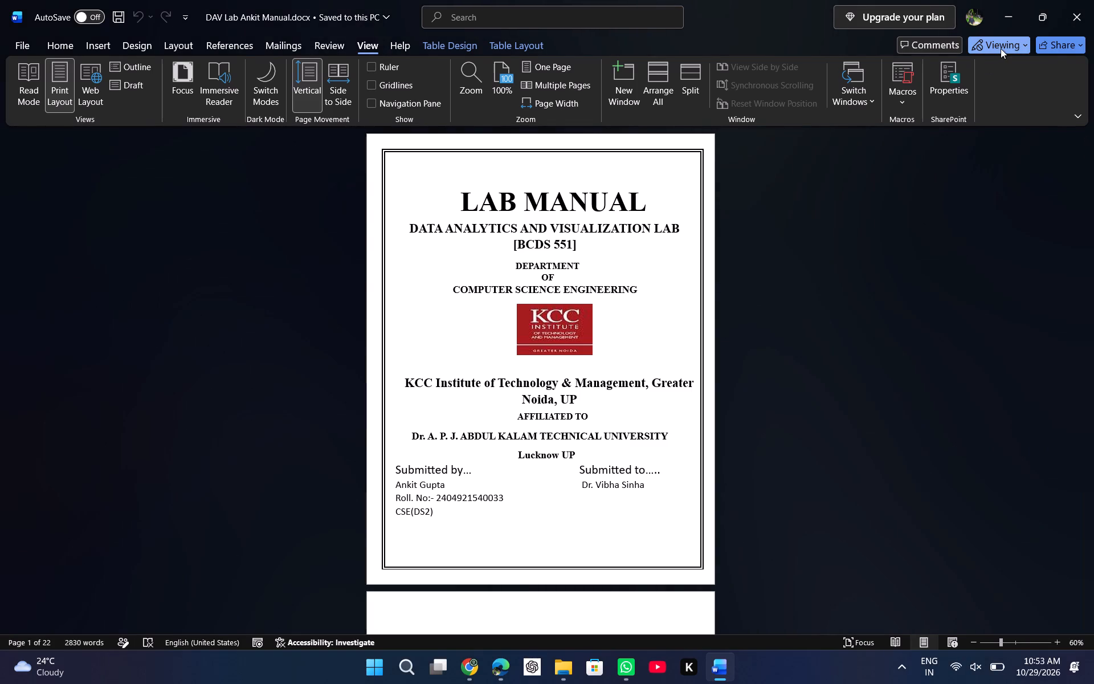
Switch the lab manual document from Viewing back to Editing mode.
left_click(1001, 48)
left_click(1003, 78)
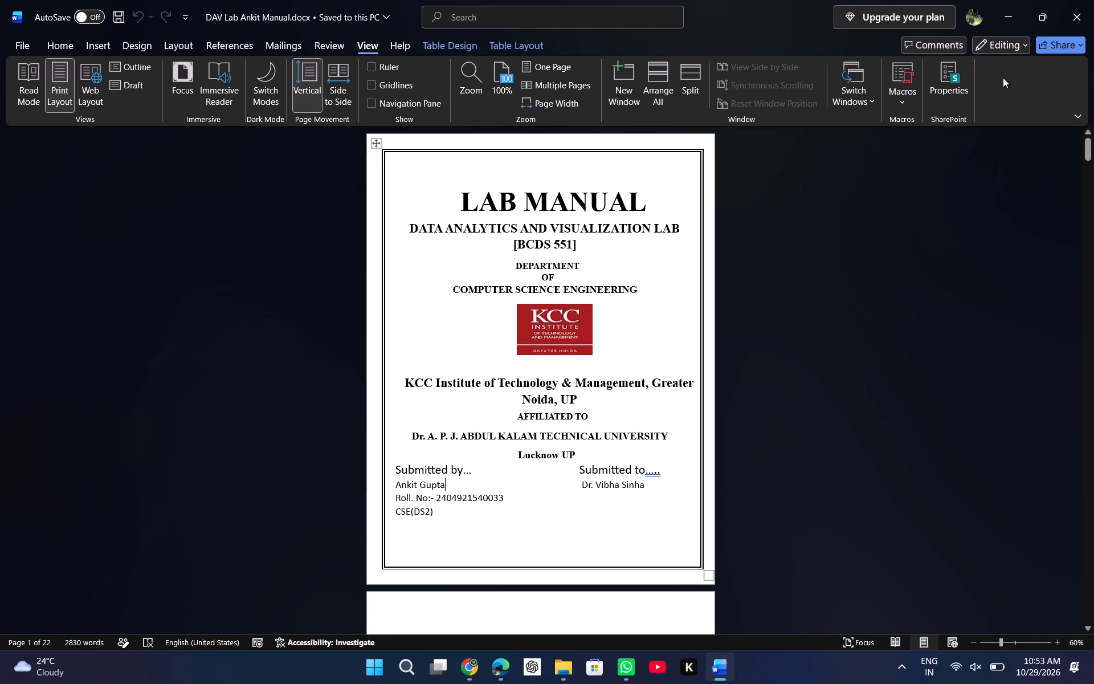
Replace the student's name under "Submitted by" on the cover page with Alok's full name.
left_click(454, 484)
key("ctrl+BackSpace")
key("ctrl+BackSpace")
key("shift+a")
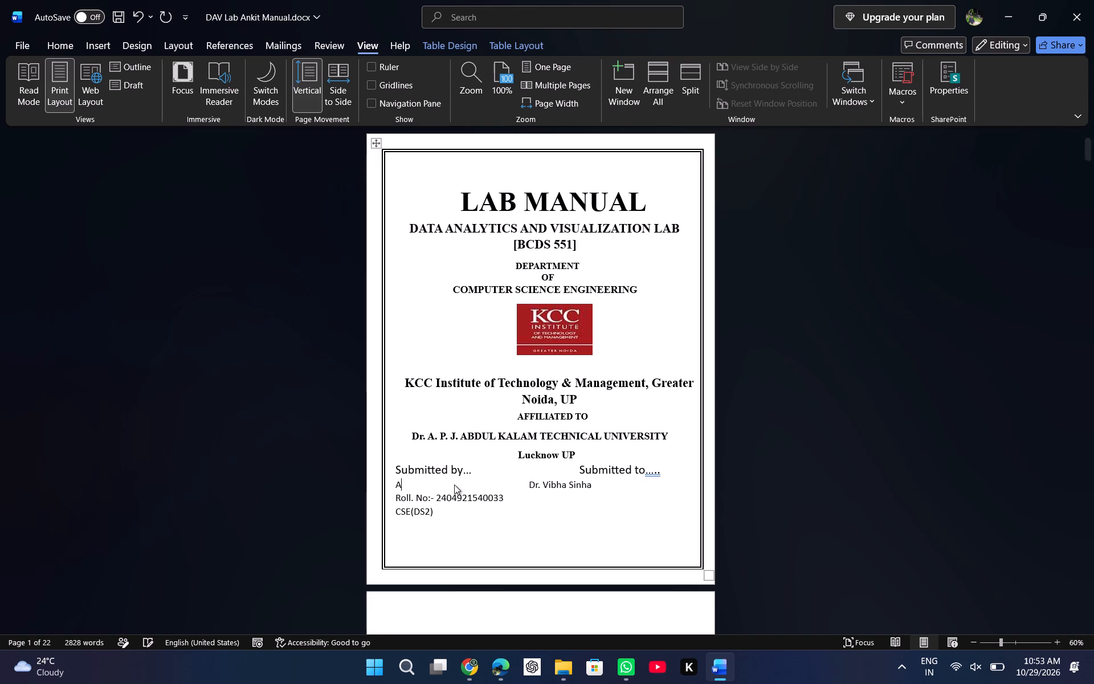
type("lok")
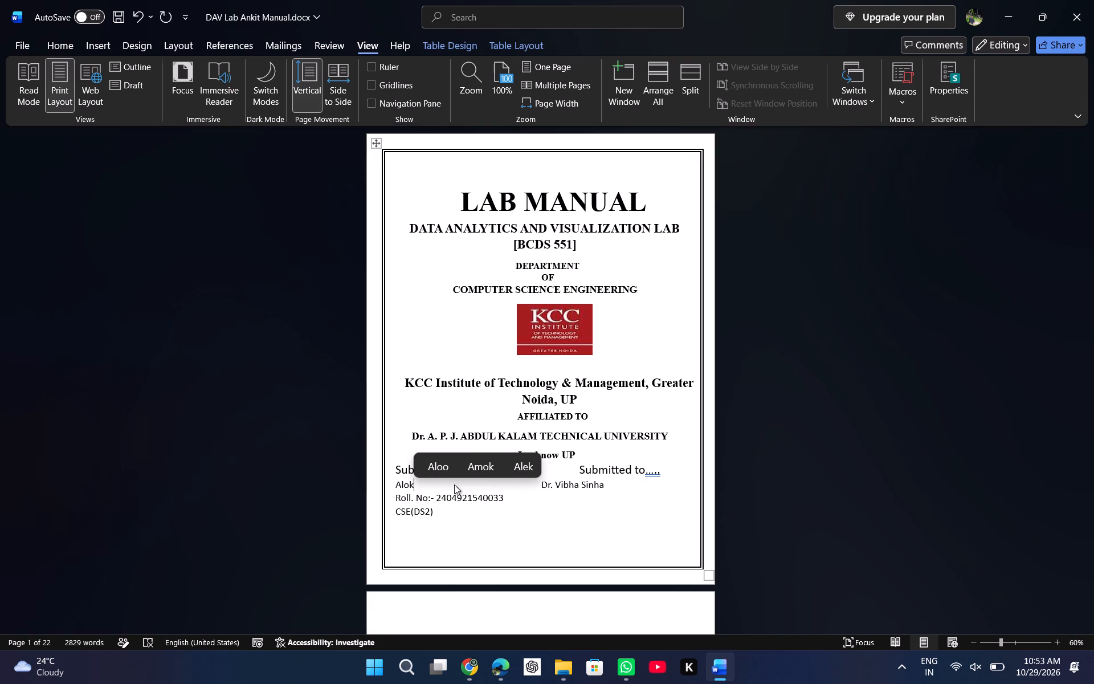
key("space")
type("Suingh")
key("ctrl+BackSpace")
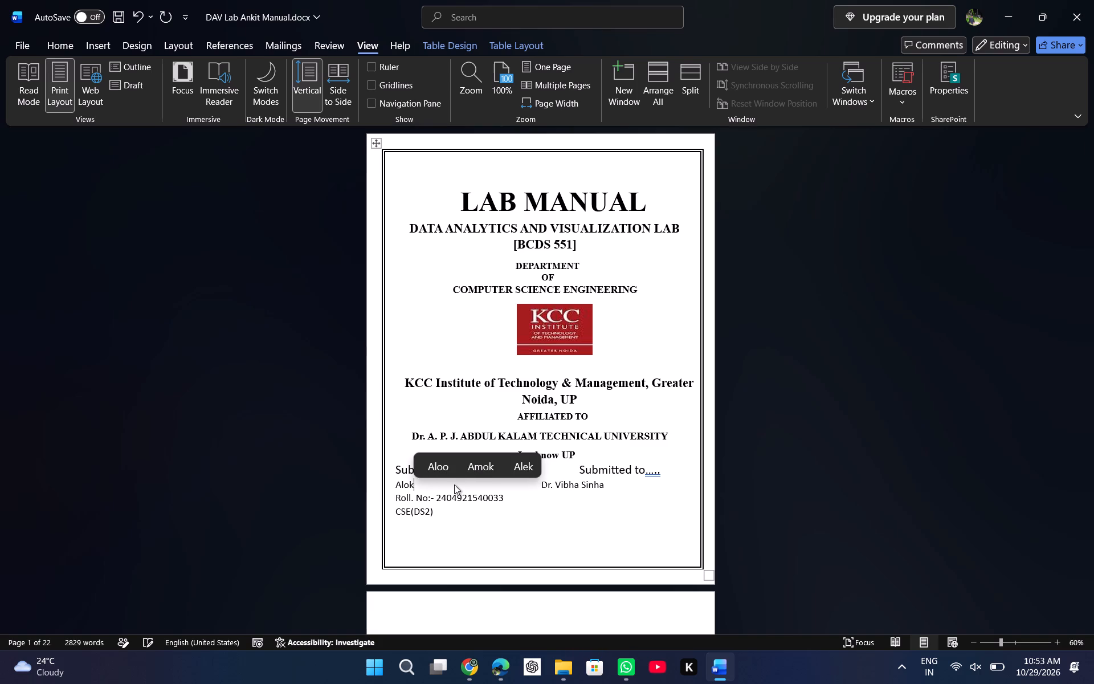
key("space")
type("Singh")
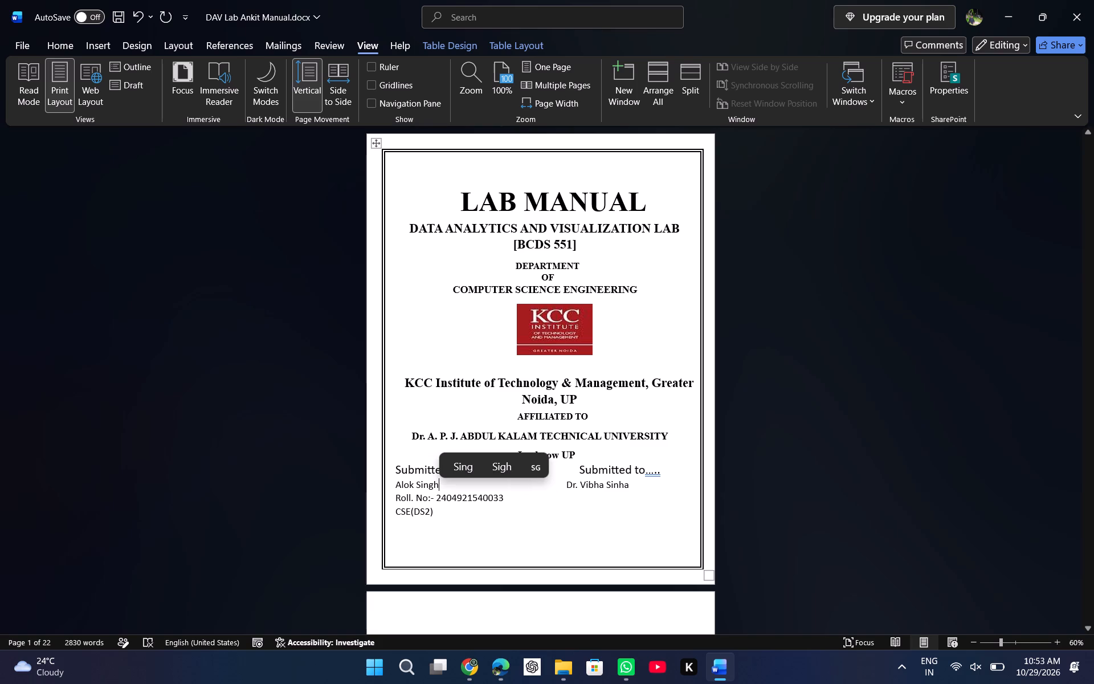
Add spaces after the student's name to align the teacher's name on the same line under "Submitted to".
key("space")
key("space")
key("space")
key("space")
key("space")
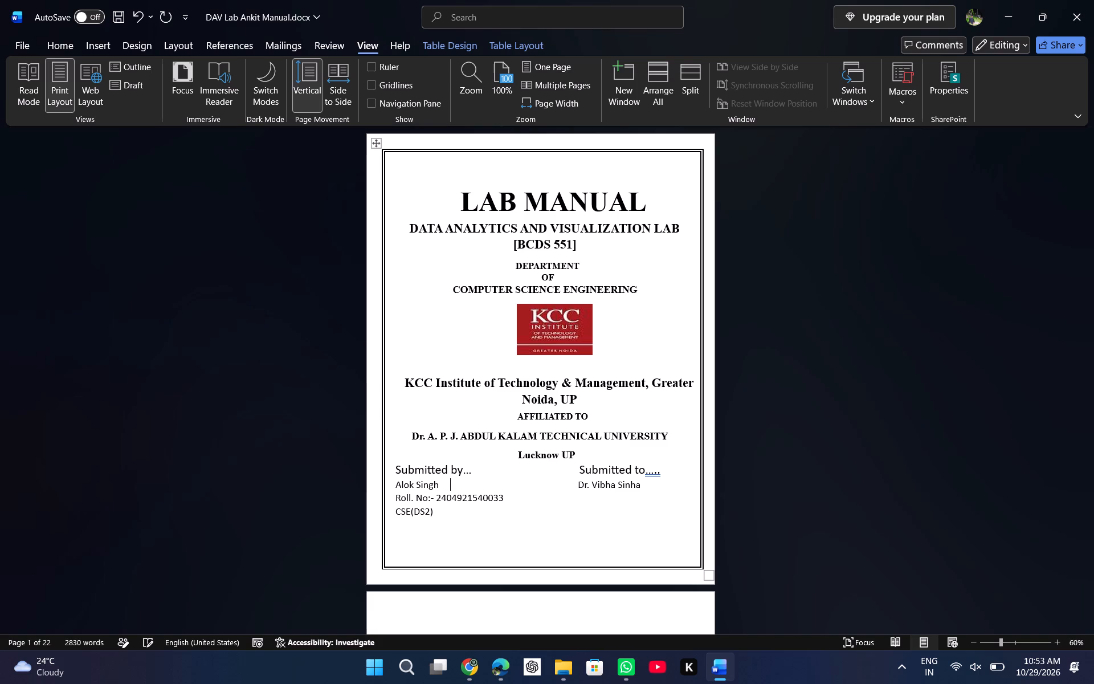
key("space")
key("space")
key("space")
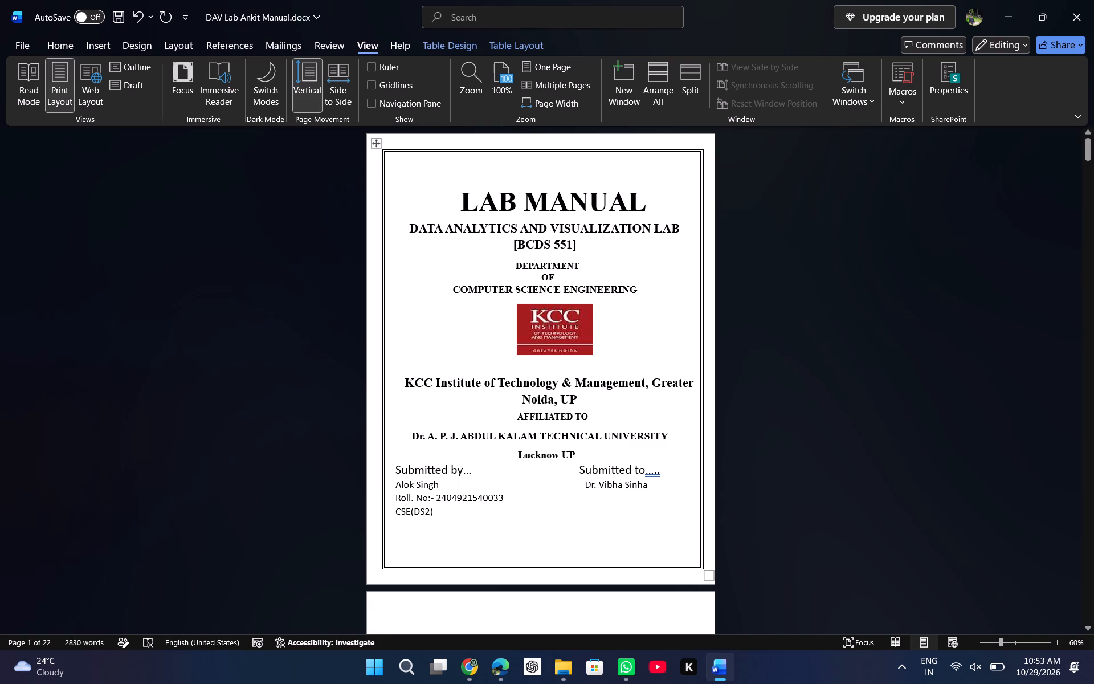
Delete the last two digits of the student's roll number on the cover page.
left_click(530, 500)
scroll(530, 500, "down", 1)
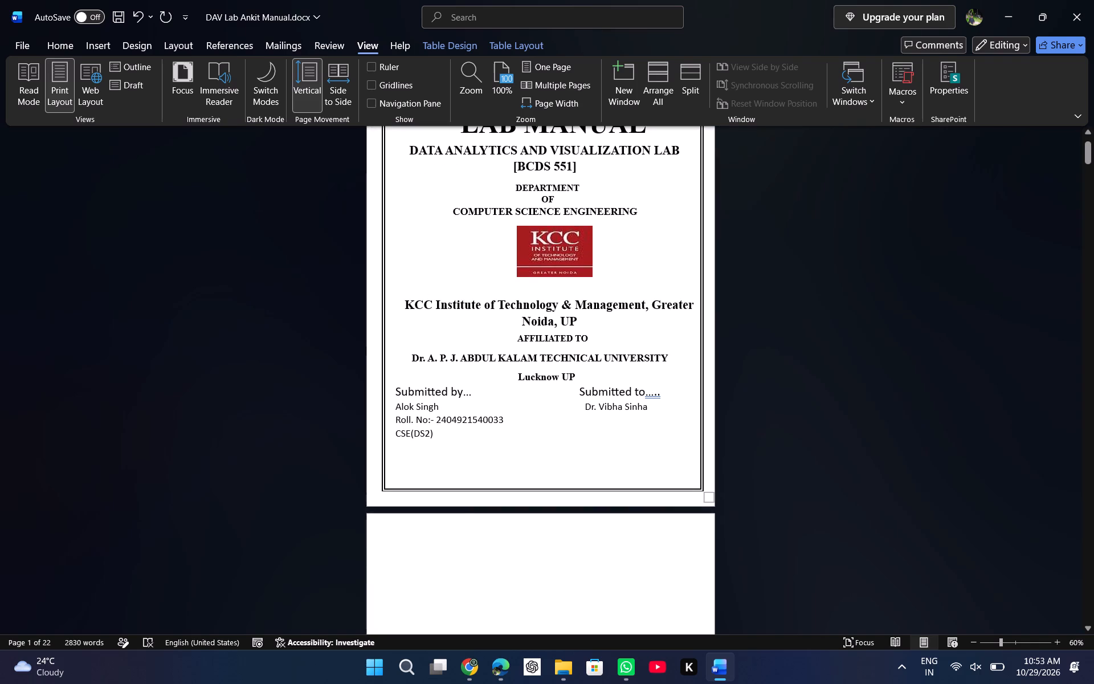
key("BackSpace")
key("BackSpace")
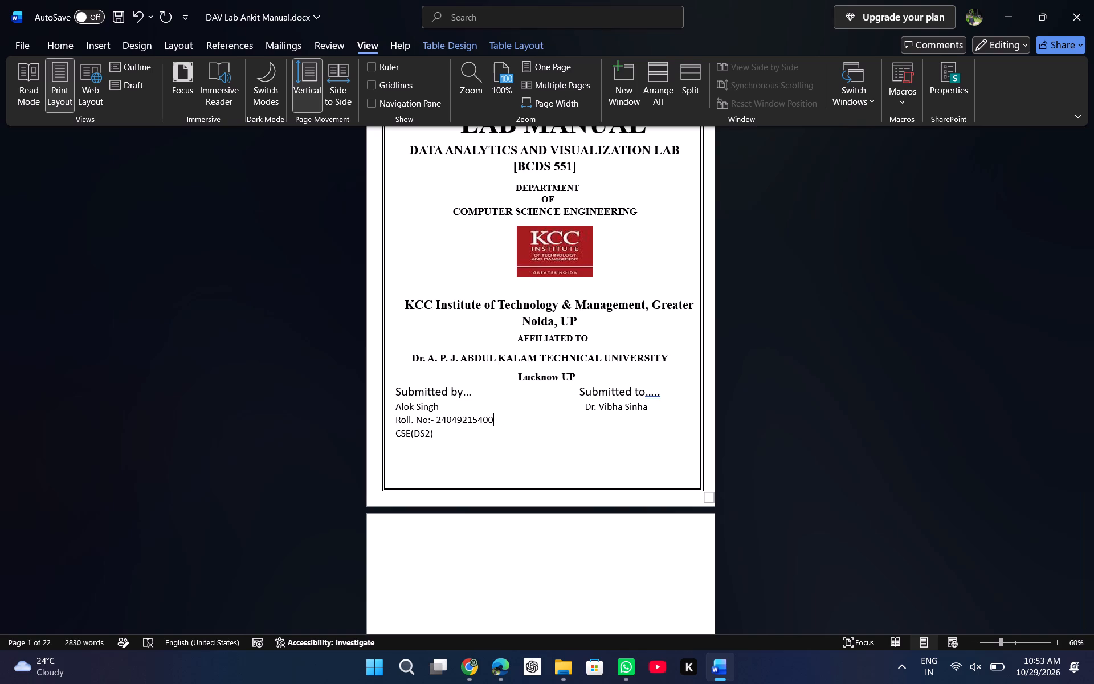
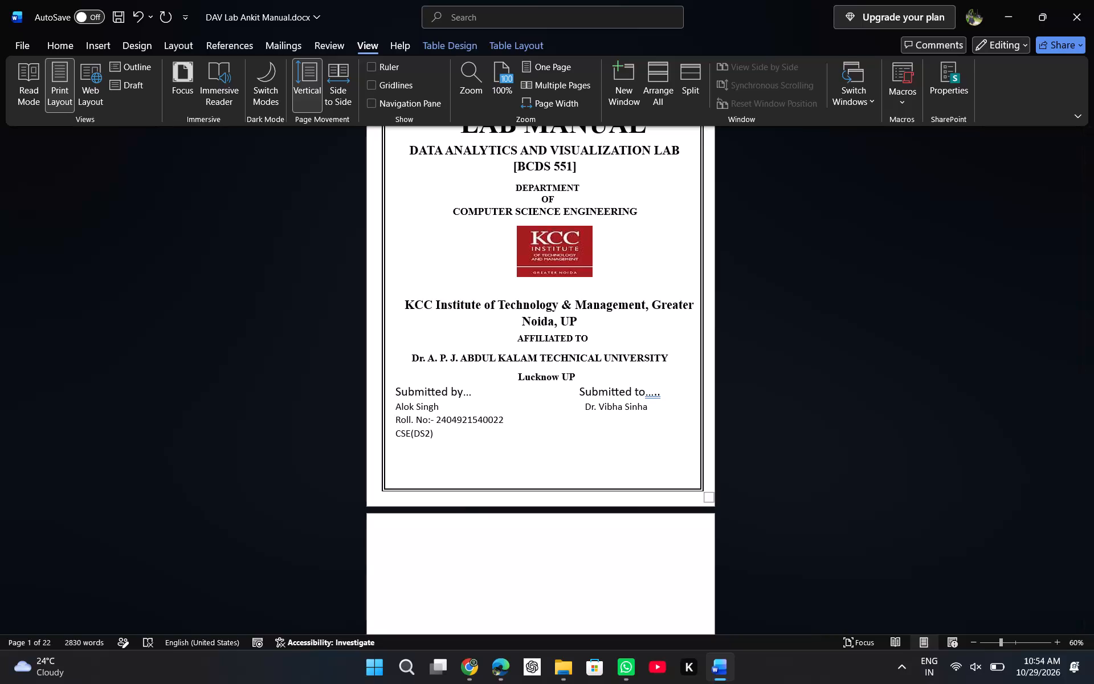
Save the lab manual document with the Alok version of the student details on the cover page.
left_click(113, 20)
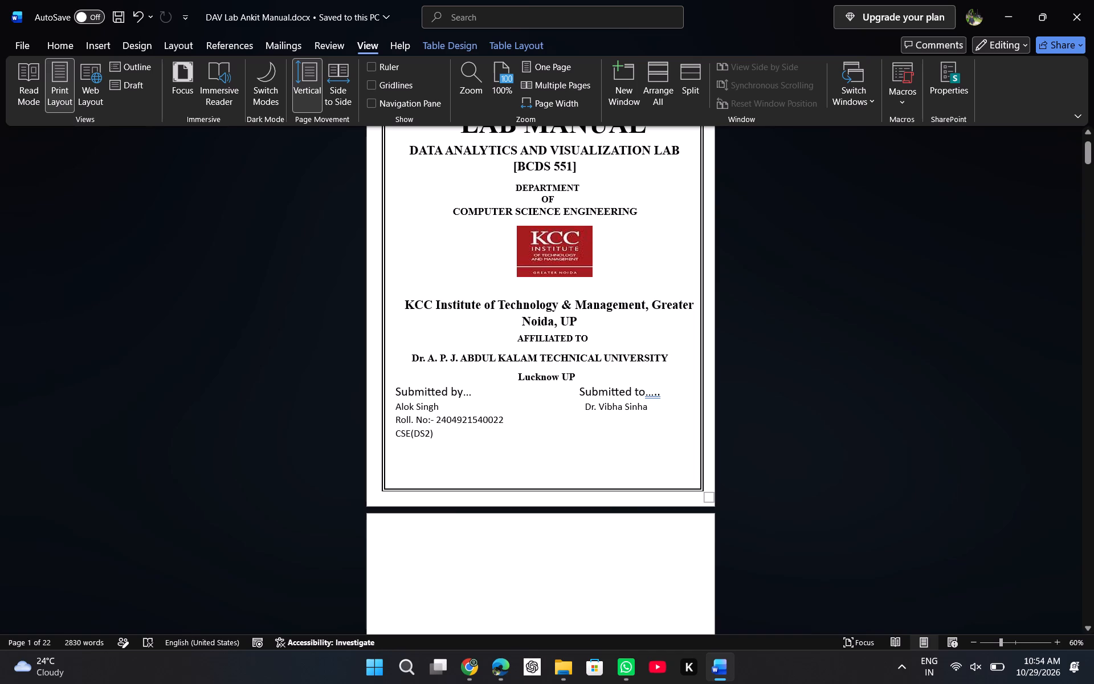
Undo the cover page edits to the student details under "Submitted by", back to the Ankit version.
left_click(455, 432)
Undo the recent cover page edits until the original student's name and roll number under "Submitted by" are restored.
key("ctrl+z")
key("ctrl+z")
key("ctrl+z")
key("ctrl+z")
key("ctrl+z")
key("ctrl+z")
key("ctrl+z")
key("ctrl+z")
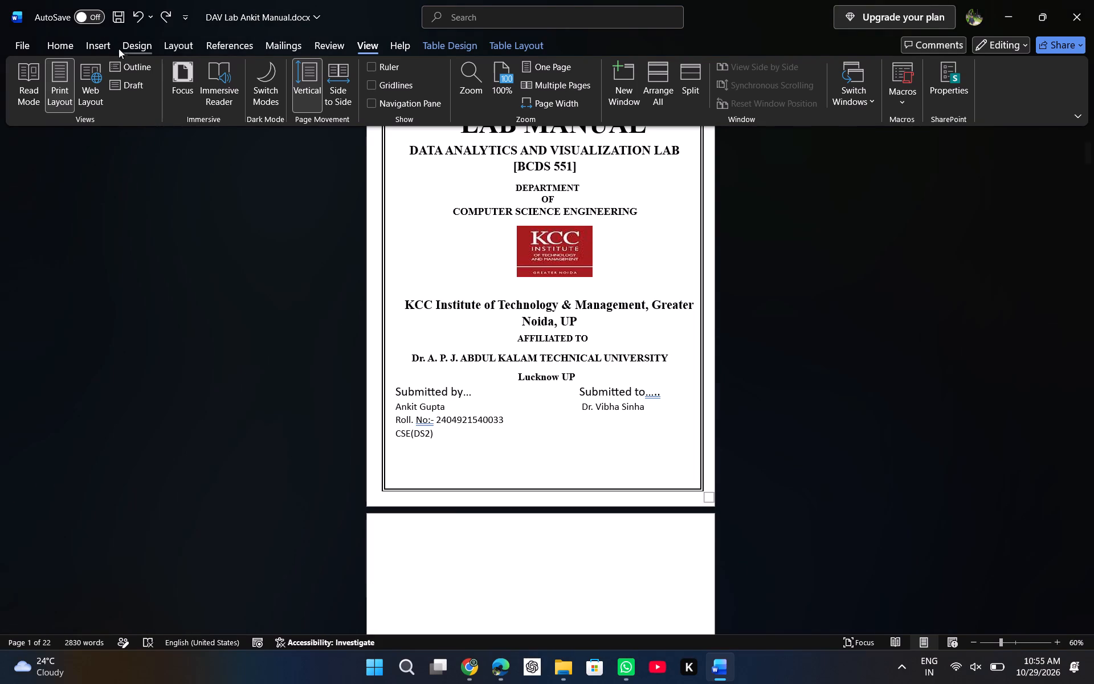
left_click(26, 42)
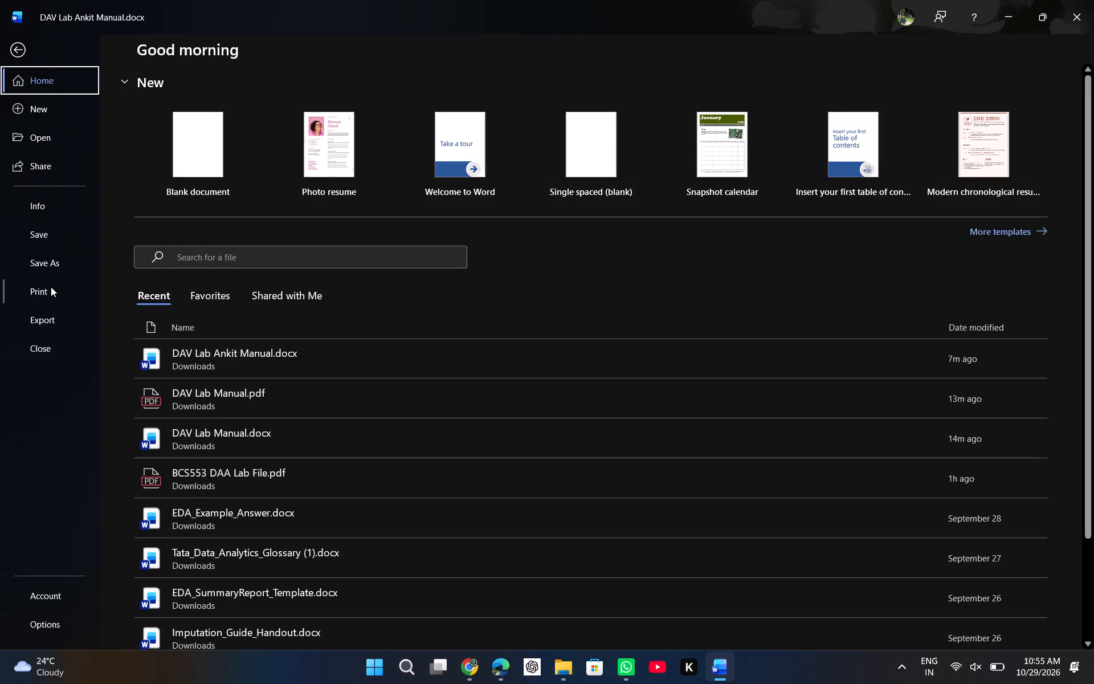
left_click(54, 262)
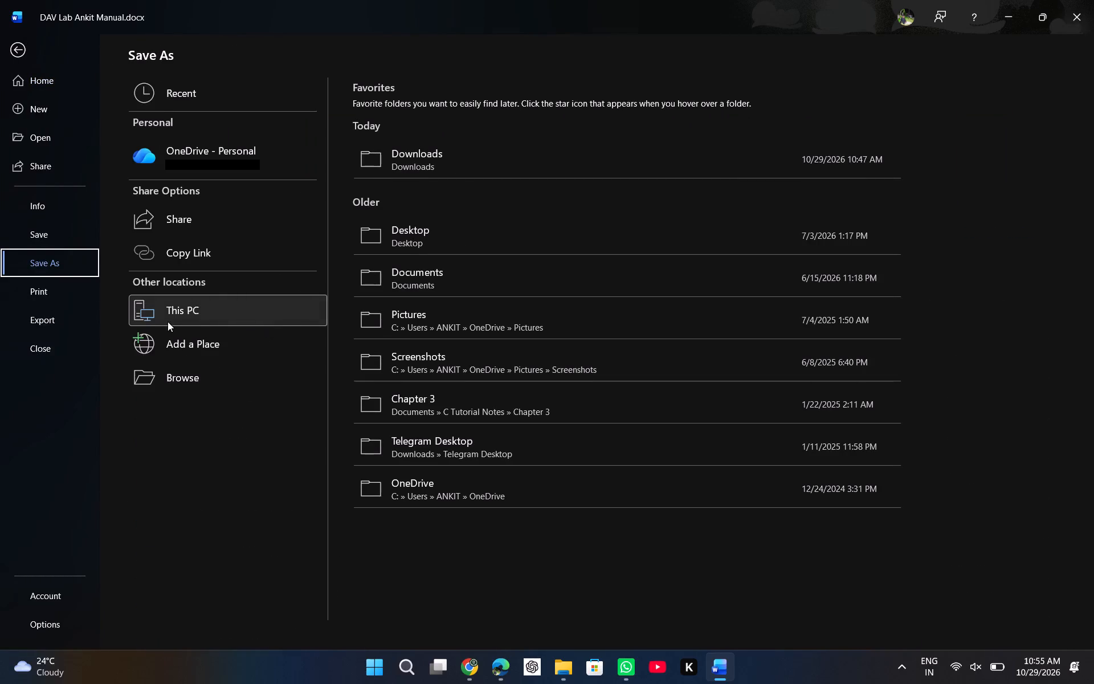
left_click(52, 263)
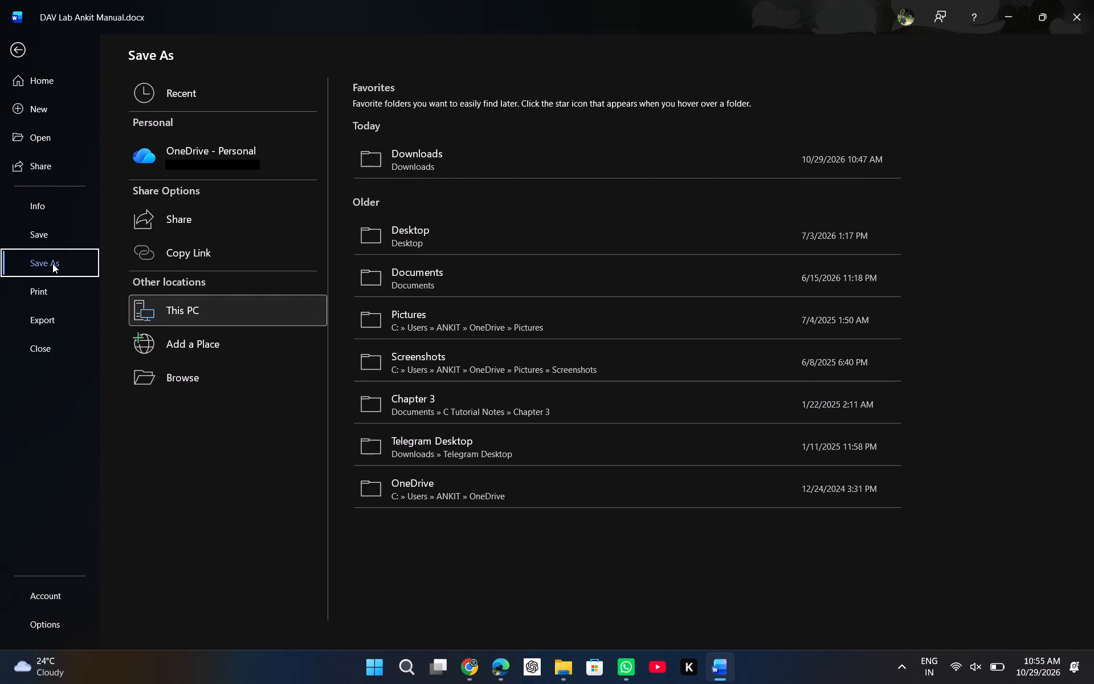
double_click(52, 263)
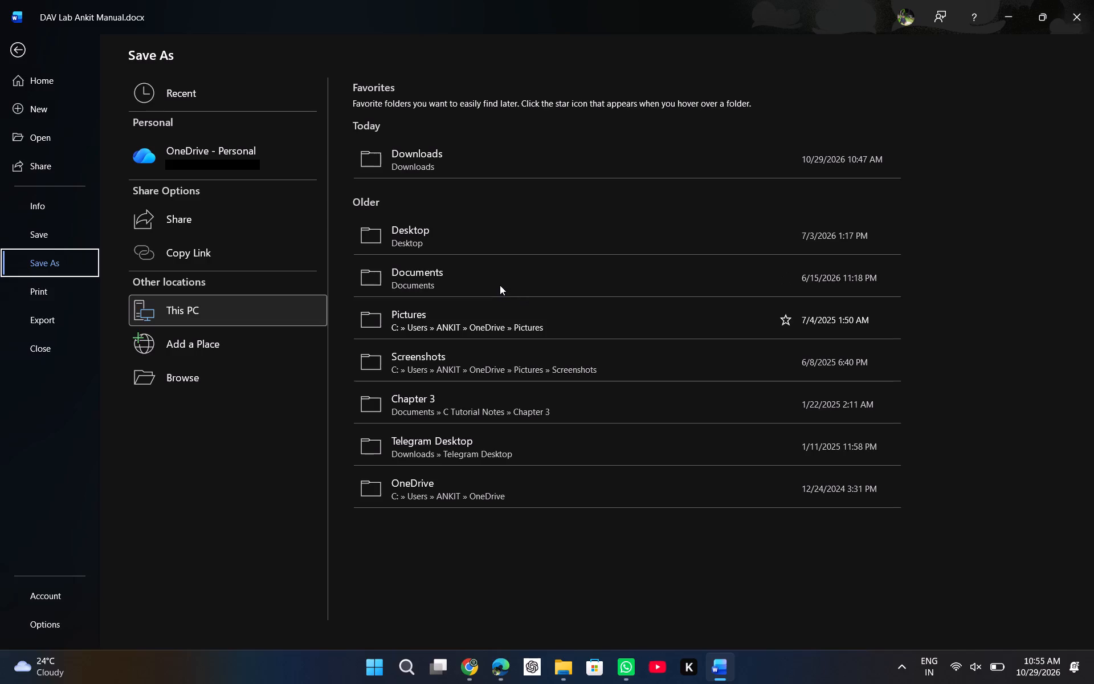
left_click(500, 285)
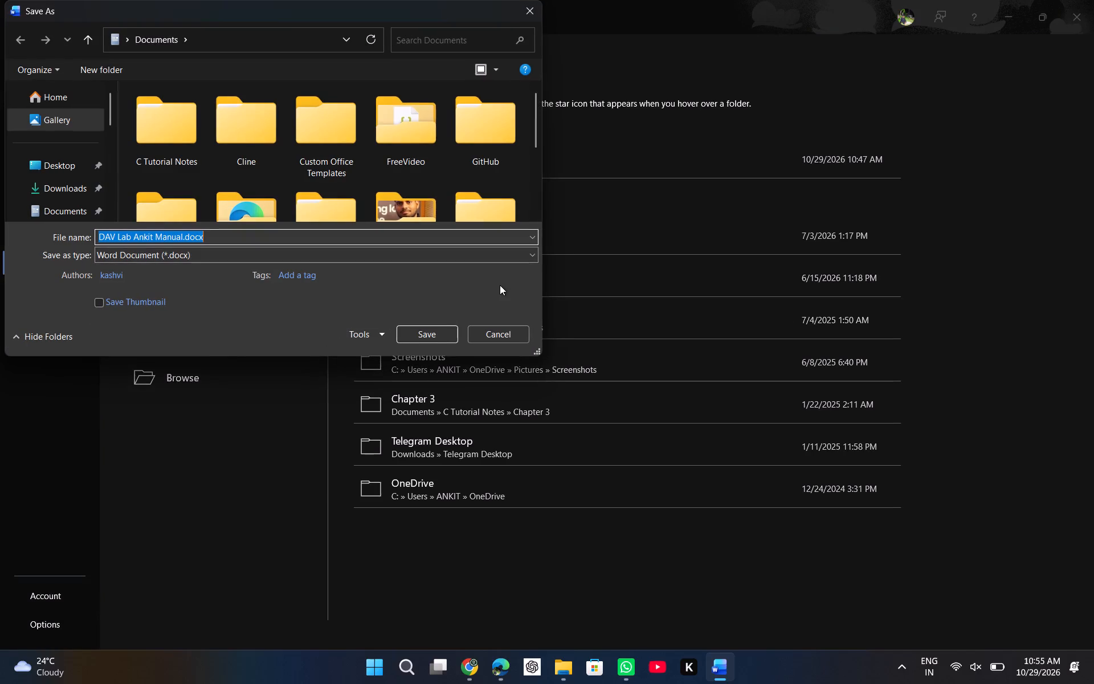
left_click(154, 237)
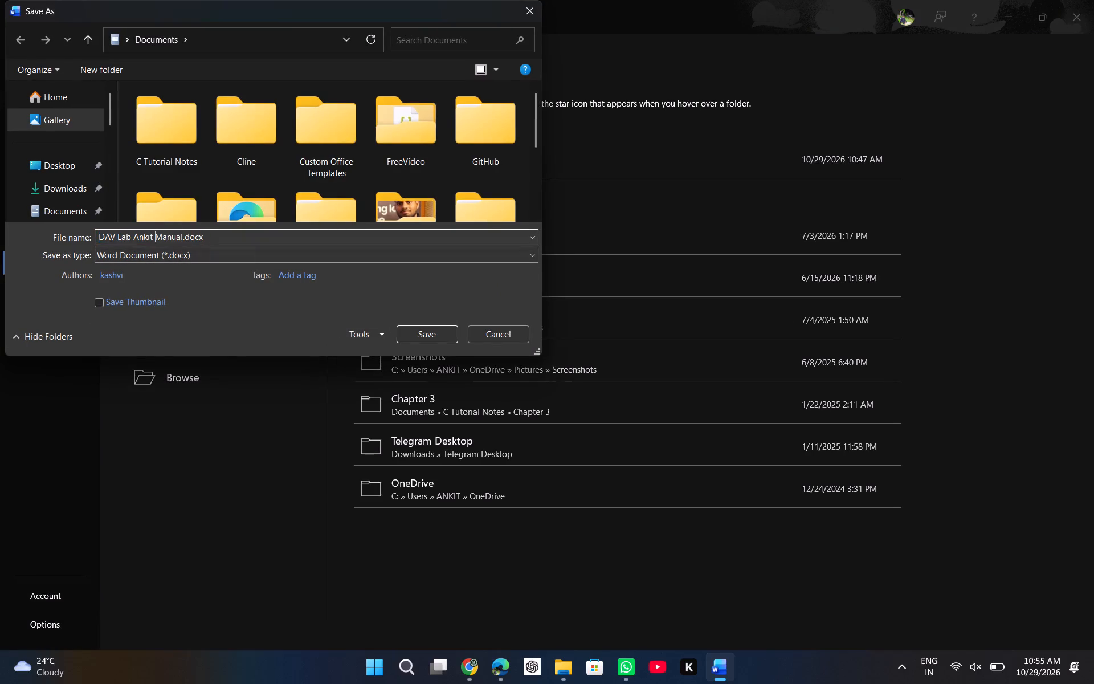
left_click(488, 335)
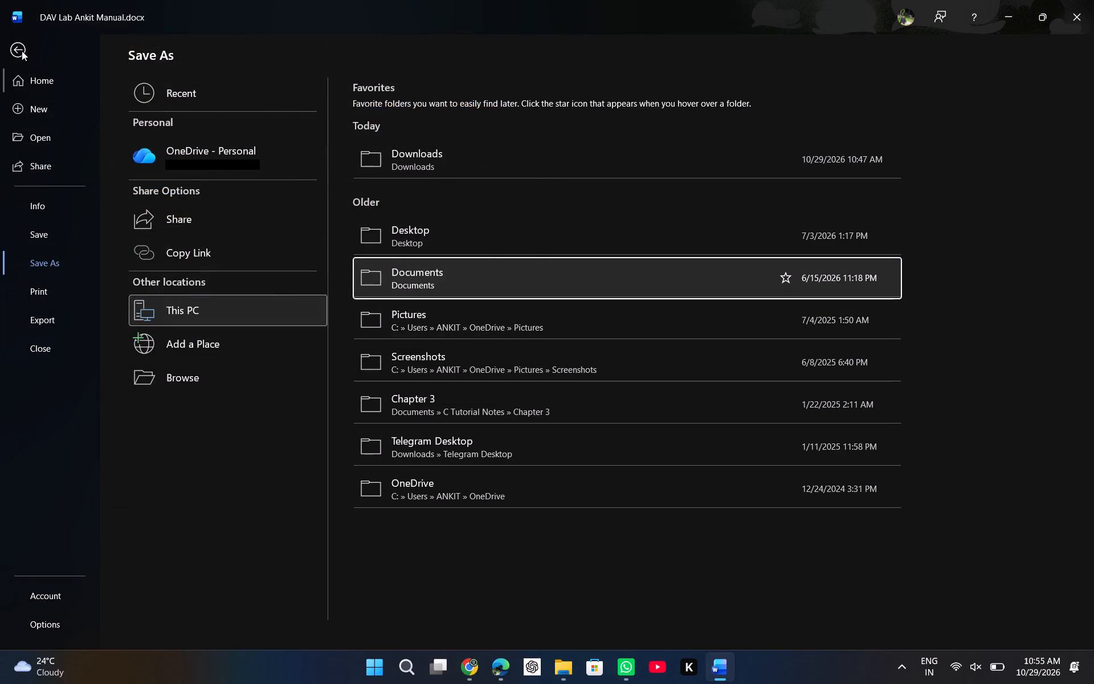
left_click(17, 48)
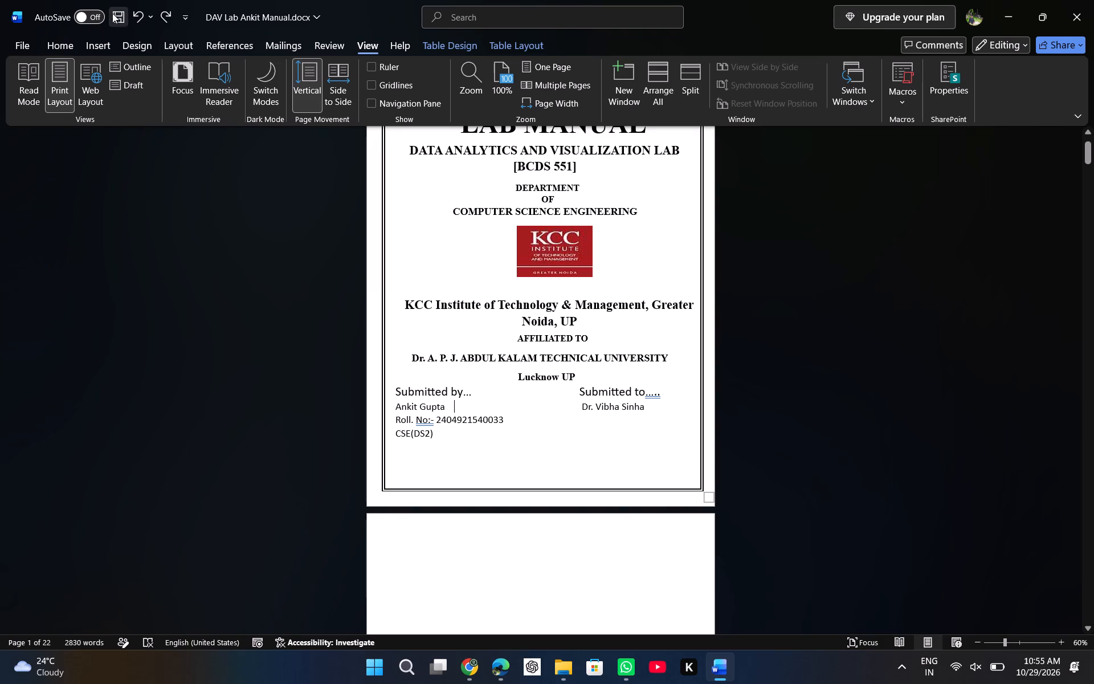
Save the restored cover details in the existing DAV Lab Ankit Manual.docx.
left_click(119, 16)
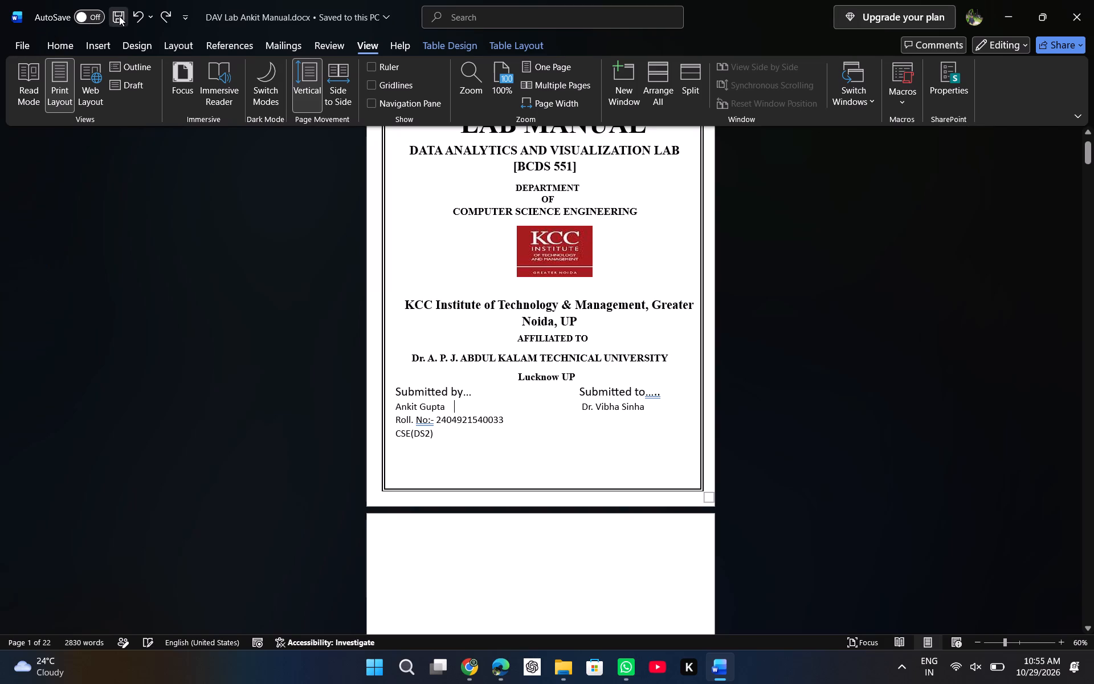
triple_click(119, 16)
left_click(119, 16)
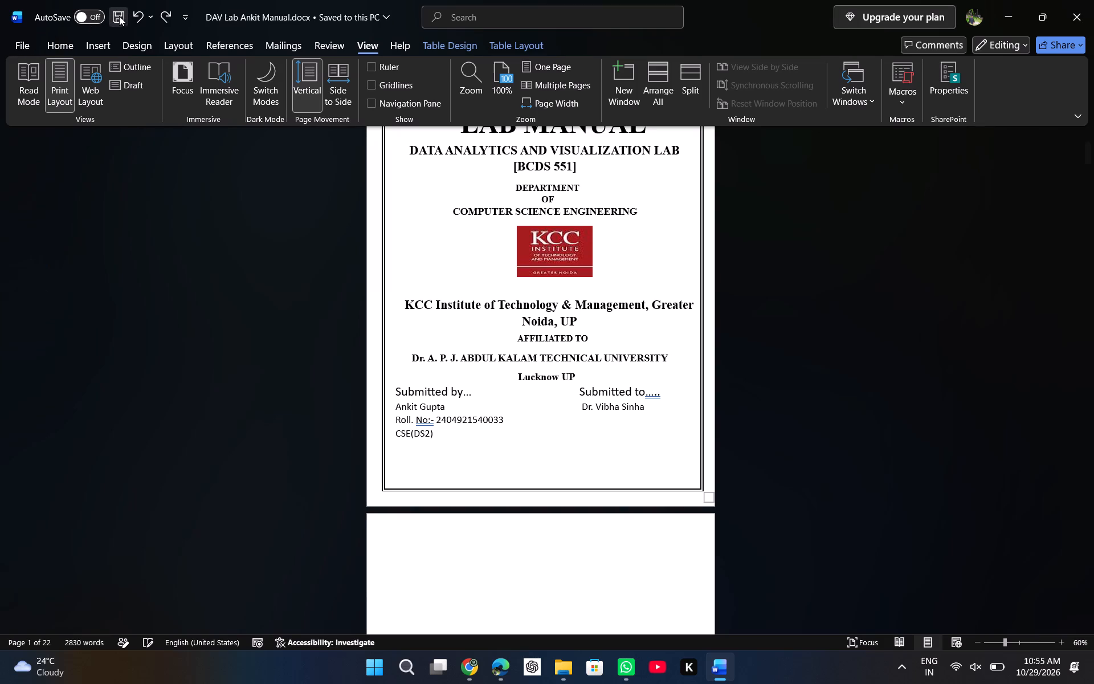
Redo all the undone cover page edits to bring back the second student's name and roll number under "Submitted by".
left_click(490, 363)
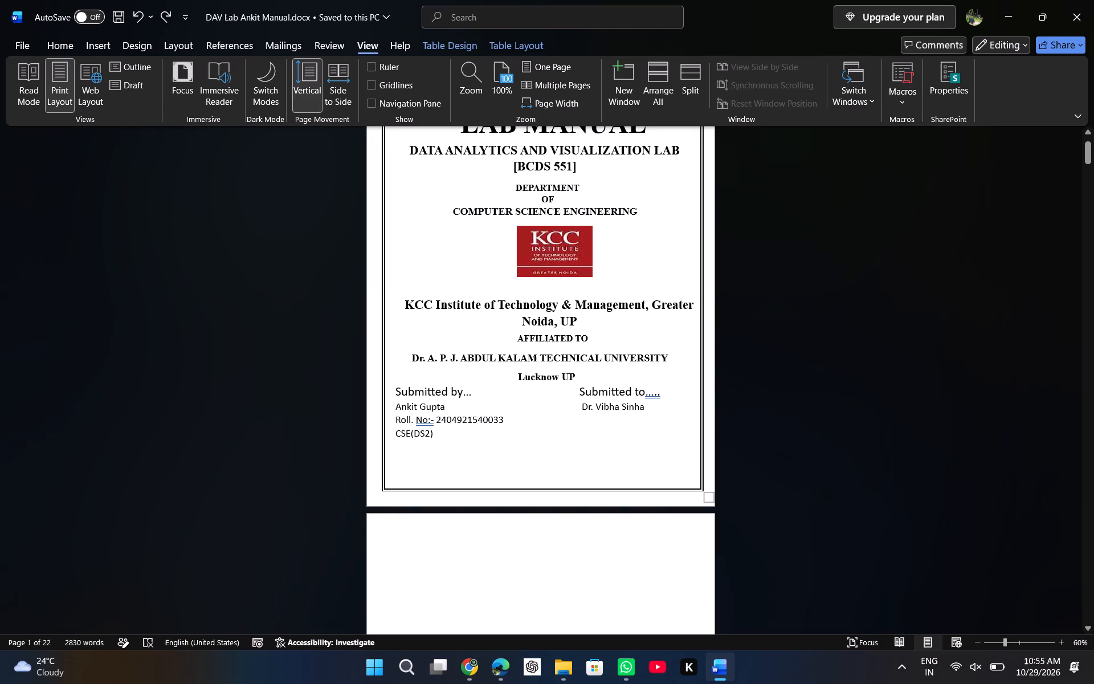
key("ctrl+y")
key("ctrl+y")
key("ctrl+y")
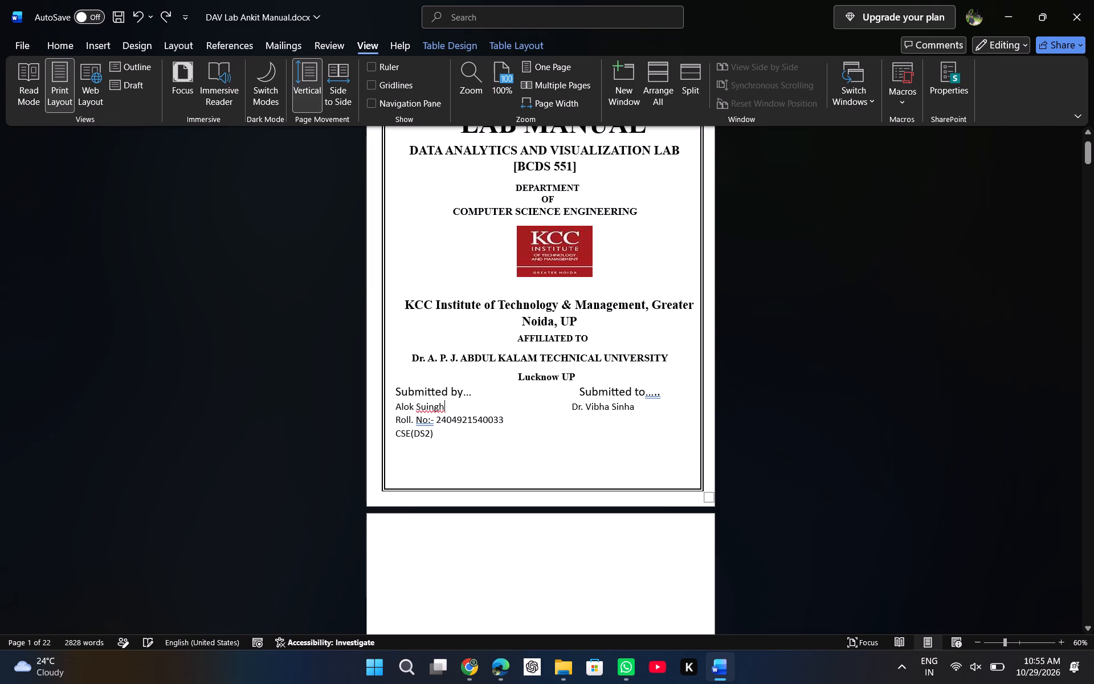
key("ctrl+y")
key("ctrl+y")
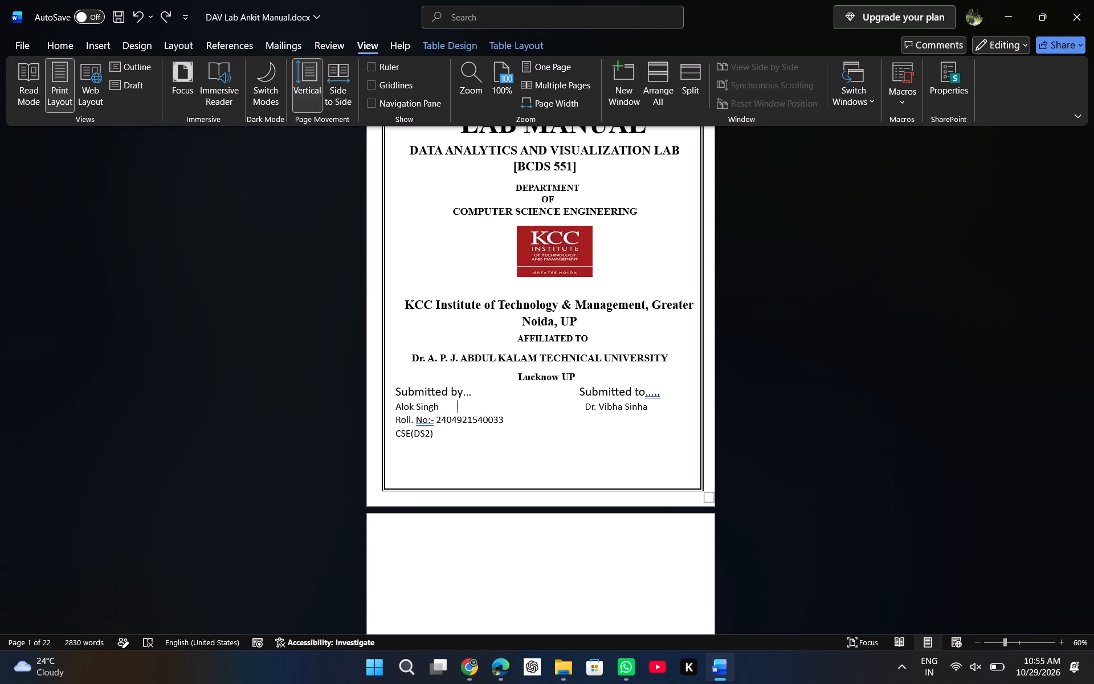
key("ctrl+y")
key("ctrl+y")
key("ctrl+y")
Save a copy of the manual in the Documents folder as a Word document named DAV Lab Alok Manual.docx.
left_click(18, 41)
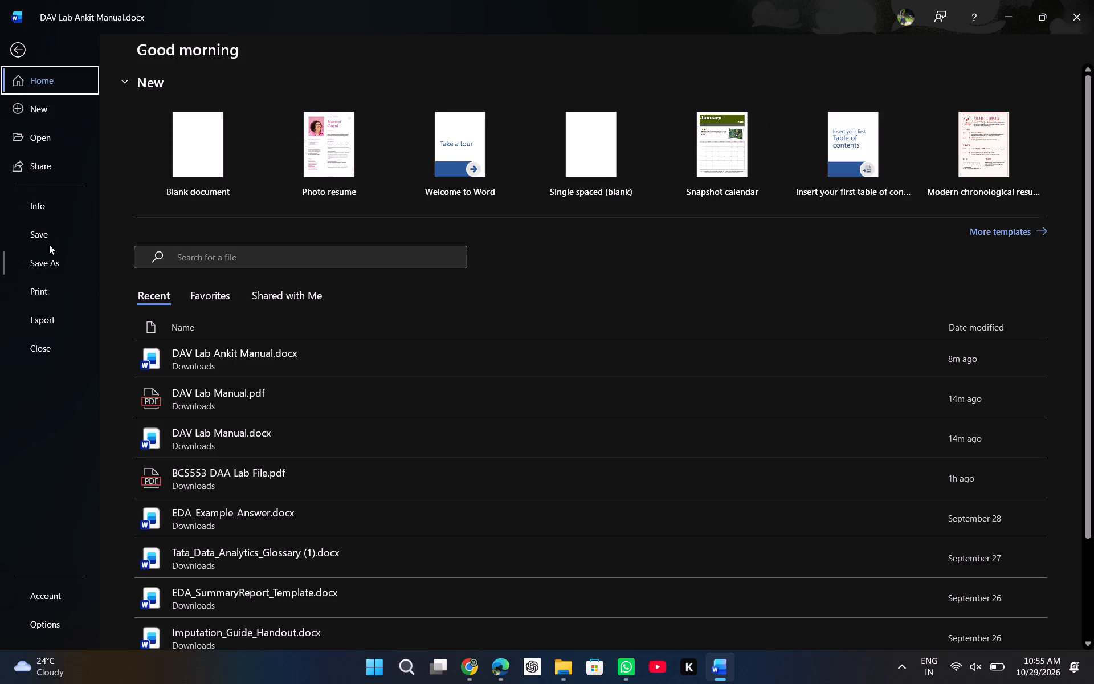
left_click(50, 270)
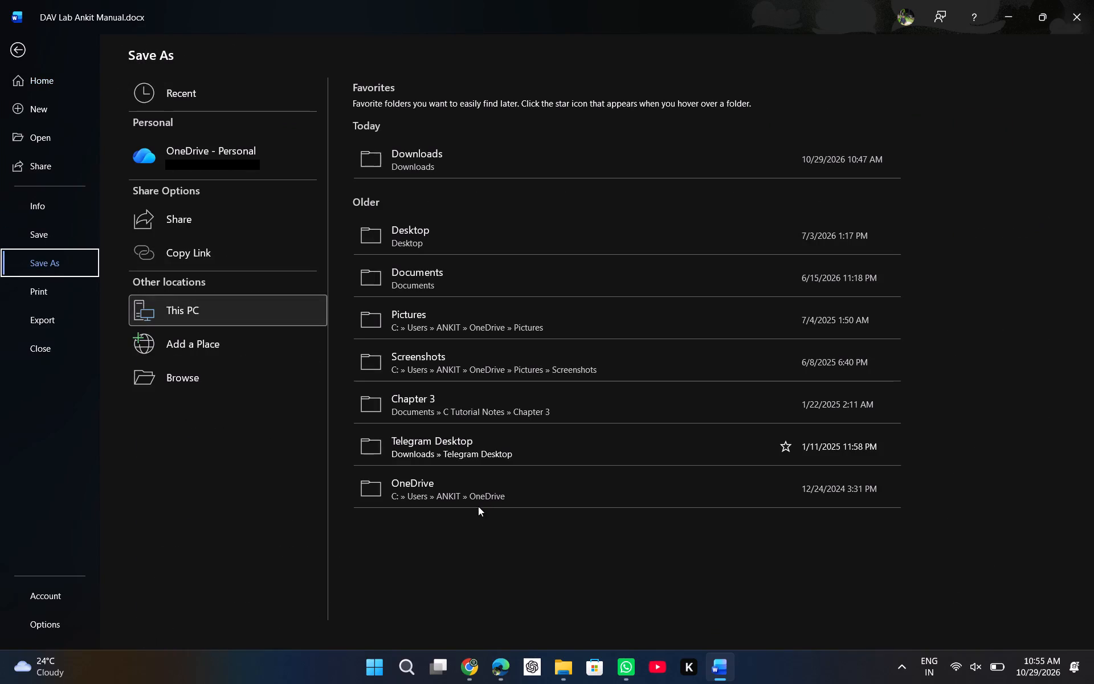
left_click(444, 287)
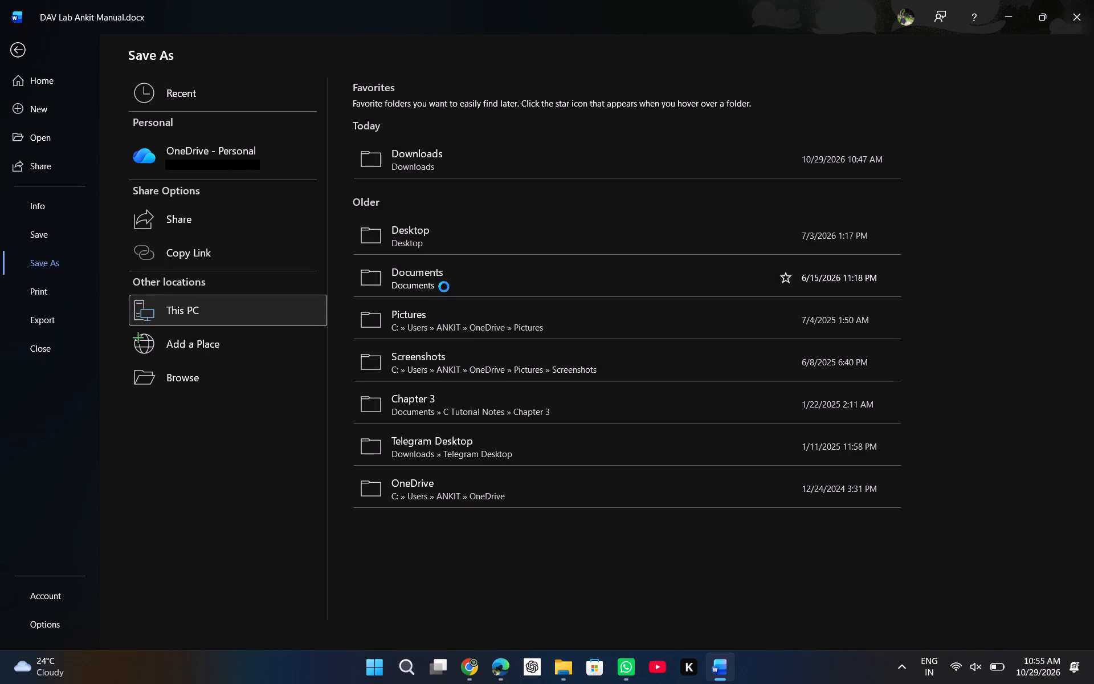
left_click(154, 239)
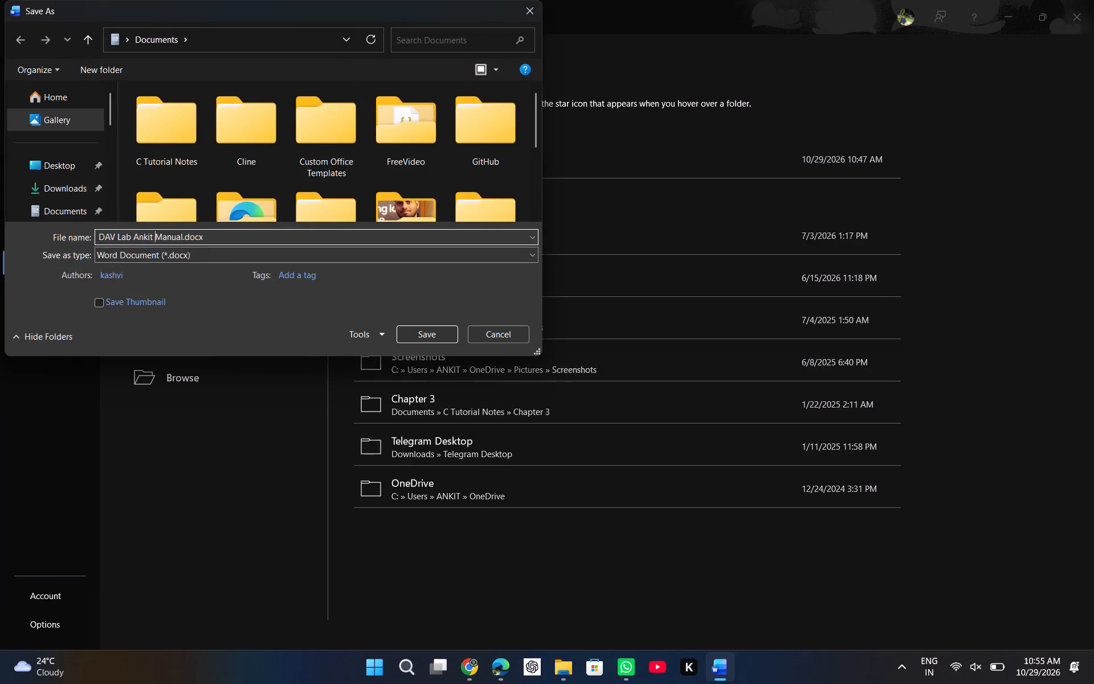
key("Left")
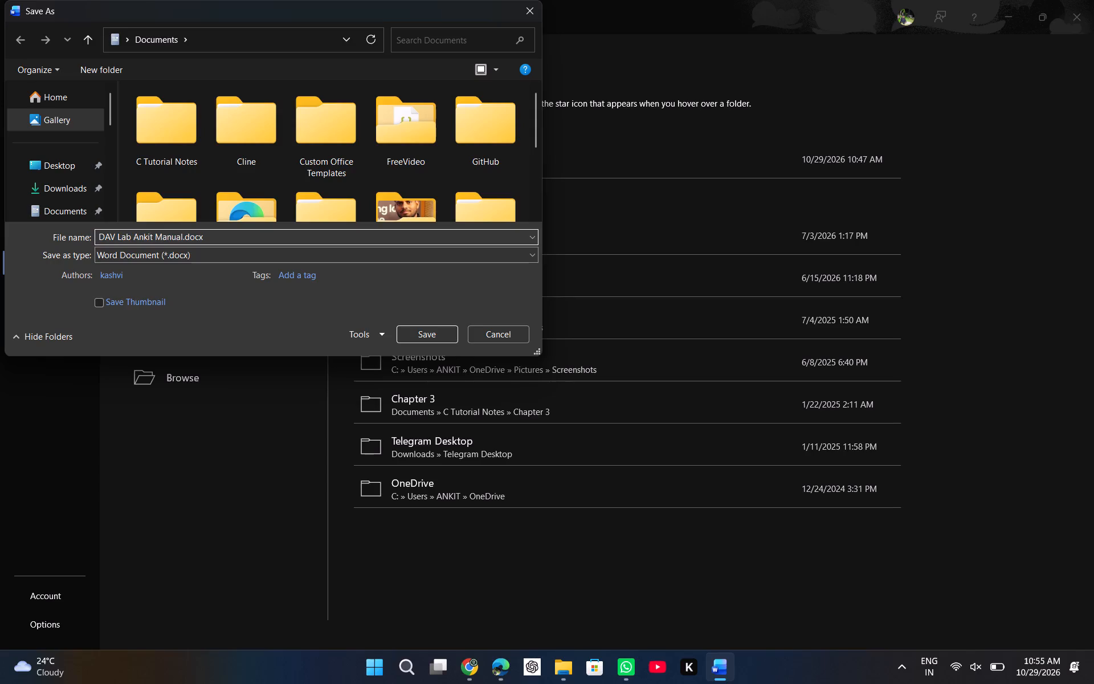
key("ctrl+BackSpace")
type("Alok")
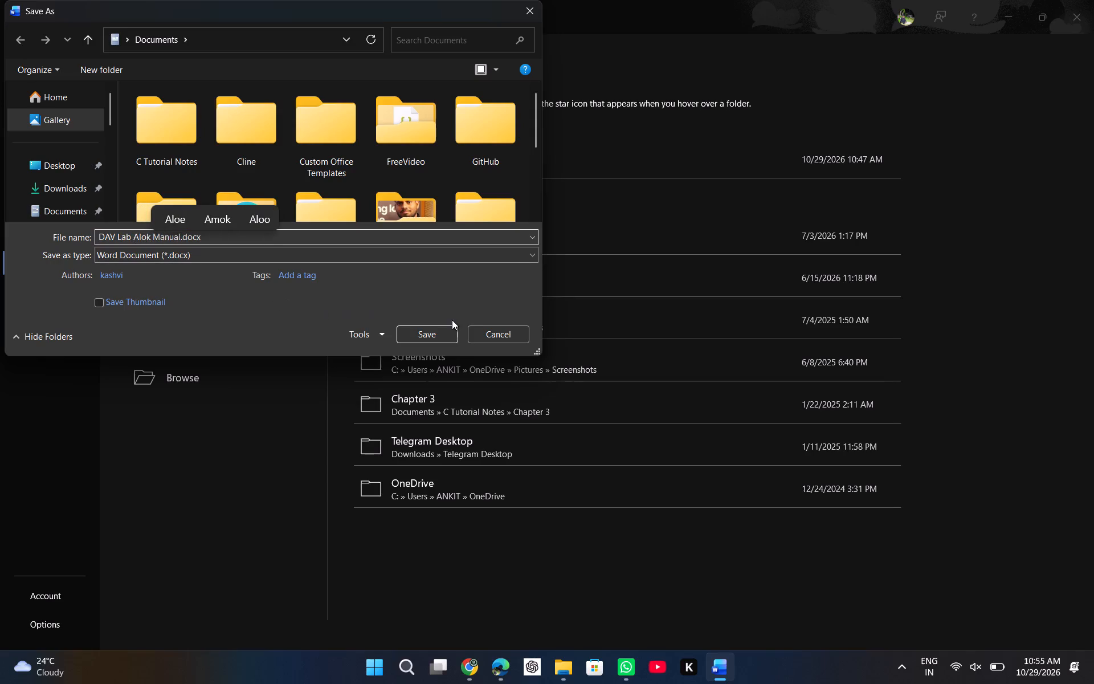
left_click(442, 331)
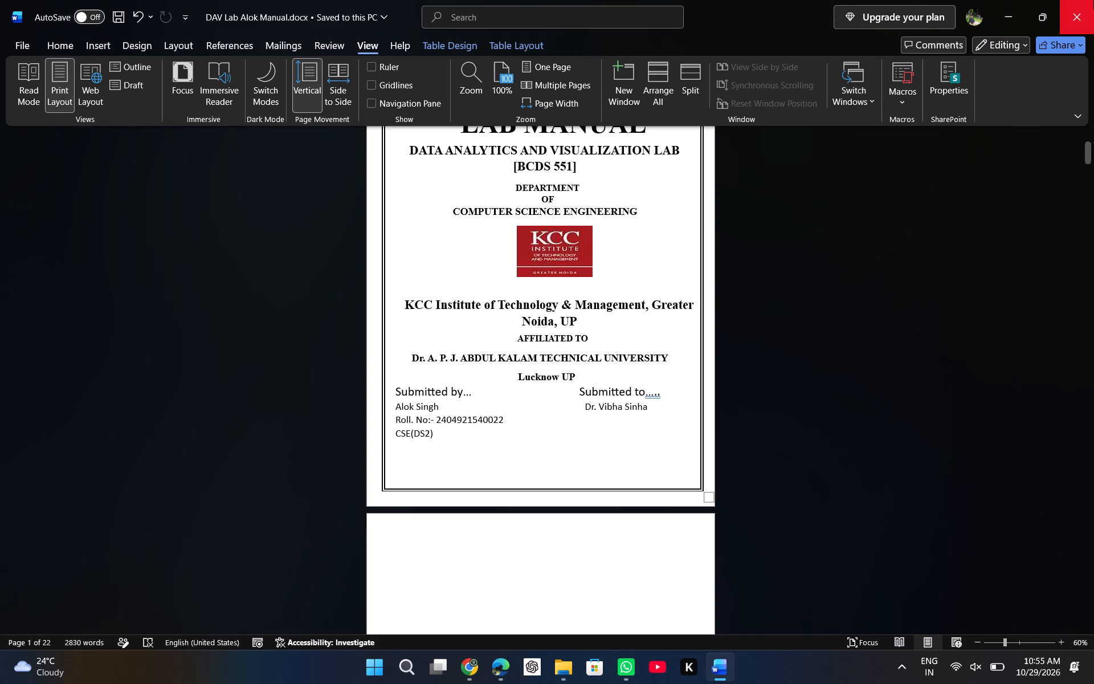
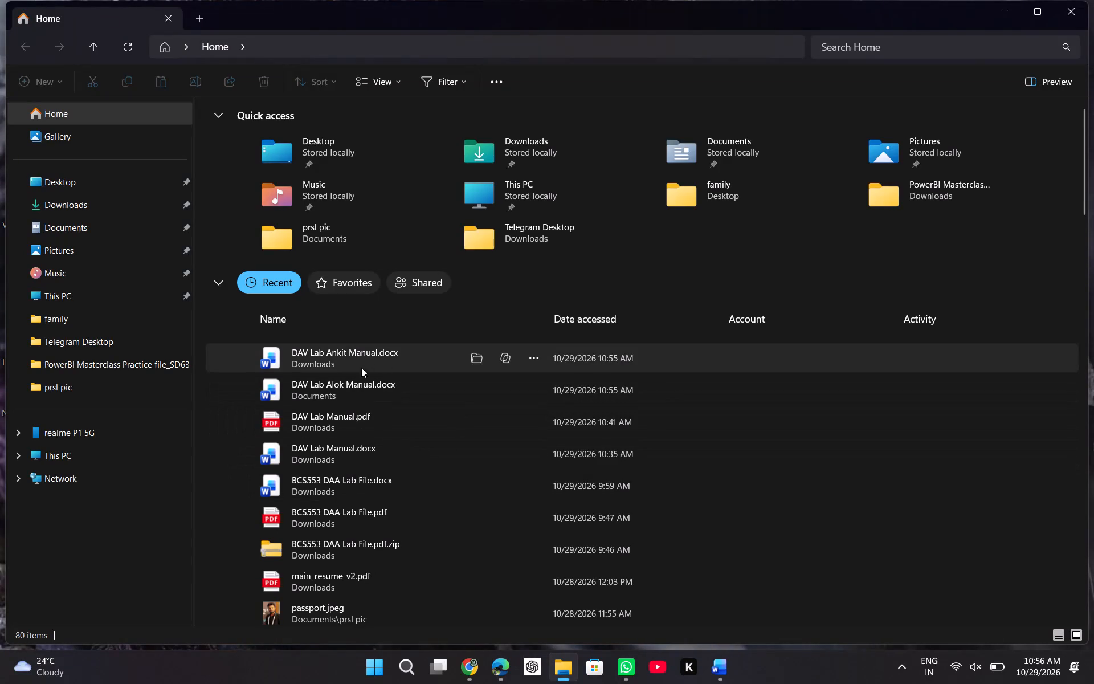
Open DAV Lab Alok Manual.docx, review its cover details and following pages, and close the document.
double_click(339, 388)
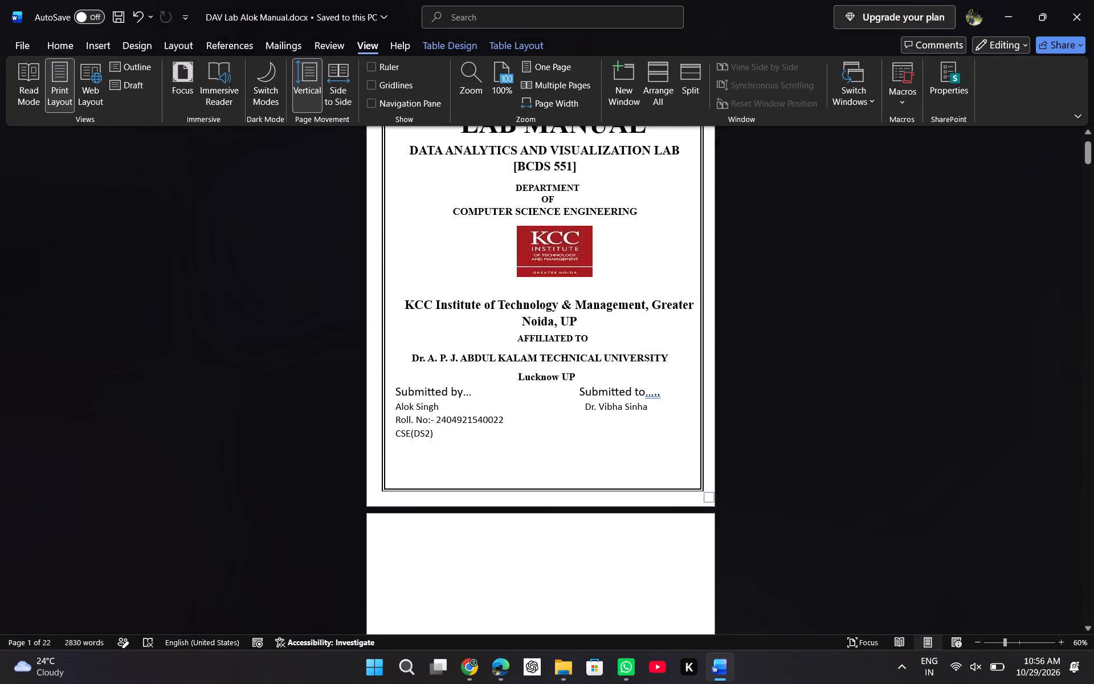
scroll(520, 455, "down", 2)
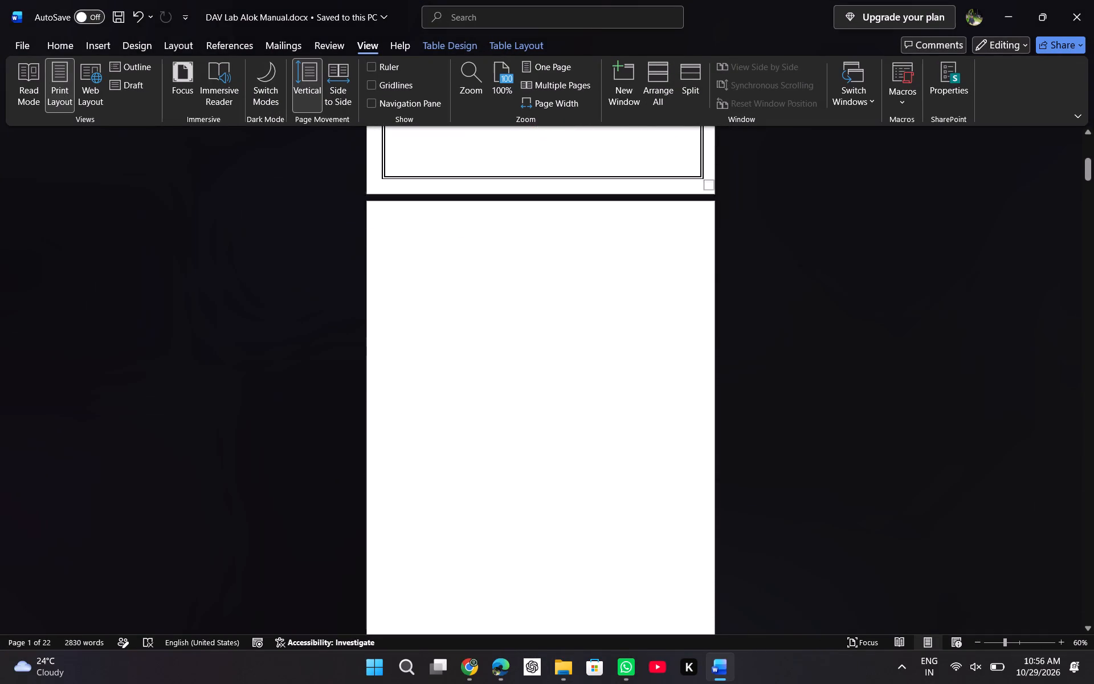
scroll(520, 455, "down", 3)
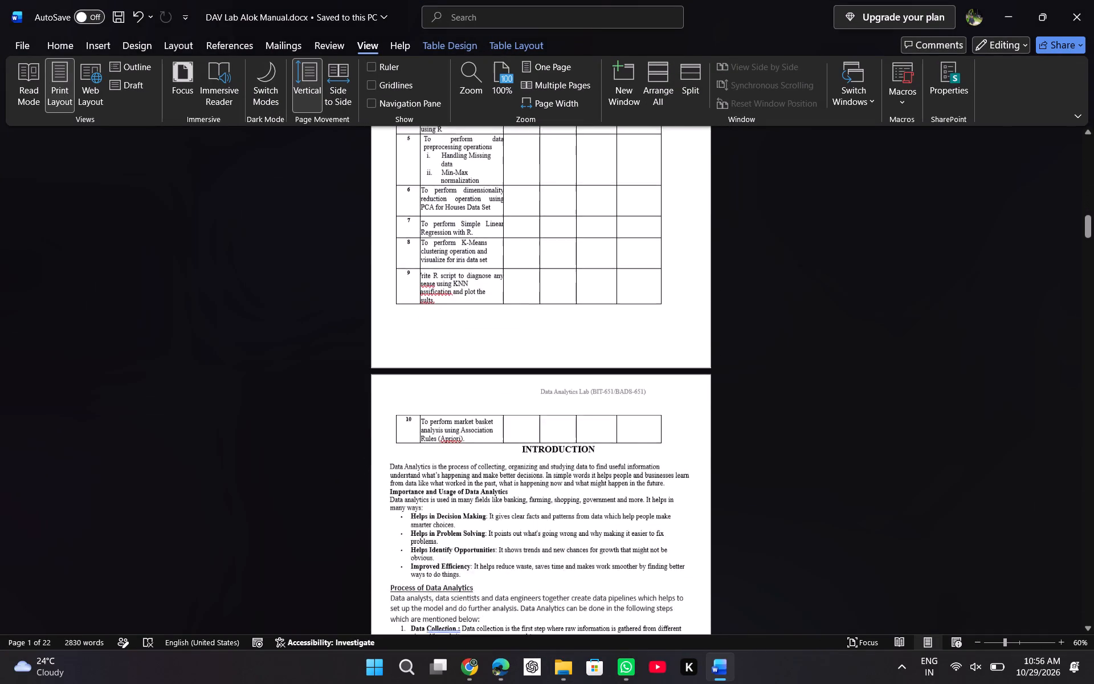
scroll(520, 455, "down", 2)
left_click(1093, 0)
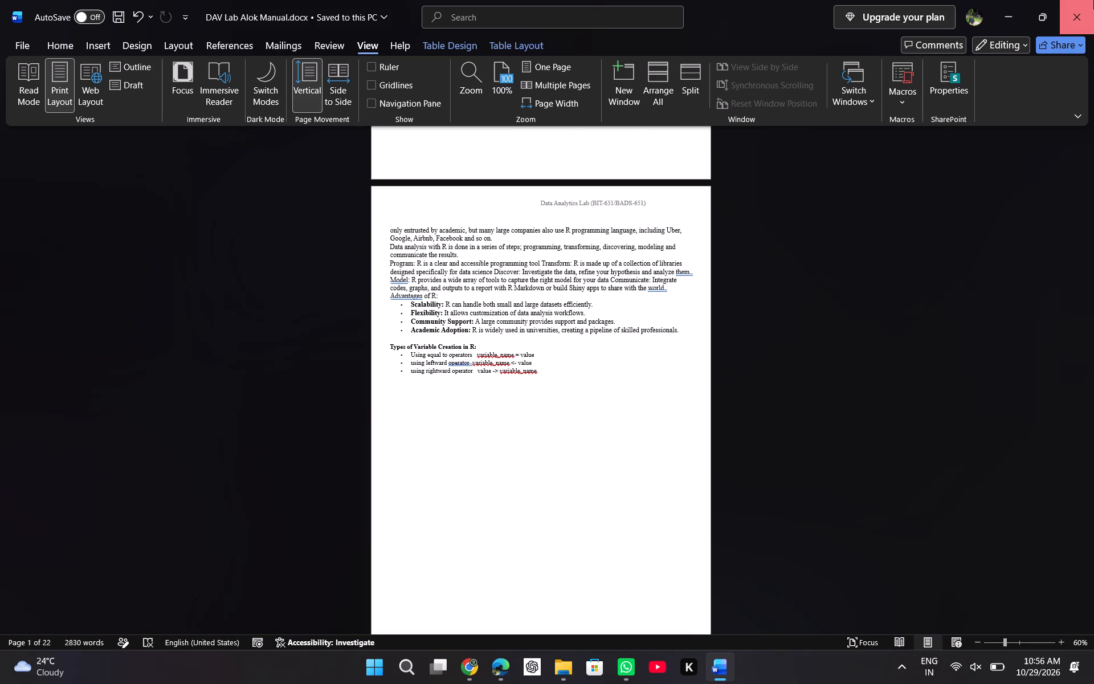
Open DAV Lab Ankit Manual.docx, check the student details on its cover page, and close the document.
double_click(331, 352)
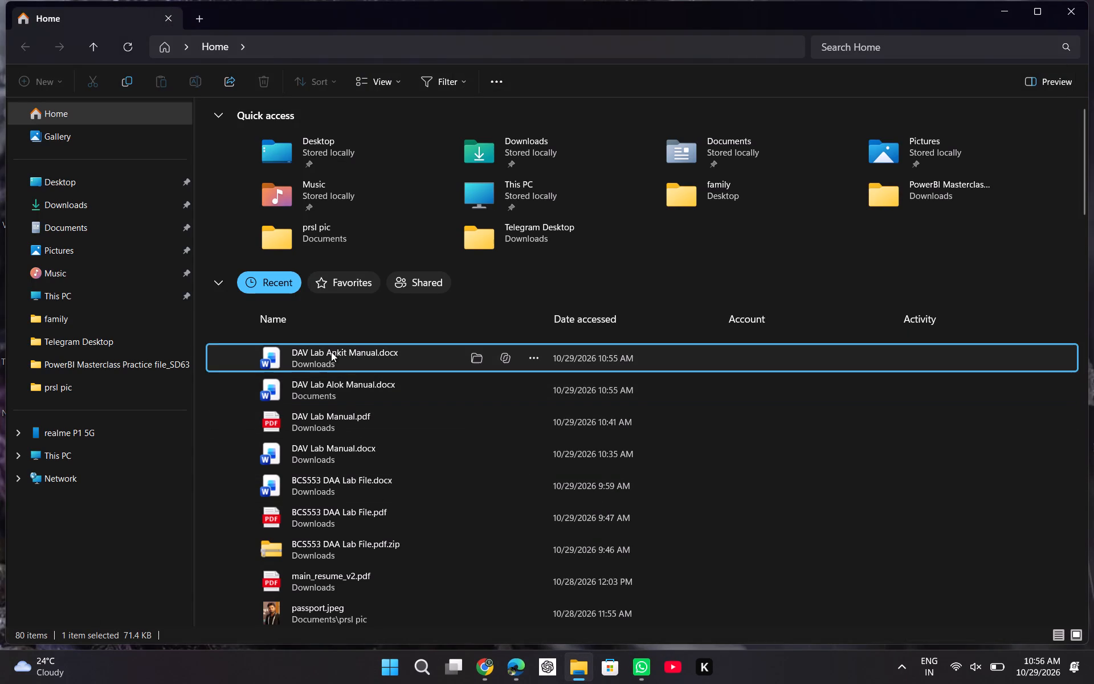
scroll(556, 476, "down", 1)
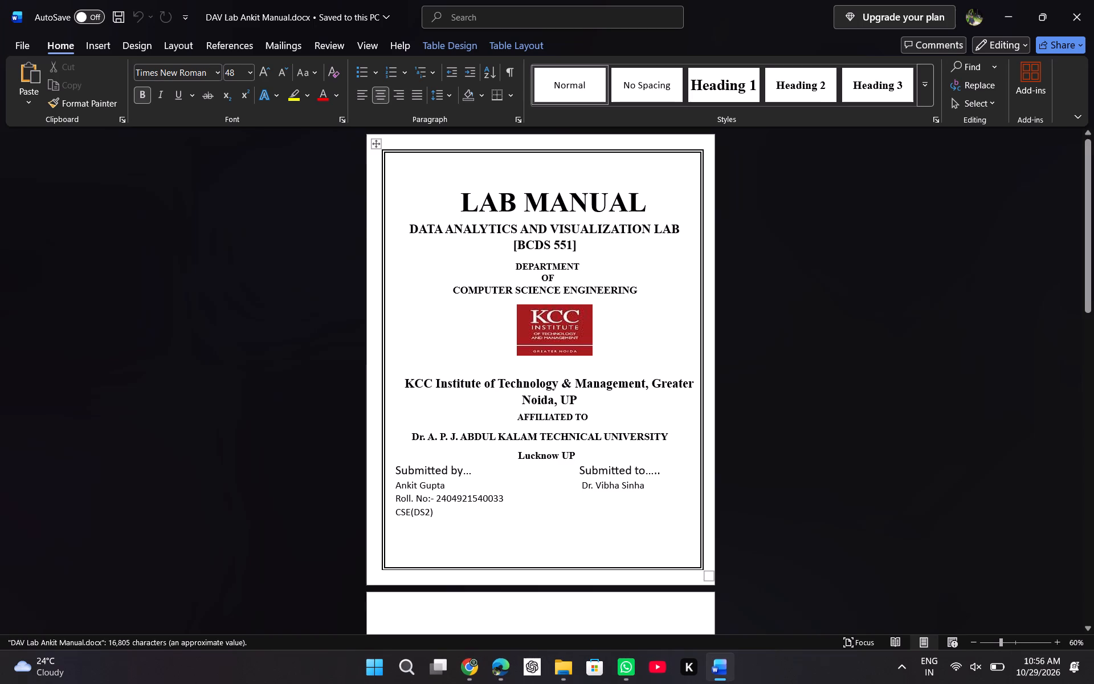
scroll(556, 476, "down", 1)
left_click(1093, 0)
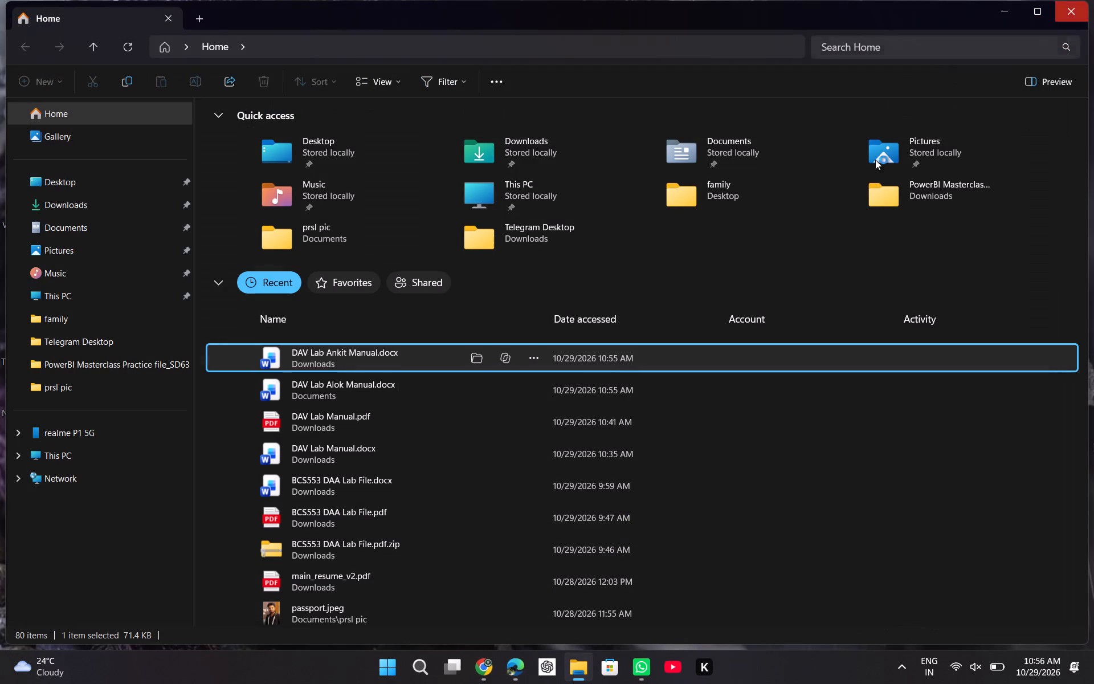
Close the File Explorer window and return to the desktop.
left_click(1093, 0)
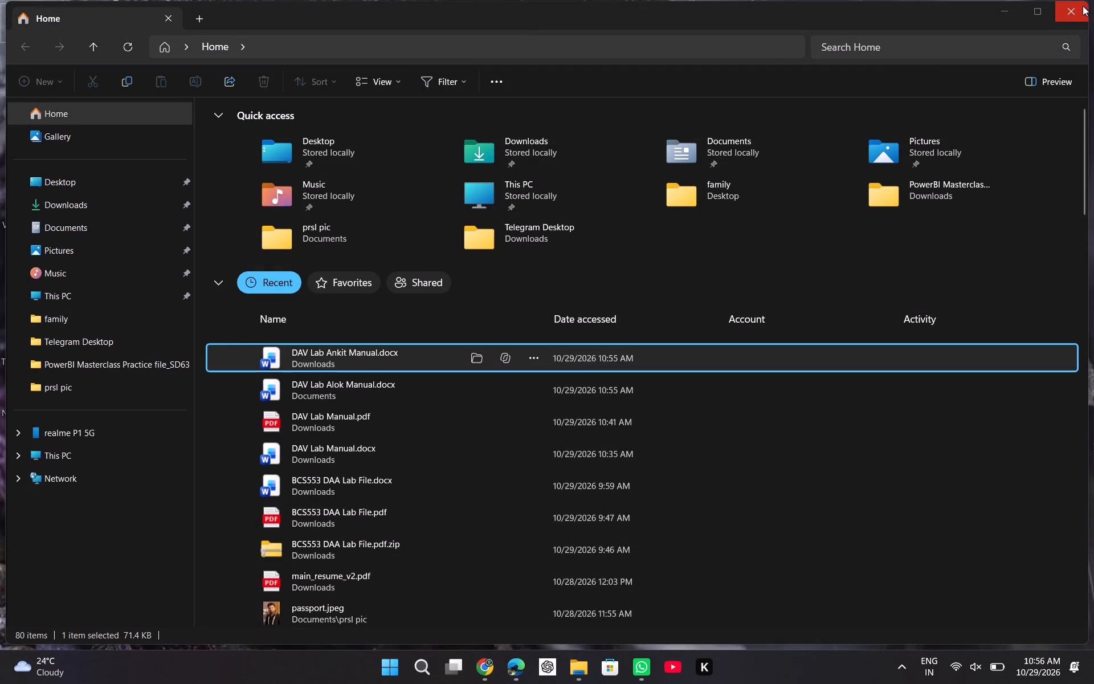
left_click(1083, 6)
double_click(660, 359)
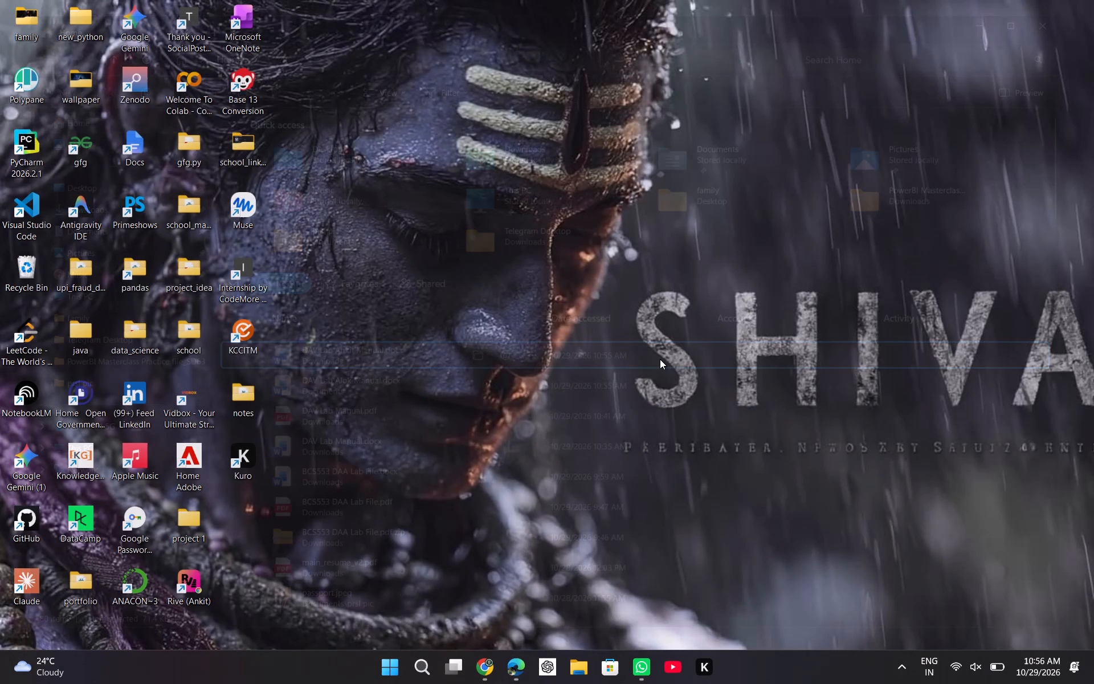